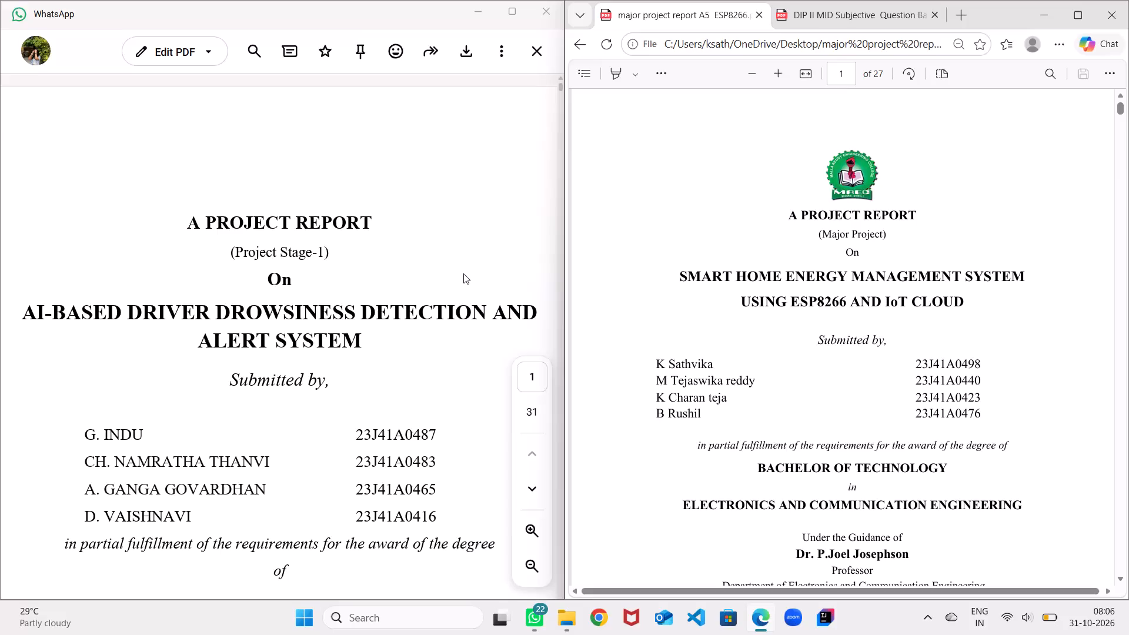
# Examine the title page of the AI-Based Driver Drowsiness Detection and Alert System project report.
pyautogui.keyDown('ctrl'); pyautogui.scroll(-2, 463, 273); pyautogui.keyUp('ctrl')
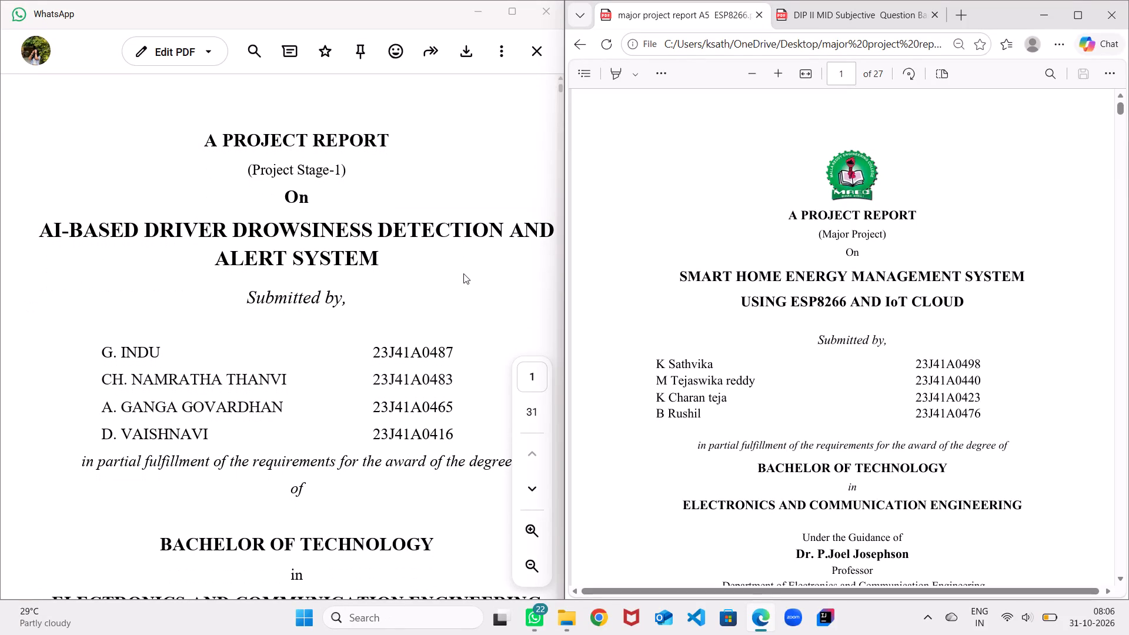
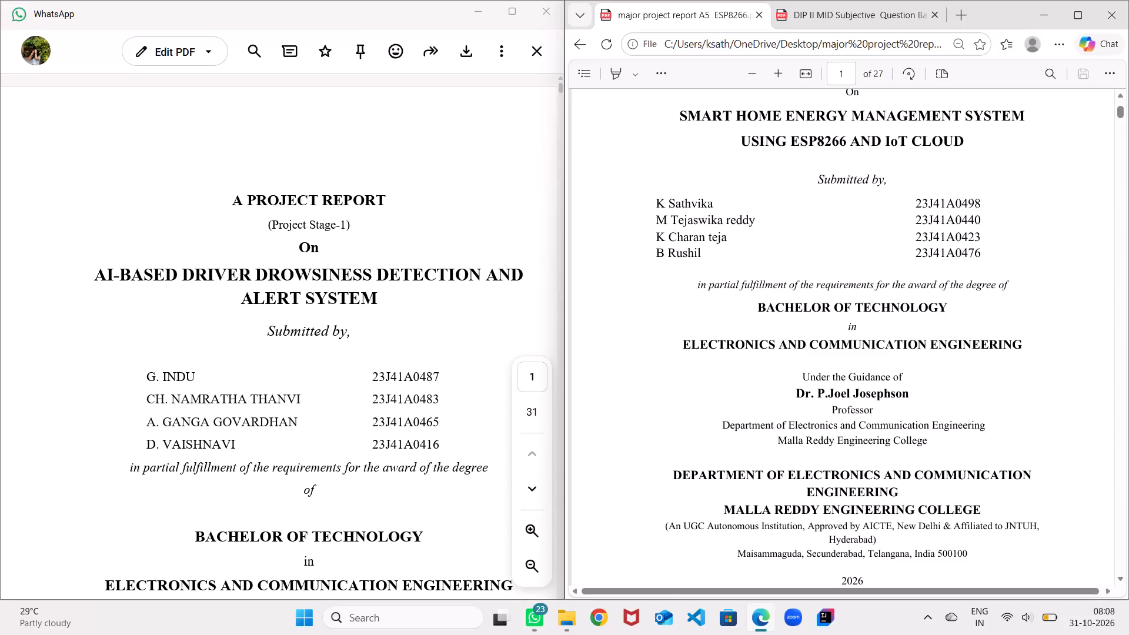
# Compare the Smart Home Energy Management System report's title page with the title page and bonafide certificate of the Driver Drowsiness Detection report.
pyautogui.moveTo(906, 396); pyautogui.dragTo(804, 377)
pyautogui.click(804, 377)
pyautogui.moveTo(804, 377); pyautogui.dragTo(911, 401)
pyautogui.click(911, 401)
pyautogui.scroll(-2, 911, 401)
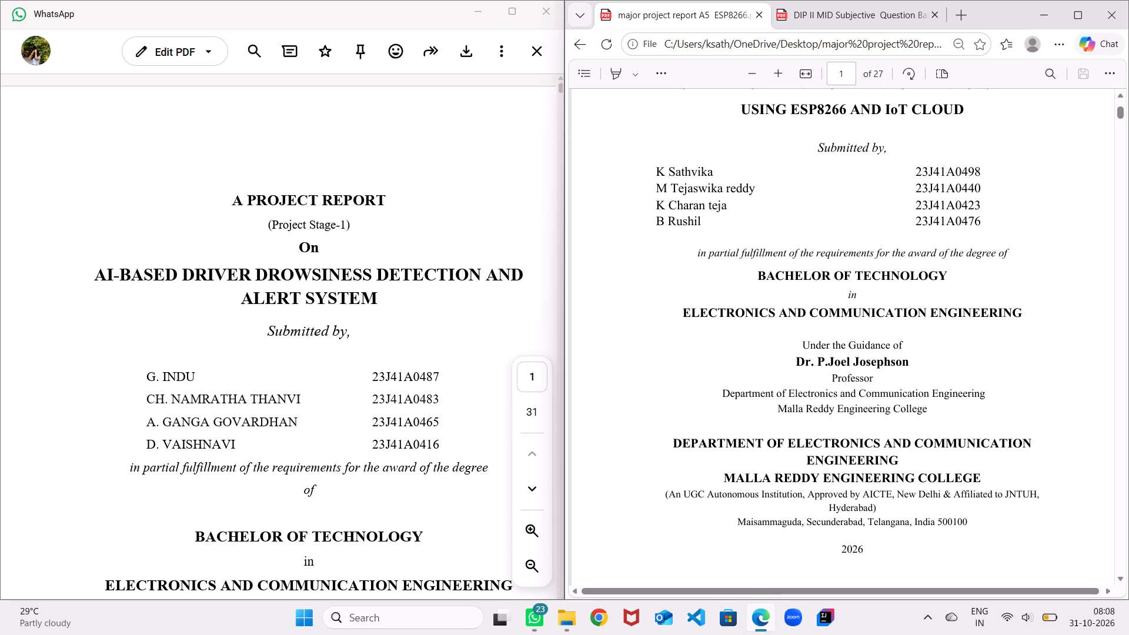
pyautogui.scroll(-1, 911, 401)
pyautogui.scroll(-2, 526, 428)
pyautogui.scroll(-3, 466, 426)
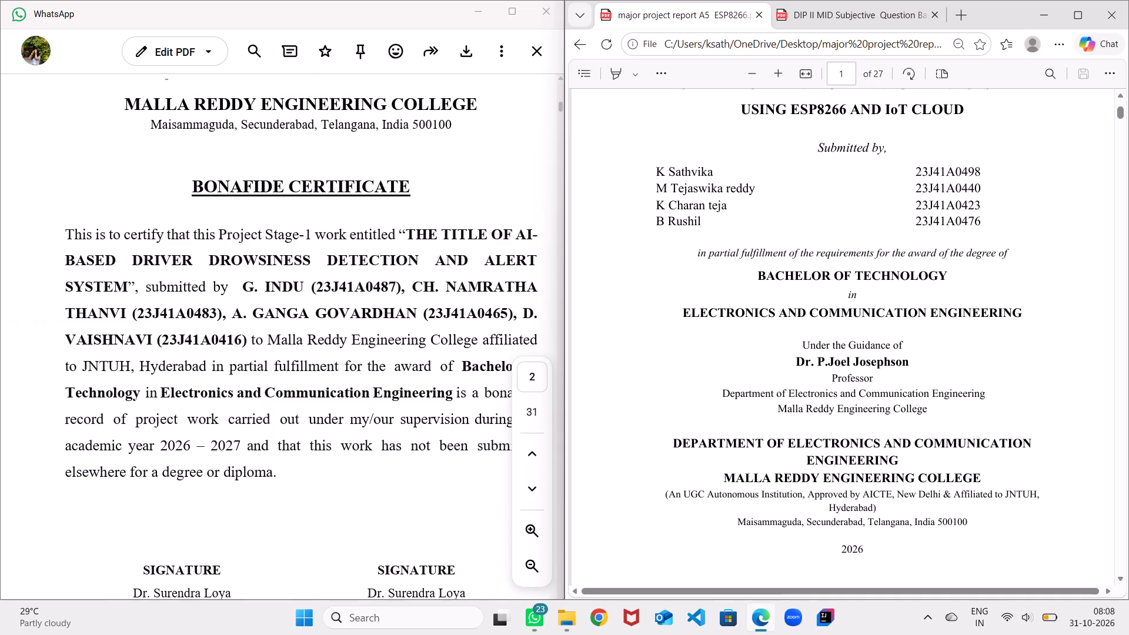
pyautogui.scroll(2, 435, 425)
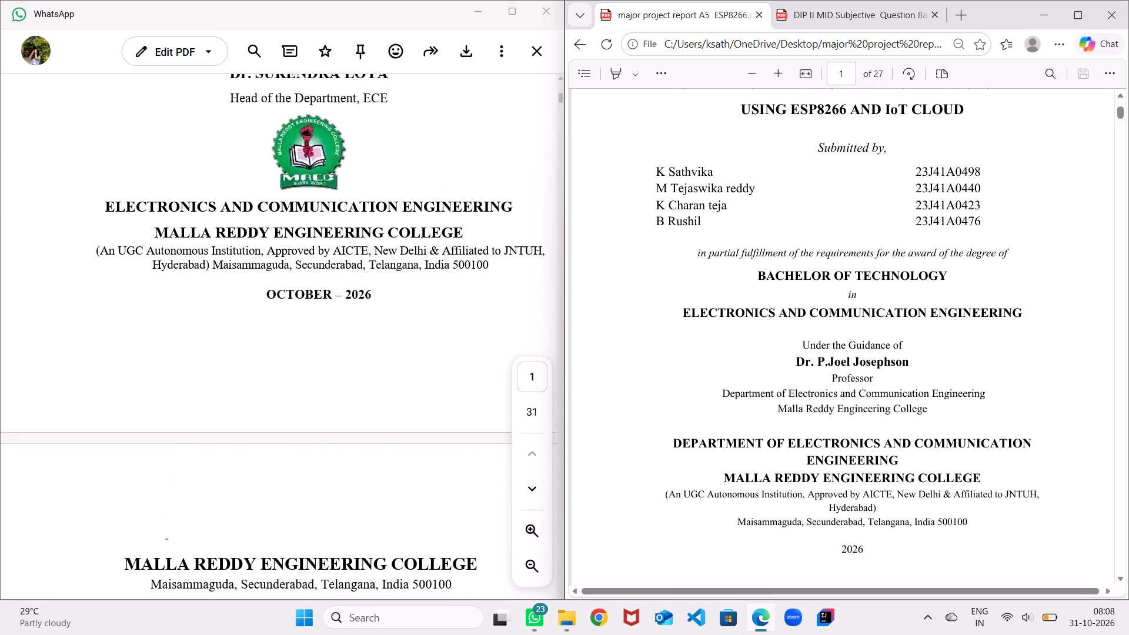
pyautogui.scroll(1, 435, 425)
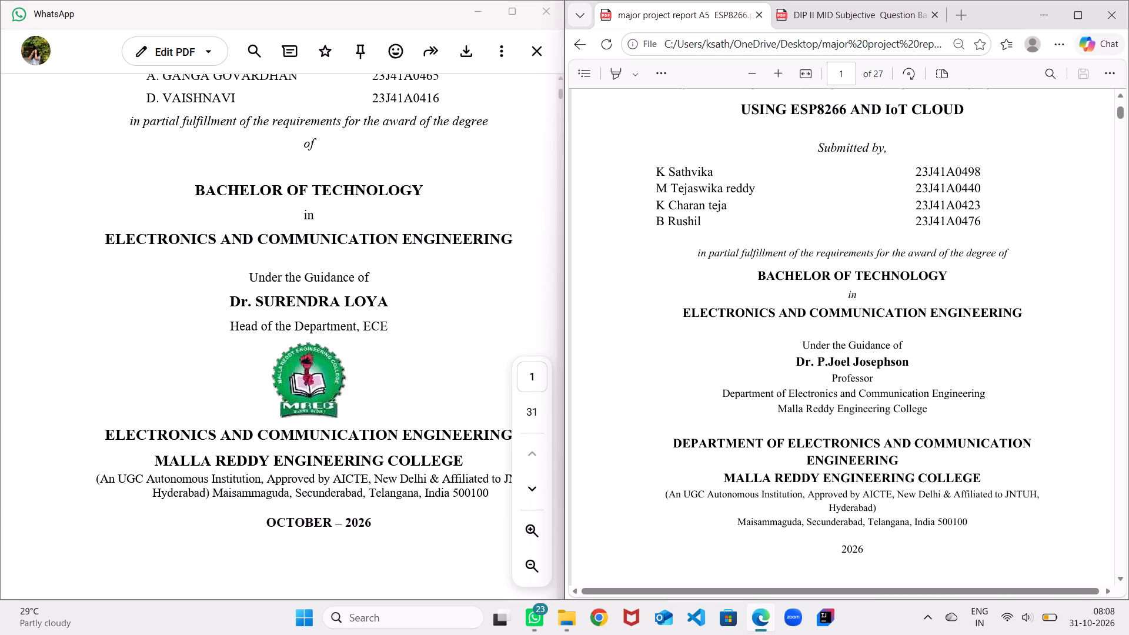
pyautogui.scroll(-1, 843, 451)
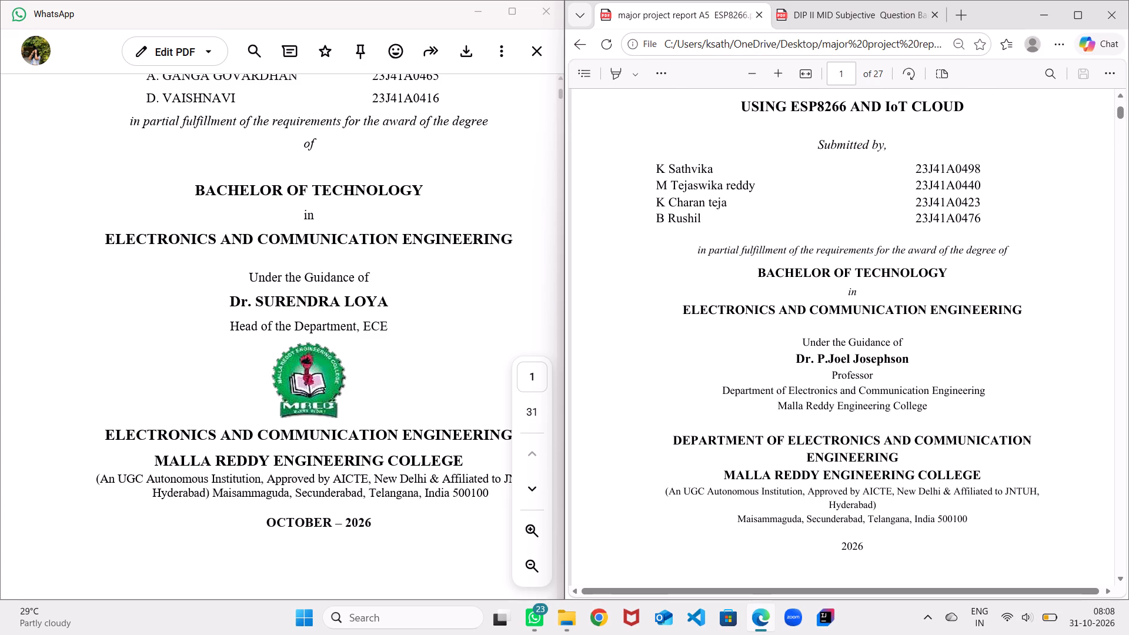
pyautogui.scroll(-3, 843, 451)
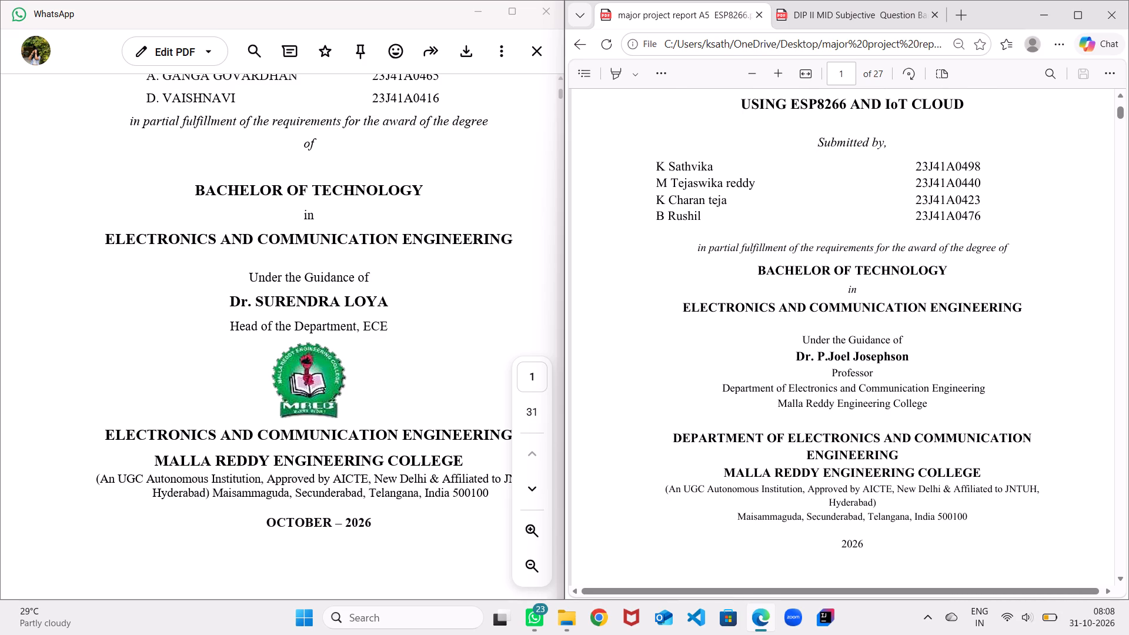
pyautogui.scroll(-2, 843, 451)
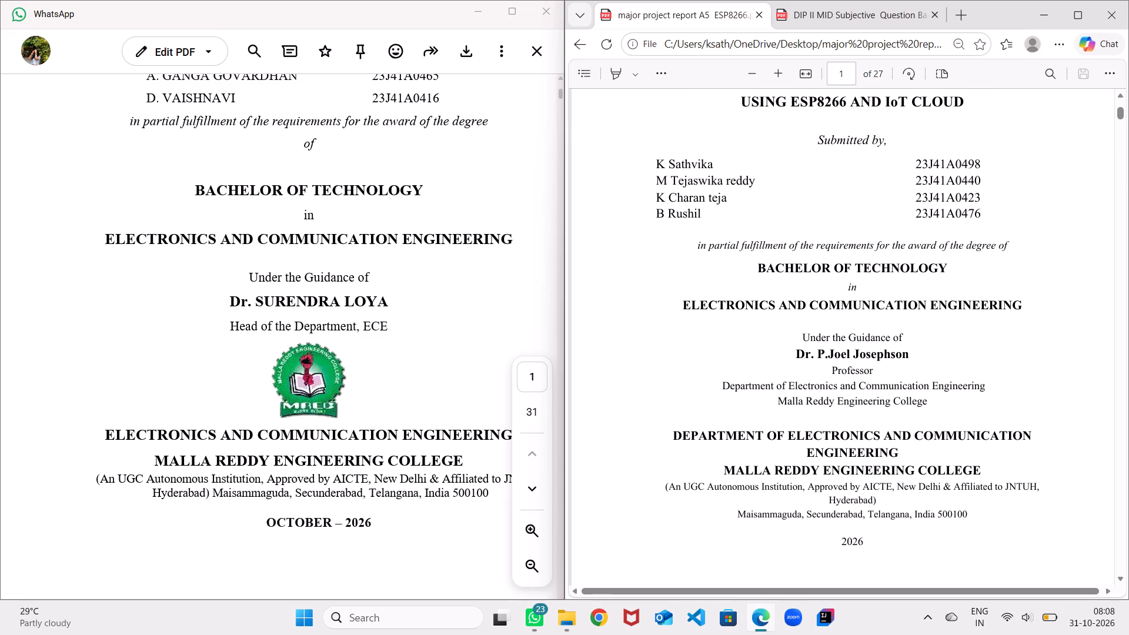
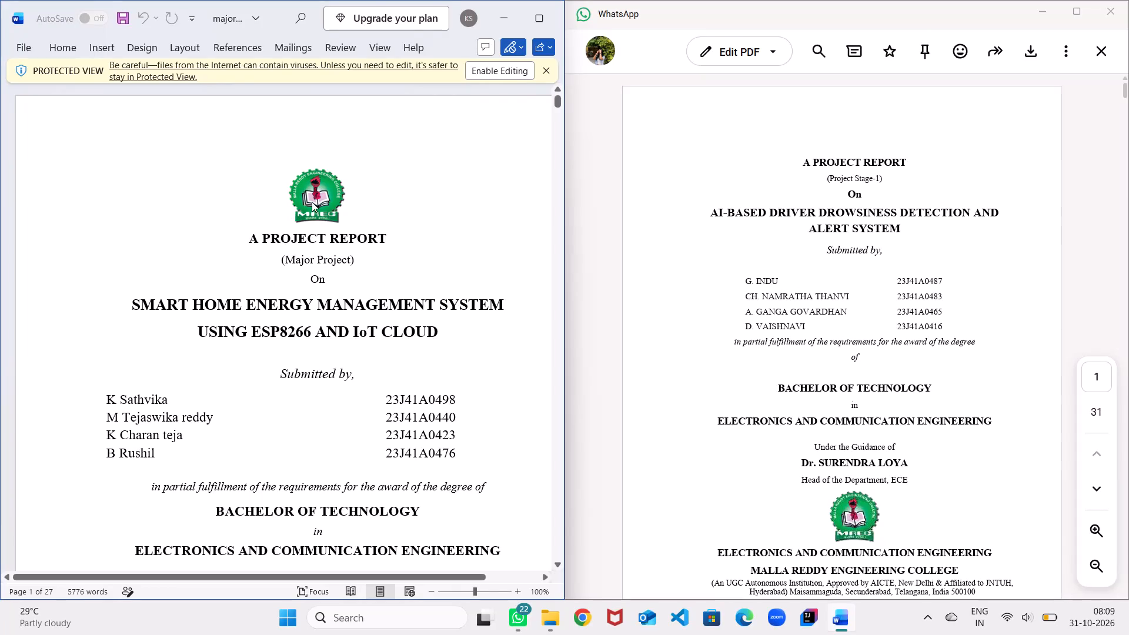
# Enable editing for the smart home energy report and put its window back side by side with the drowsiness detection report.
pyautogui.click(484, 70)
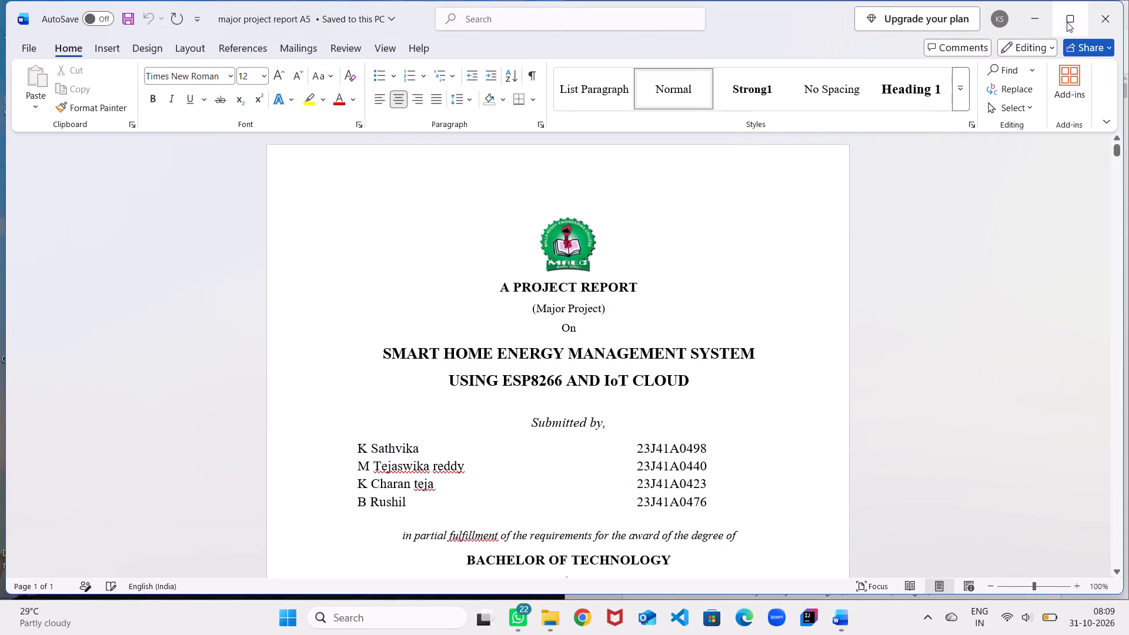
pyautogui.click(997, 60)
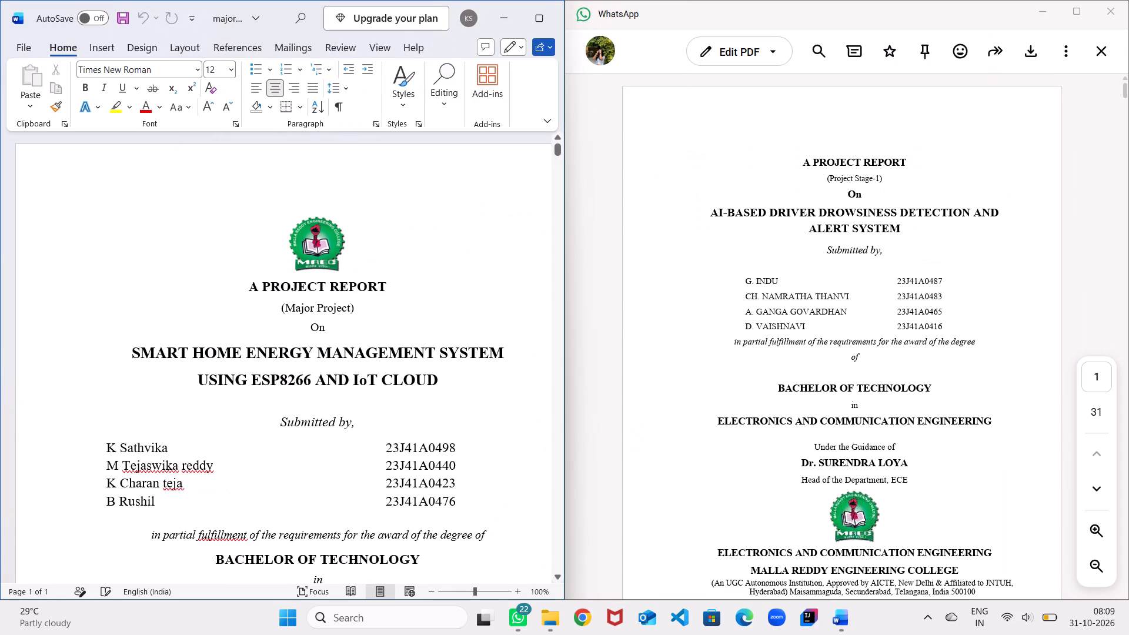
# Delete the college logo above the "A PROJECT REPORT" heading on the smart home report's title page.
pyautogui.click(319, 258)
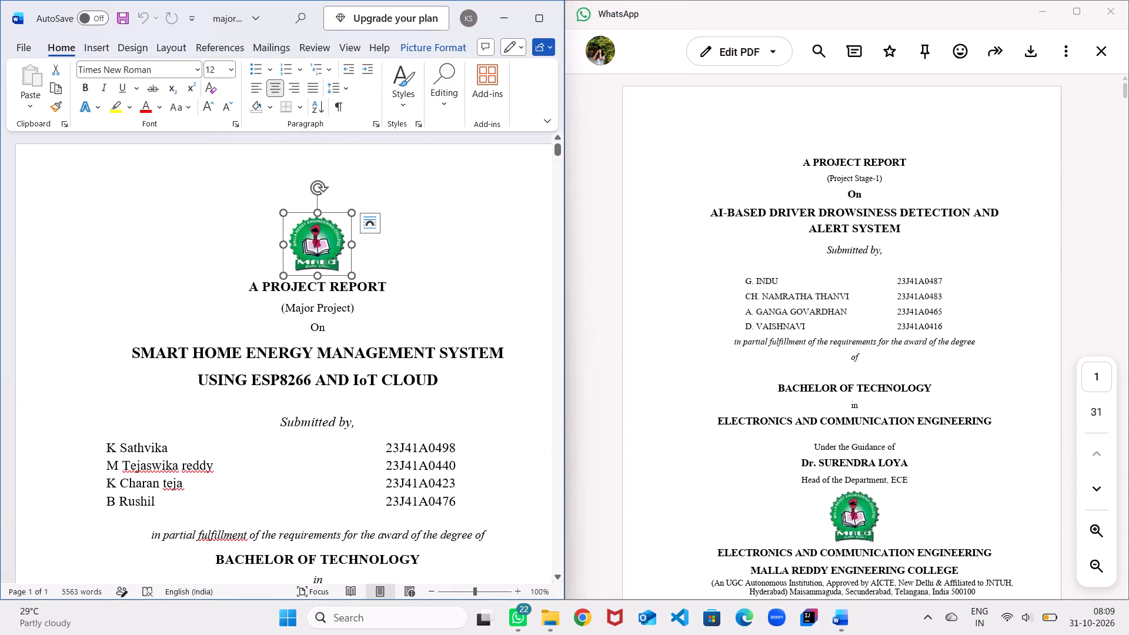
pyautogui.press('Delete')
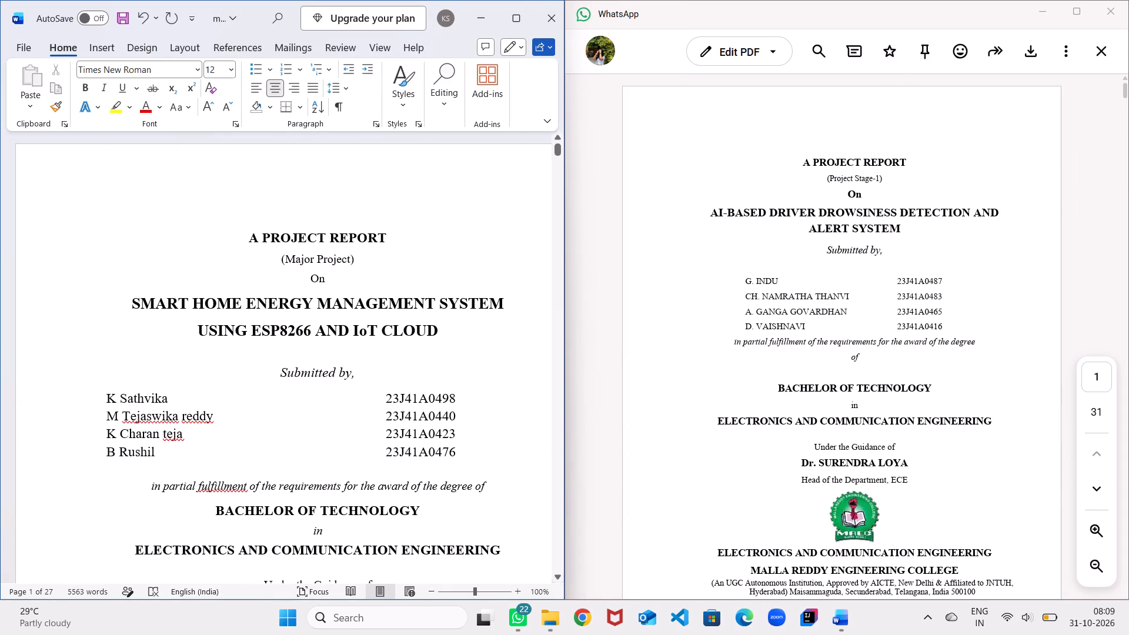
# Replace the bracketed subtitle under "A PROJECT REPORT" on the smart home report's title page with "(Project Stage-1)".
pyautogui.click(350, 263)
pyautogui.press('BackSpace')
pyautogui.press('BackSpace')
pyautogui.press('BackSpace')
pyautogui.press('BackSpace')
pyautogui.press('BackSpace')
pyautogui.press('BackSpace')
pyautogui.press('BackSpace')
pyautogui.press('BackSpace')
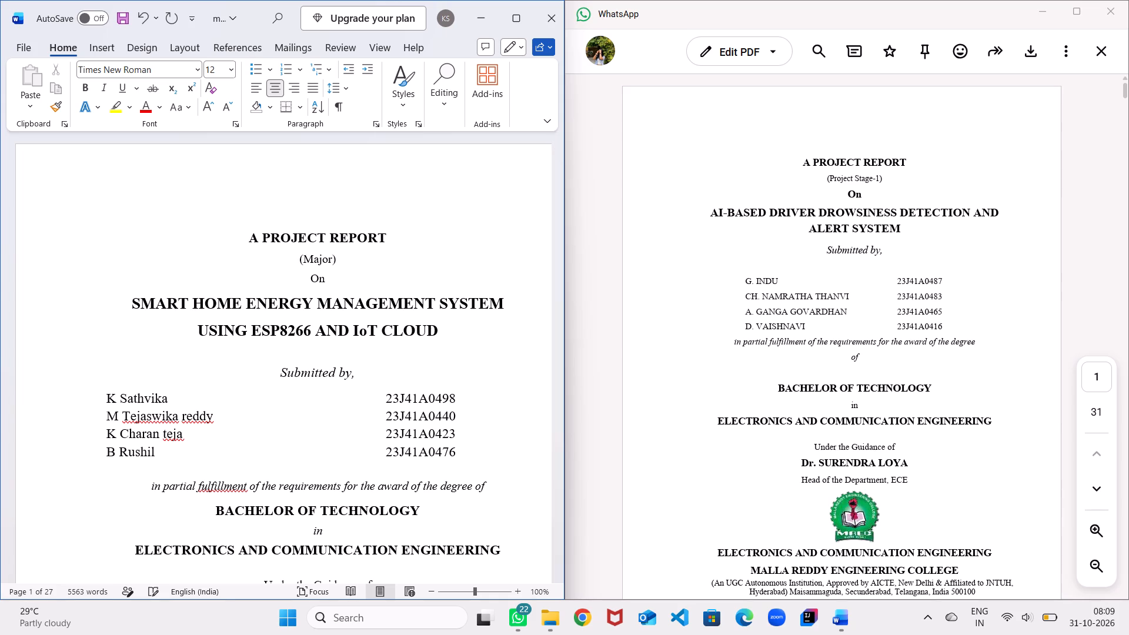
pyautogui.press('BackSpace')
pyautogui.press('BackSpace')
pyautogui.press('BackSpace')
pyautogui.press('BackSpace')
pyautogui.press('BackSpace')
pyautogui.write('project')
pyautogui.press('BackSpace')
pyautogui.press('BackSpace')
pyautogui.press('BackSpace')
pyautogui.press('BackSpace')
pyautogui.press('BackSpace')
pyautogui.press('BackSpace')
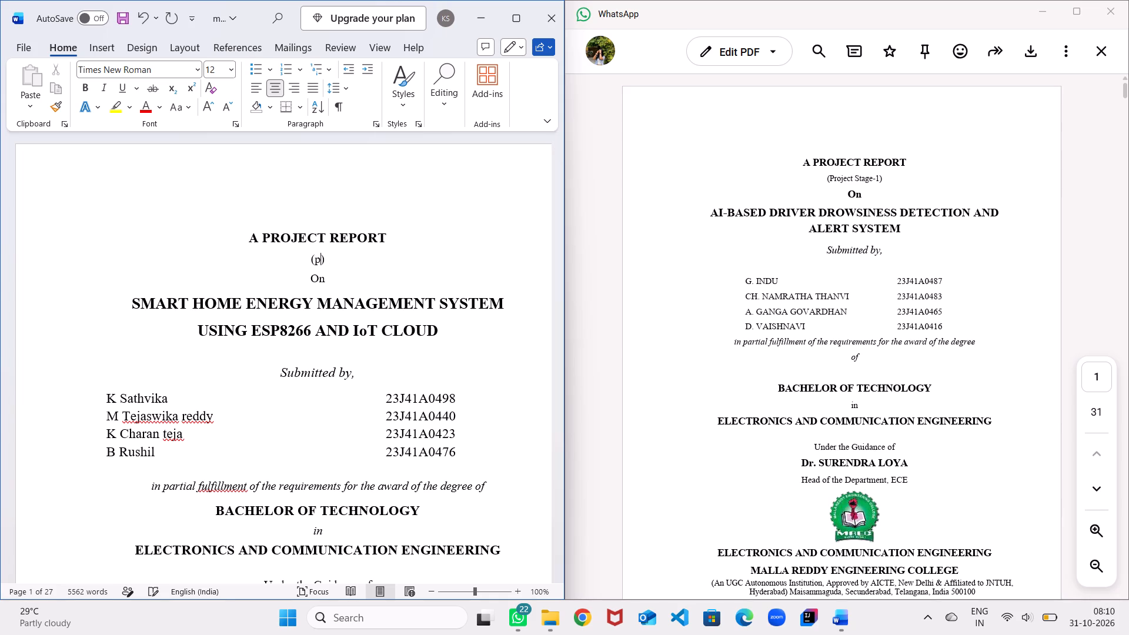
pyautogui.press('BackSpace')
pyautogui.hotkey('shift', 'p')
pyautogui.write('roject s')
pyautogui.press('BackSpace')
pyautogui.write('Atage')
pyautogui.press('BackSpace')
pyautogui.press('BackSpace')
pyautogui.press('BackSpace')
pyautogui.press('BackSpace')
pyautogui.press('BackSpace')
pyautogui.hotkey('shift', 's')
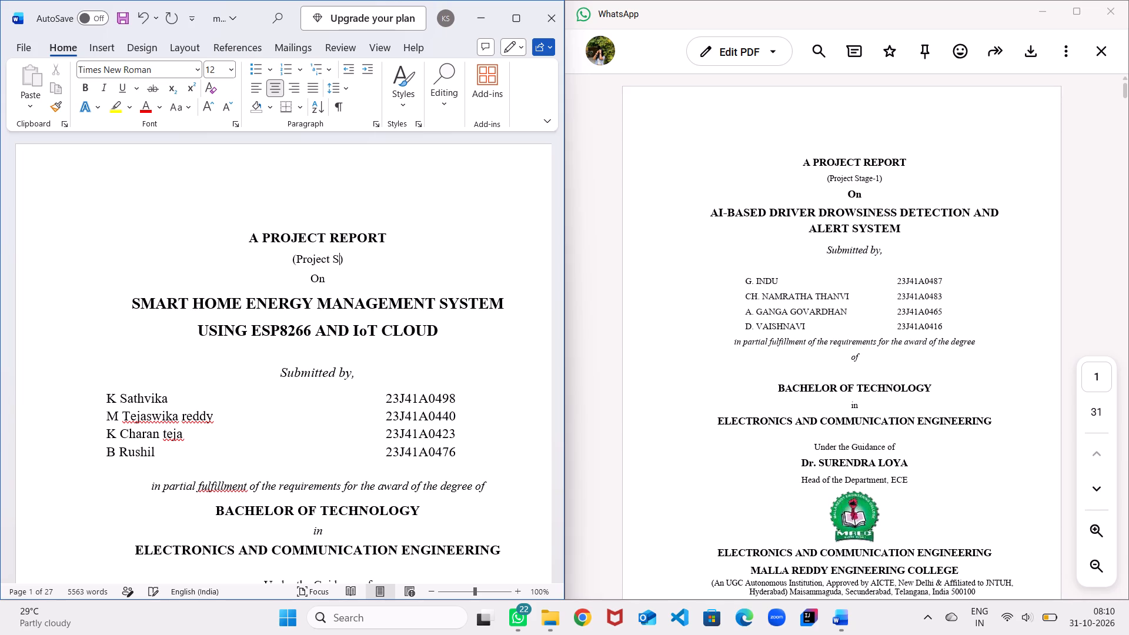
pyautogui.write('tah')
pyautogui.press('BackSpace')
pyautogui.write('ge')
pyautogui.press('space')
pyautogui.press('BackSpace')
pyautogui.write('-1')
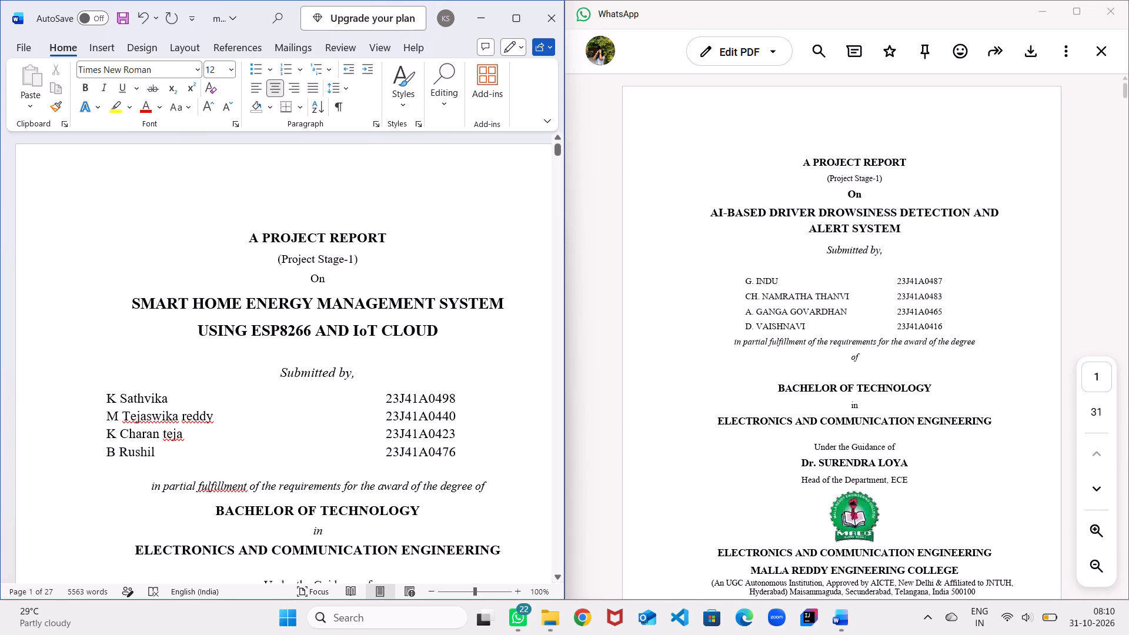
pyautogui.click(384, 235)
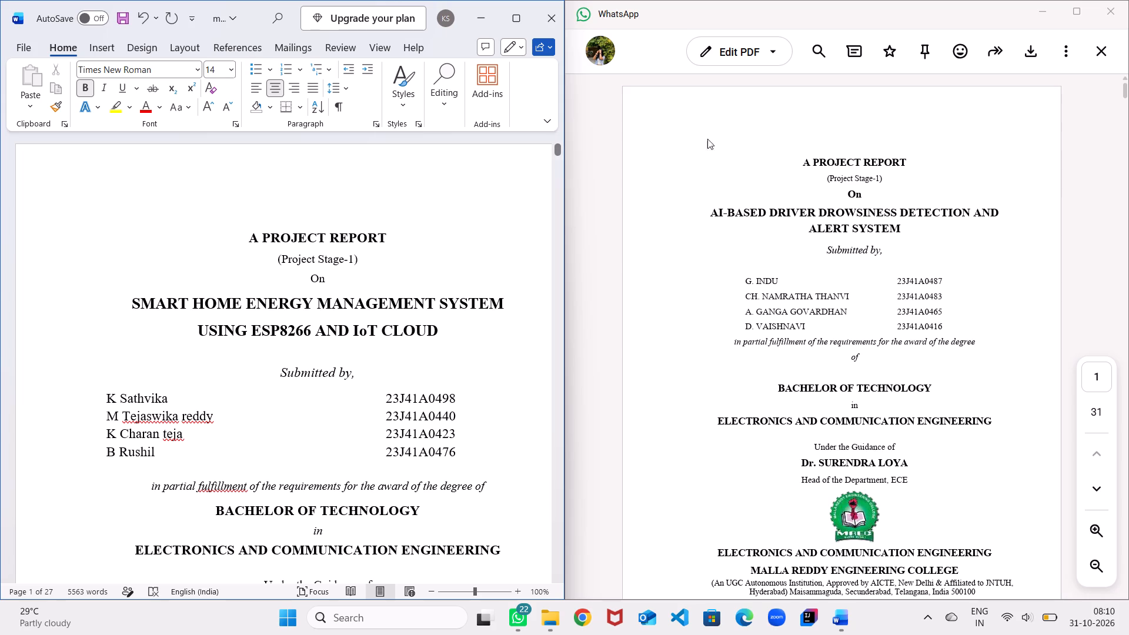
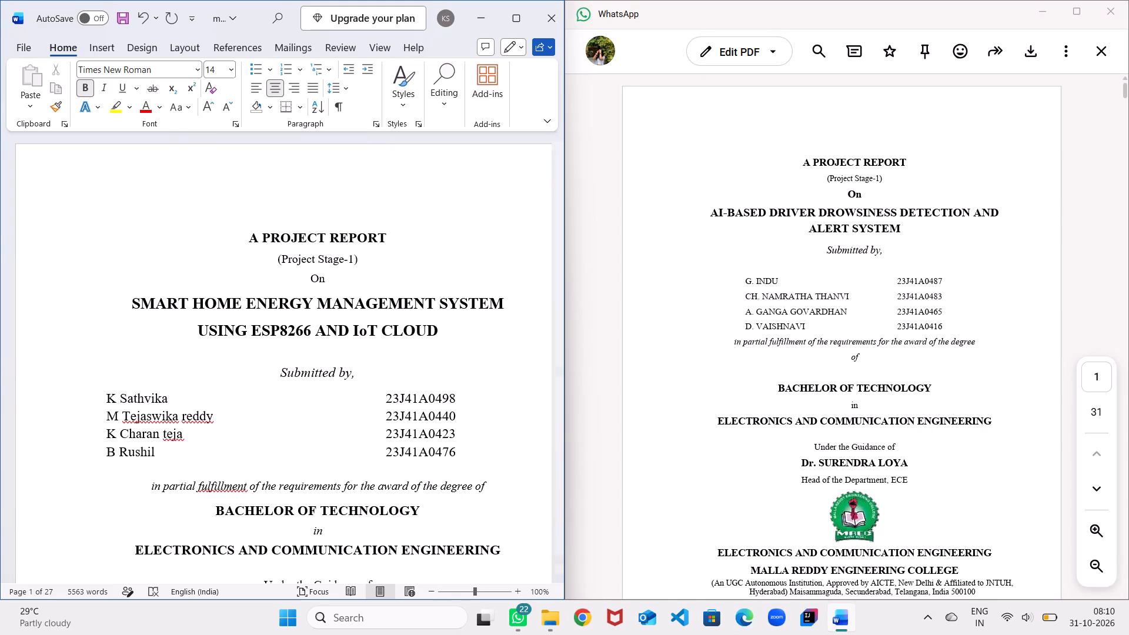
# Make the word "On" under "(Project Stage-1)" bold on the smart home report's title page.
pyautogui.moveTo(328, 280); pyautogui.dragTo(319, 279)
pyautogui.moveTo(319, 279); pyautogui.dragTo(310, 277)
pyautogui.click(322, 252)
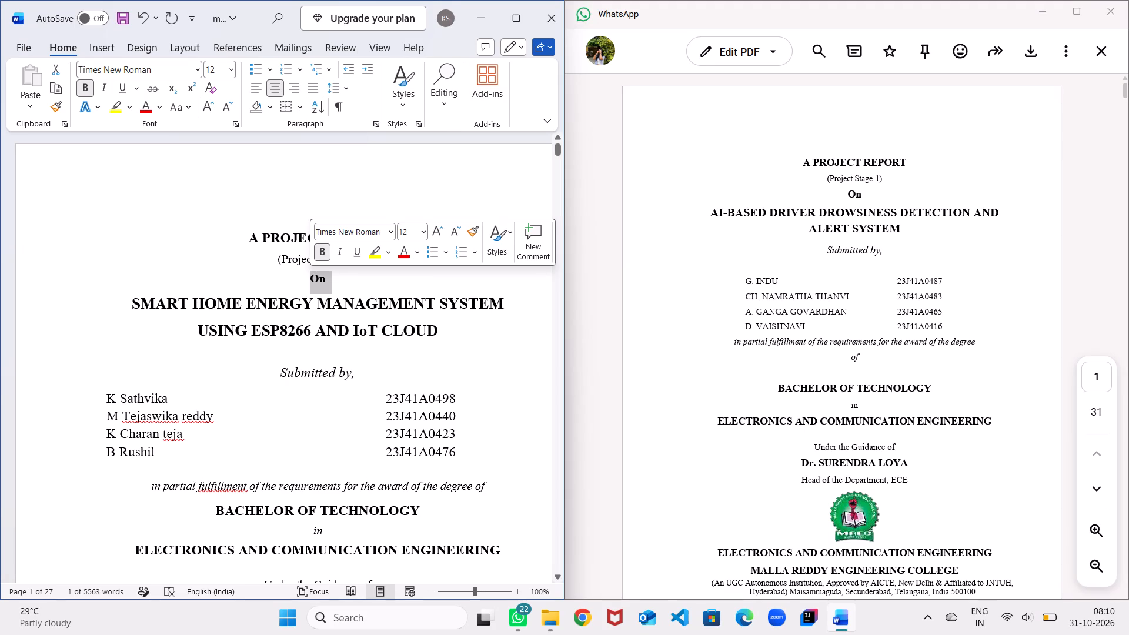
# Set the font size of "On" and the two-line "SMART HOME ENERGY MANAGEMENT SYSTEM USING ESP8266 AND IoT CLOUD" title to 16.
pyautogui.click(385, 332)
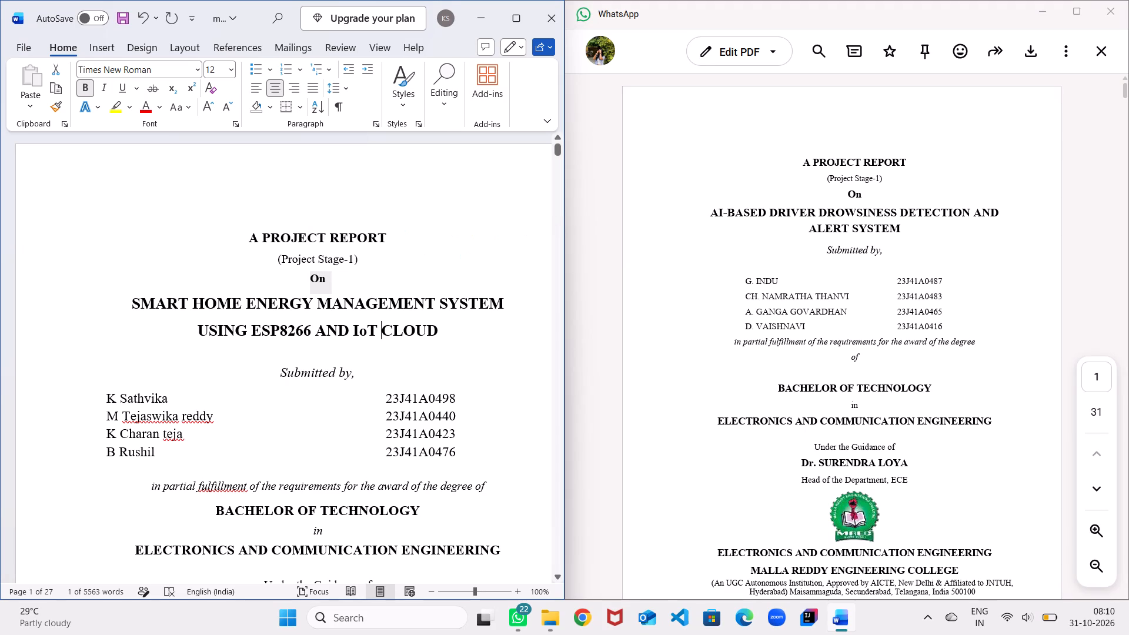
pyautogui.moveTo(440, 332); pyautogui.dragTo(173, 291)
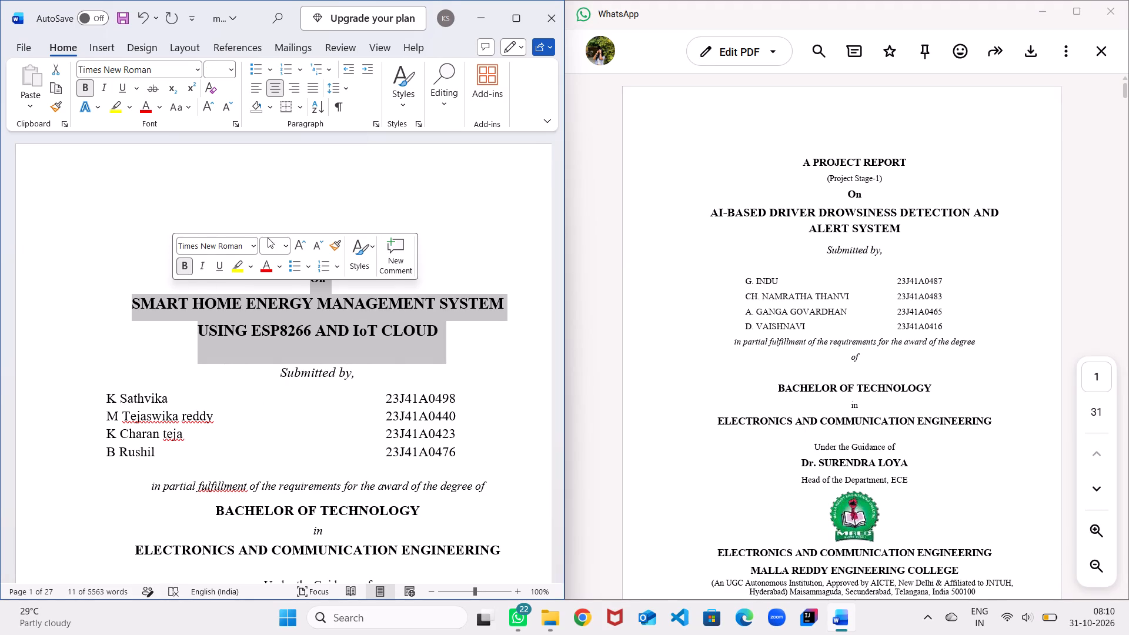
pyautogui.click(282, 245)
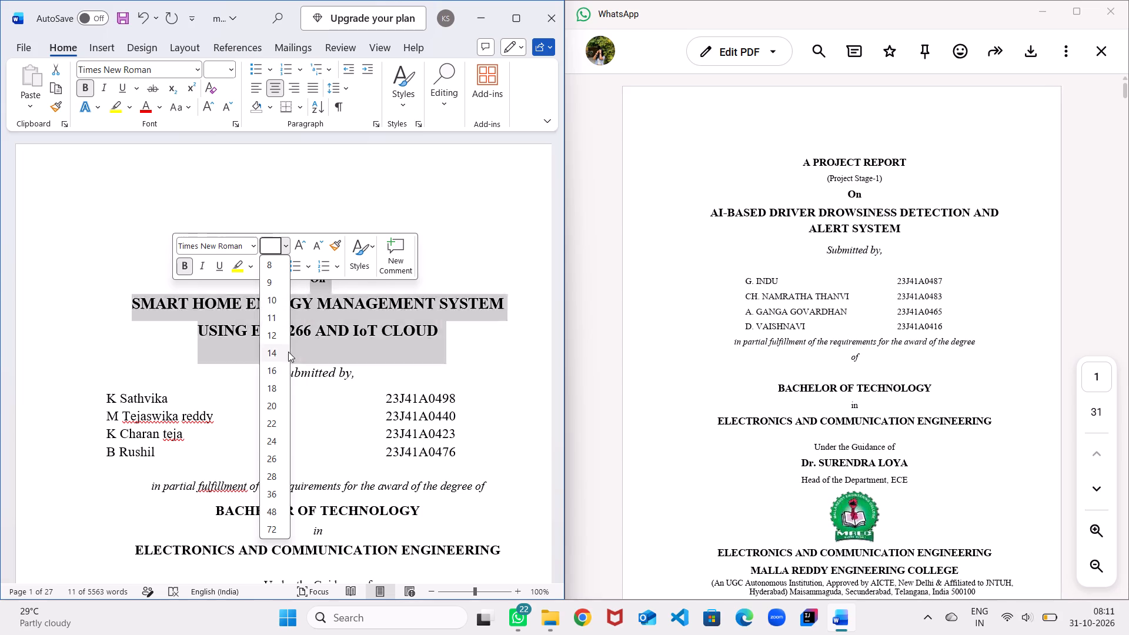
pyautogui.click(278, 367)
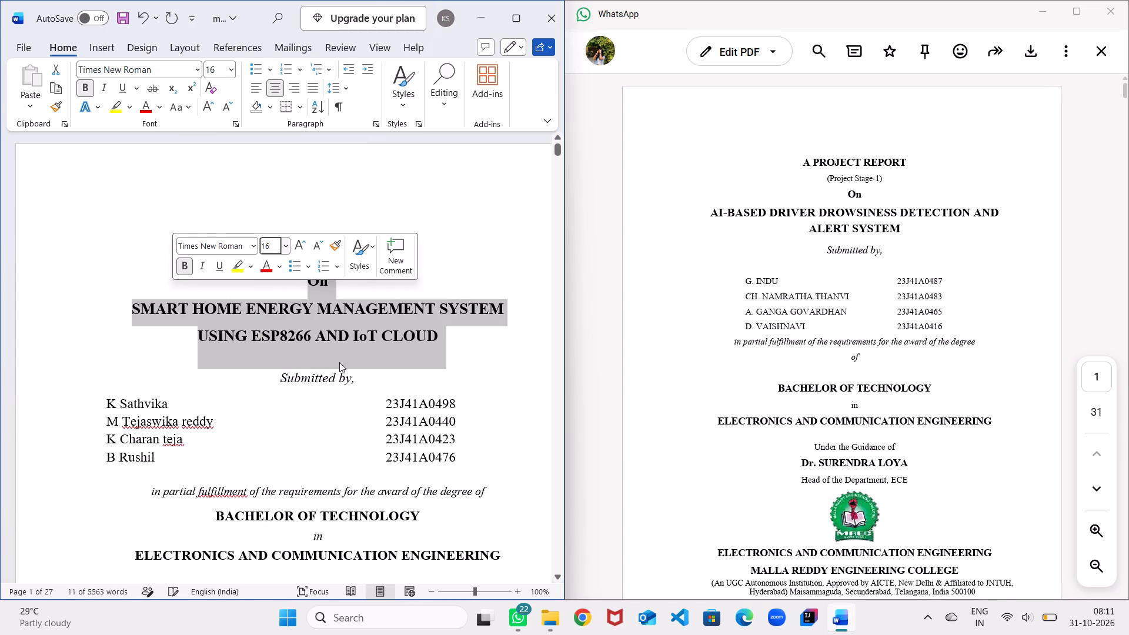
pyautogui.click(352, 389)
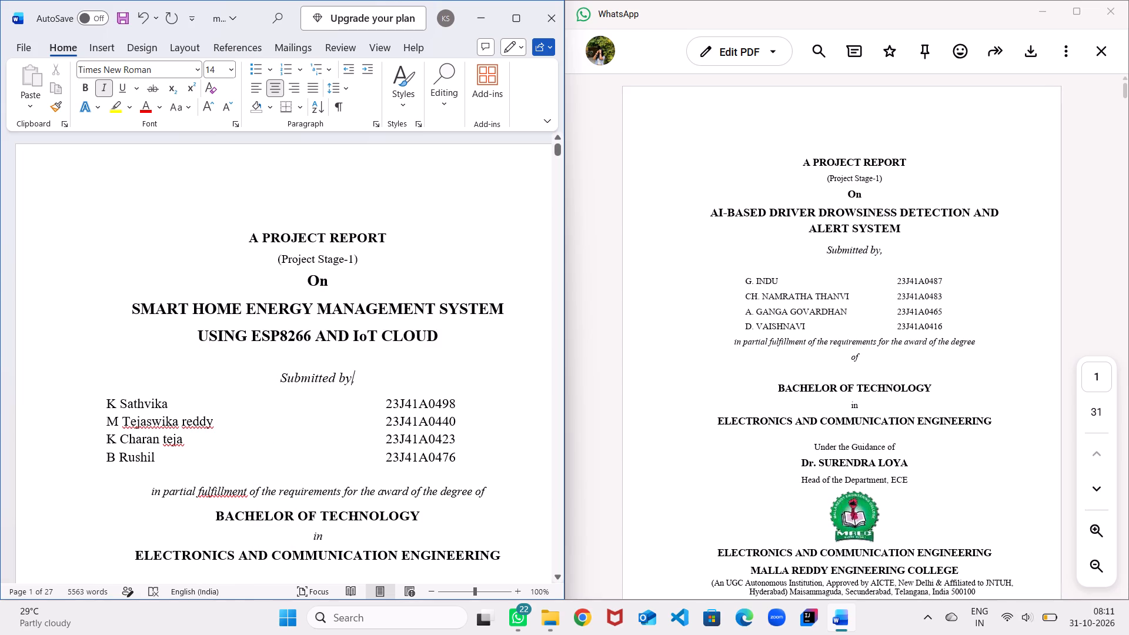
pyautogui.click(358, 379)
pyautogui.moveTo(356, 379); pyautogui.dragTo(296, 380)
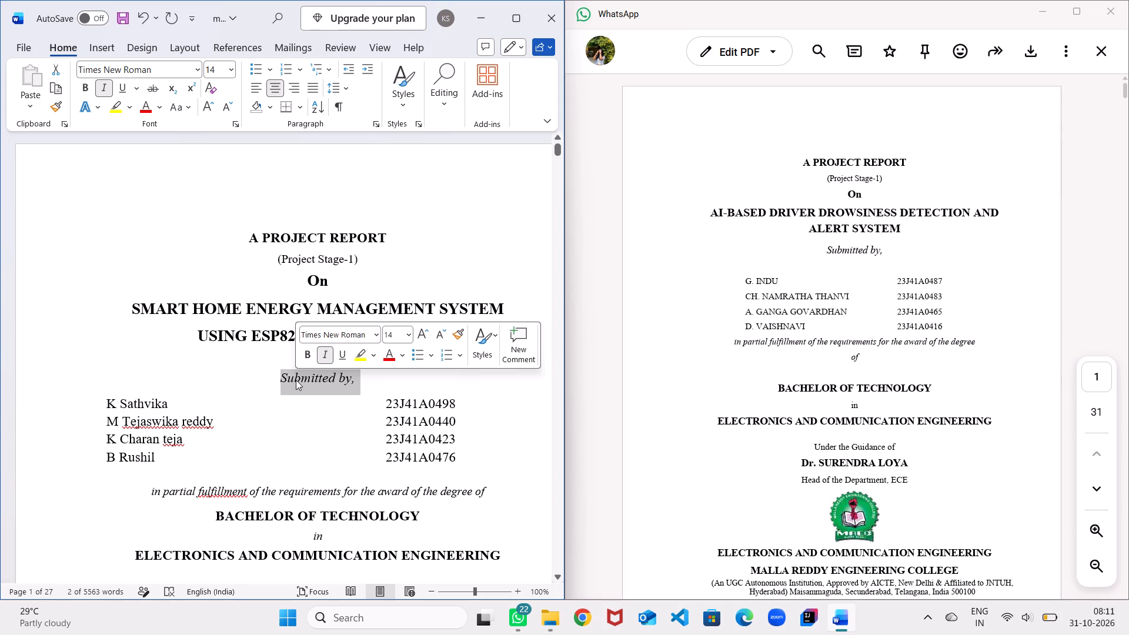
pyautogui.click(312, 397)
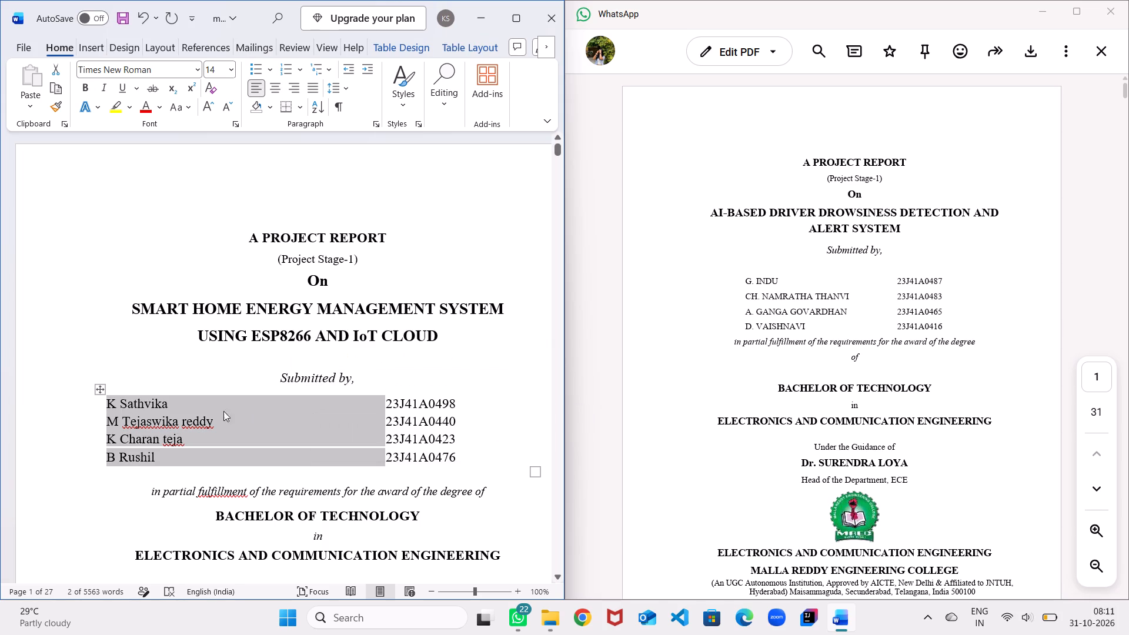
# Correct the spelling of the first student's name in the submitted-by list by replacing its "v" with "w".
pyautogui.click(151, 402)
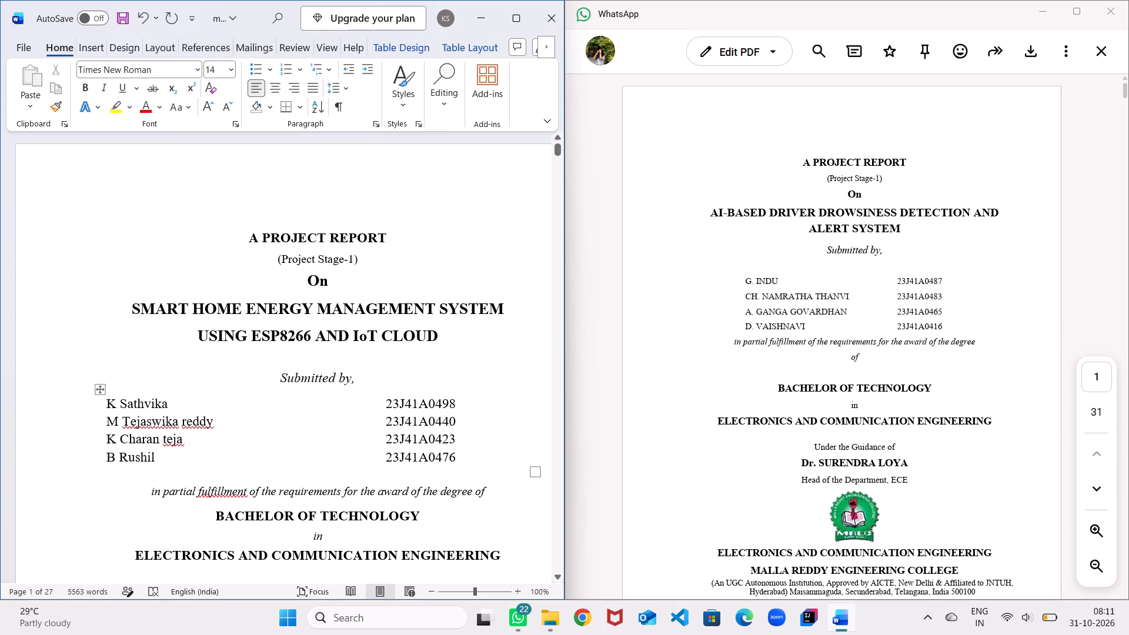
pyautogui.press('BackSpace')
pyautogui.press('w')
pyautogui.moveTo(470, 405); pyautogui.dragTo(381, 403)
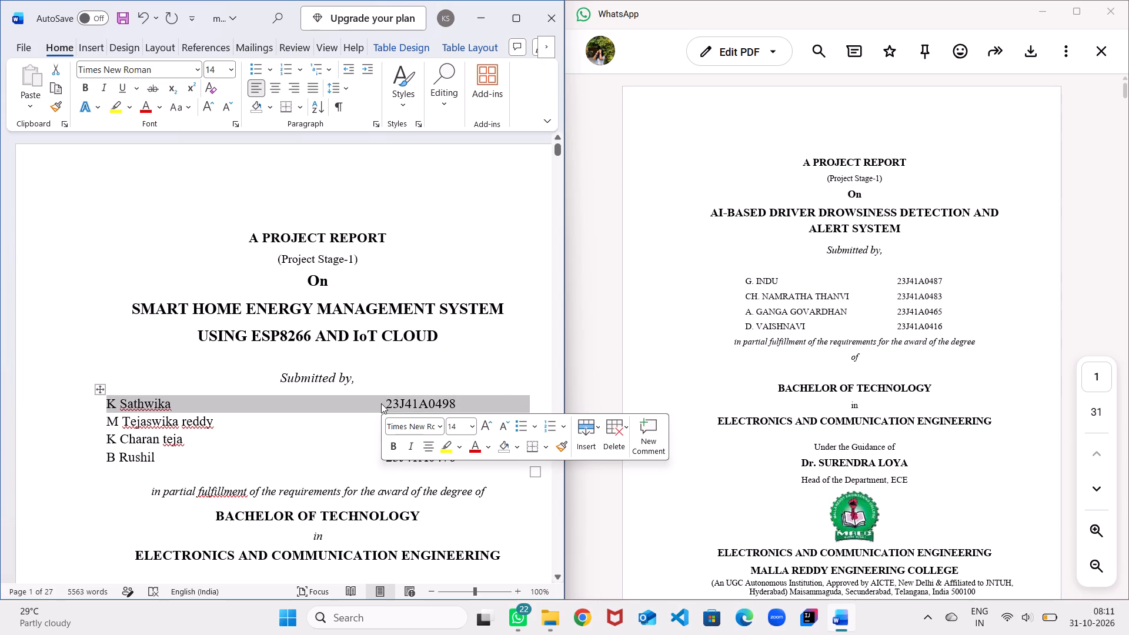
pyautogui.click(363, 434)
# Left-align the "in partial fulfillment" line while trying to close the gap above it, and indent it by one space.
pyautogui.scroll(-1, 363, 434)
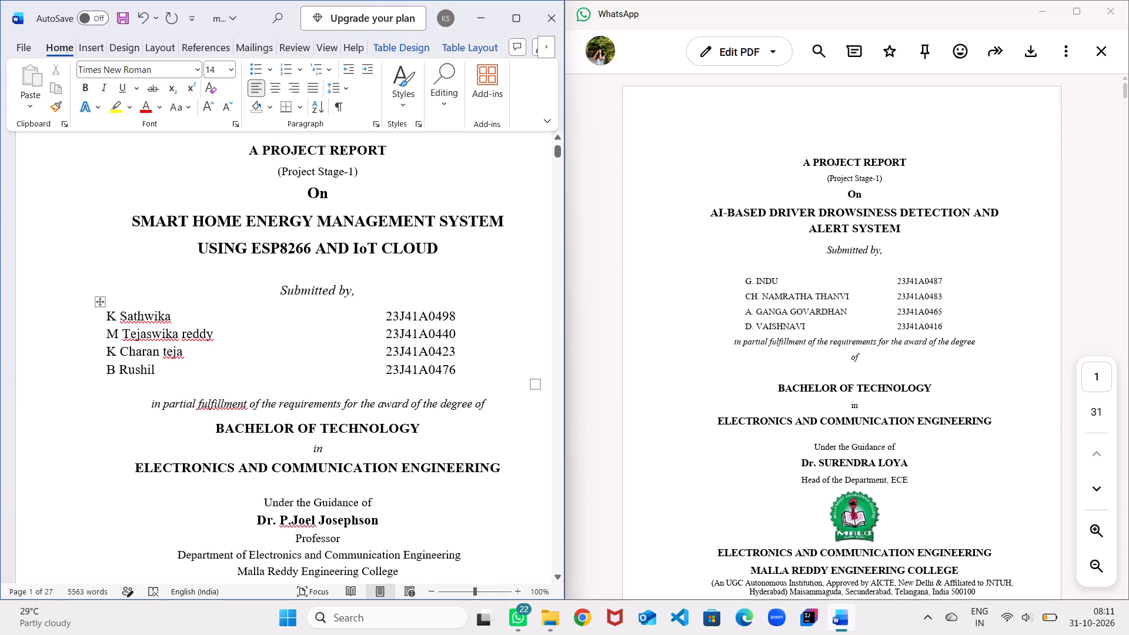
pyautogui.click(151, 403)
pyautogui.press('BackSpace')
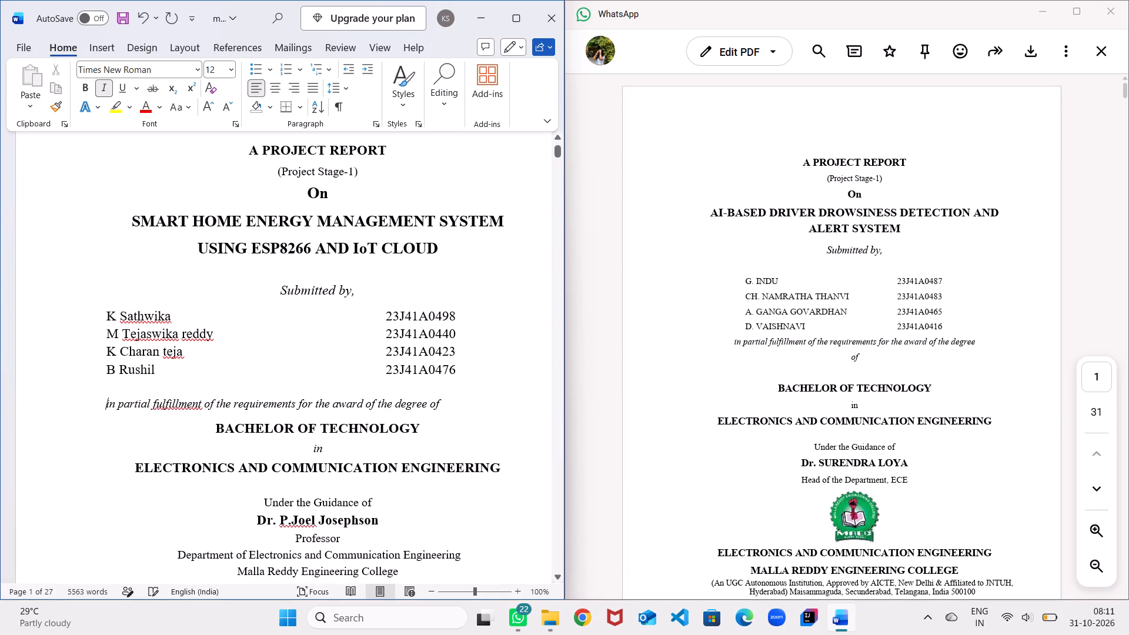
pyautogui.press('BackSpace')
pyautogui.press('BackSpace')
pyautogui.press('Return')
pyautogui.press('BackSpace')
pyautogui.press('BackSpace')
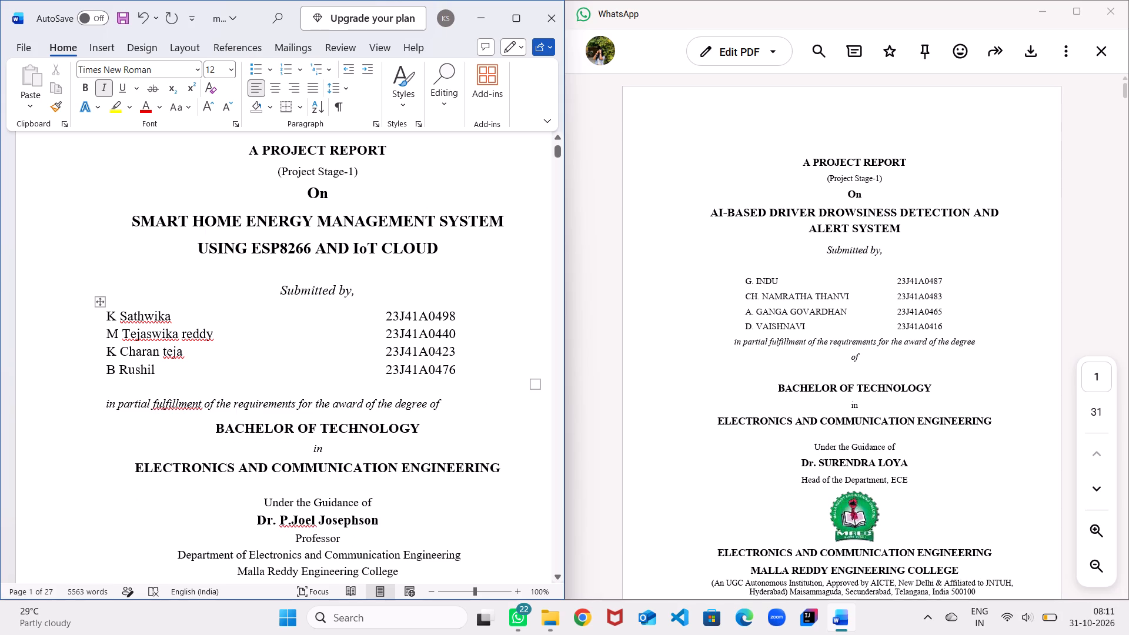
pyautogui.click(103, 402)
pyautogui.press('space')
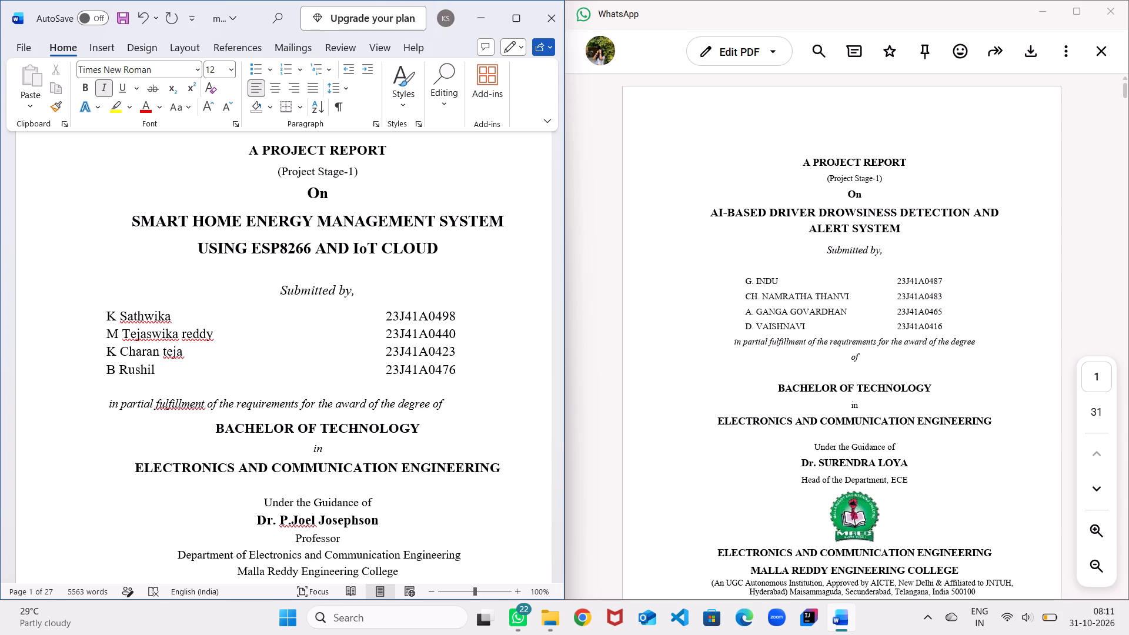
# Insert a blank line between "Submitted by," and the list of students.
pyautogui.click(358, 293)
pyautogui.press('Return')
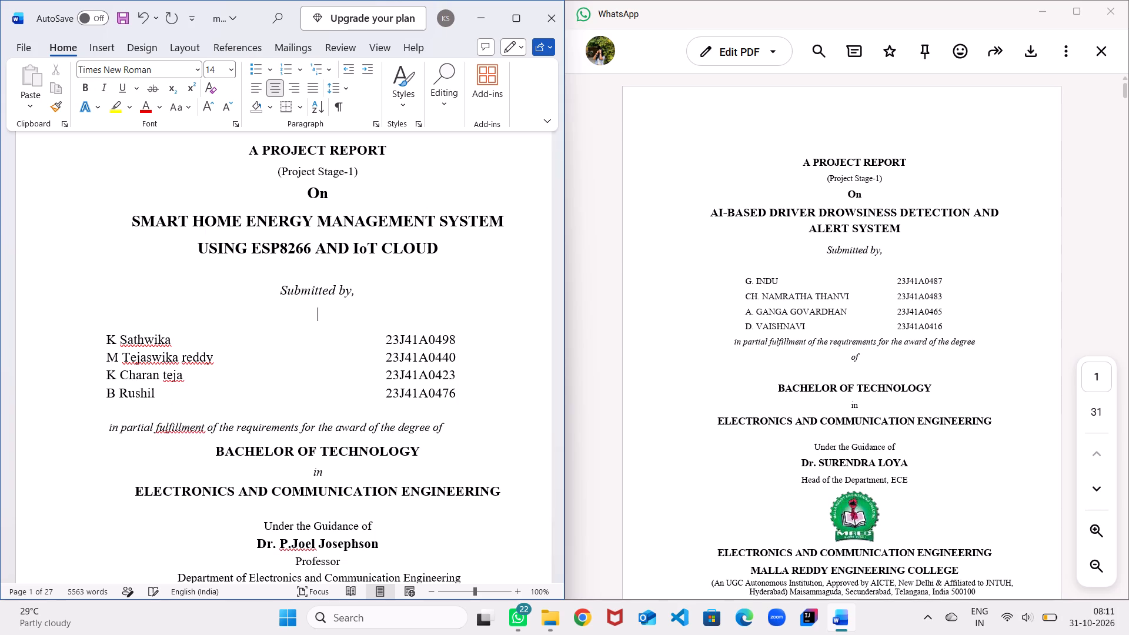
# Indent the "in partial fulfillment" line further with three more leading spaces.
pyautogui.click(108, 427)
pyautogui.press('BackSpace')
pyautogui.press('Up')
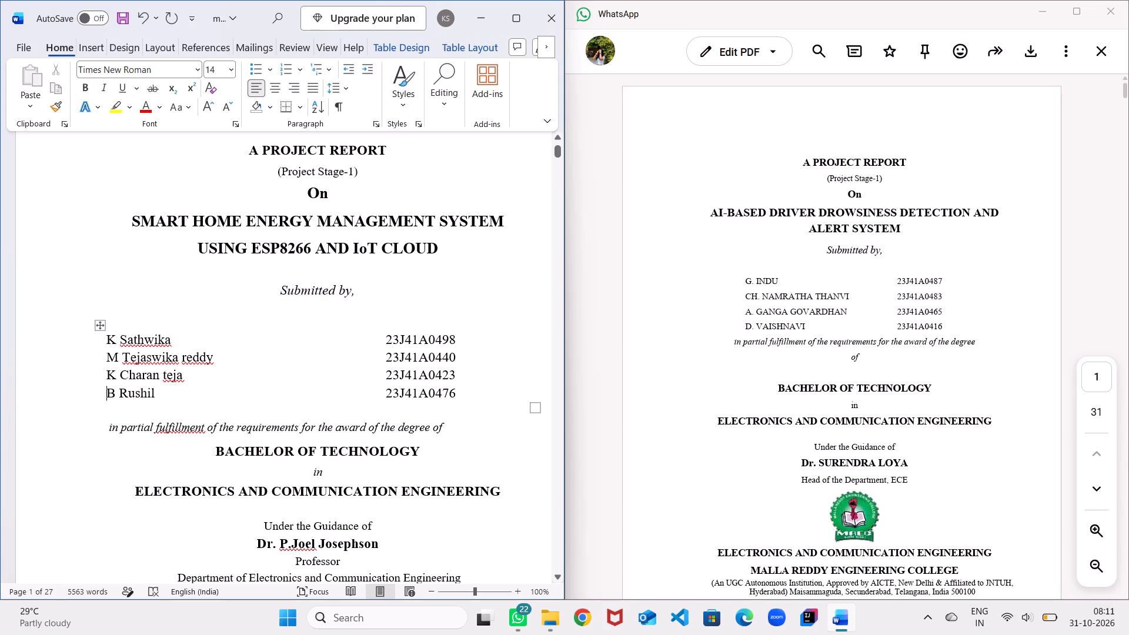
pyautogui.press('Up')
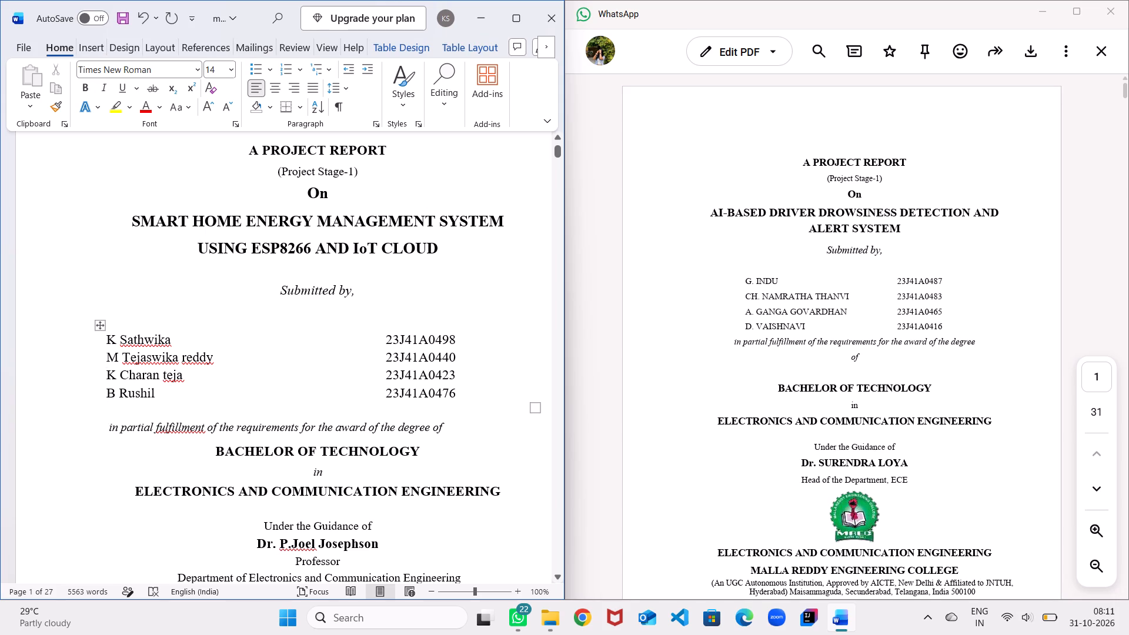
pyautogui.click(107, 434)
pyautogui.click(107, 434)
pyautogui.press('space')
pyautogui.press('space')
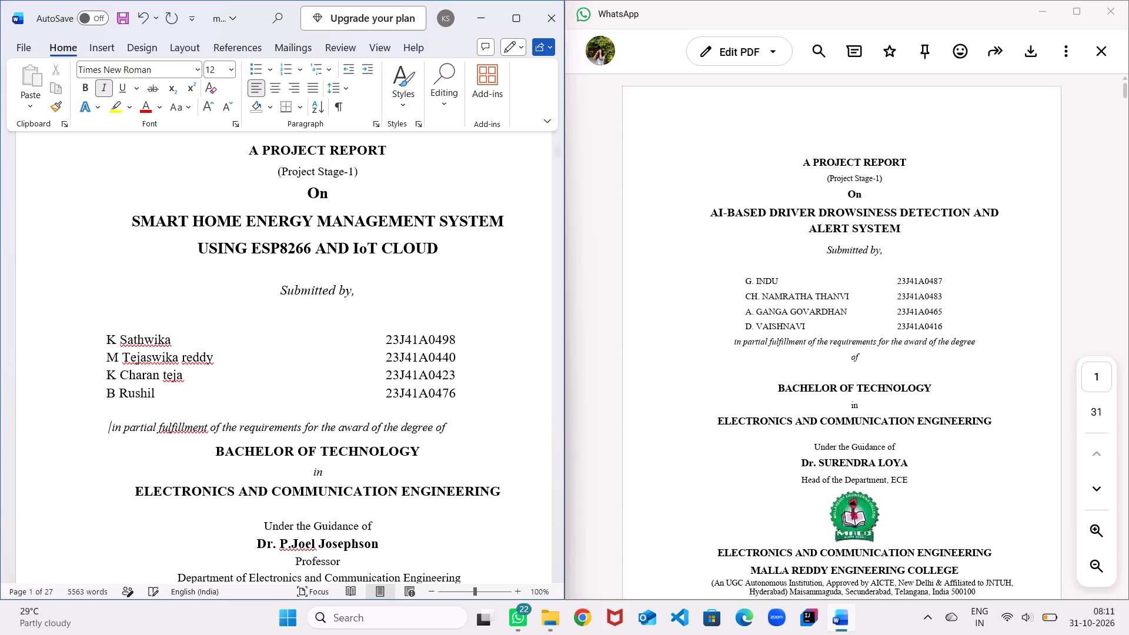
pyautogui.press('space')
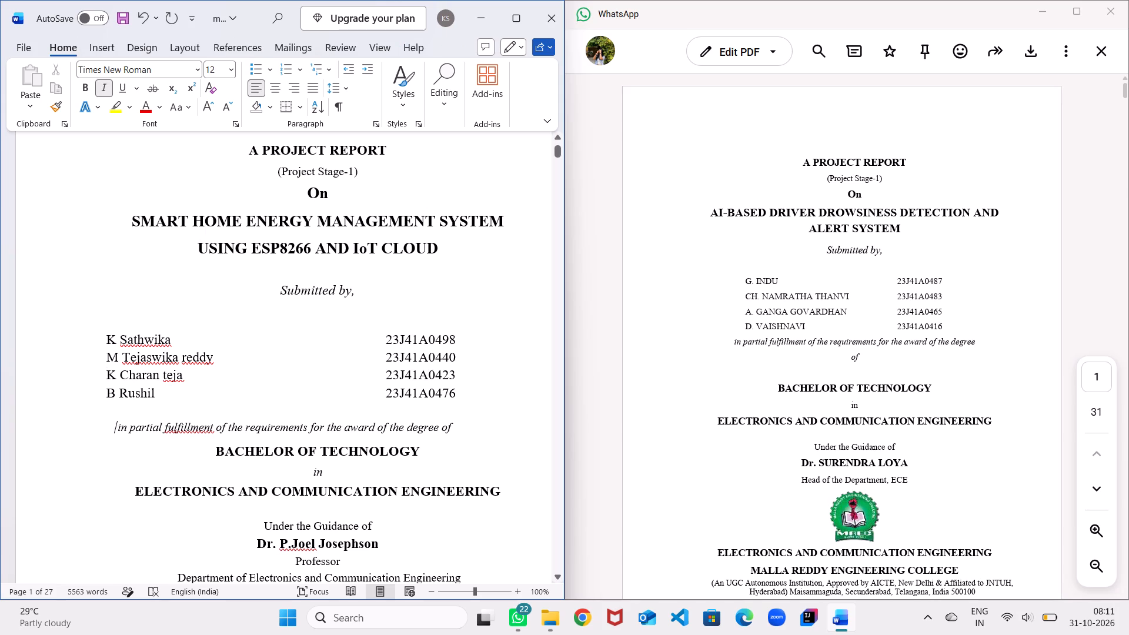
# Move the final "of" of the "in partial fulfillment" line onto its own line, as in the drowsiness detection report.
pyautogui.click(442, 430)
# Break the final "of" of the "in partial fulfillment" line onto its own line and indent it towards the centre with 22 spaces.
pyautogui.press('Return')
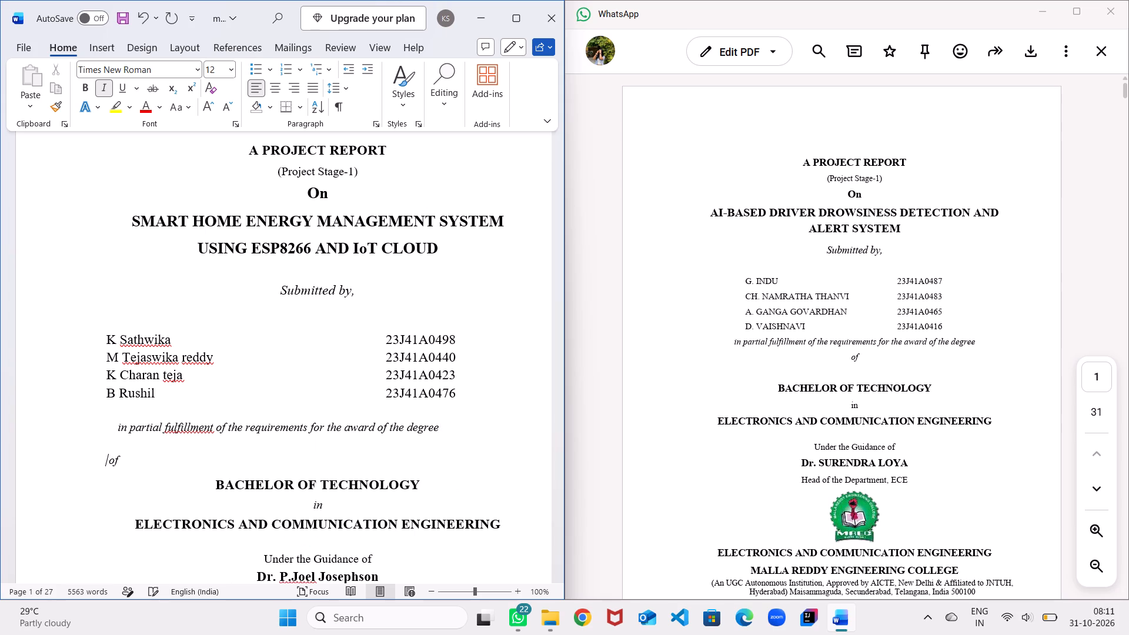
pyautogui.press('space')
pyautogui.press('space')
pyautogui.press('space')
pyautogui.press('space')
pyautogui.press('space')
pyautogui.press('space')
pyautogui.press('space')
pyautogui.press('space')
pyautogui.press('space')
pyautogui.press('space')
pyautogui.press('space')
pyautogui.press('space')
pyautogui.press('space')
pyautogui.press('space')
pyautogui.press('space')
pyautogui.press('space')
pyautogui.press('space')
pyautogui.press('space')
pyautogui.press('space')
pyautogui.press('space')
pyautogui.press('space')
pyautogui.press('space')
# Delete the indented "of" and re-enter it without indentation on a new line directly below "in partial fulfillment of the requirements for the award of the degree".
pyautogui.click(225, 460)
pyautogui.press('BackSpace')
pyautogui.press('BackSpace')
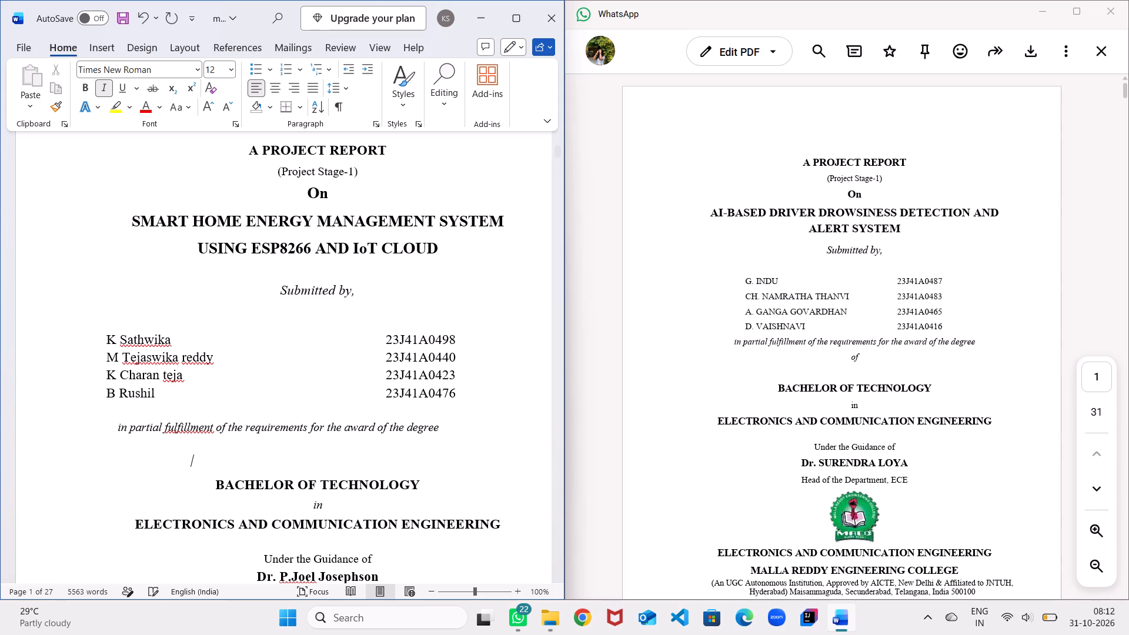
pyautogui.click(453, 426)
pyautogui.press('Return')
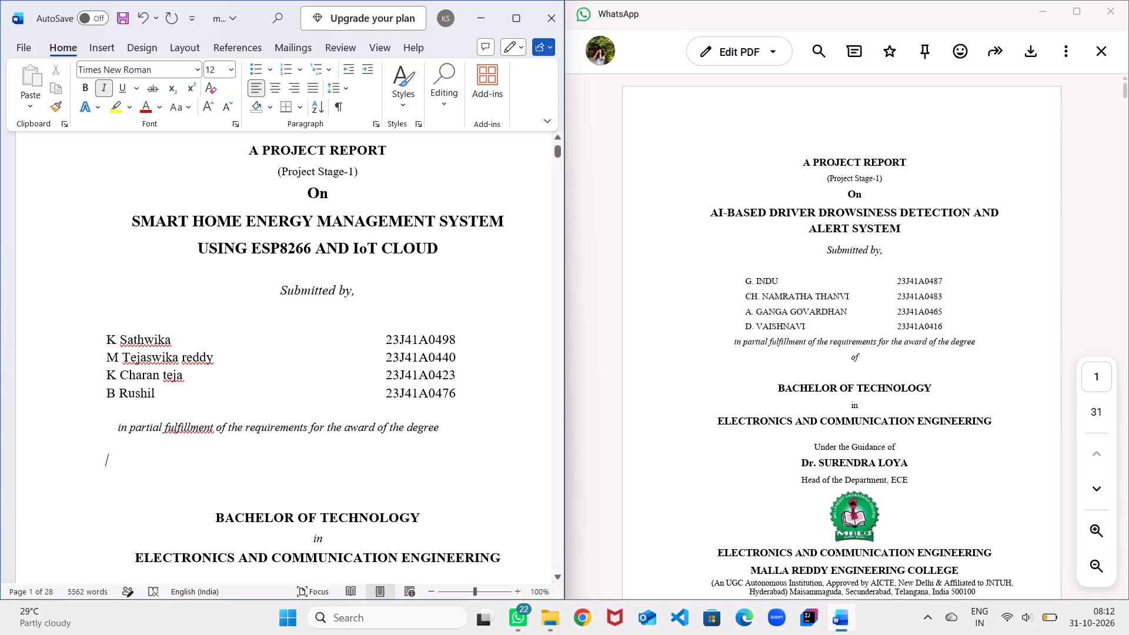
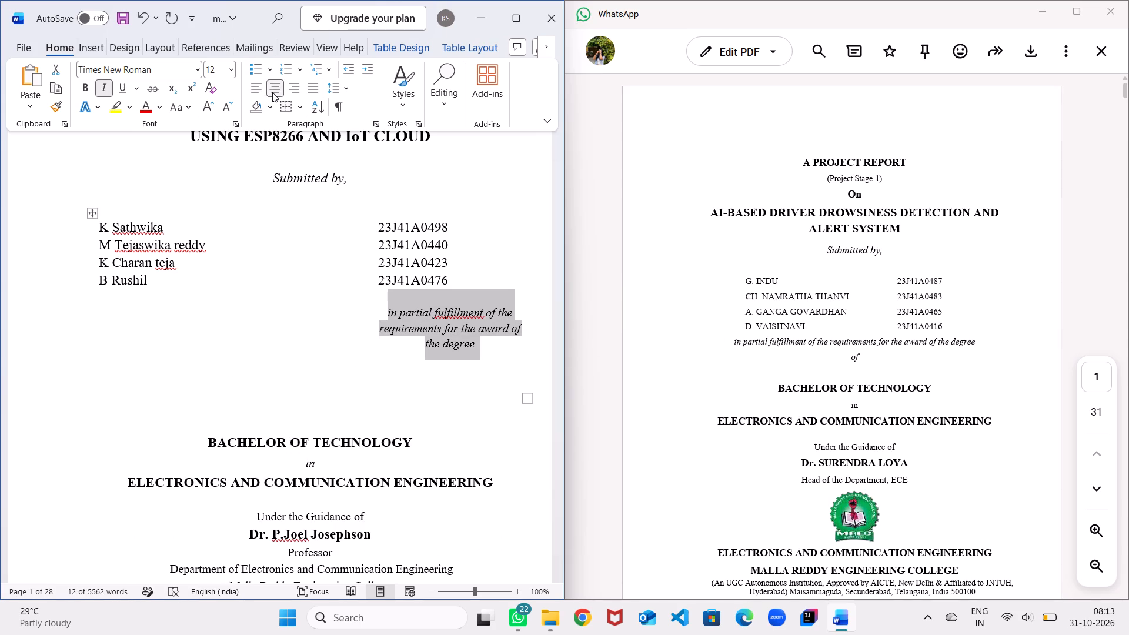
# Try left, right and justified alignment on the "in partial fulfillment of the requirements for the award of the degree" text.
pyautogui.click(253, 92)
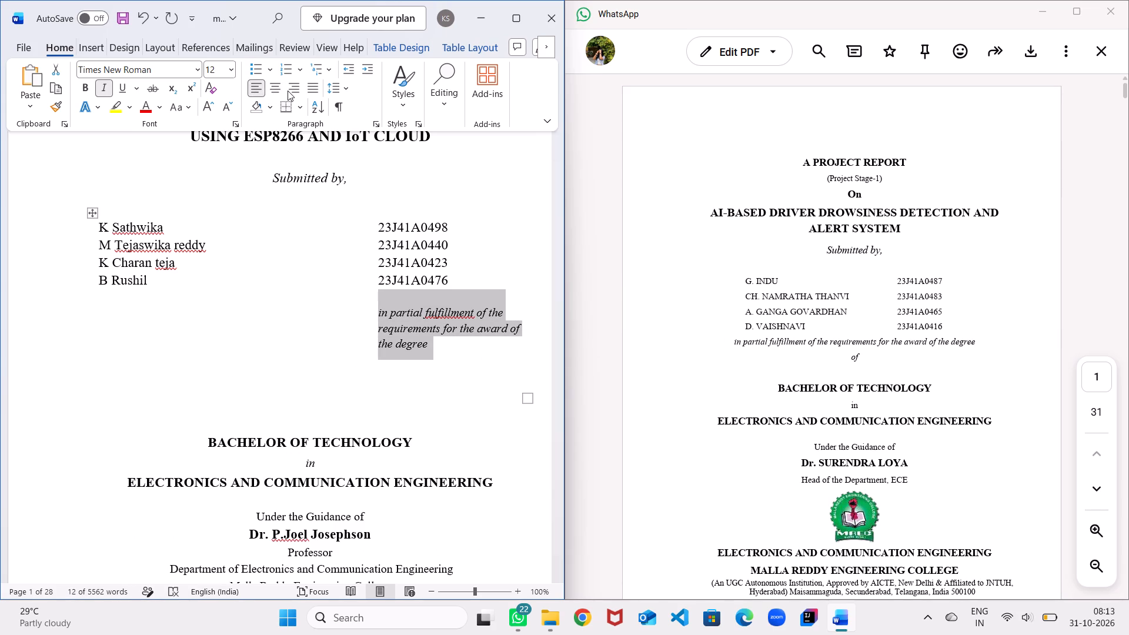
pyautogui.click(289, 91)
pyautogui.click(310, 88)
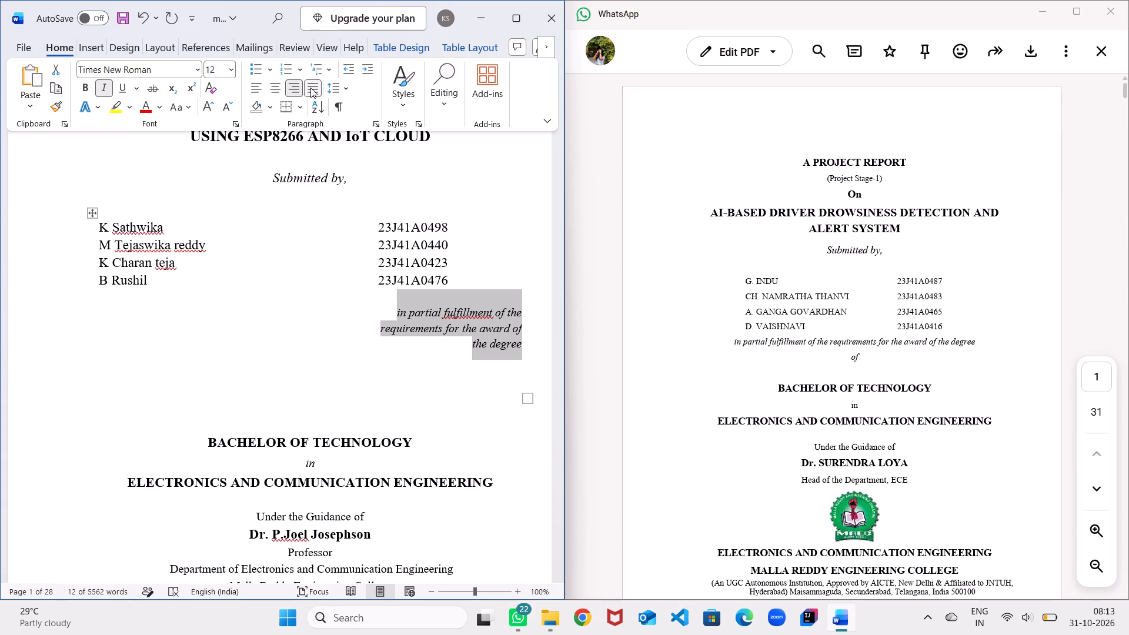
# Maximize the report window and move the border between the student name and roll number columns slightly toward the names.
pyautogui.click(513, 14)
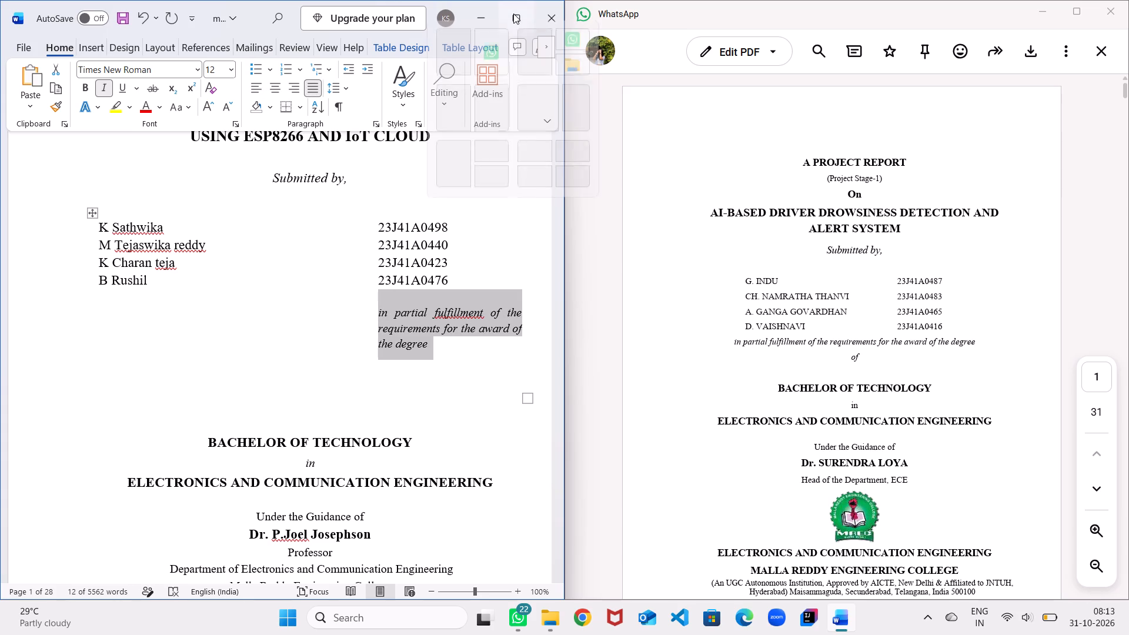
pyautogui.click(619, 288)
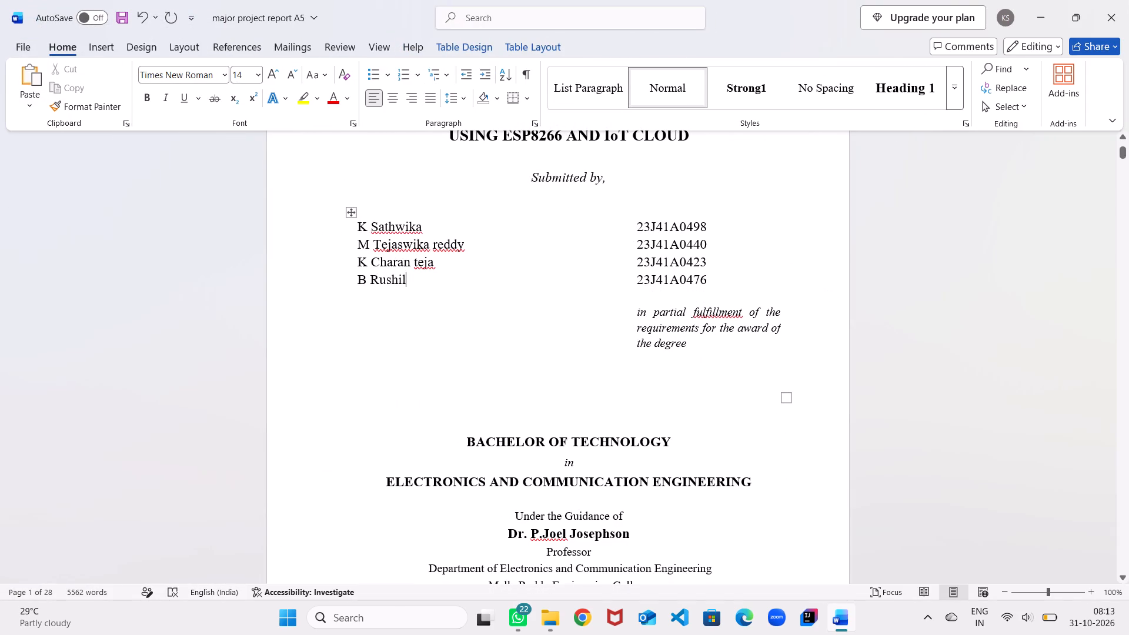
pyautogui.moveTo(634, 316); pyautogui.dragTo(670, 330)
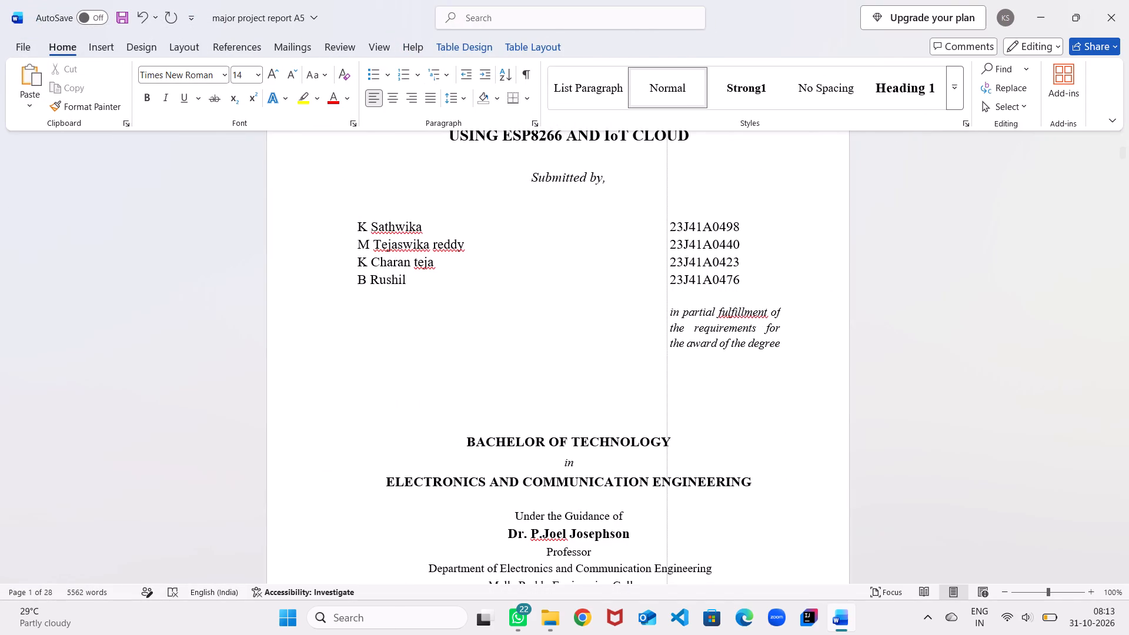
pyautogui.moveTo(670, 330); pyautogui.dragTo(593, 329)
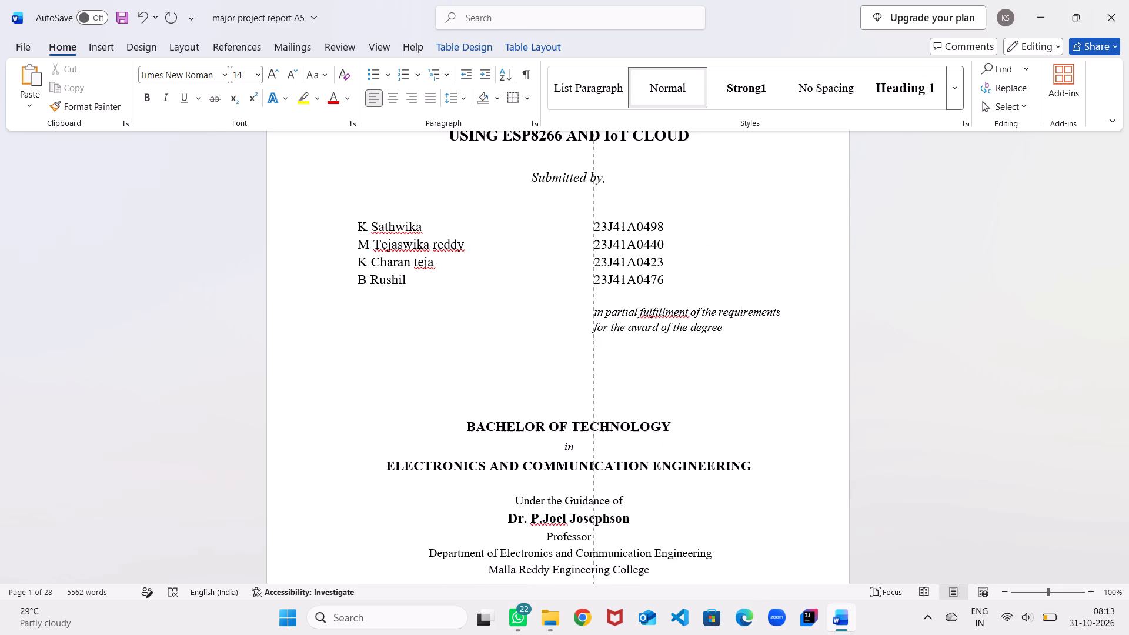
pyautogui.moveTo(593, 329); pyautogui.dragTo(435, 343)
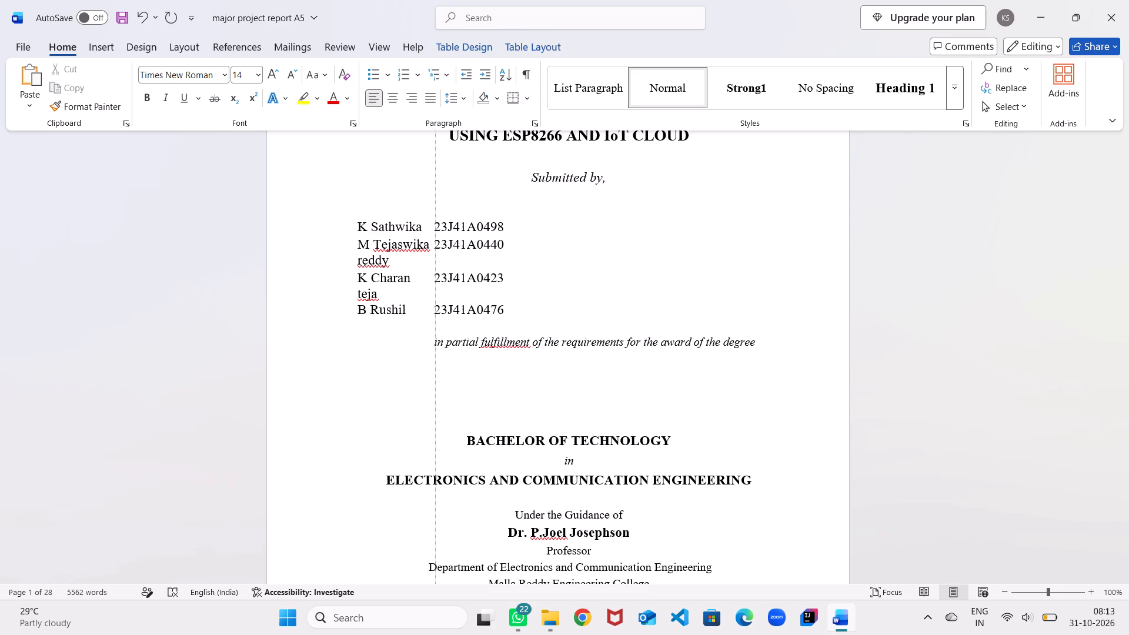
pyautogui.moveTo(435, 343); pyautogui.dragTo(600, 335)
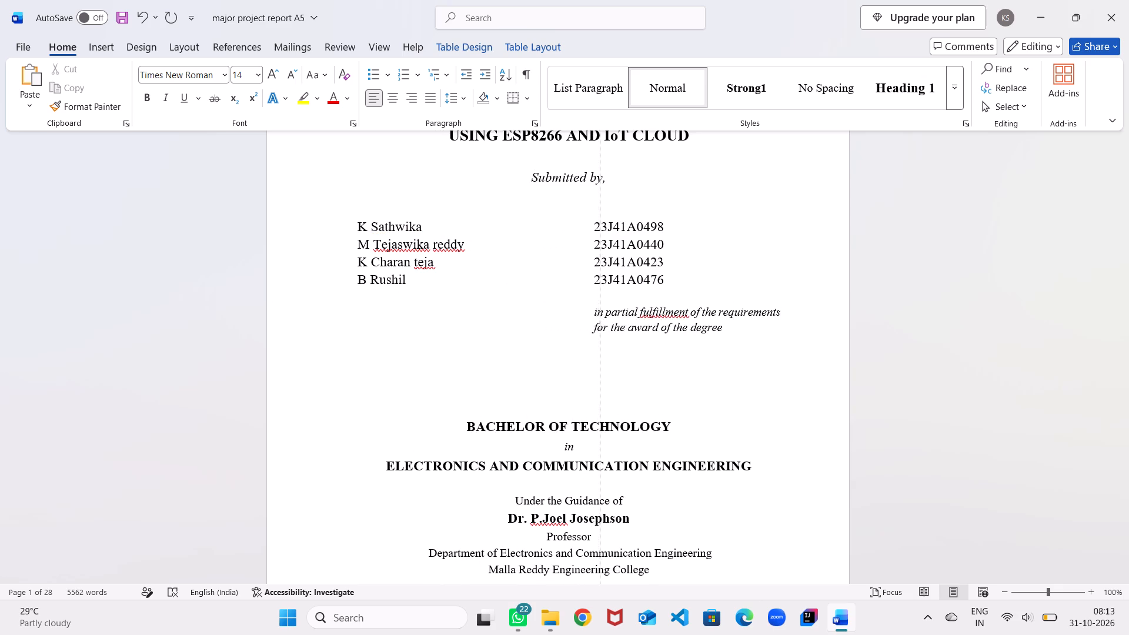
pyautogui.moveTo(600, 335); pyautogui.dragTo(606, 335)
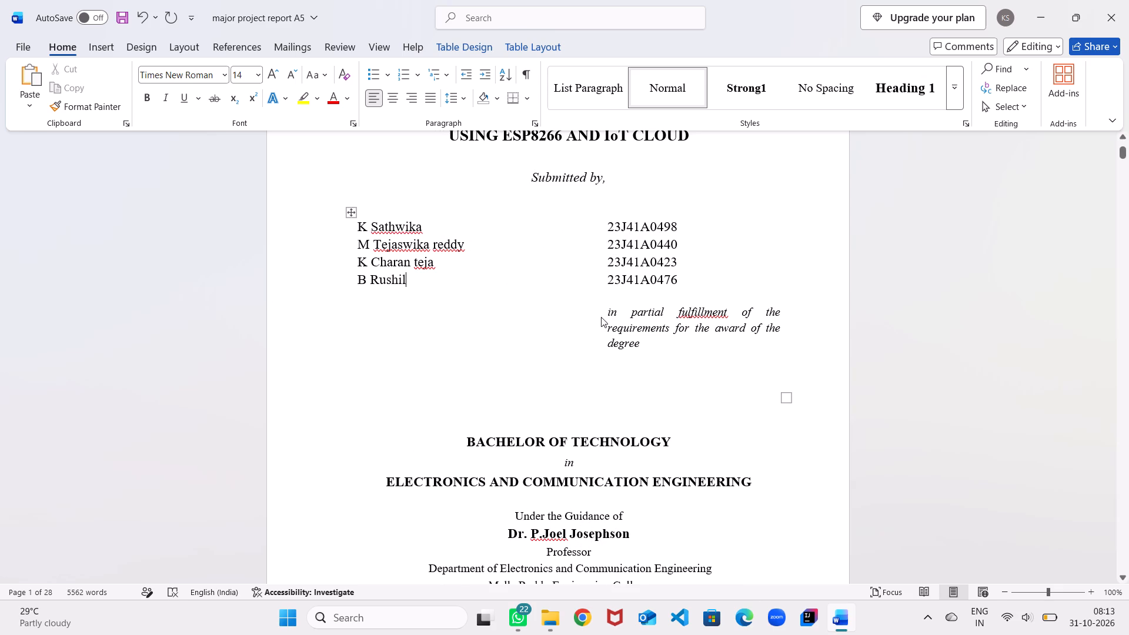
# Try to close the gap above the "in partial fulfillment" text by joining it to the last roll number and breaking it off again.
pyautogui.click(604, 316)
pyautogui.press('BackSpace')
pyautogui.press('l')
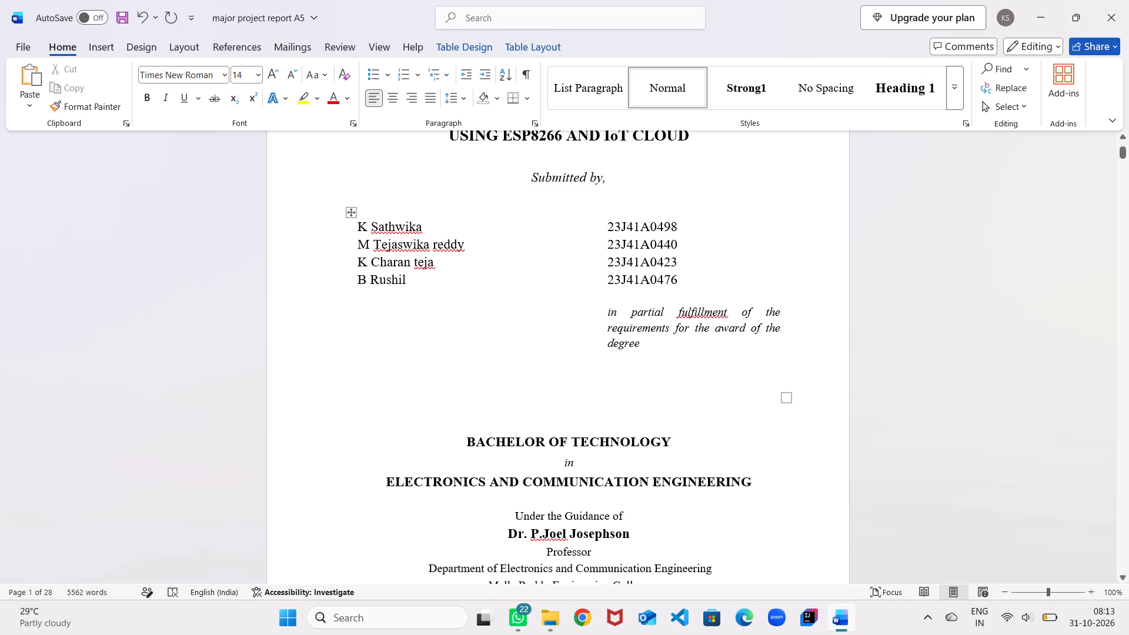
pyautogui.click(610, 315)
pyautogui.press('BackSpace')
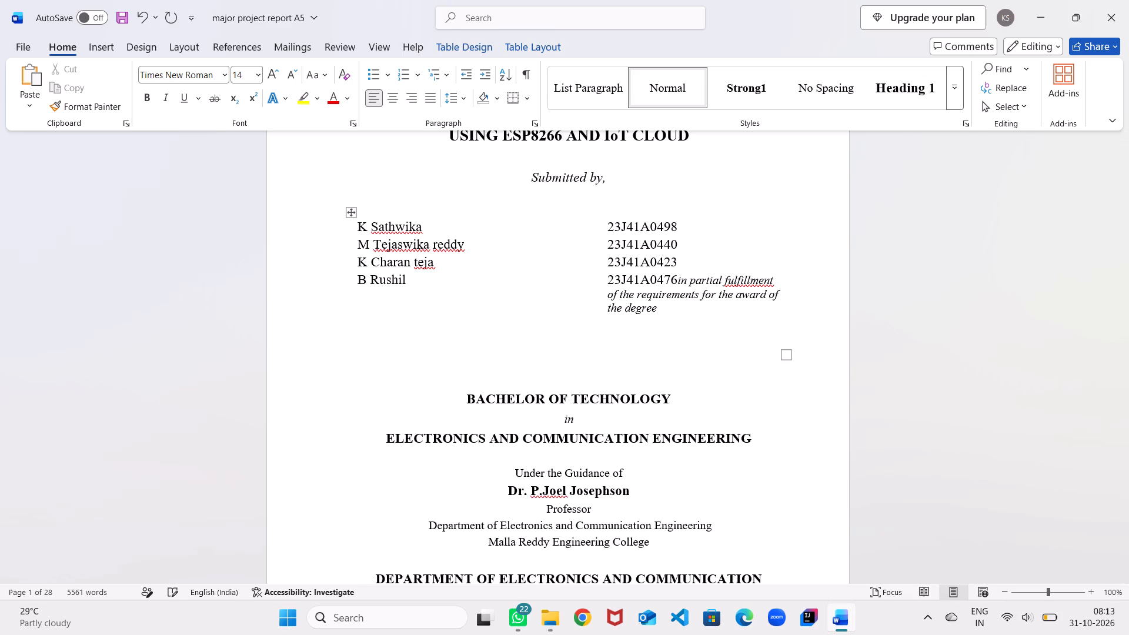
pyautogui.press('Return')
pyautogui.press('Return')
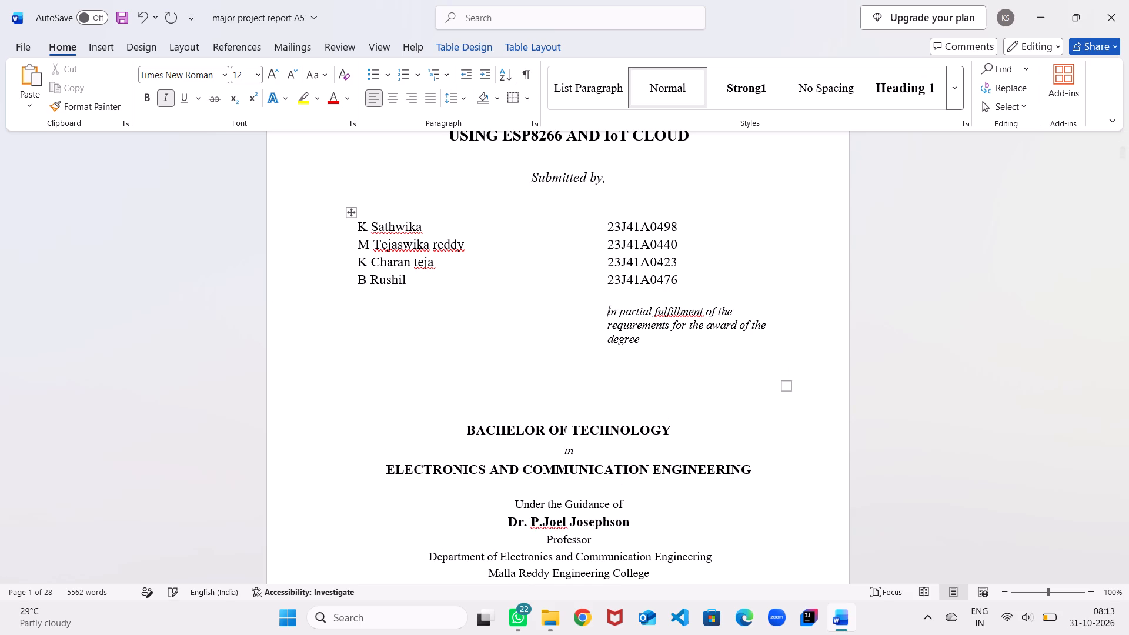
# Delete the "in partial fulfillment of the requirements for the award of the degree" text from the roll number column.
pyautogui.moveTo(644, 343); pyautogui.dragTo(610, 317)
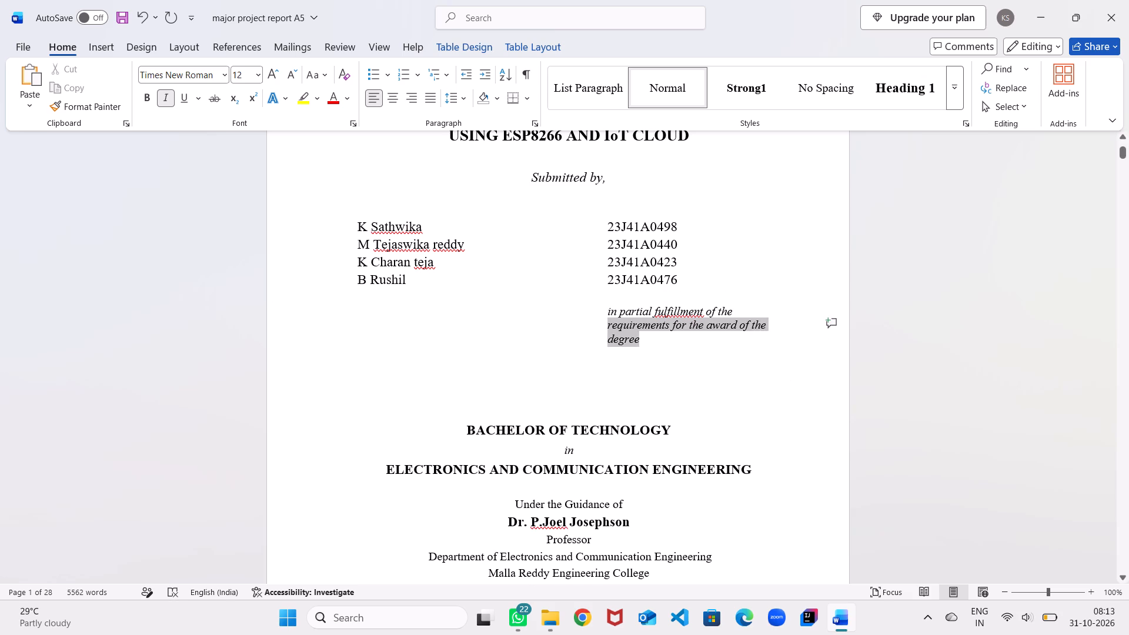
pyautogui.moveTo(610, 317); pyautogui.dragTo(608, 314)
pyautogui.press('BackSpace')
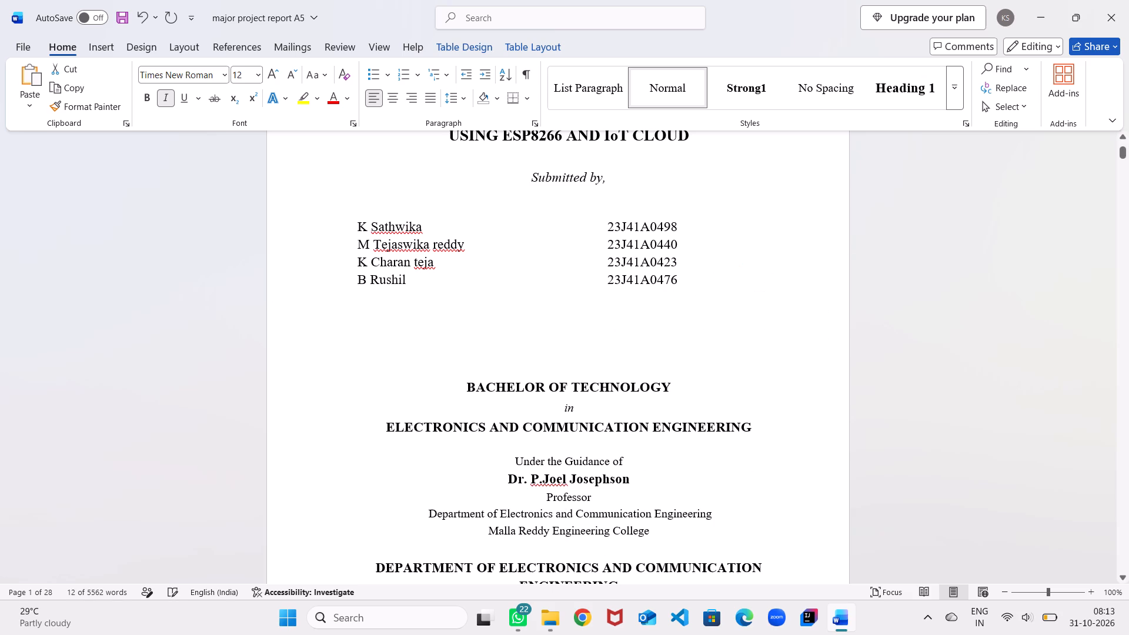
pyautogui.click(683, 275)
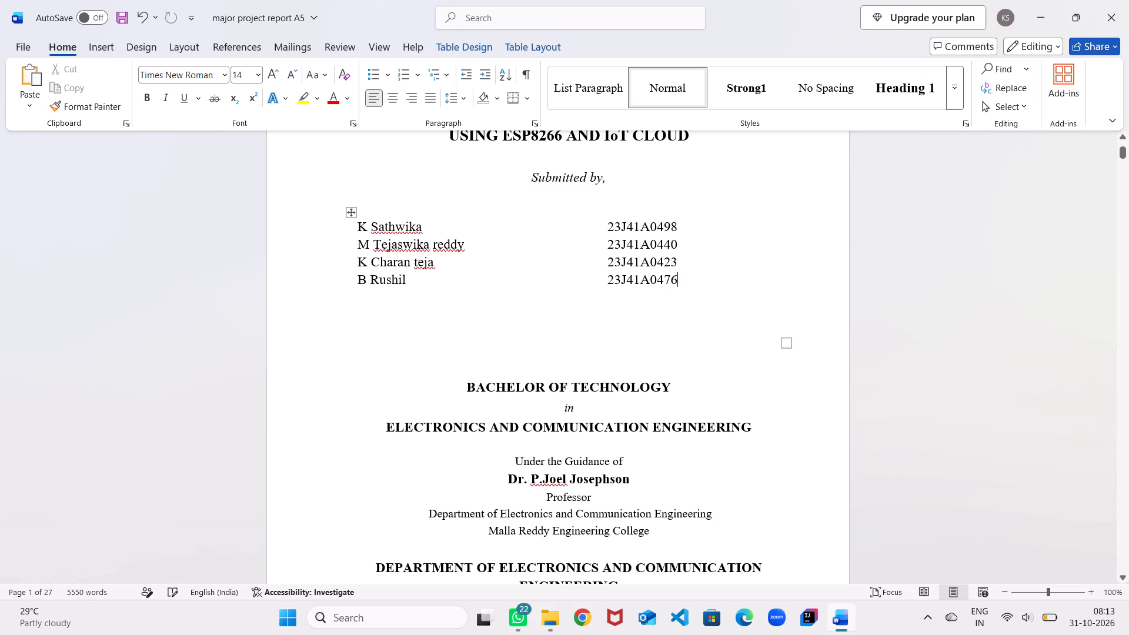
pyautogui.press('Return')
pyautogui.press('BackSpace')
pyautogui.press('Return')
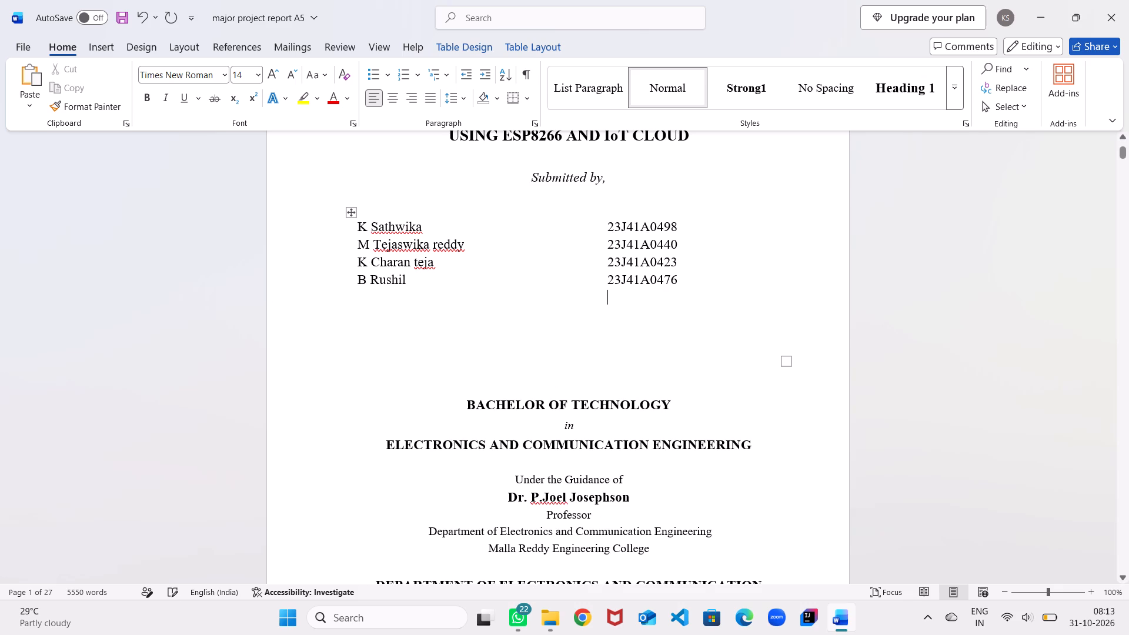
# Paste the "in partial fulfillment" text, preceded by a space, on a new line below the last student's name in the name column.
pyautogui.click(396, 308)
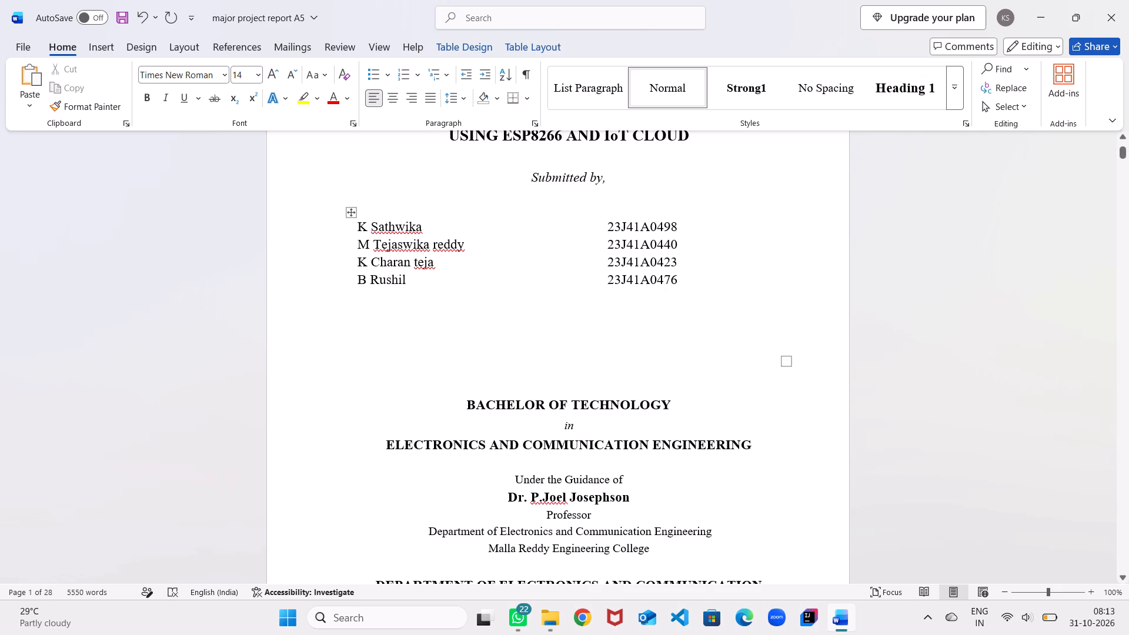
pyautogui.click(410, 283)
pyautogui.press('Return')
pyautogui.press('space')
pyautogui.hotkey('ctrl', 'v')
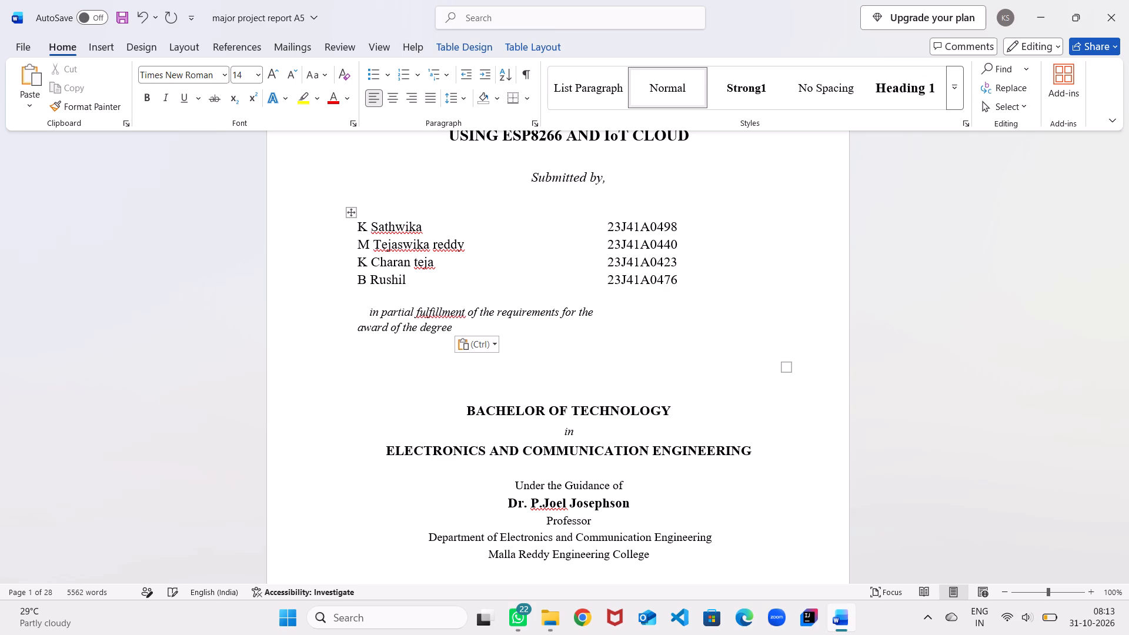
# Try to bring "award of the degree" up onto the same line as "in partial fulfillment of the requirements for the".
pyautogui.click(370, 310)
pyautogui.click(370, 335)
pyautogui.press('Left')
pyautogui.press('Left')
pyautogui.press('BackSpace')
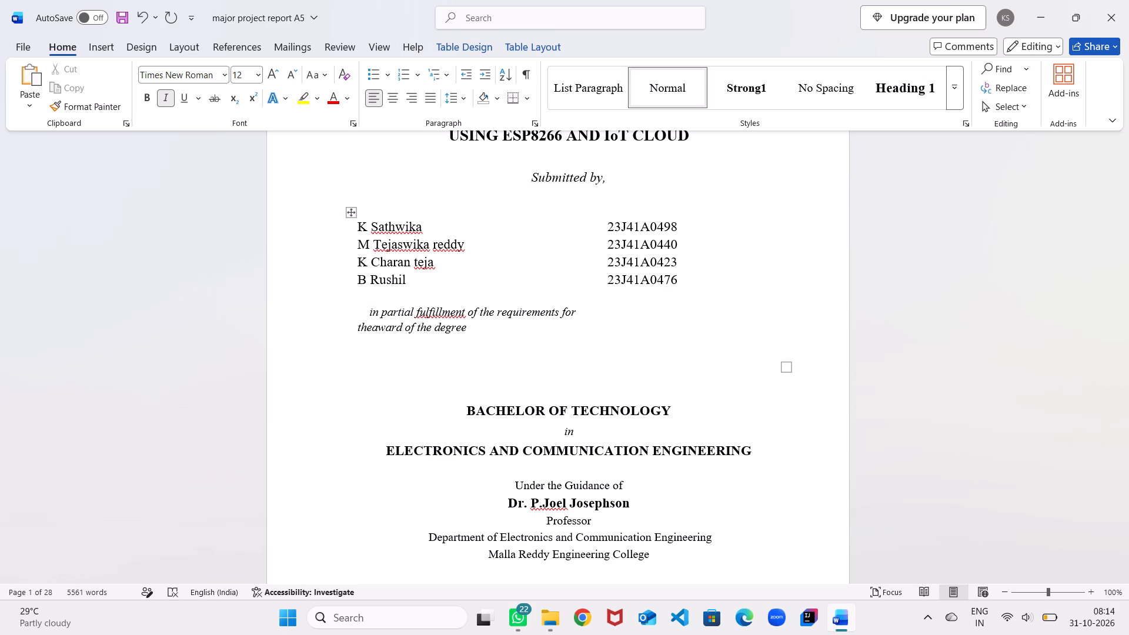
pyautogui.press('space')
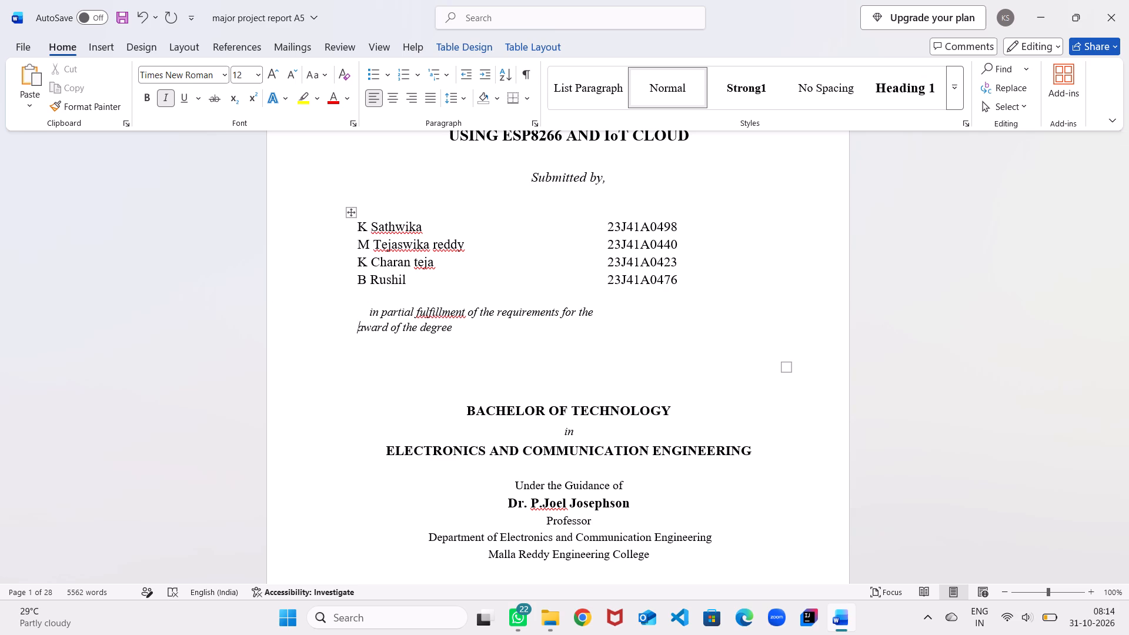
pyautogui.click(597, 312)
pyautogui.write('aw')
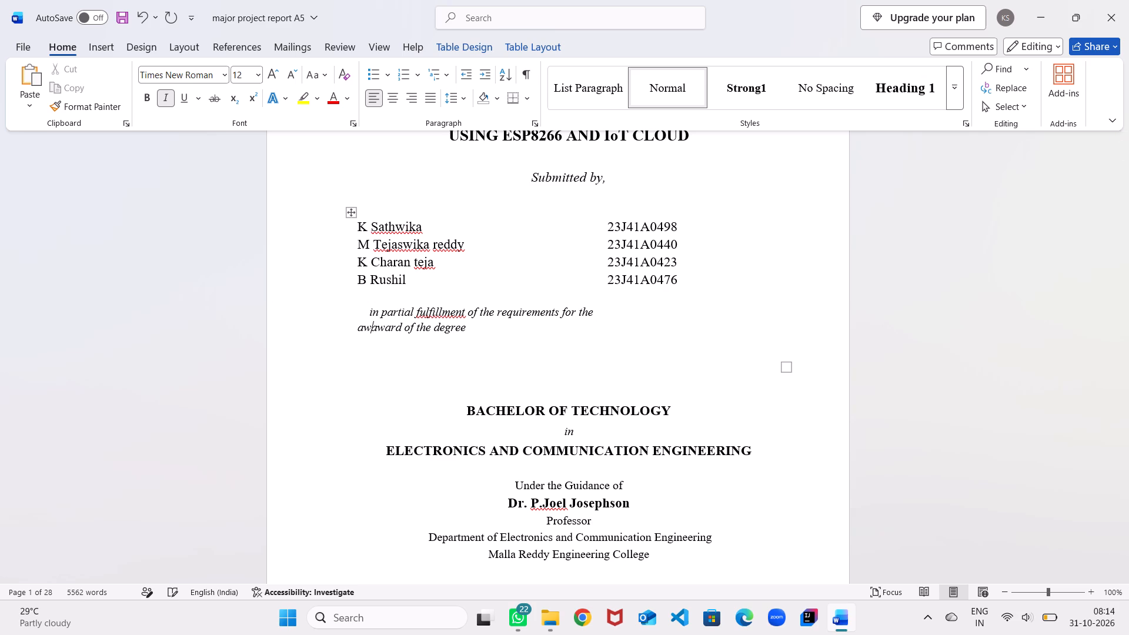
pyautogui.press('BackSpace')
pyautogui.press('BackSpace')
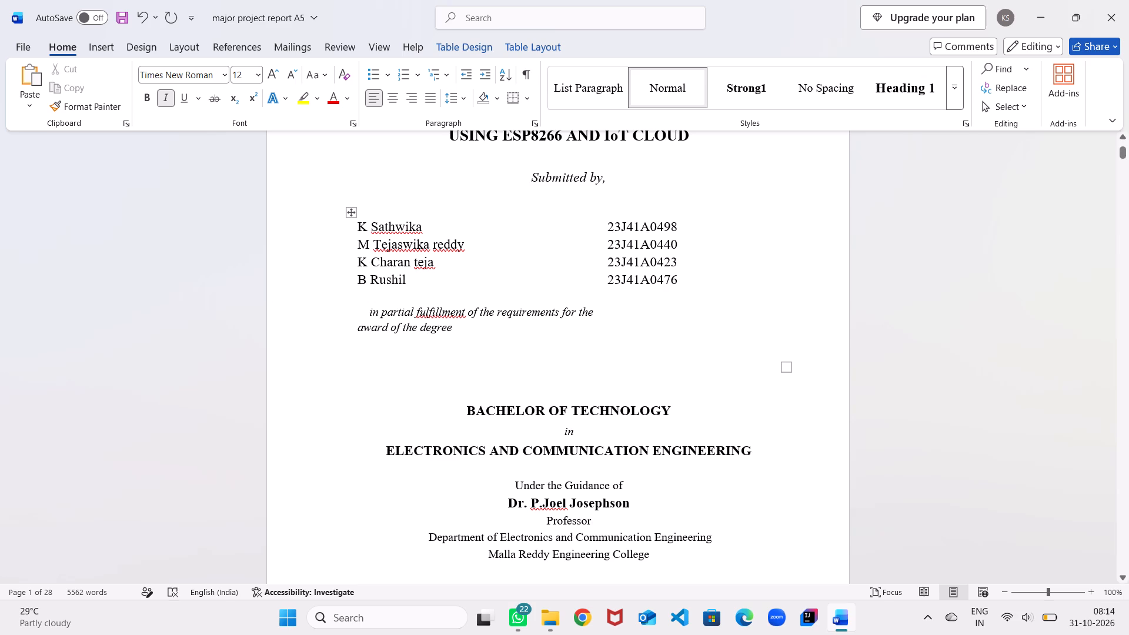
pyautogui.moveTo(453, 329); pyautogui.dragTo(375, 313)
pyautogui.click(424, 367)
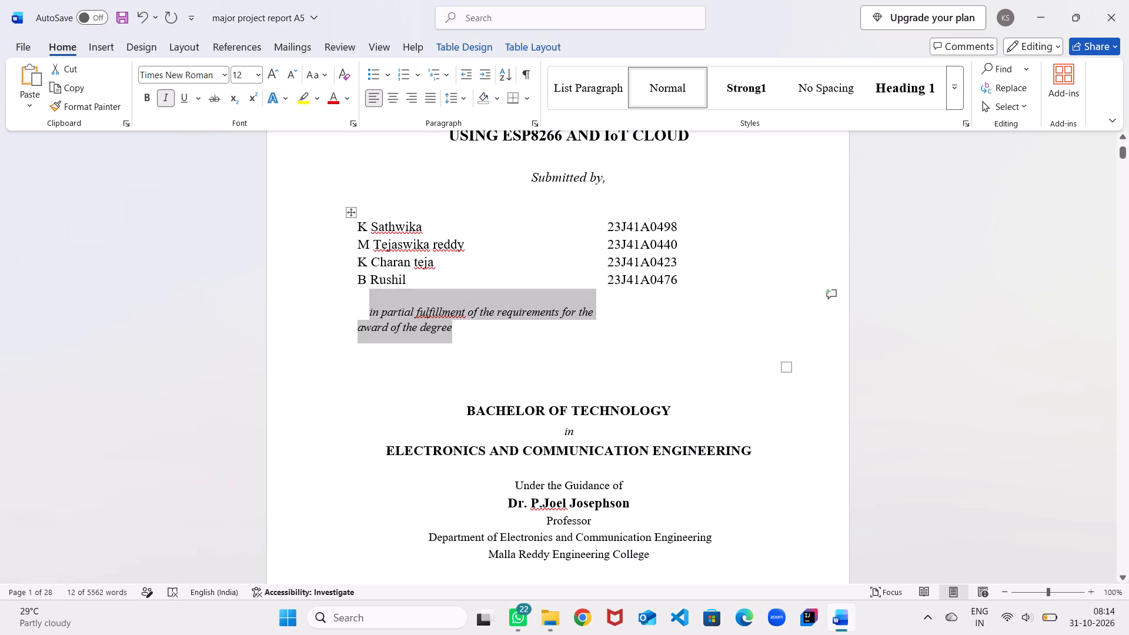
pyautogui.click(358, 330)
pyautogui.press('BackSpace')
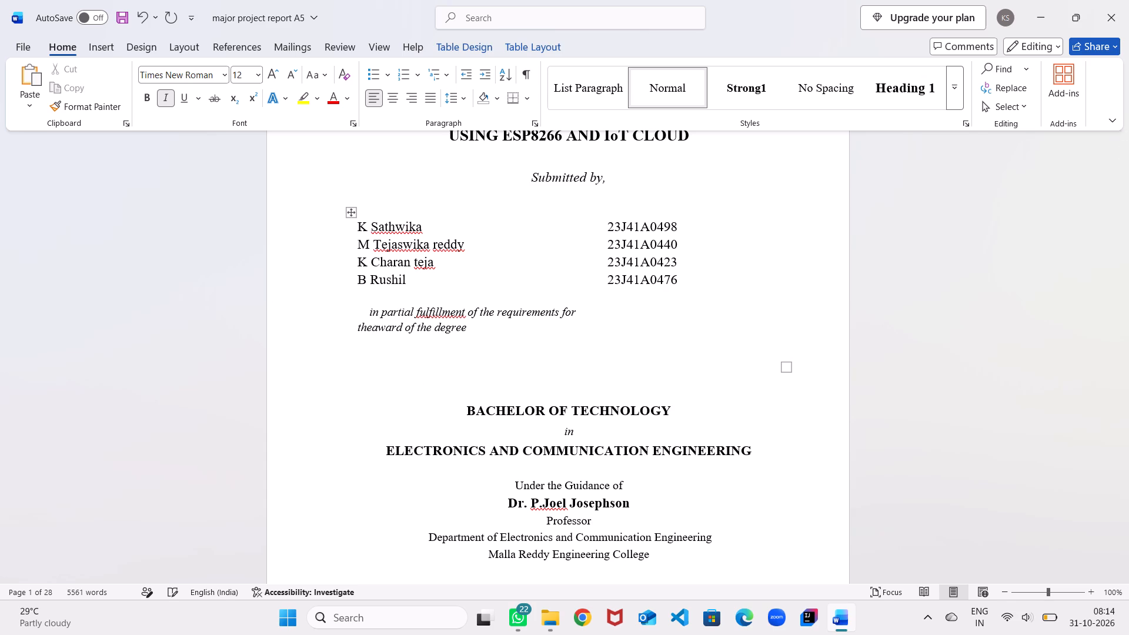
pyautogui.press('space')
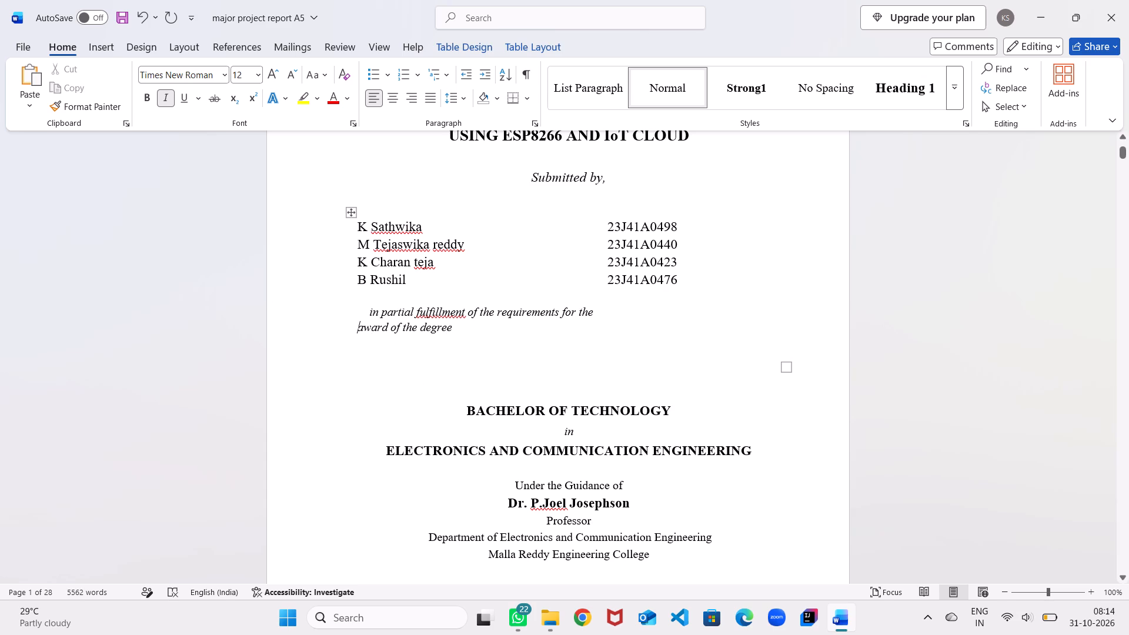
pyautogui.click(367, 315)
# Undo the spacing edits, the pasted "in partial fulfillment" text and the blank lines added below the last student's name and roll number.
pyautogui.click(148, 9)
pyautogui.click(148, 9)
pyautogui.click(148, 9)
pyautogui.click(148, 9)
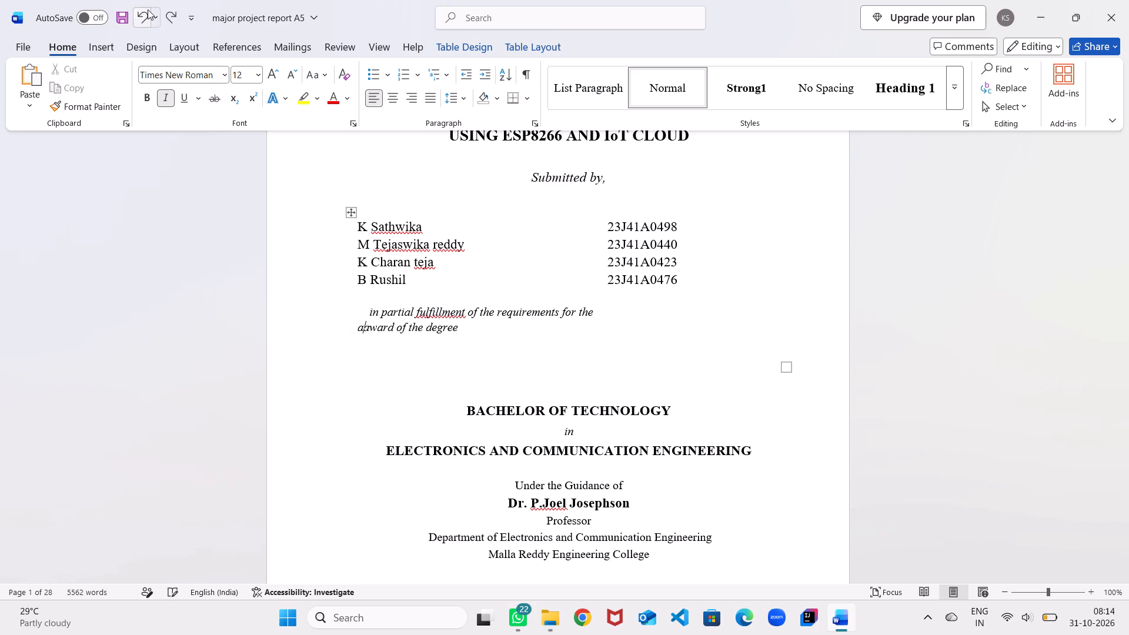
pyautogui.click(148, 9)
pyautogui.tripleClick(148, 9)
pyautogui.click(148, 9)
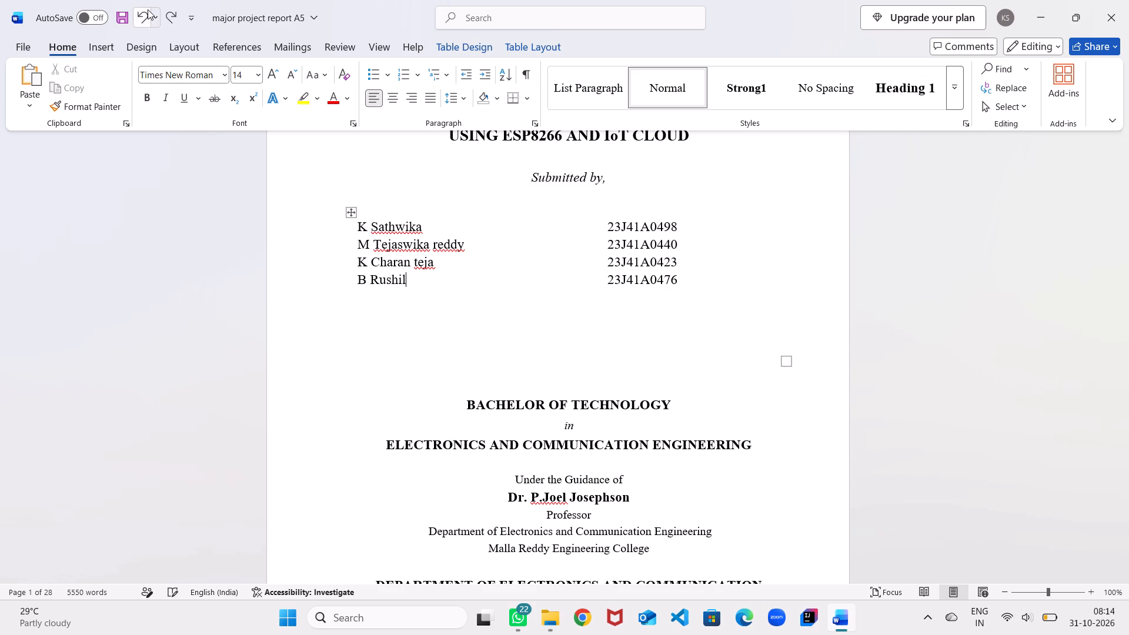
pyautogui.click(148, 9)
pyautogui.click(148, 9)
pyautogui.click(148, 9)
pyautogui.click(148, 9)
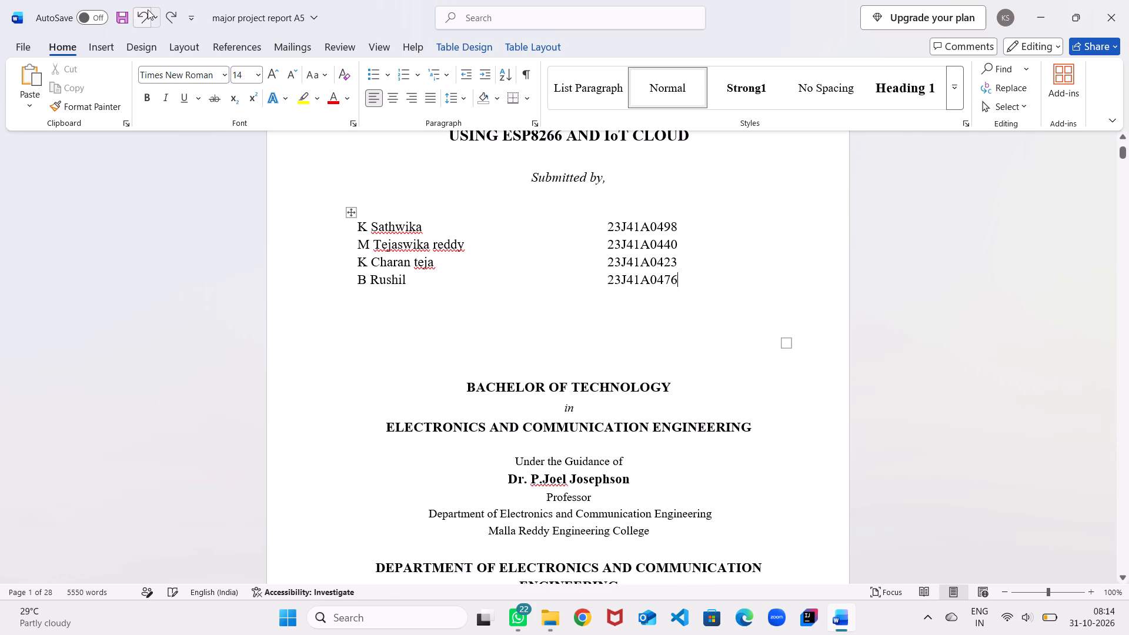
# Undo the remaining table edits until the "in partial fulfillment" line is back in its original place below the student table.
pyautogui.click(148, 9)
pyautogui.click(148, 9)
pyautogui.click(148, 9)
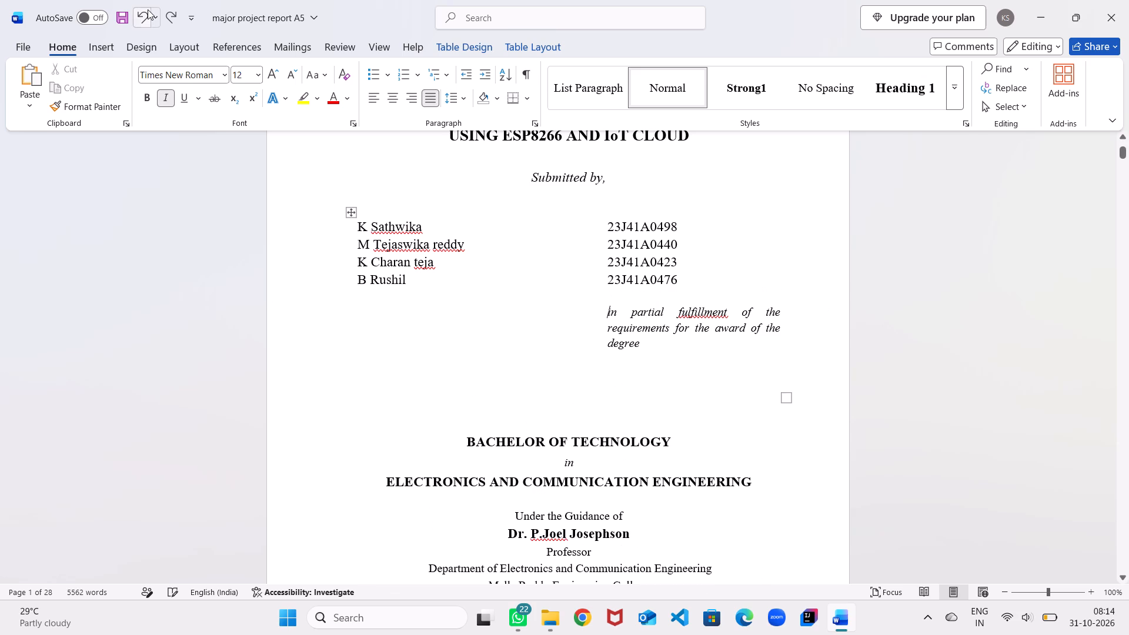
pyautogui.click(148, 9)
pyautogui.click(148, 9)
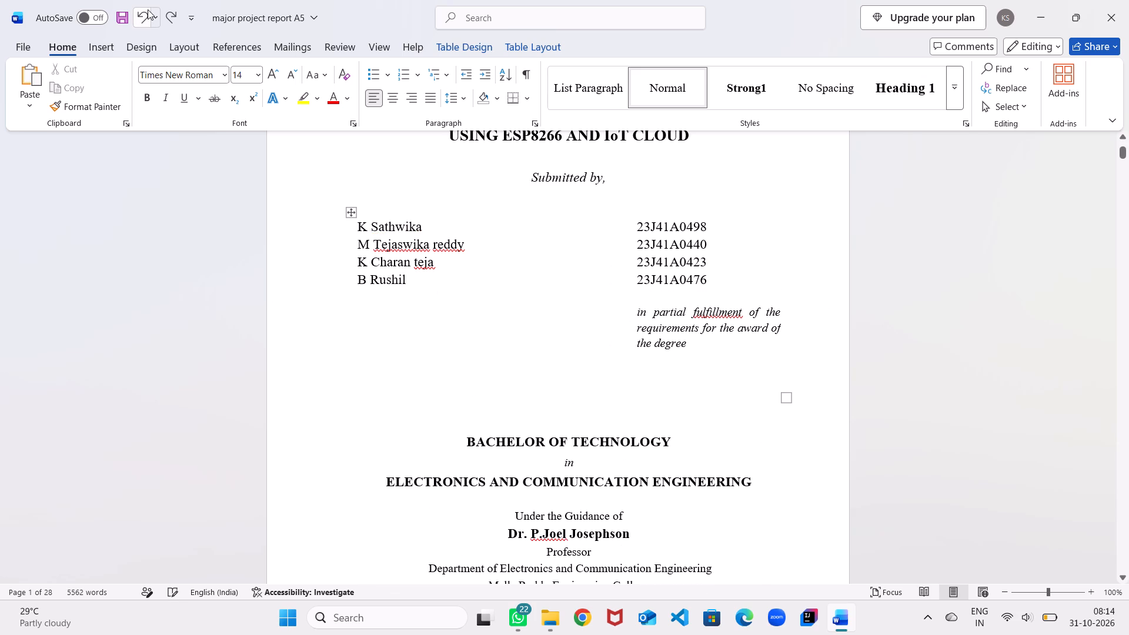
pyautogui.click(148, 9)
pyautogui.click(148, 9)
pyautogui.click(148, 9)
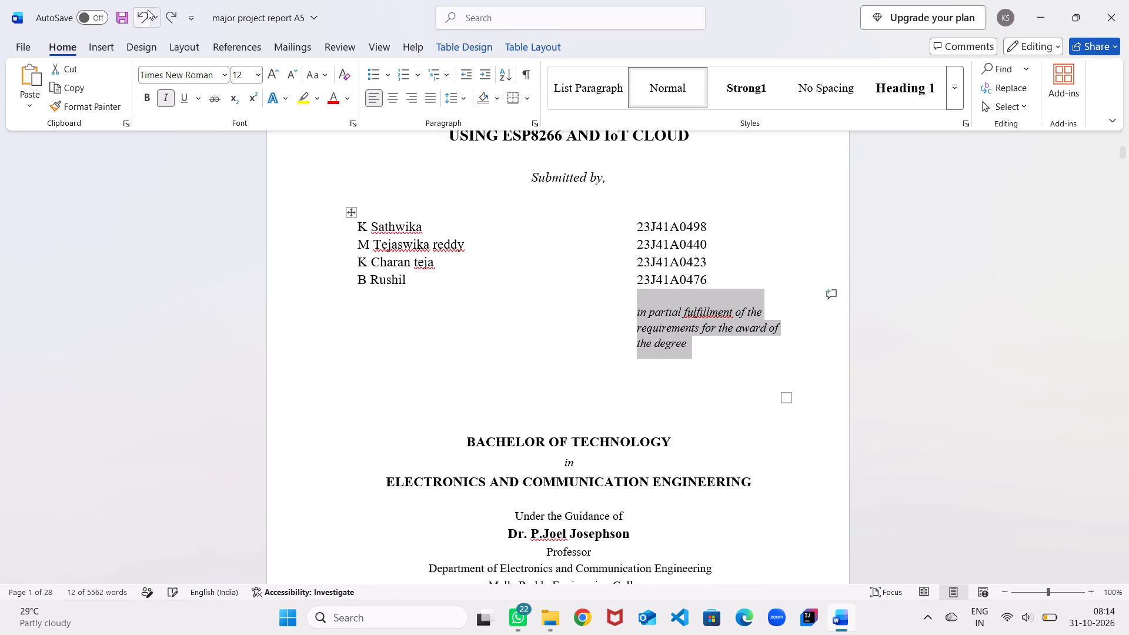
pyautogui.click(148, 9)
pyautogui.click(148, 9)
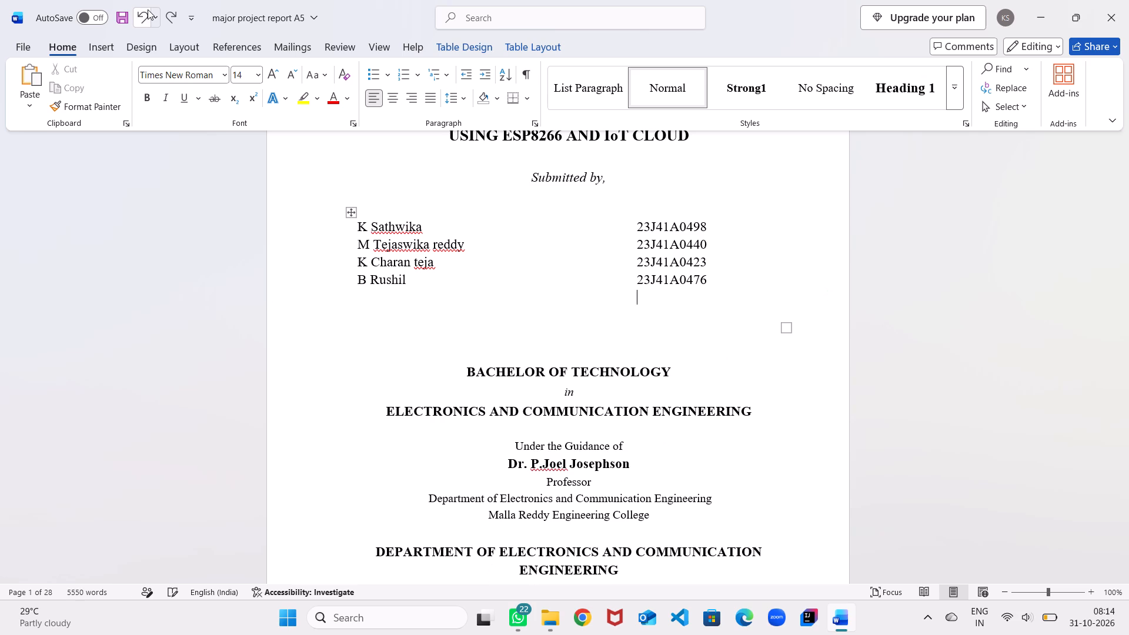
pyautogui.click(148, 9)
pyautogui.click(148, 9)
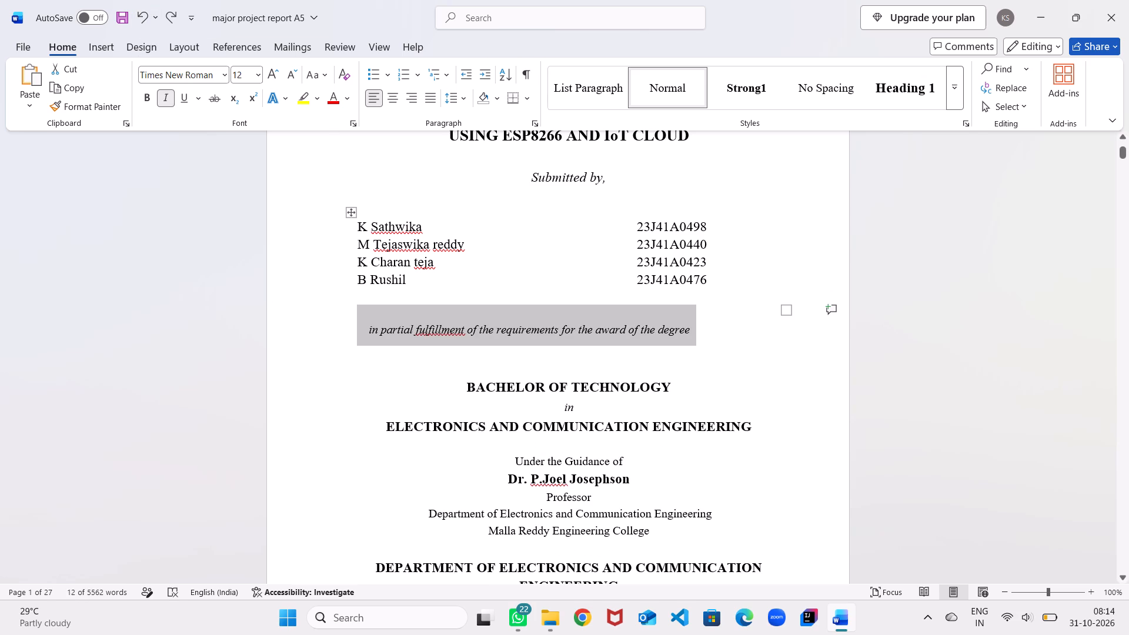
# Add "of" after "in partial fulfillment of the requirements for the award of the degree".
pyautogui.click(691, 322)
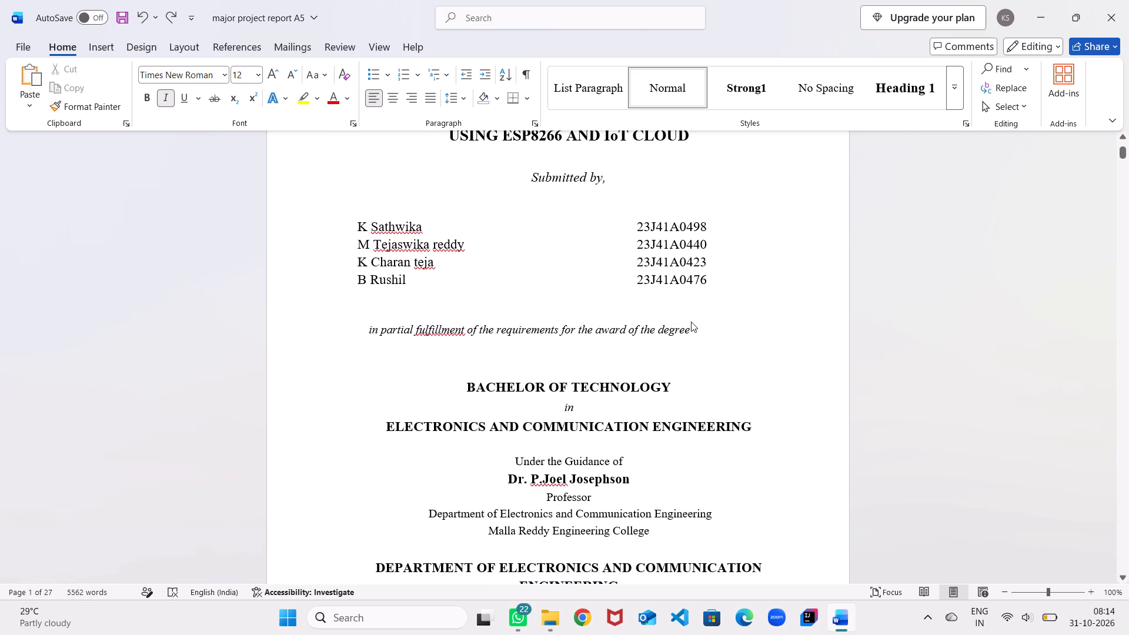
pyautogui.press('Return')
pyautogui.write('of')
pyautogui.press('Left')
pyautogui.press('Right')
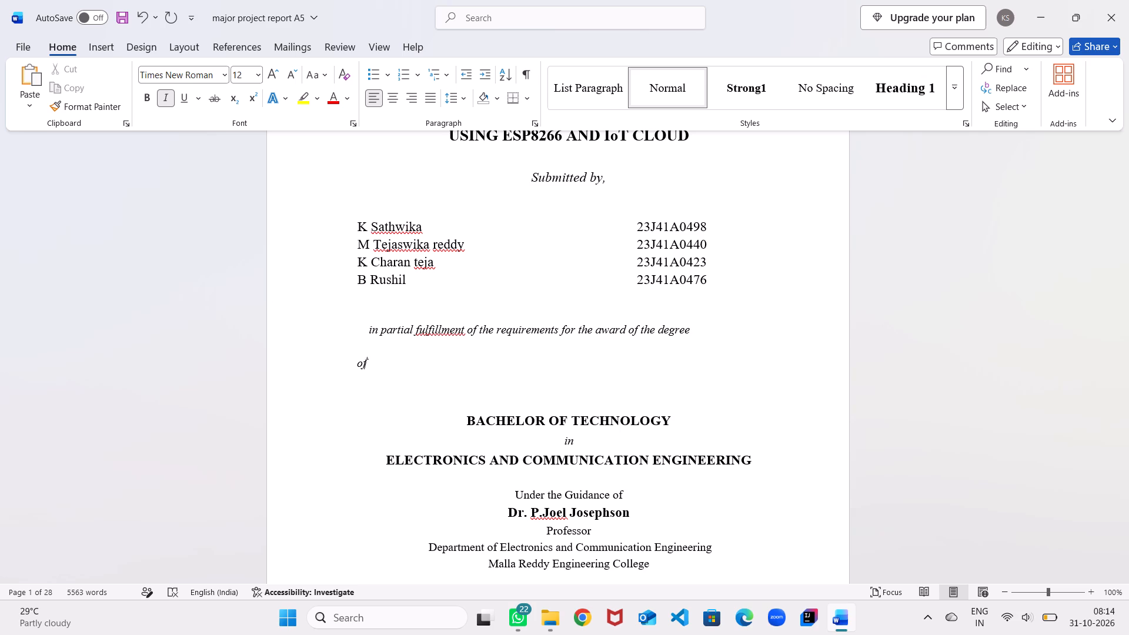
# Move "of" up from its own line to directly after "in partial fulfillment of the requirements for the award of the degree".
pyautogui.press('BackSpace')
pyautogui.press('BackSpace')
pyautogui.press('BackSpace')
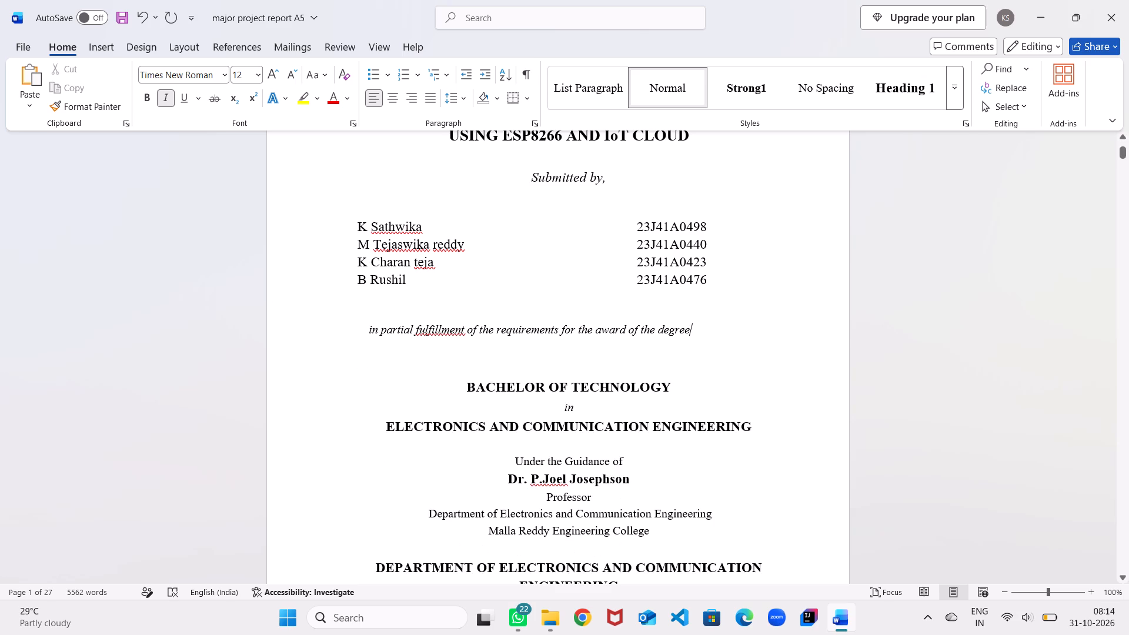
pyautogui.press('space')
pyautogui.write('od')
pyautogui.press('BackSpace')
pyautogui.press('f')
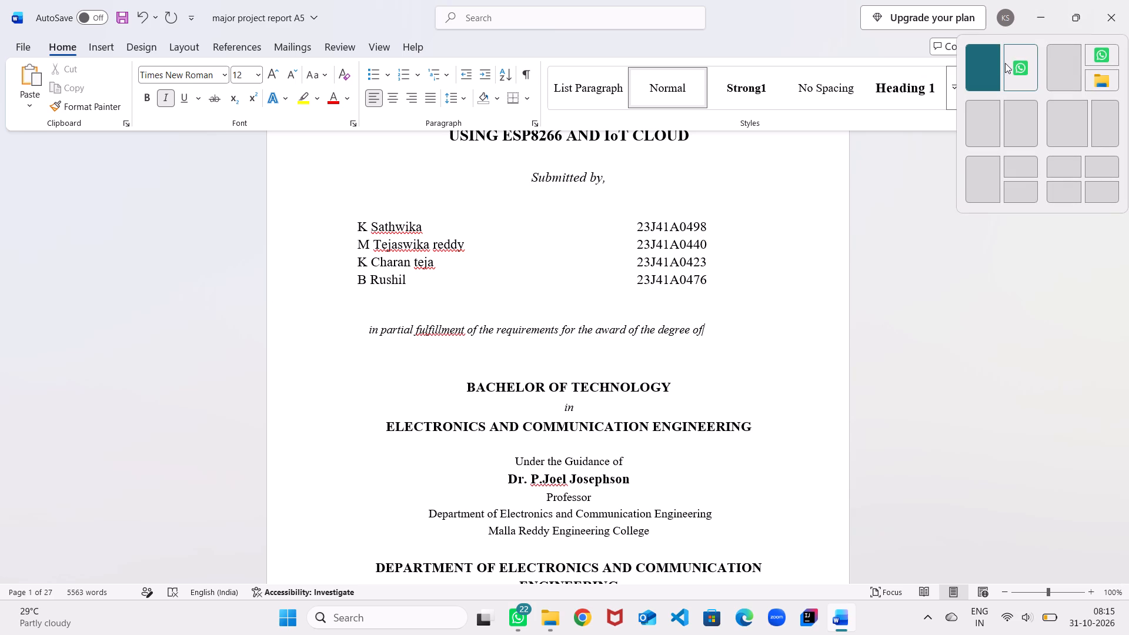
# Arrange the report side by side with the reference project report PDF in WhatsApp.
pyautogui.click(992, 67)
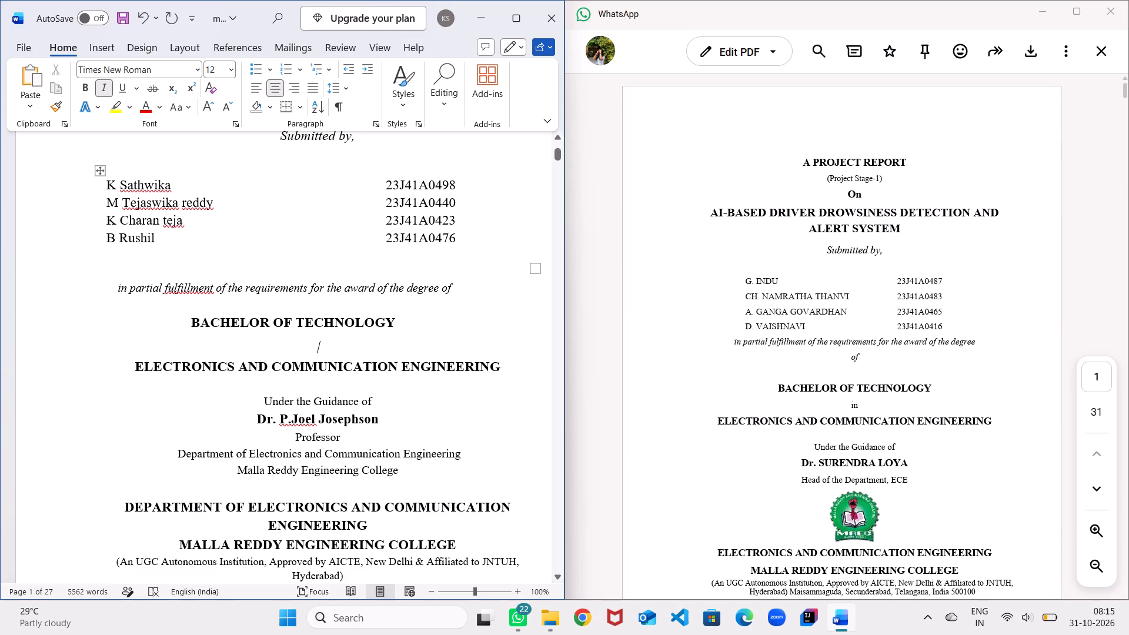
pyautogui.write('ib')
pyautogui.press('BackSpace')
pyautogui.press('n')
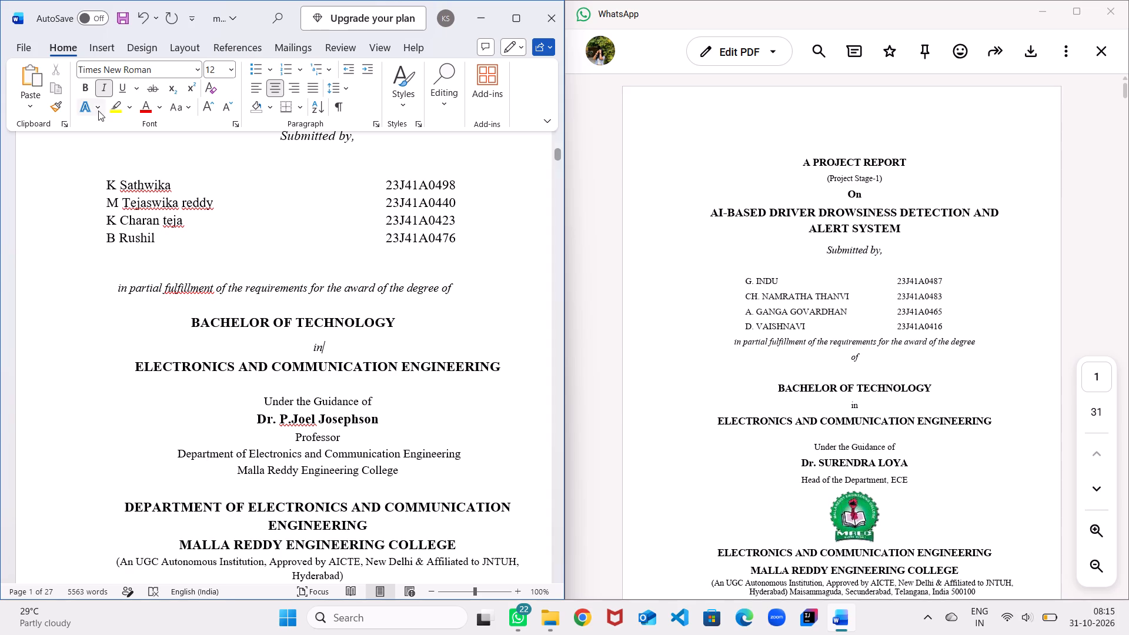
pyautogui.click(101, 92)
pyautogui.press('BackSpace')
pyautogui.press('BackSpace')
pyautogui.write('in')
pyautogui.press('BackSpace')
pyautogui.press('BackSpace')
pyautogui.click(106, 88)
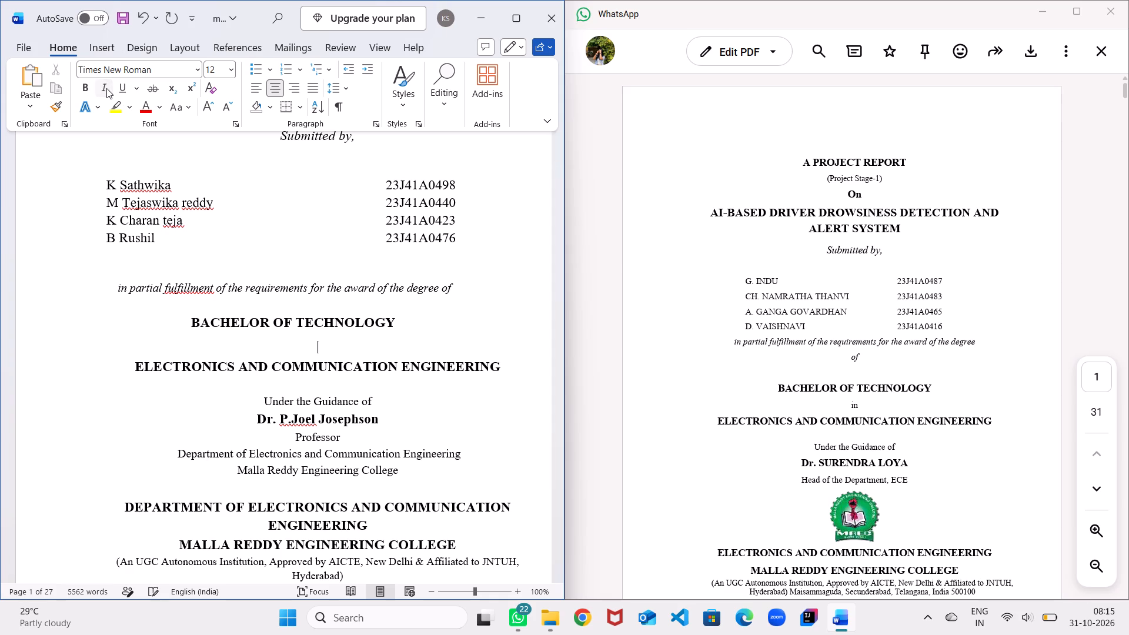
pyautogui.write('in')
# Remove the centring of the "in" line below "BACHELOR OF TECHNOLOGY" and shift the word along with leading spaces.
pyautogui.click(310, 349)
pyautogui.press('BackSpace')
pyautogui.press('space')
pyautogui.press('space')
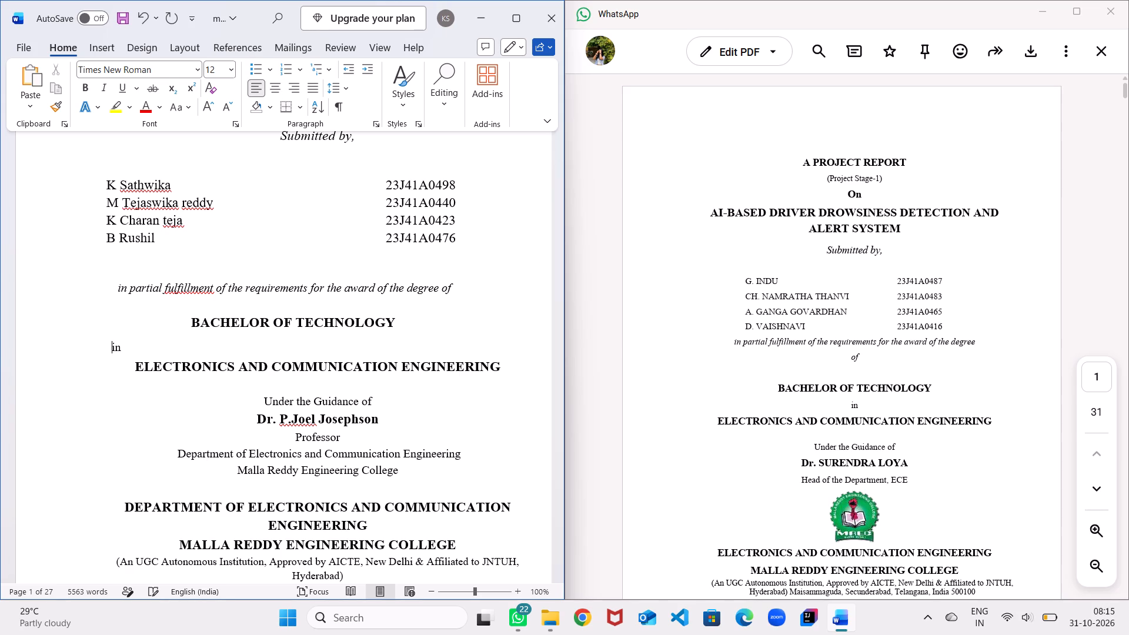
# Shift the word "in" with leading spaces so it sits centred between BACHELOR OF TECHNOLOGY and ELECTRONICS AND COMMUNICATION ENGINEERING.
pyautogui.press('space')
pyautogui.press('space')
pyautogui.press('space')
pyautogui.press('space')
pyautogui.press('space')
pyautogui.press('space')
pyautogui.press('space')
pyautogui.press('space')
pyautogui.press('space')
pyautogui.press('space')
pyautogui.press('space')
pyautogui.press('space')
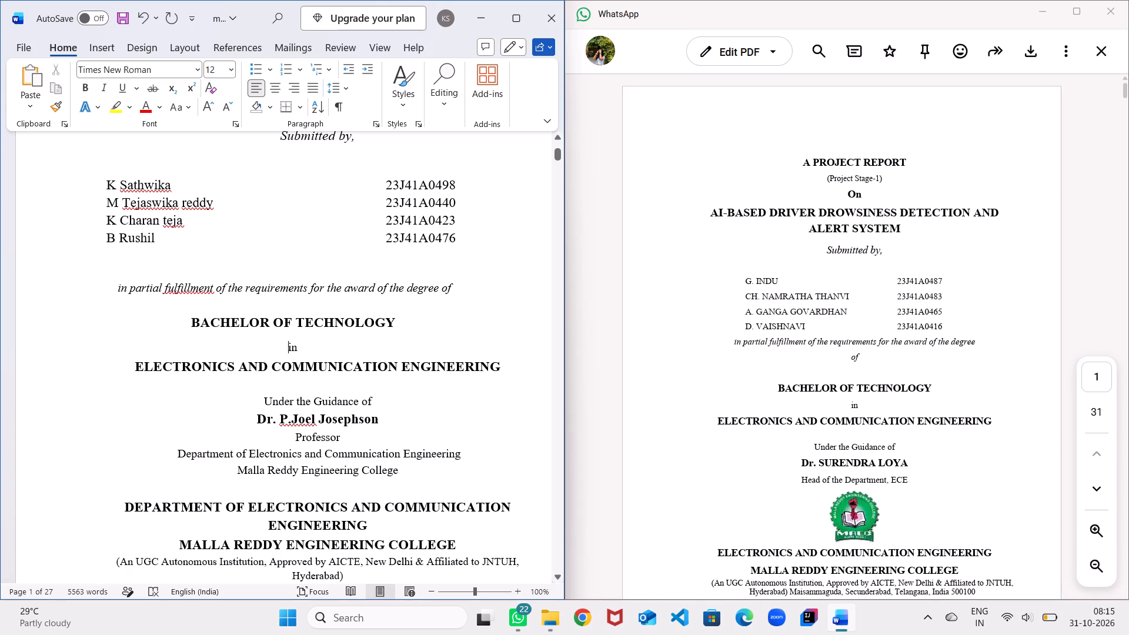
# Delete the "Department of Electronics and Communication Engineering" and "Malla Reddy Engineering College" lines beneath "Professor".
pyautogui.scroll(-1, 332, 400)
pyautogui.keyDown('ctrl'); pyautogui.scroll(1, 332, 400); pyautogui.keyUp('ctrl')
pyautogui.keyDown('ctrl'); pyautogui.scroll(-1, 332, 400); pyautogui.keyUp('ctrl')
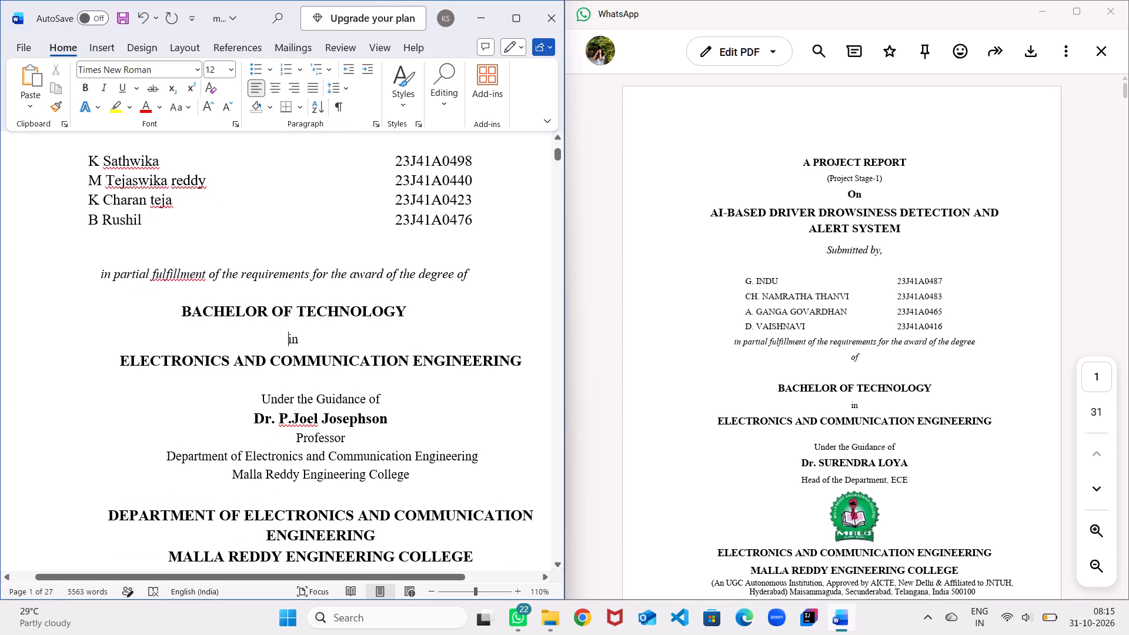
pyautogui.scroll(-1, 360, 429)
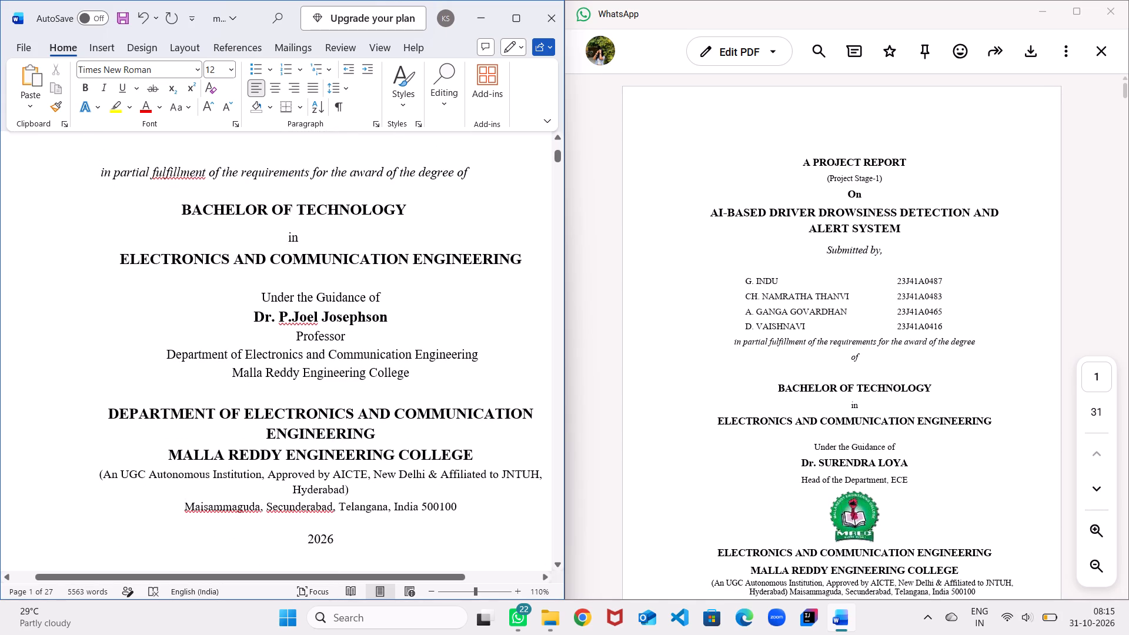
pyautogui.moveTo(414, 373); pyautogui.dragTo(192, 349)
pyautogui.press('BackSpace')
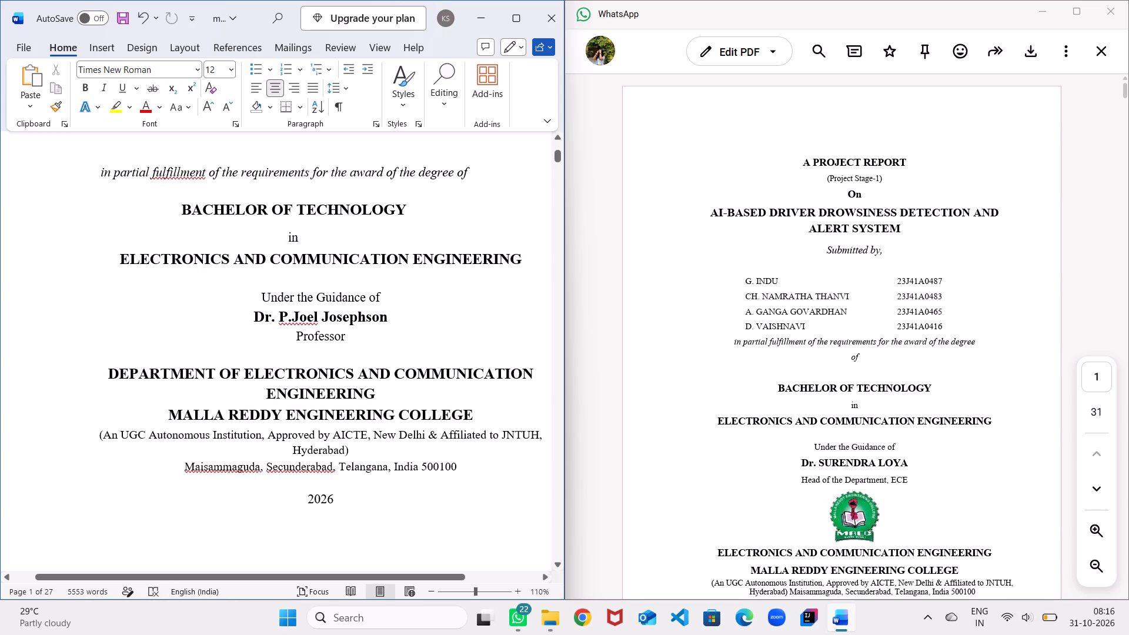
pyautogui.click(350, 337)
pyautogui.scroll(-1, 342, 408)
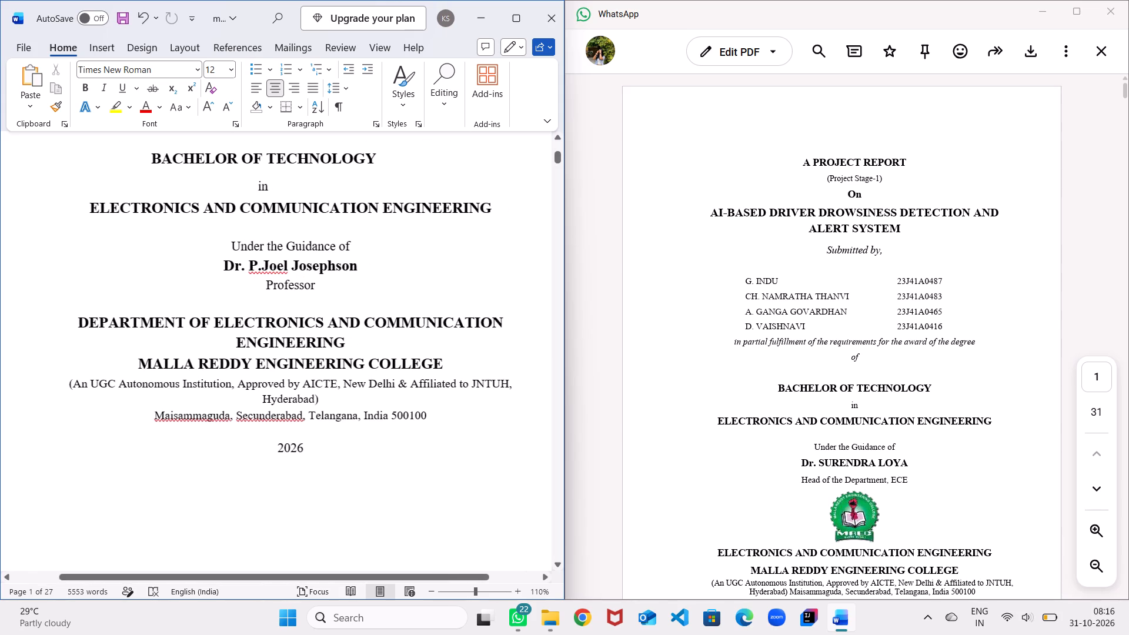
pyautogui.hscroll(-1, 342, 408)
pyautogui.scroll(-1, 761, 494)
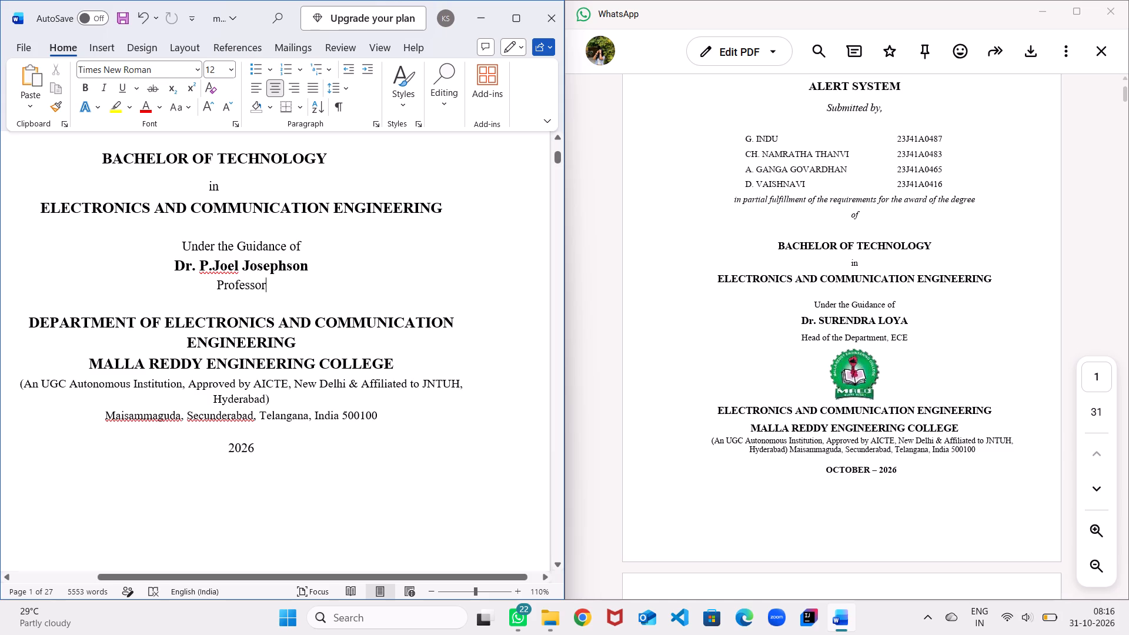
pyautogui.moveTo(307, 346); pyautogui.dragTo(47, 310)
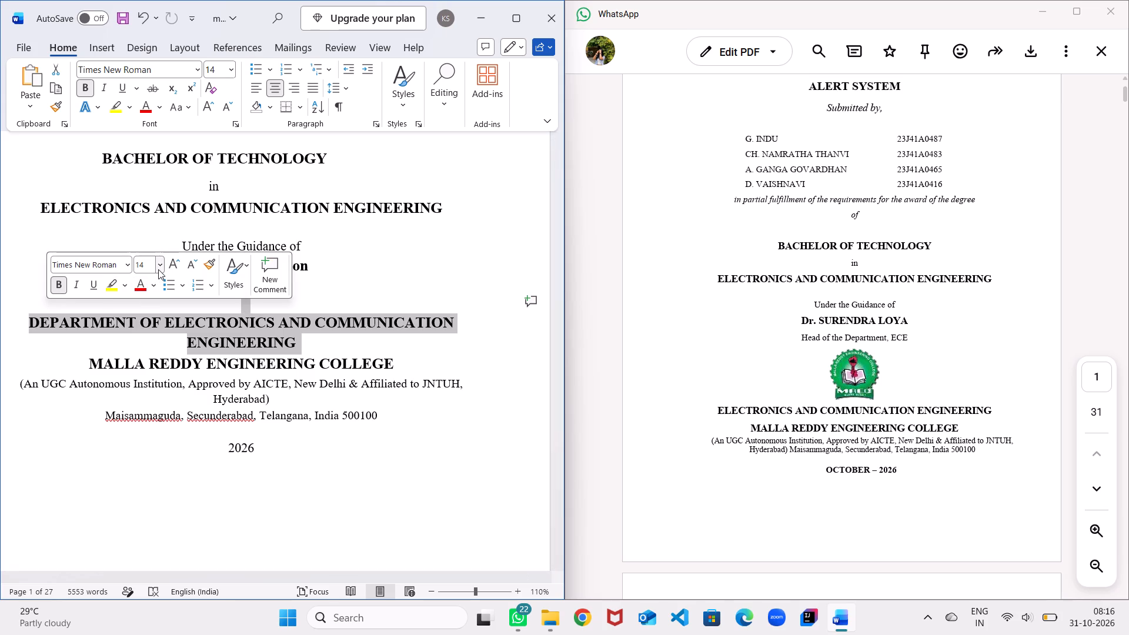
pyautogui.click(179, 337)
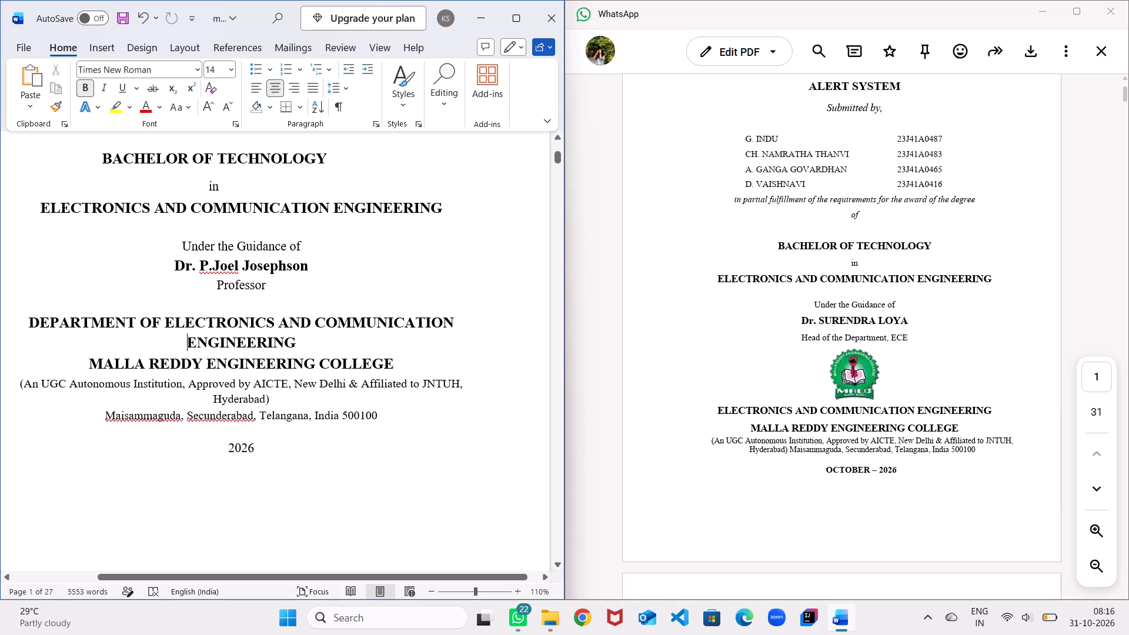
# Replace the leading spaces of the "in partial fulfillment" line with seven spaces to centre it better on the page.
pyautogui.click(517, 26)
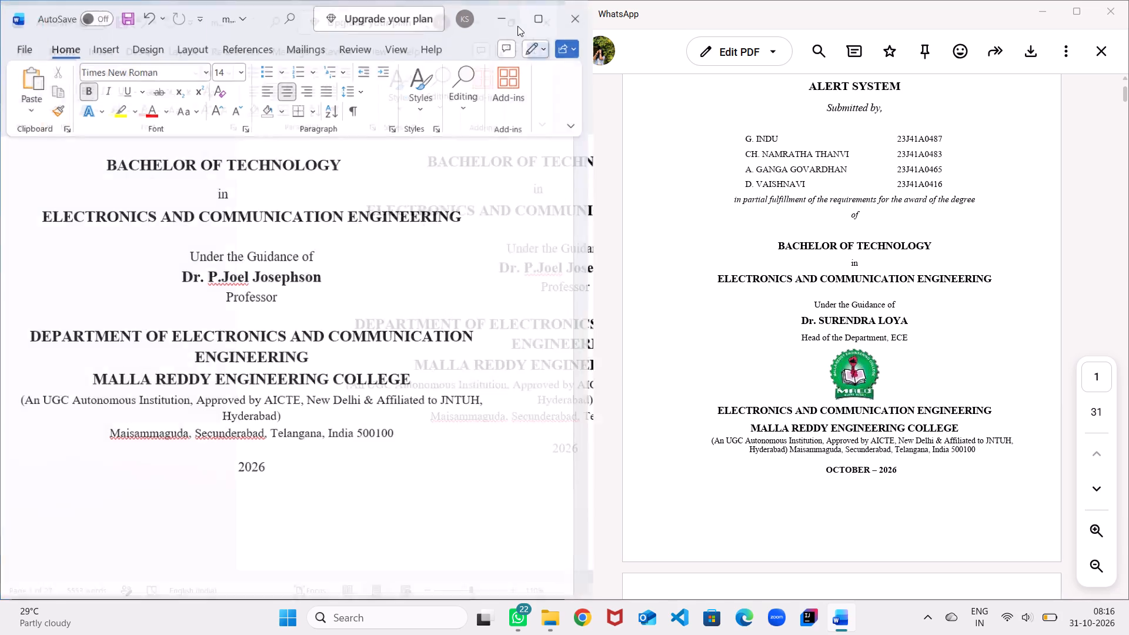
pyautogui.scroll(4, 532, 326)
pyautogui.scroll(-1, 532, 326)
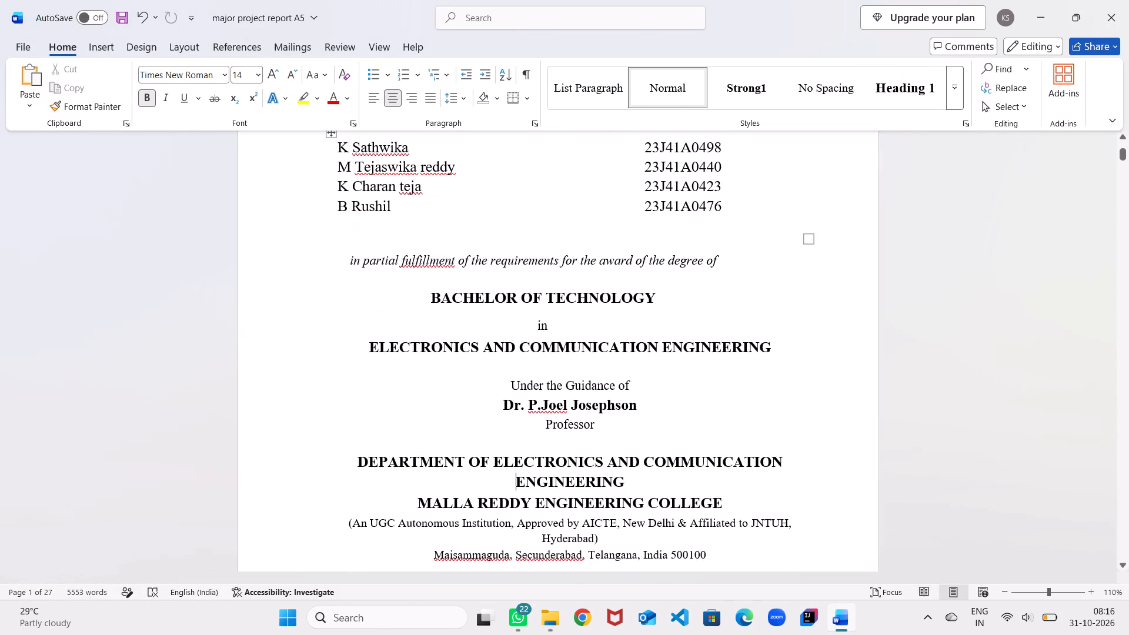
pyautogui.click(350, 256)
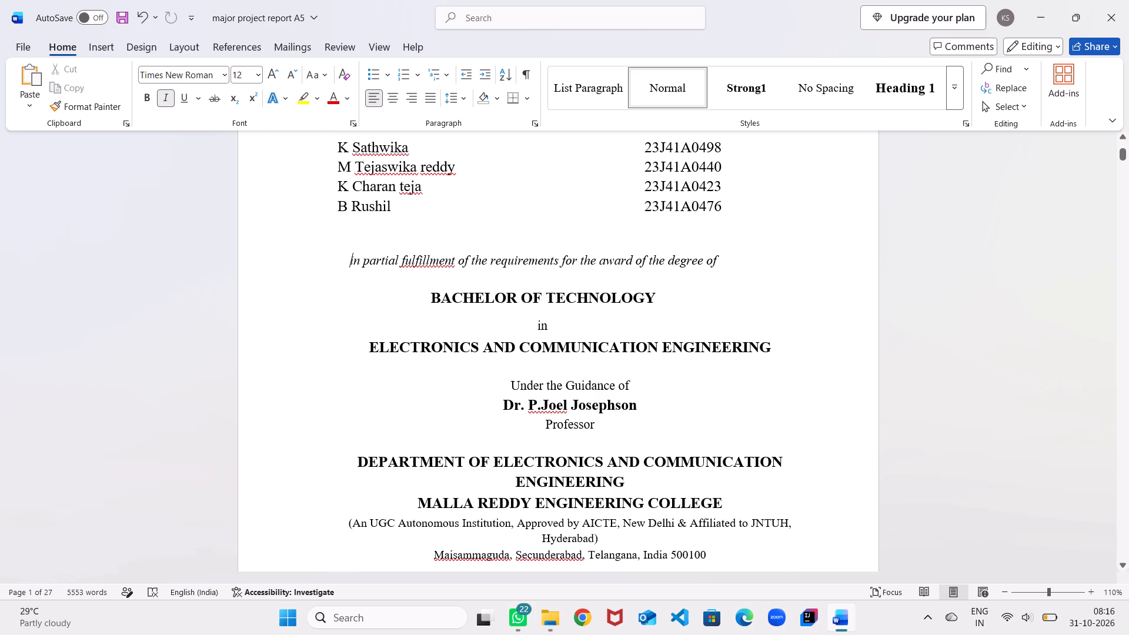
pyautogui.press('BackSpace')
pyautogui.press('BackSpace')
pyautogui.press('BackSpace')
pyautogui.press('BackSpace')
pyautogui.press('BackSpace')
pyautogui.press('BackSpace')
pyautogui.press('BackSpace')
pyautogui.press('BackSpace')
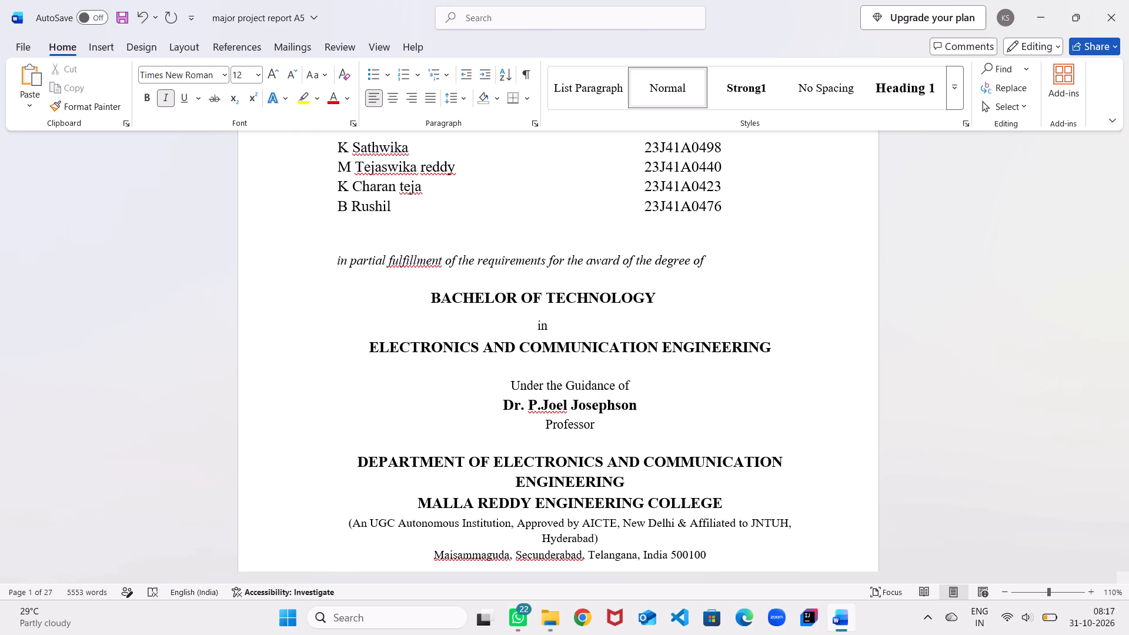
pyautogui.press('space')
pyautogui.press('space')
pyautogui.press('space')
pyautogui.press('space')
pyautogui.press('space')
pyautogui.press('space')
pyautogui.press('space')
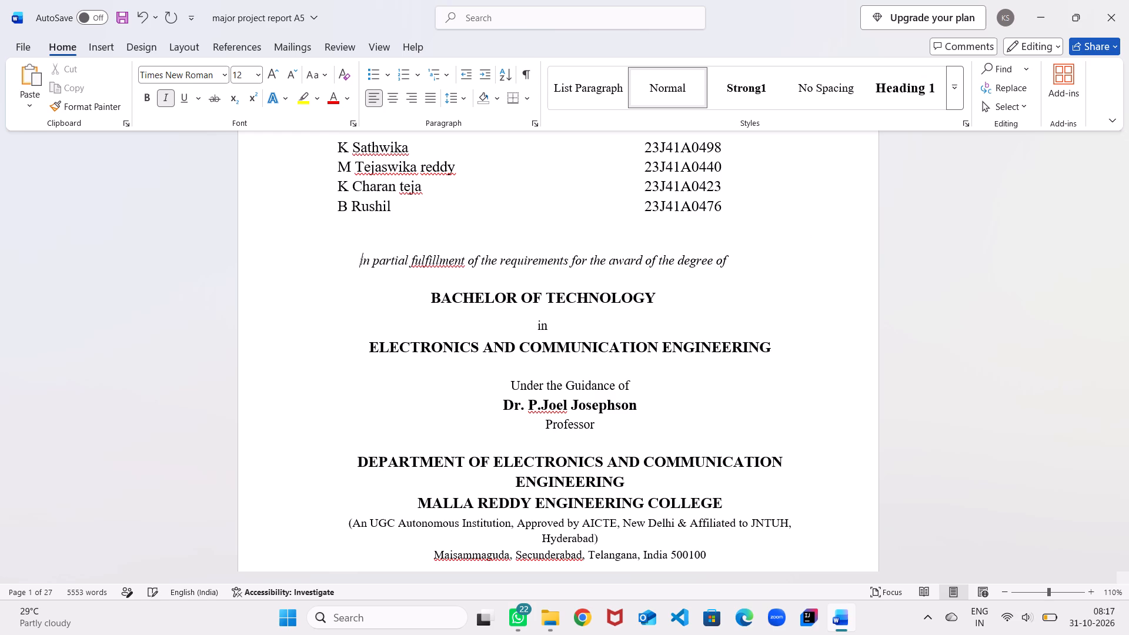
# Delete "DEPARTMENT OF" from the heading above MALLA REDDY ENGINEERING COLLEGE, leaving "ELECTRONICS AND COMMUNICATION ENGINEERING" as in the reference report.
pyautogui.scroll(-1, 350, 256)
pyautogui.scroll(1, 552, 206)
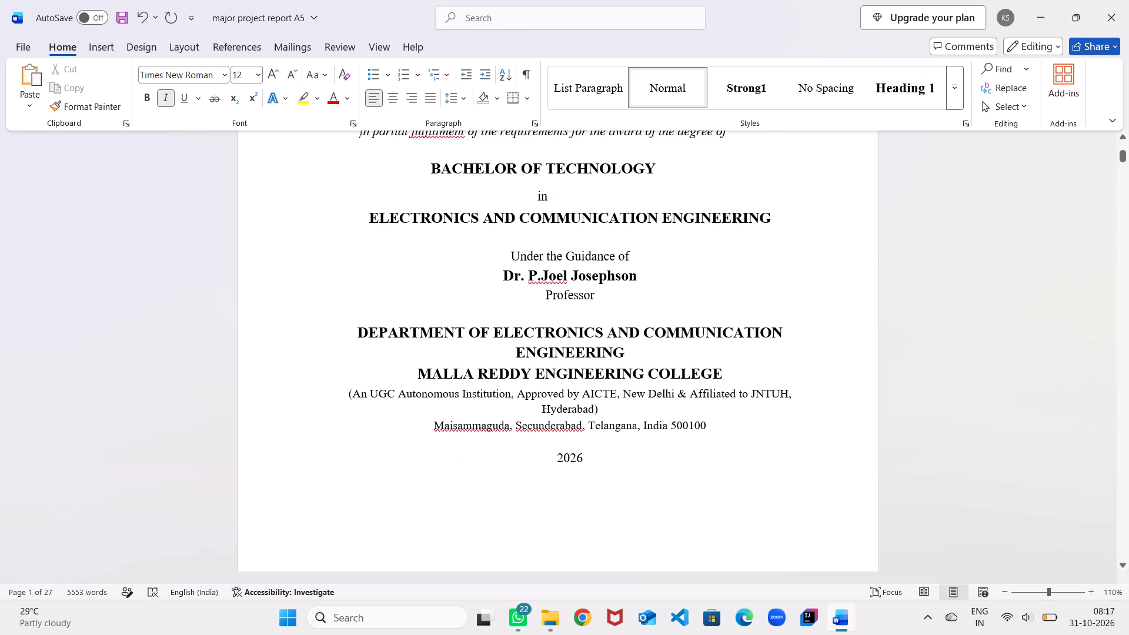
pyautogui.moveTo(633, 352); pyautogui.dragTo(500, 346)
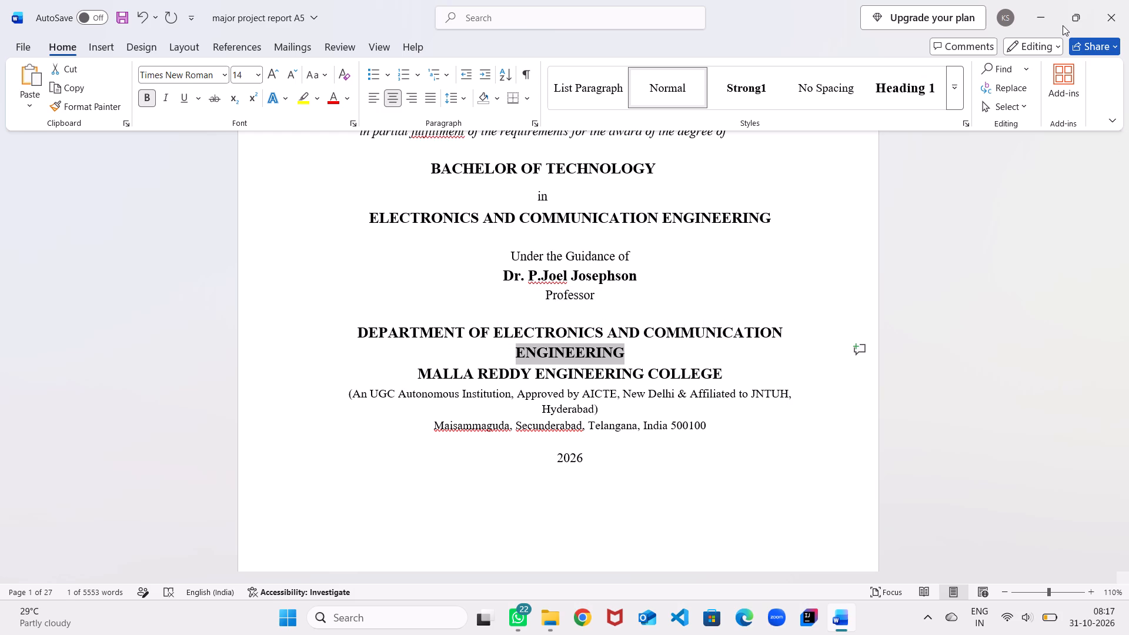
pyautogui.click(976, 65)
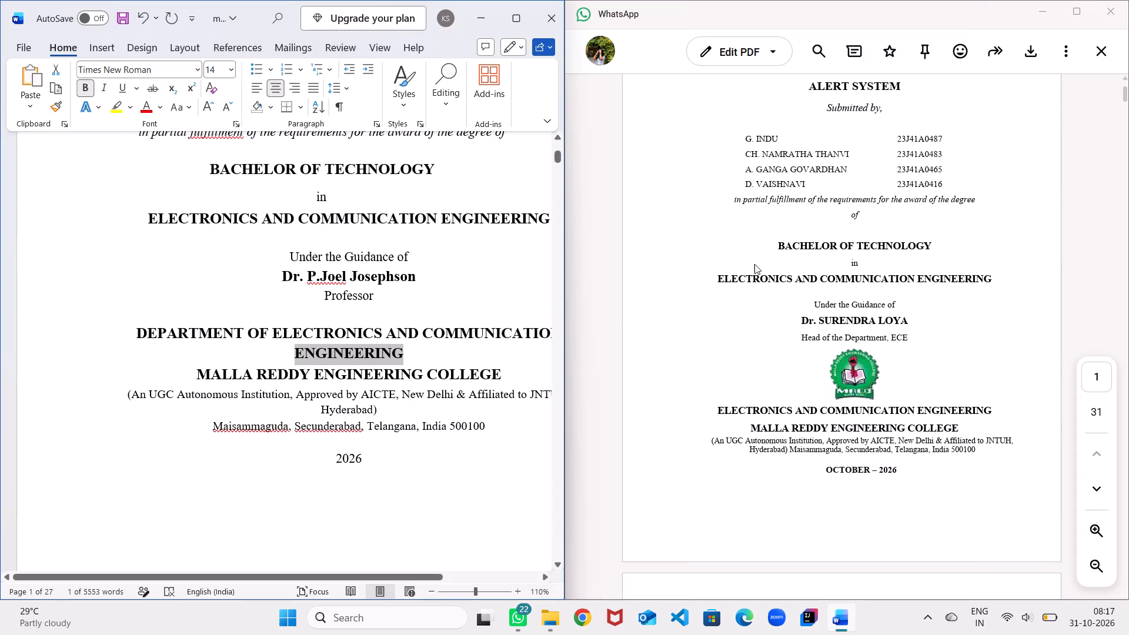
pyautogui.moveTo(268, 334); pyautogui.dragTo(193, 337)
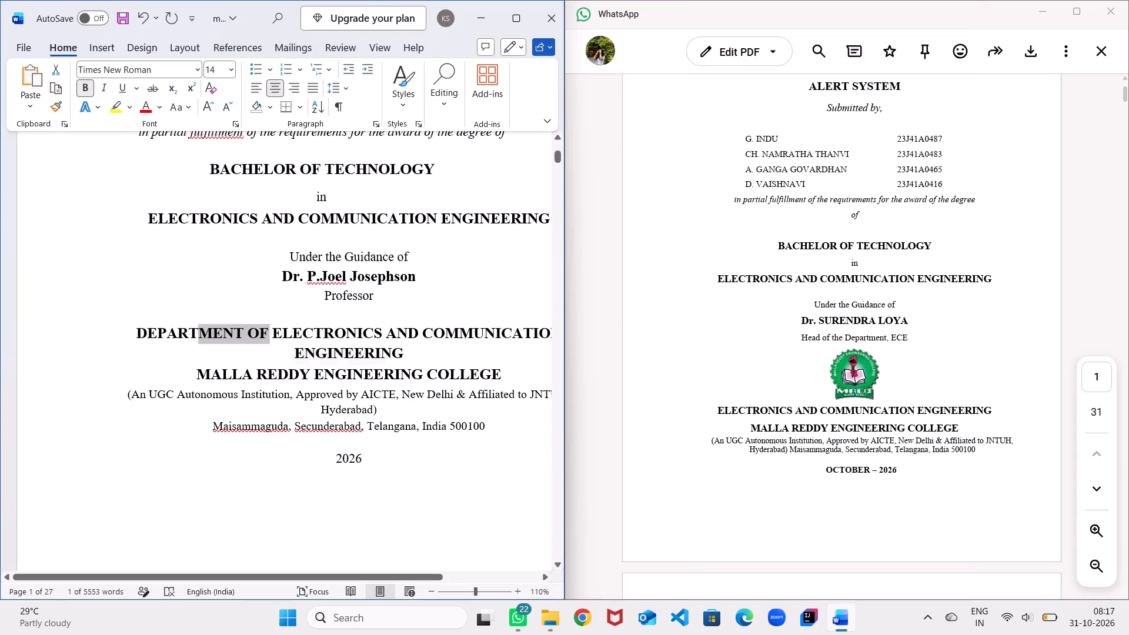
pyautogui.moveTo(193, 337); pyautogui.dragTo(151, 337)
pyautogui.press('BackSpace')
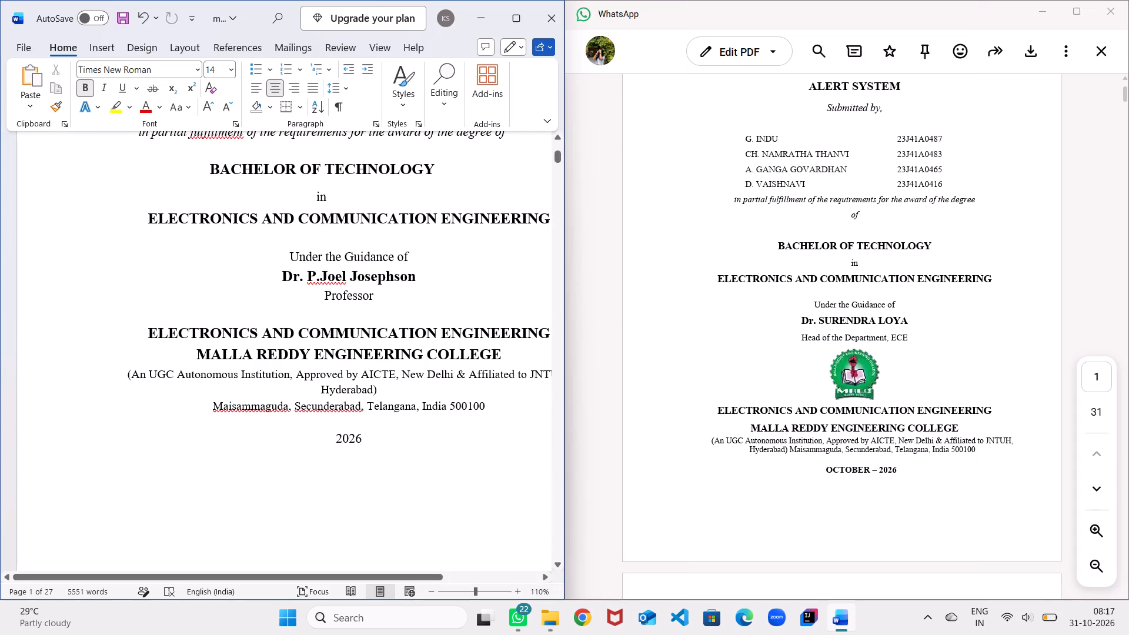
# Add "OCTOBER-" in capitals before the year 2026 at the bottom of the title page.
pyautogui.hscroll(-1, 352, 362)
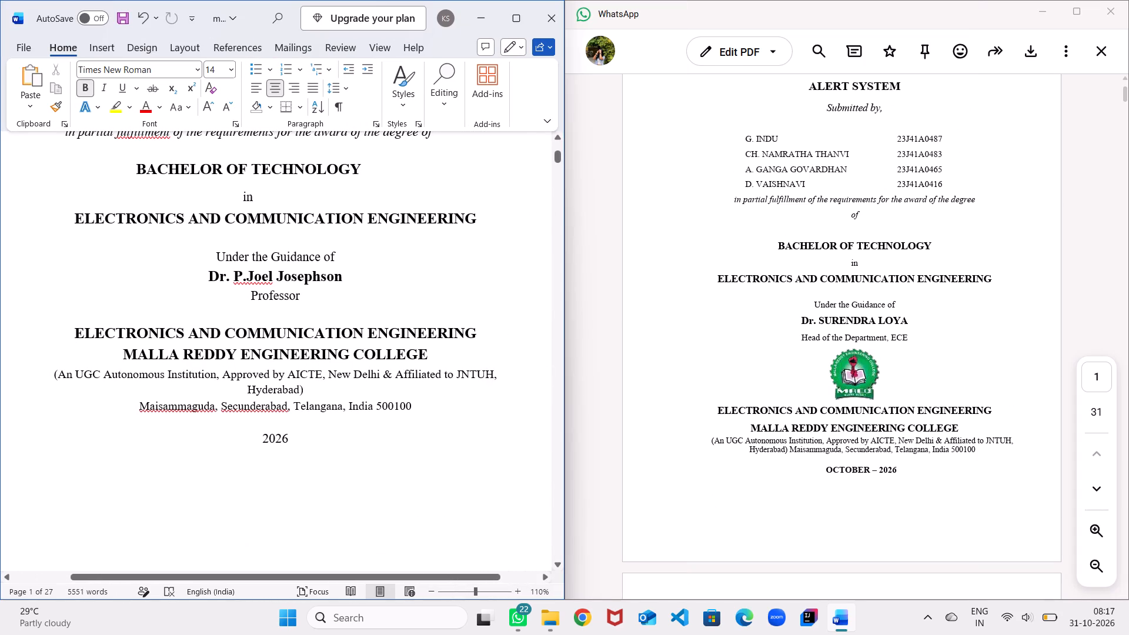
pyautogui.scroll(-1, 352, 362)
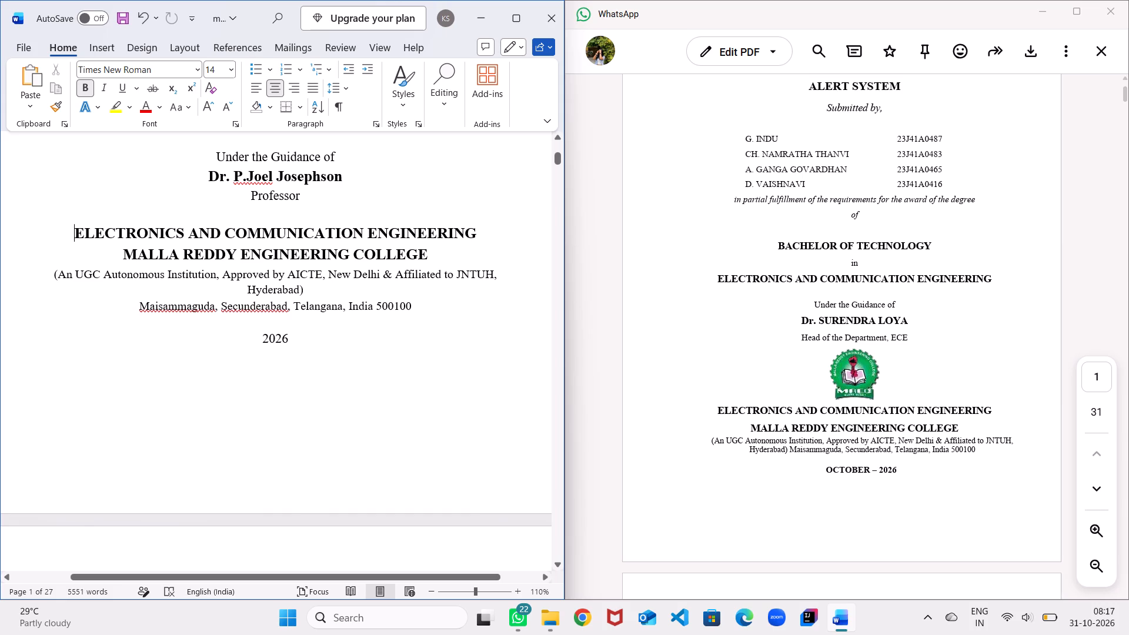
pyautogui.click(262, 341)
pyautogui.press('space')
pyautogui.write('october')
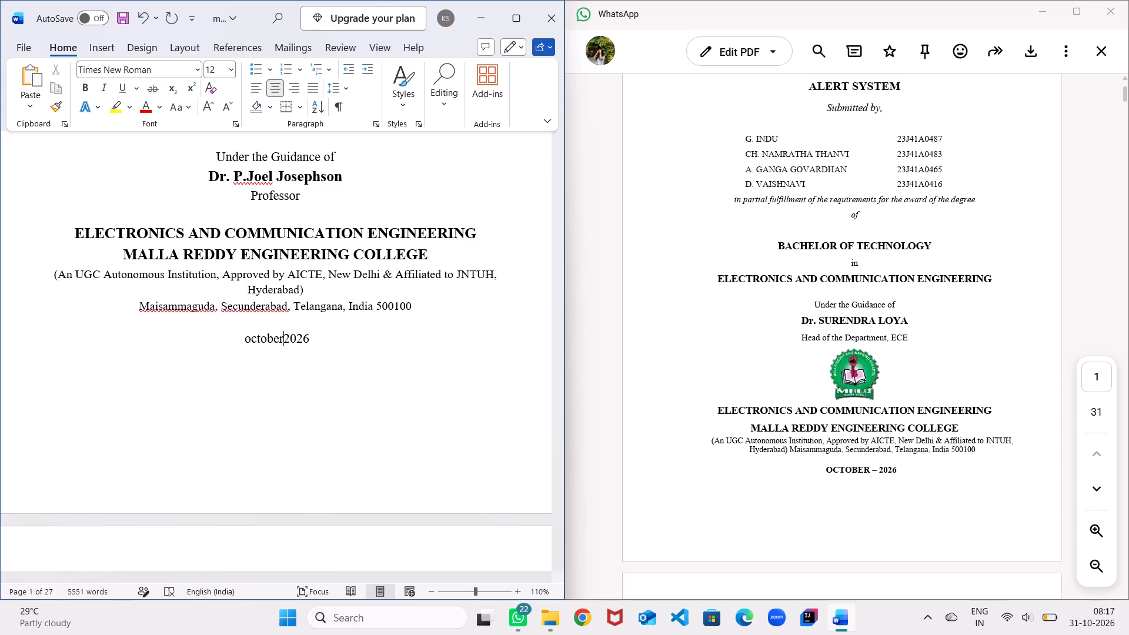
pyautogui.press('BackSpace')
pyautogui.press('BackSpace')
pyautogui.press('BackSpace')
pyautogui.press('BackSpace')
pyautogui.press('BackSpace')
pyautogui.press('BackSpace')
pyautogui.press('BackSpace')
pyautogui.write('OCTOBER')
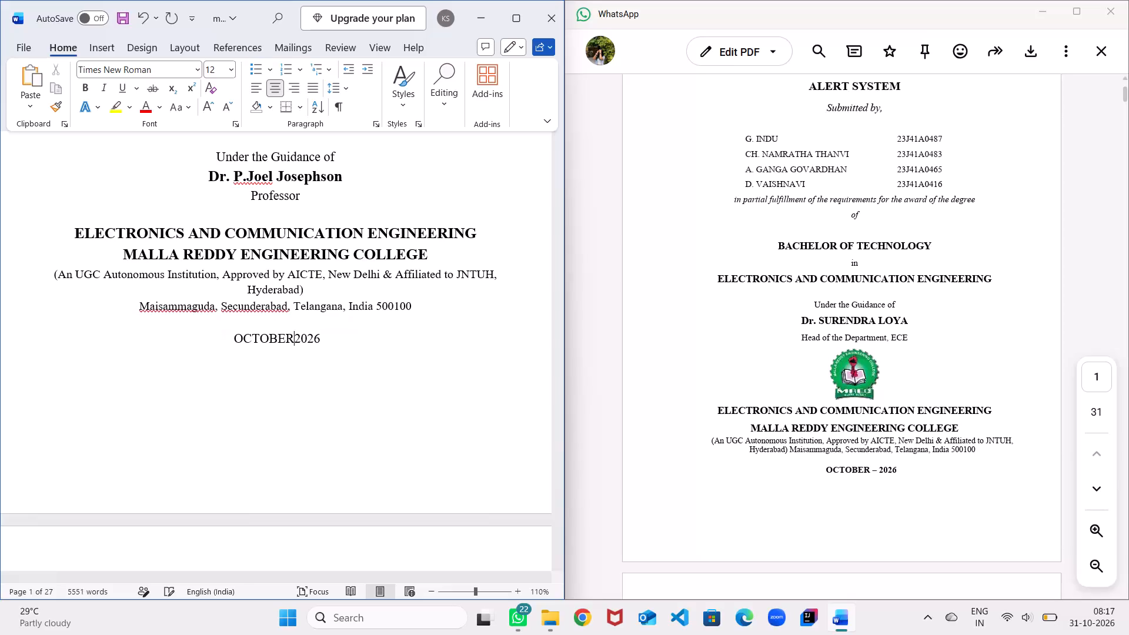
pyautogui.press('-')
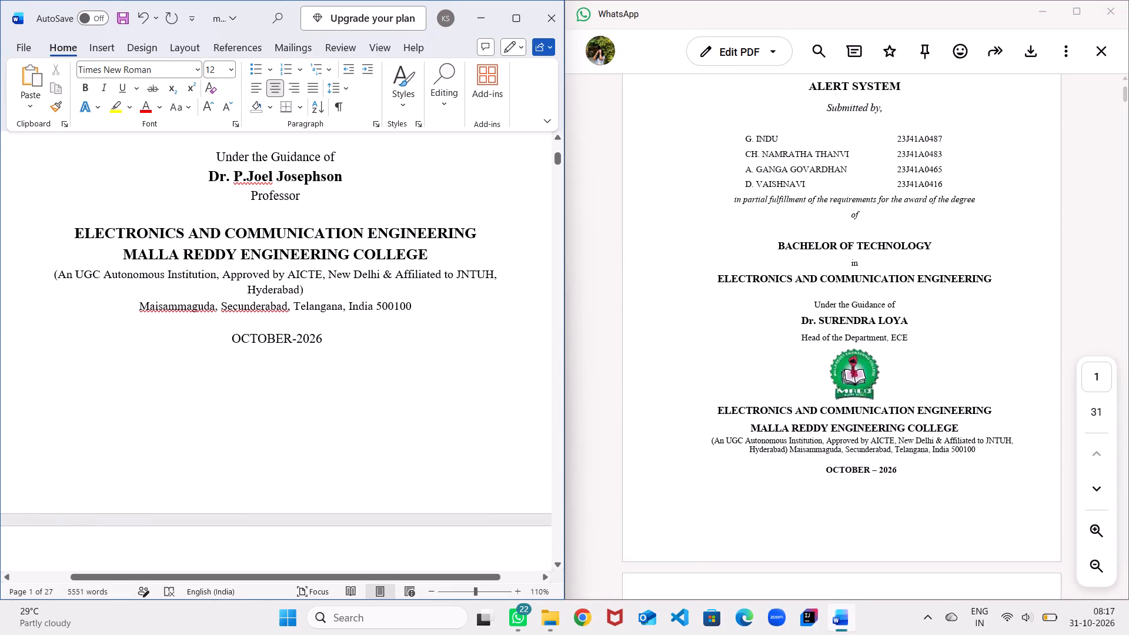
# Add spaces around the hyphen so the date line reads "OCTOBER - 2026", and make the line bold.
pyautogui.press('space')
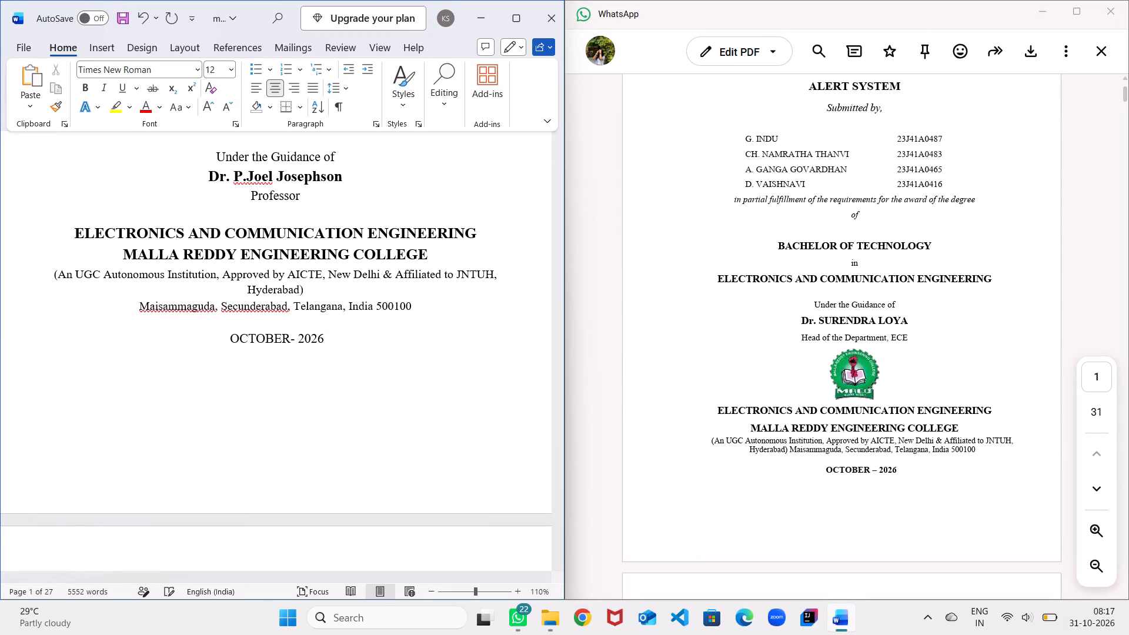
pyautogui.press('Left')
pyautogui.press('Left')
pyautogui.press('space')
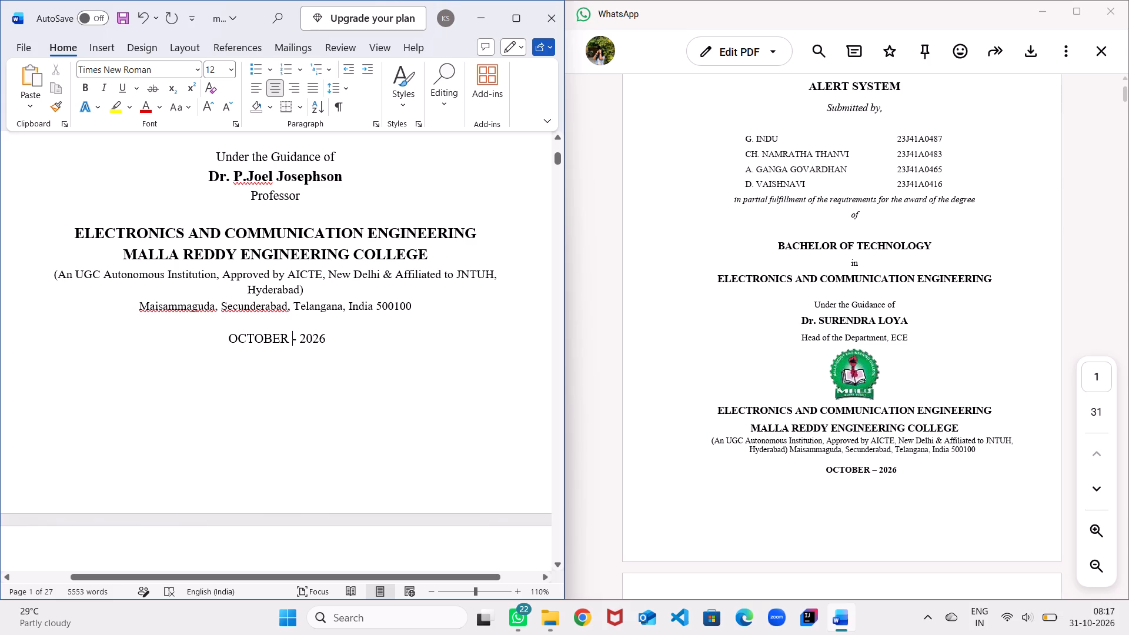
pyautogui.moveTo(342, 339); pyautogui.dragTo(219, 335)
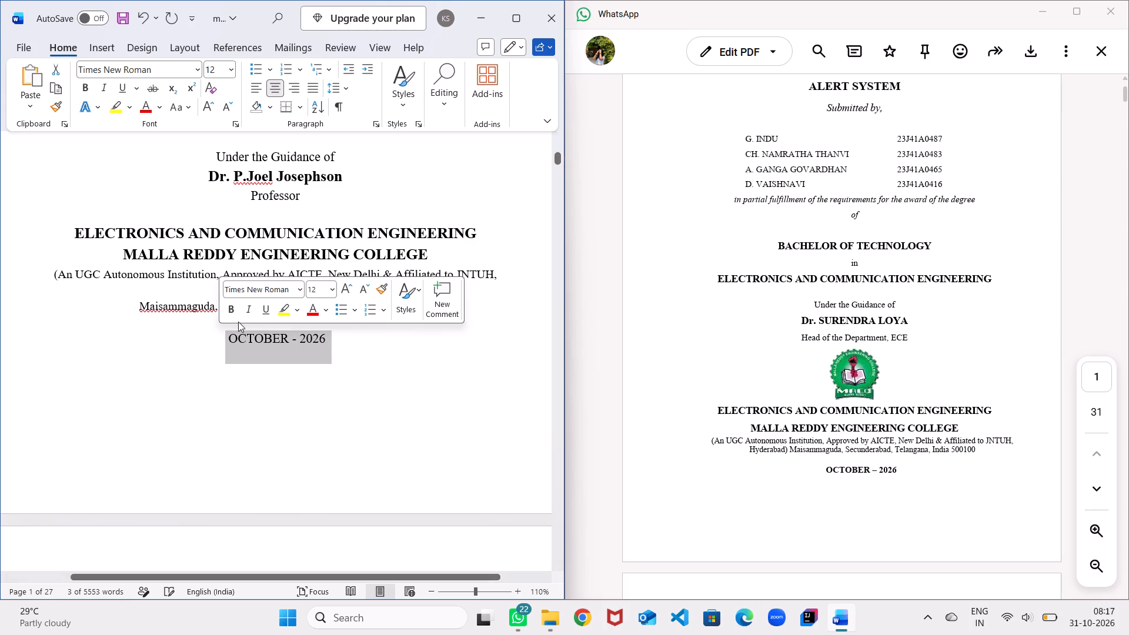
pyautogui.click(234, 312)
pyautogui.click(198, 352)
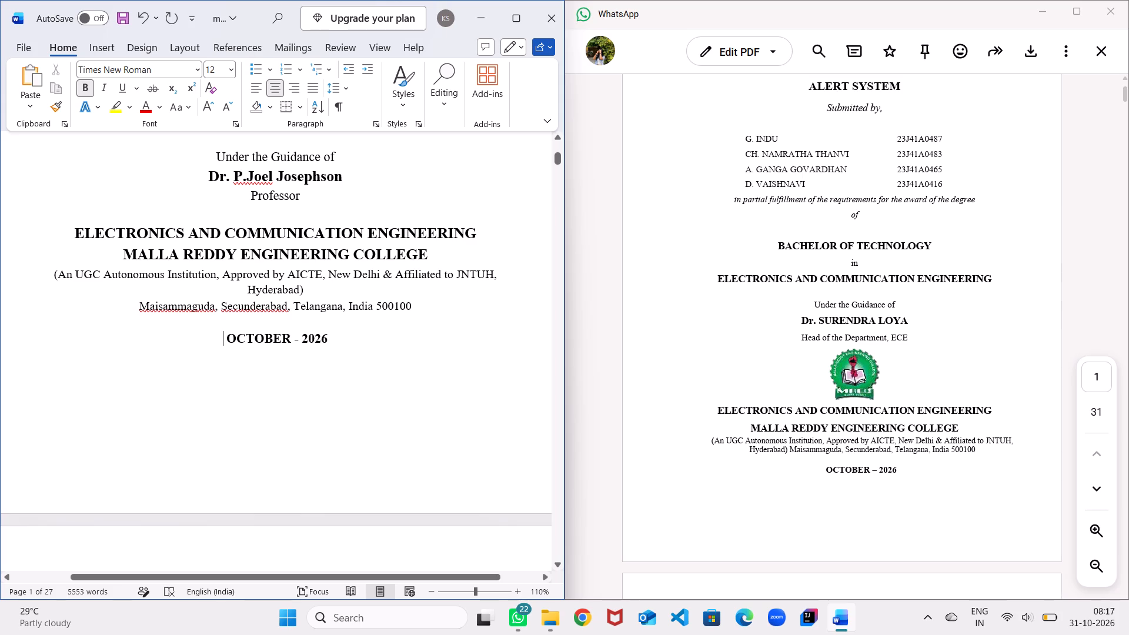
# Put "Hyderabad)" on its own left-aligned line below the "An UGC Autonomous Institution" affiliation text.
pyautogui.click(310, 293)
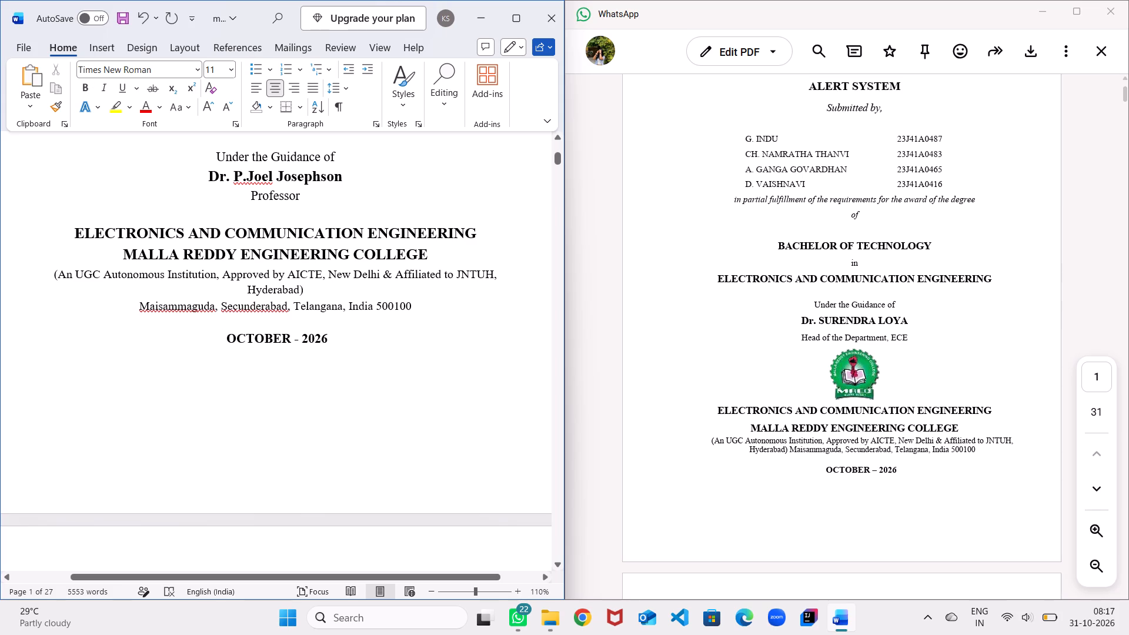
pyautogui.click(248, 289)
pyautogui.press('BackSpace')
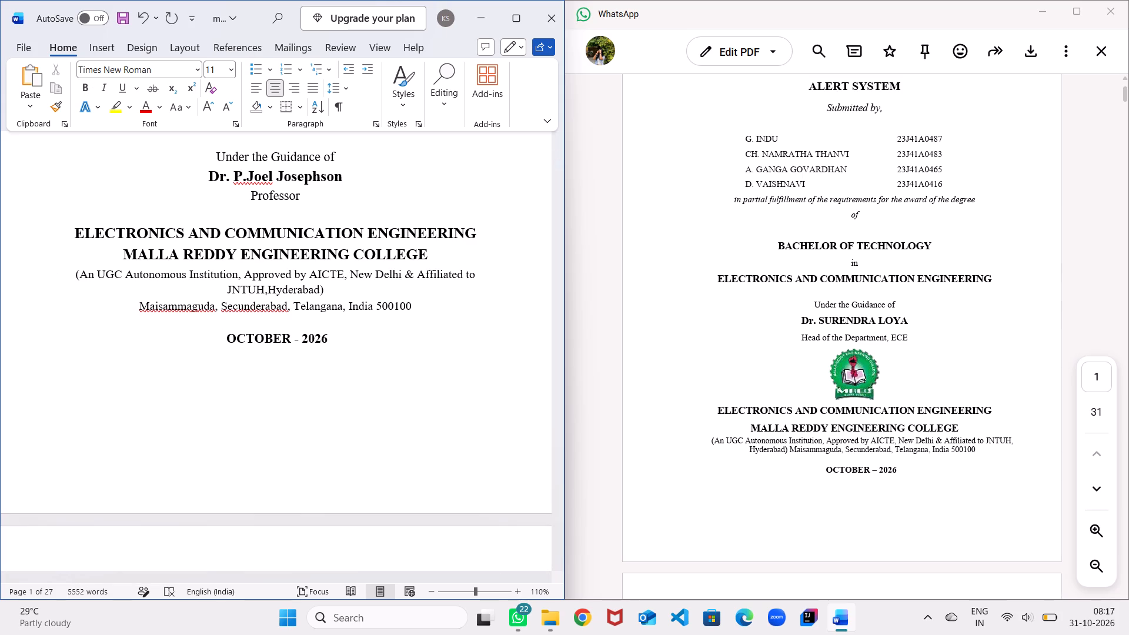
pyautogui.press('Return')
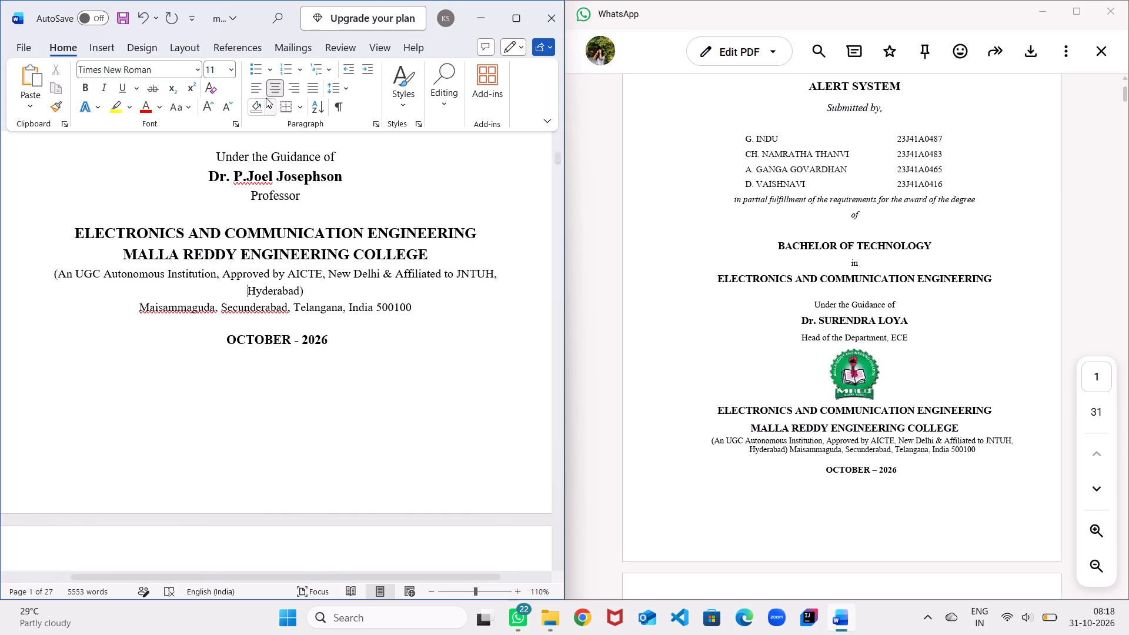
pyautogui.click(264, 95)
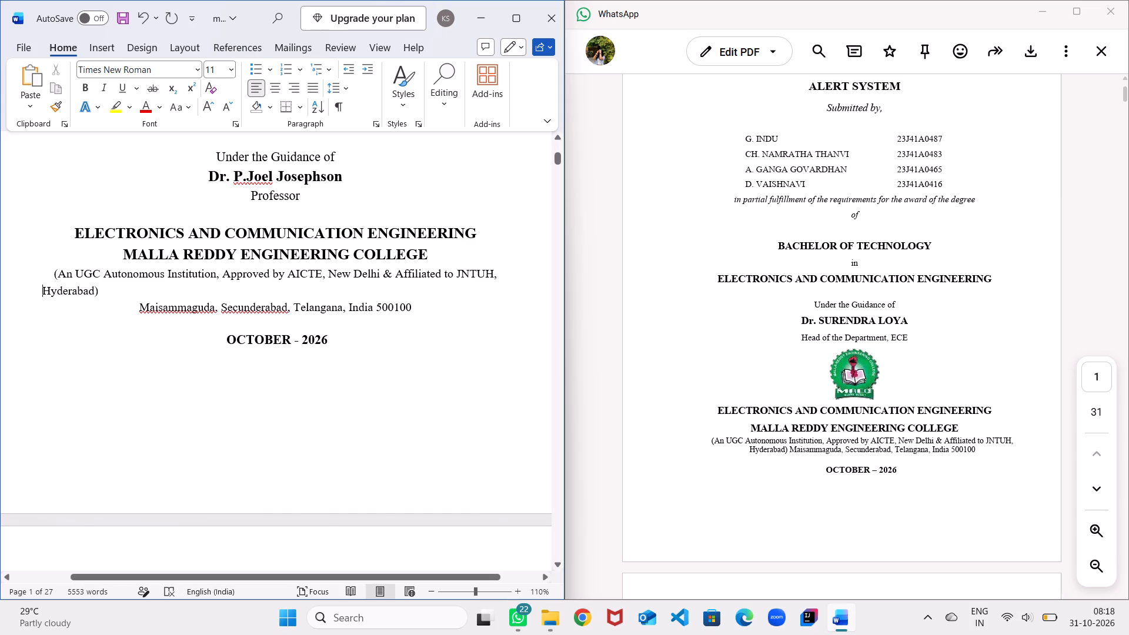
# Join the "Maisammaguda, Secunderabad, Telangana, India 500100" line onto the end of the "Hyderabad)" line, separated by a space.
pyautogui.click(139, 308)
pyautogui.press('BackSpace')
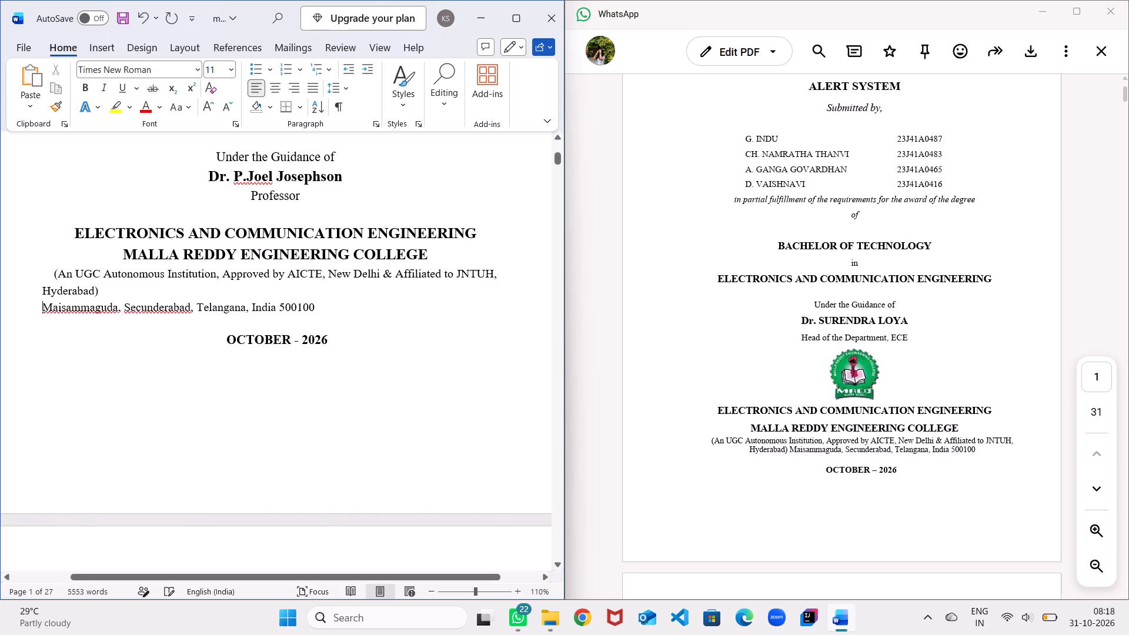
pyautogui.press('BackSpace')
pyautogui.press('space')
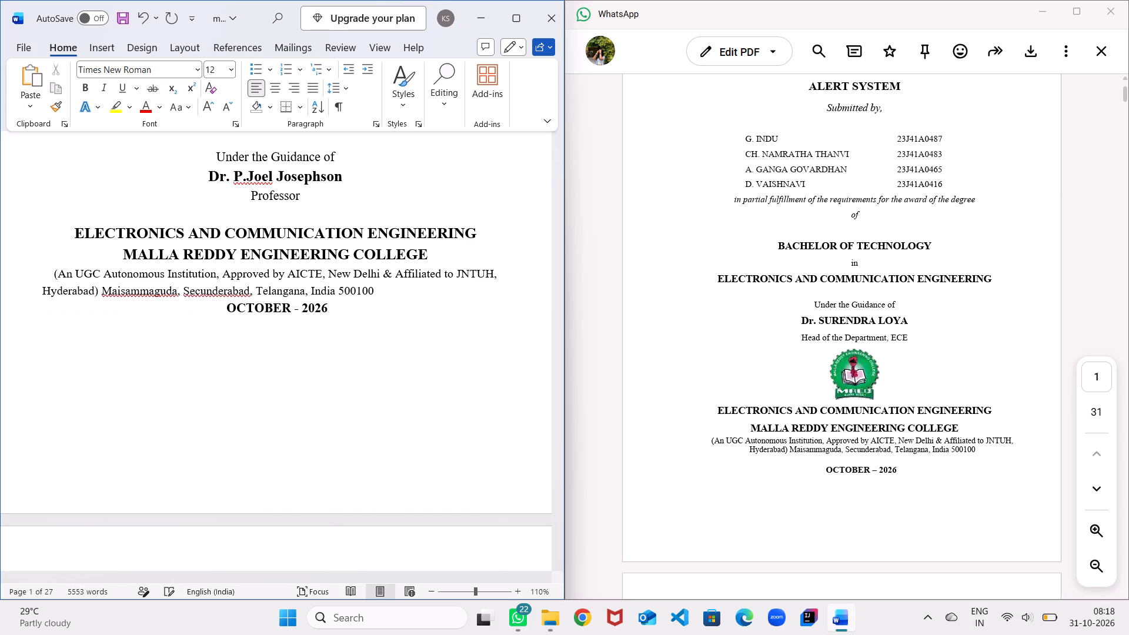
# Indent the line starting with "Hyderabad)" with 19 leading spaces to centre it beneath the affiliation line.
pyautogui.click(35, 290)
pyautogui.press('space')
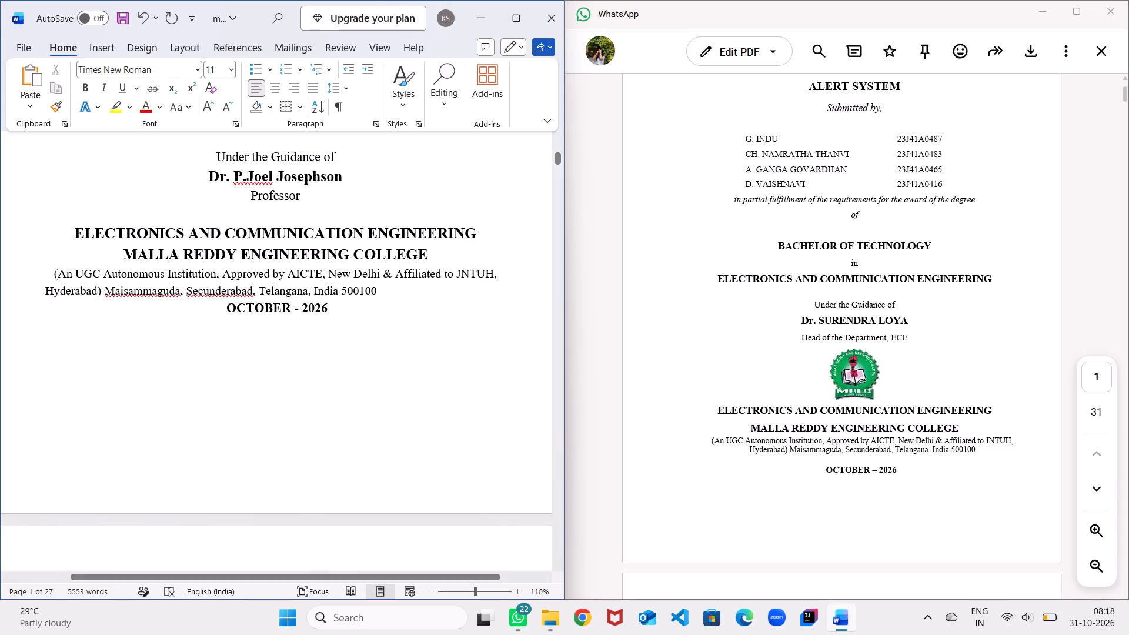
pyautogui.press('space')
pyautogui.press('space')
pyautogui.press('space')
pyautogui.press('space')
pyautogui.press('space')
pyautogui.press('space')
pyautogui.press('space')
pyautogui.press('space')
pyautogui.press('space')
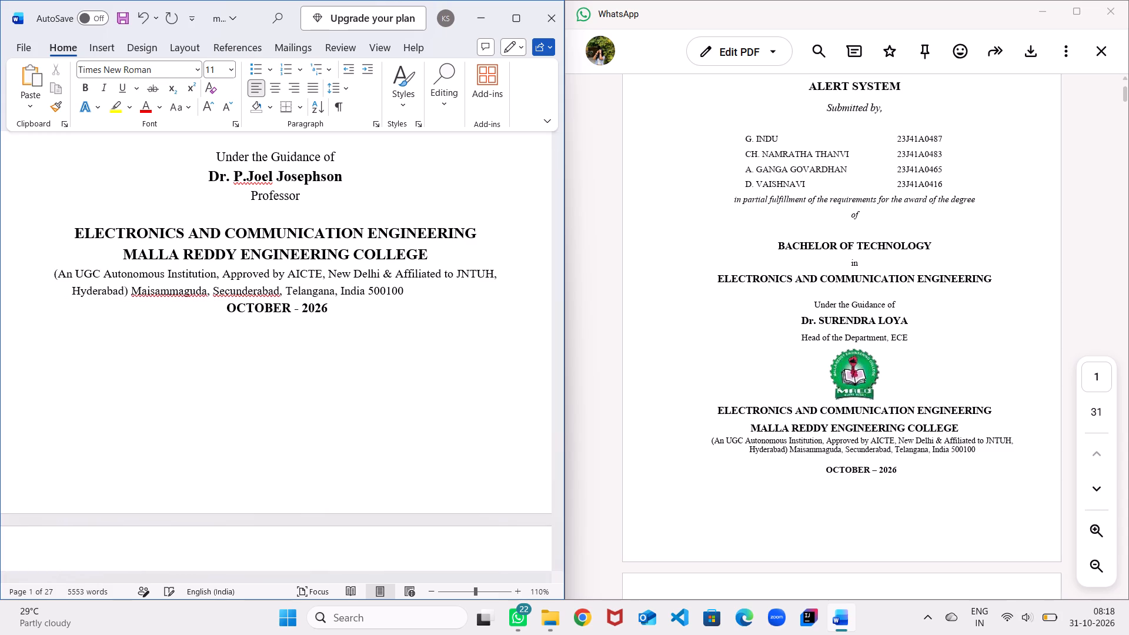
pyautogui.press('space')
pyautogui.press('space')
pyautogui.press('space')
pyautogui.press('space')
pyautogui.press('space')
pyautogui.press('space')
pyautogui.press('space')
pyautogui.press('space')
pyautogui.press('space')
pyautogui.press('space')
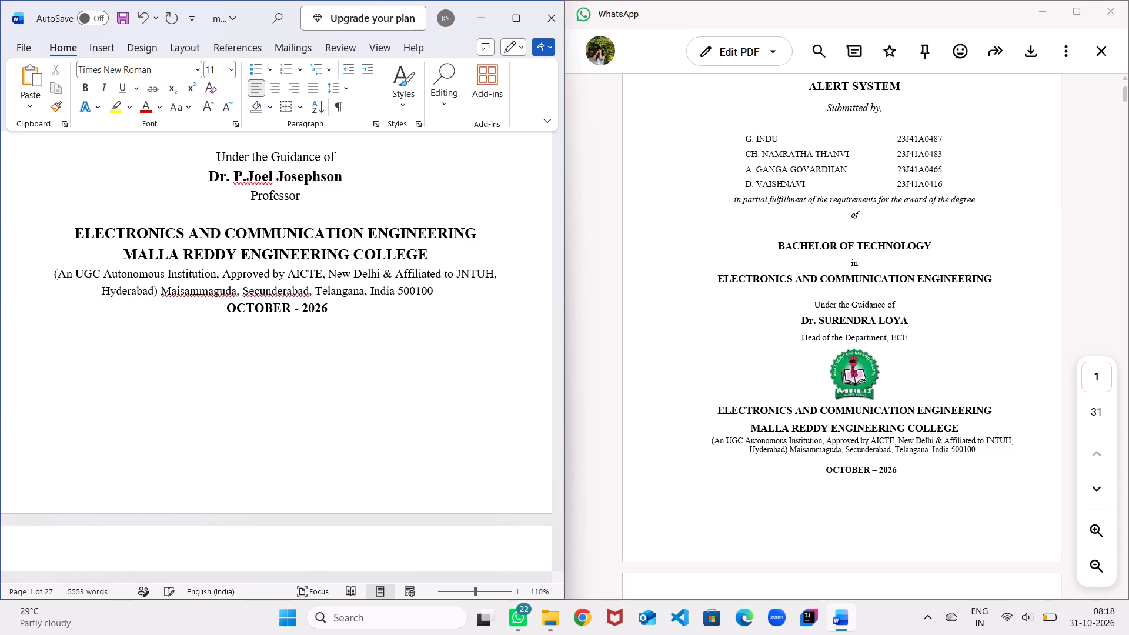
pyautogui.press('BackSpace')
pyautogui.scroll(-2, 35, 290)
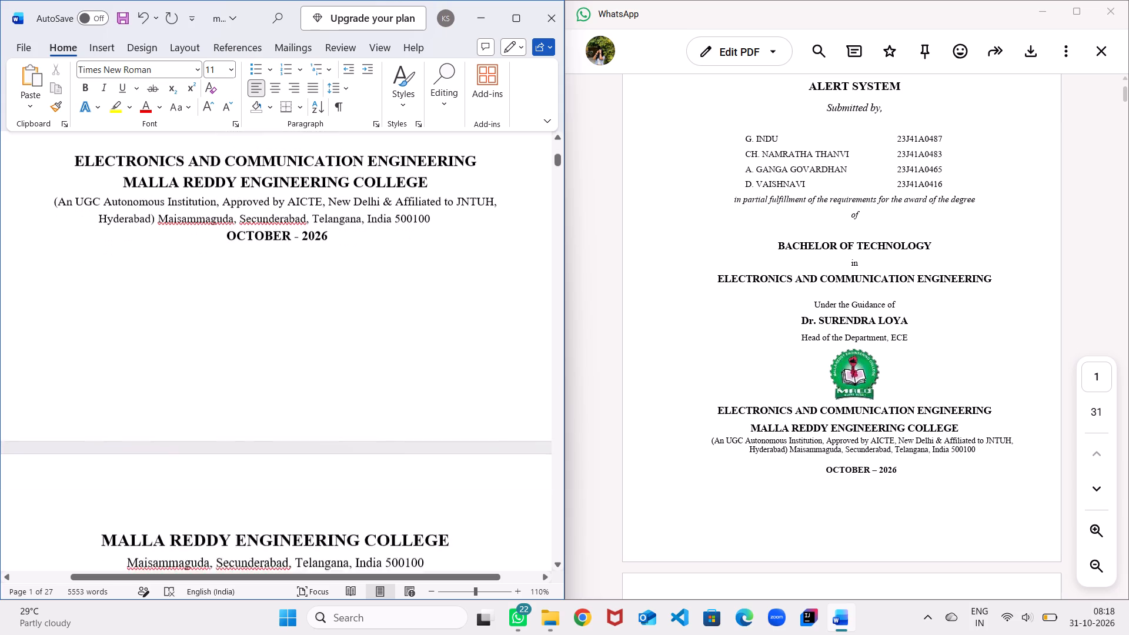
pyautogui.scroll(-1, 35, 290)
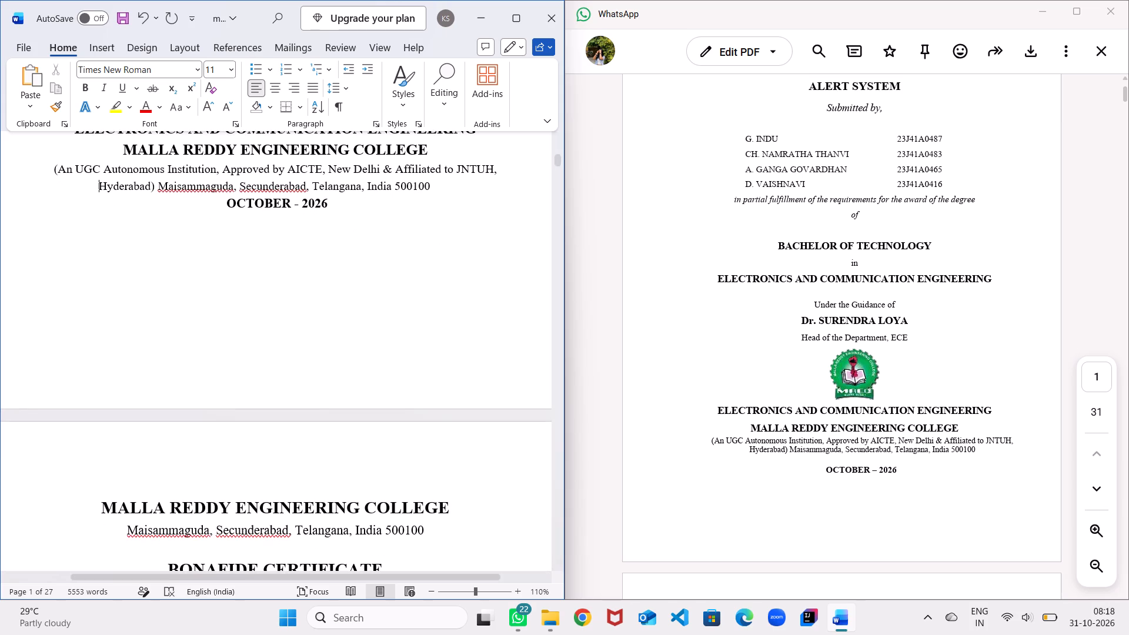
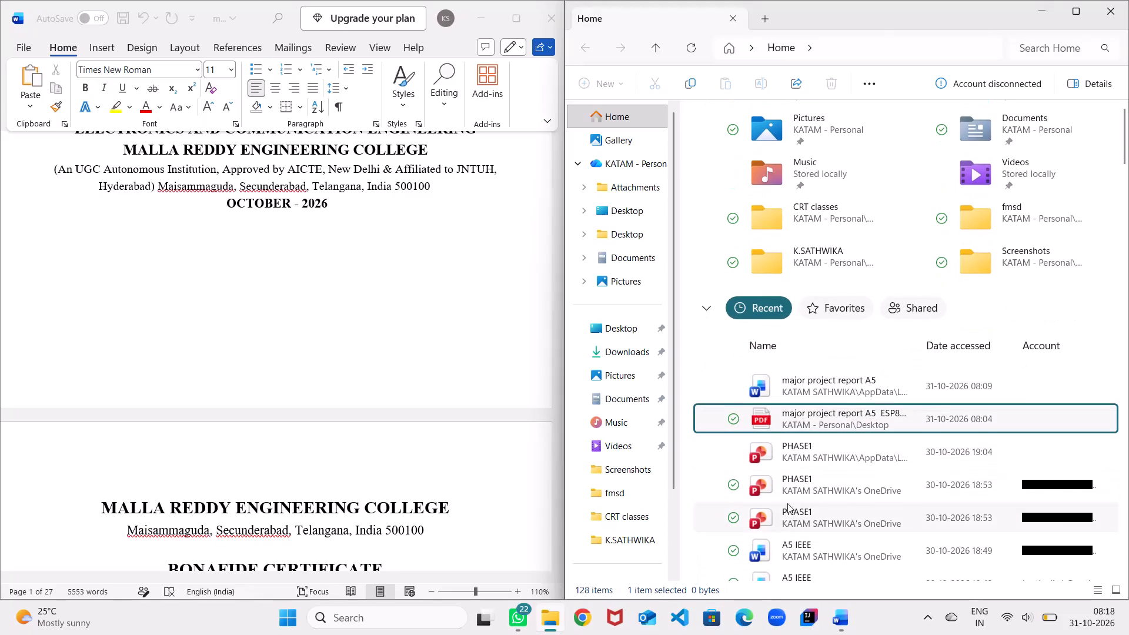
# Open the recent A5 IEEE document from File Explorer and look through the smart home energy management paper.
pyautogui.doubleClick(788, 549)
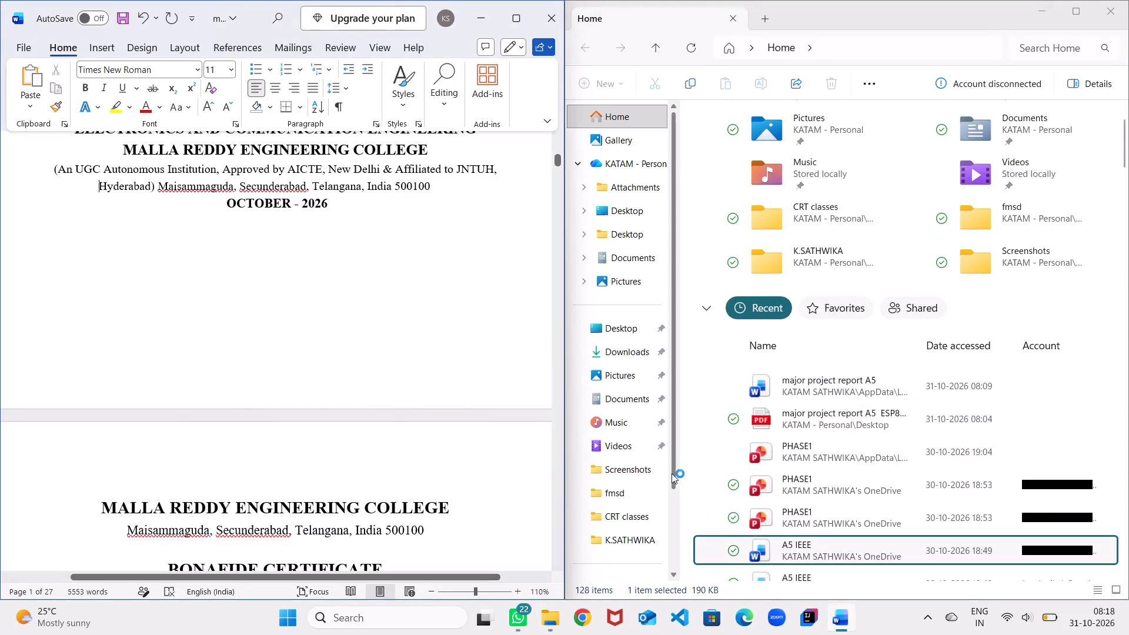
pyautogui.scroll(-20, 633, 393)
pyautogui.scroll(-2, 633, 393)
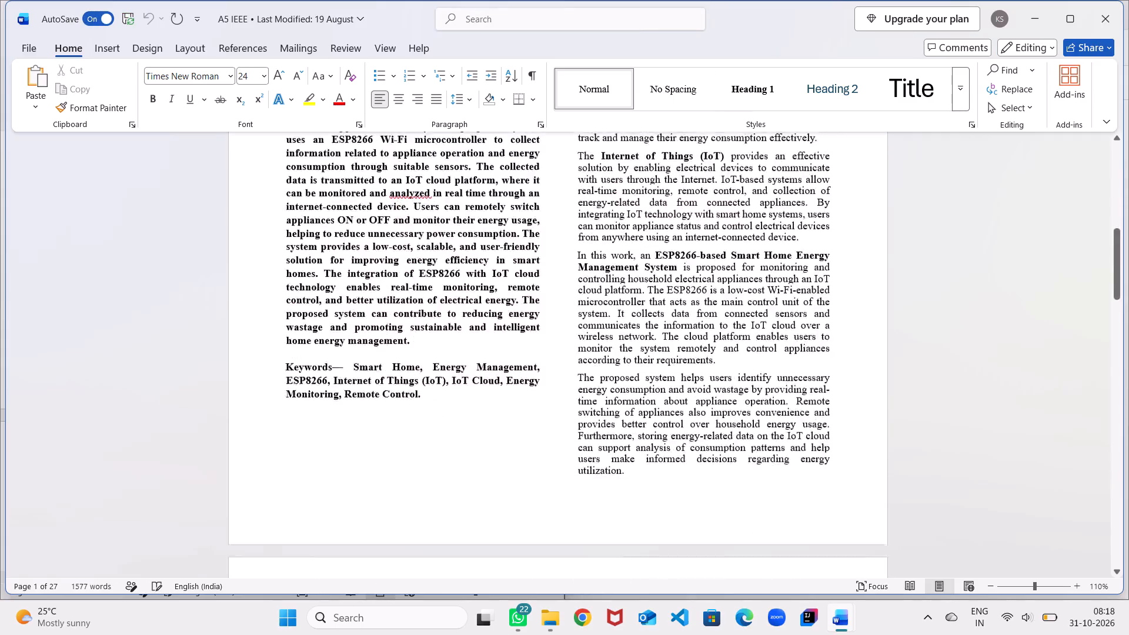
pyautogui.scroll(-20, 633, 393)
pyautogui.scroll(-20, 633, 393)
pyautogui.scroll(-20, 633, 393)
pyautogui.scroll(3, 633, 393)
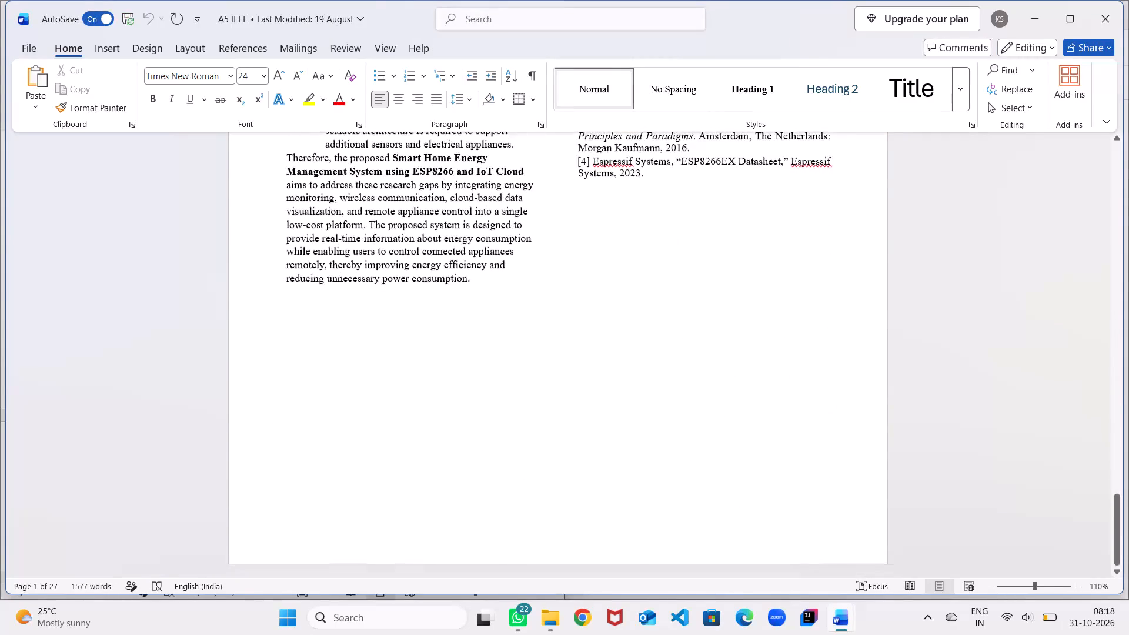
# Close the A5 IEEE document and the File Explorer window to return to the project report beside the reference PDF in WhatsApp.
pyautogui.scroll(7, 633, 393)
pyautogui.click(1096, 23)
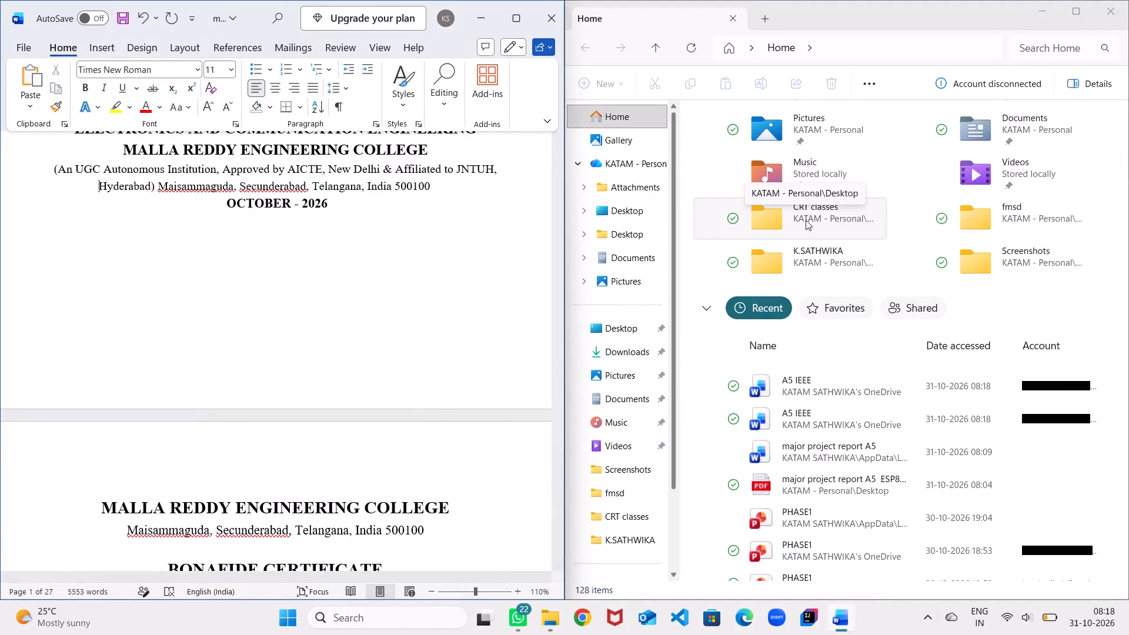
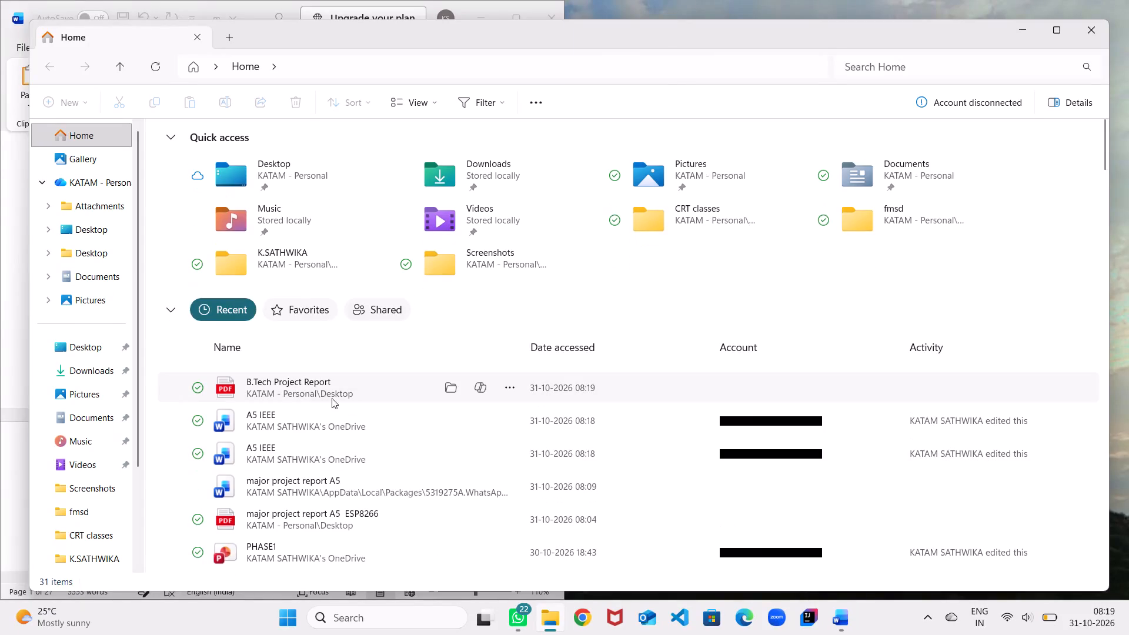
# Open the recent B.Tech Project Report PDF from File Explorer and snap its Edge window to the left half of the screen.
pyautogui.doubleClick(301, 383)
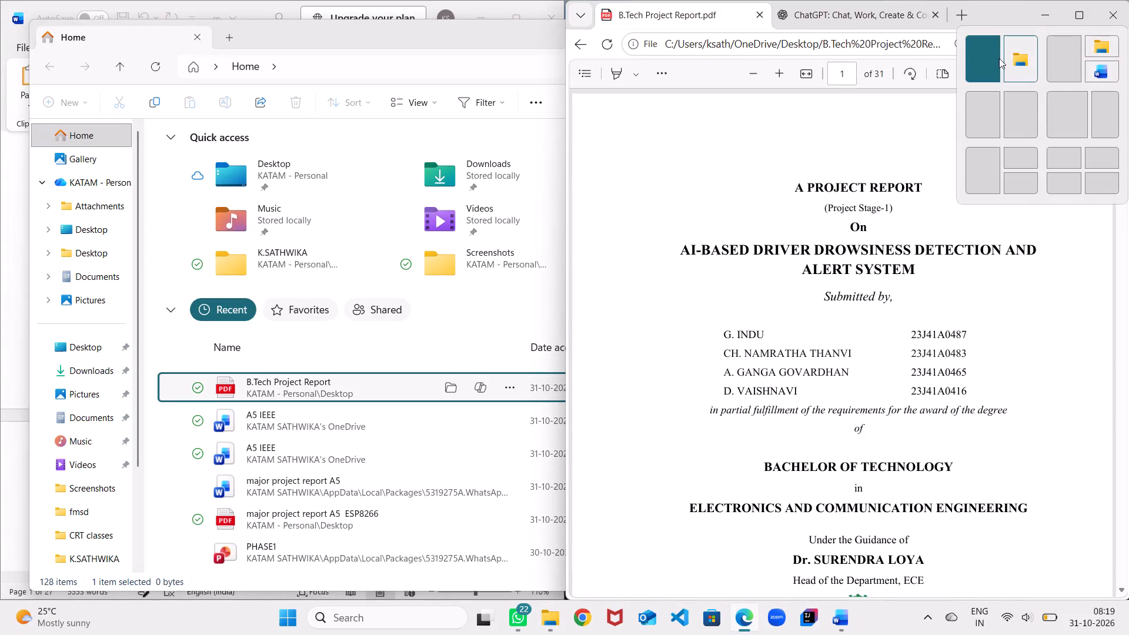
pyautogui.click(996, 61)
pyautogui.click(1046, 11)
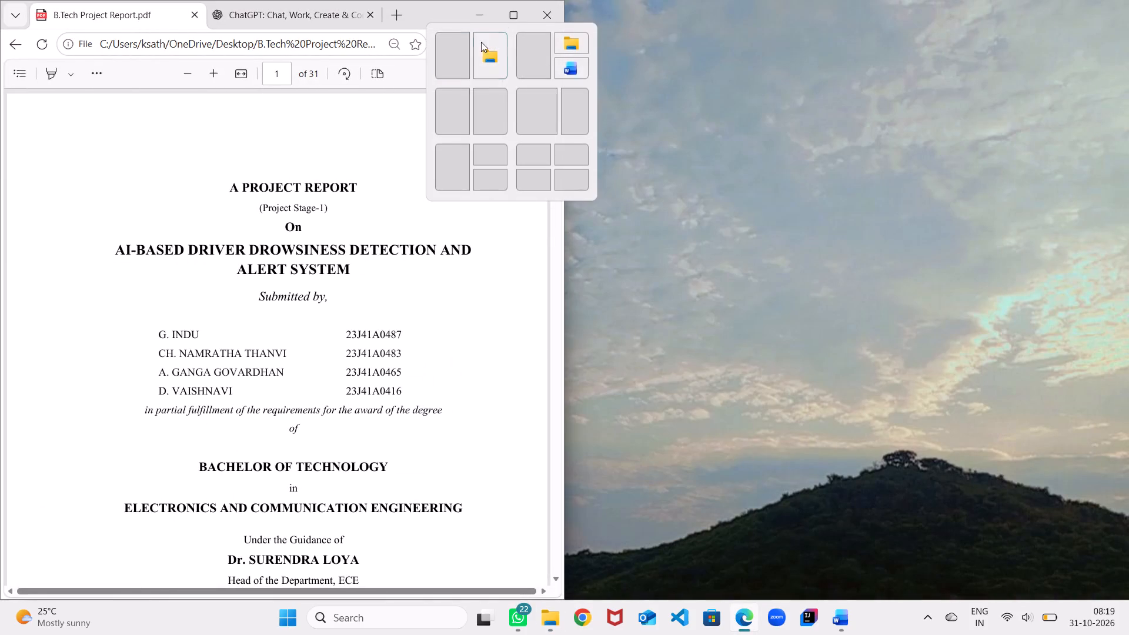
# Arrange the major project report in Word side by side with the B.Tech Project Report PDF in Edge.
pyautogui.click(450, 68)
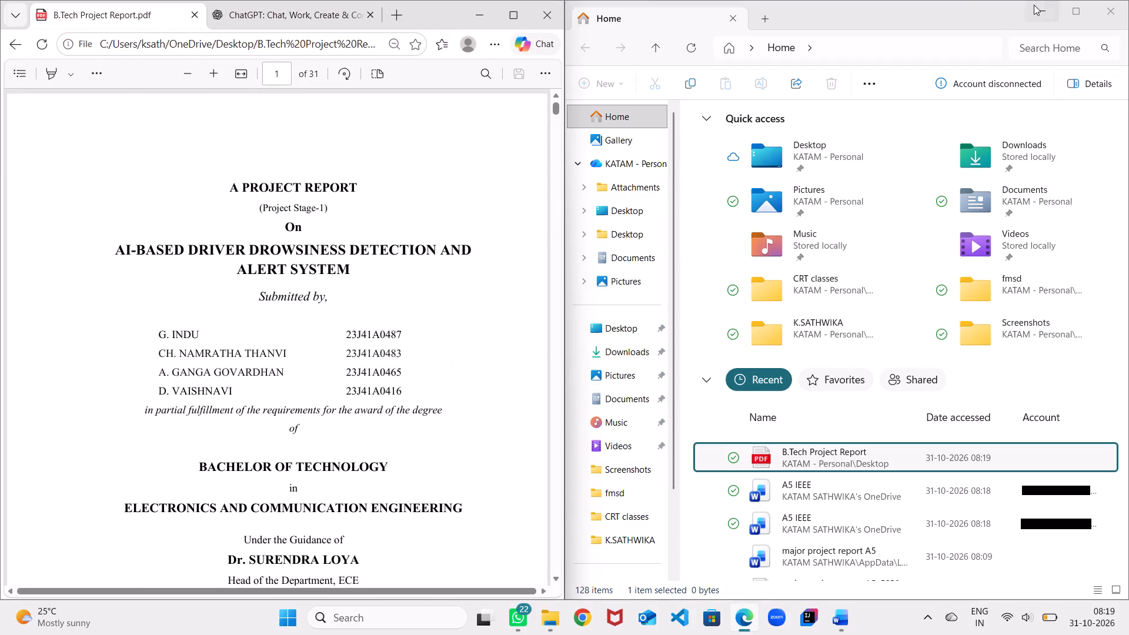
pyautogui.click(1034, 5)
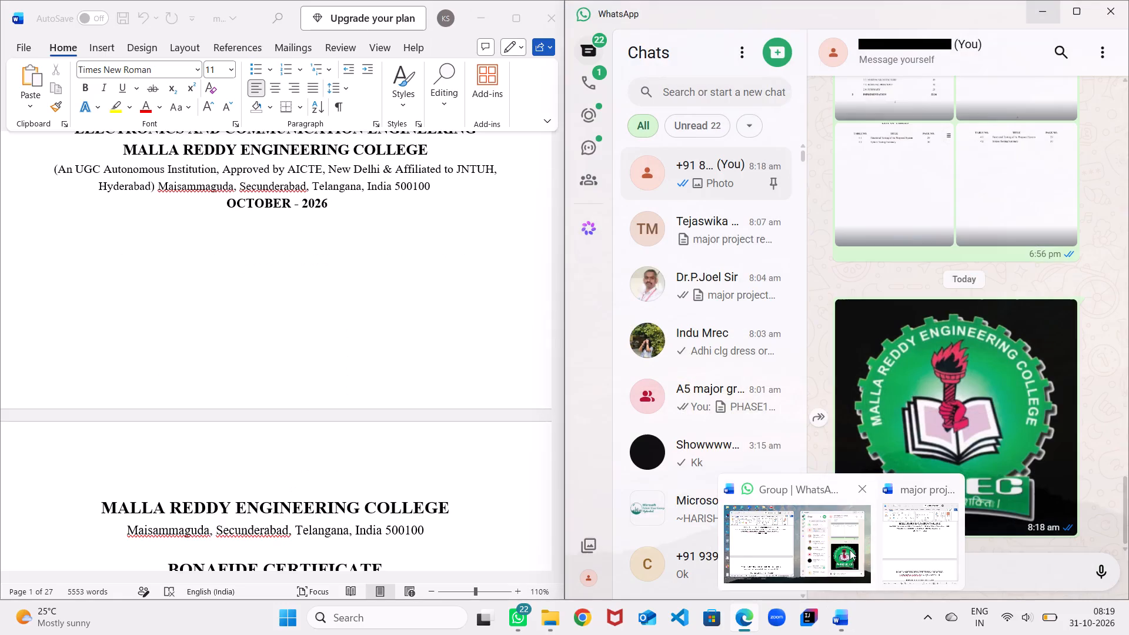
pyautogui.click(743, 541)
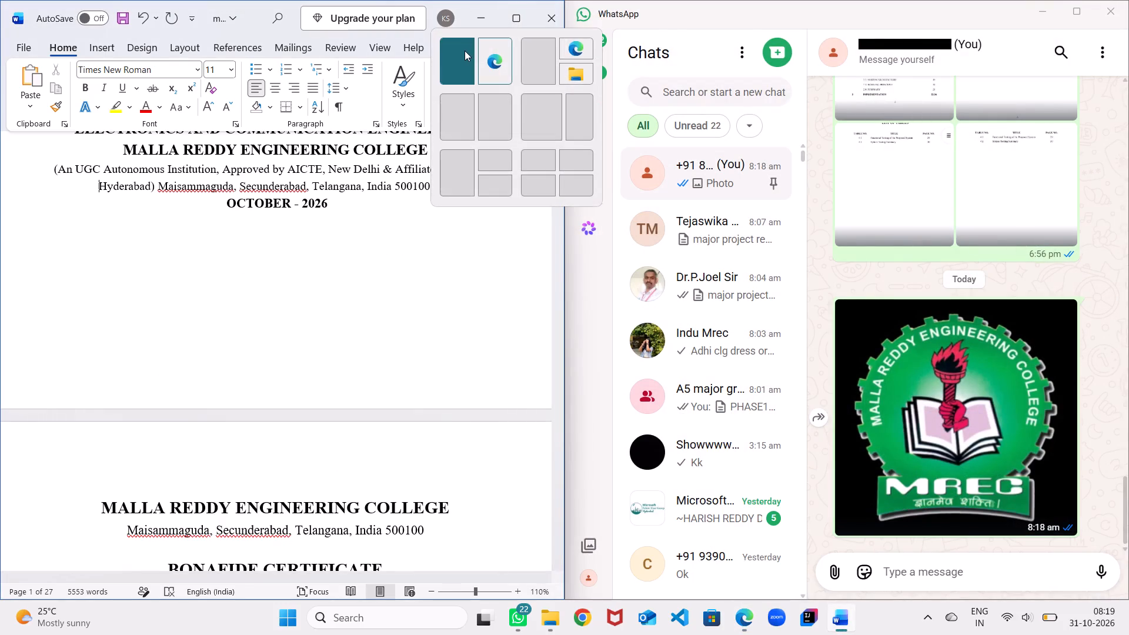
pyautogui.click(465, 51)
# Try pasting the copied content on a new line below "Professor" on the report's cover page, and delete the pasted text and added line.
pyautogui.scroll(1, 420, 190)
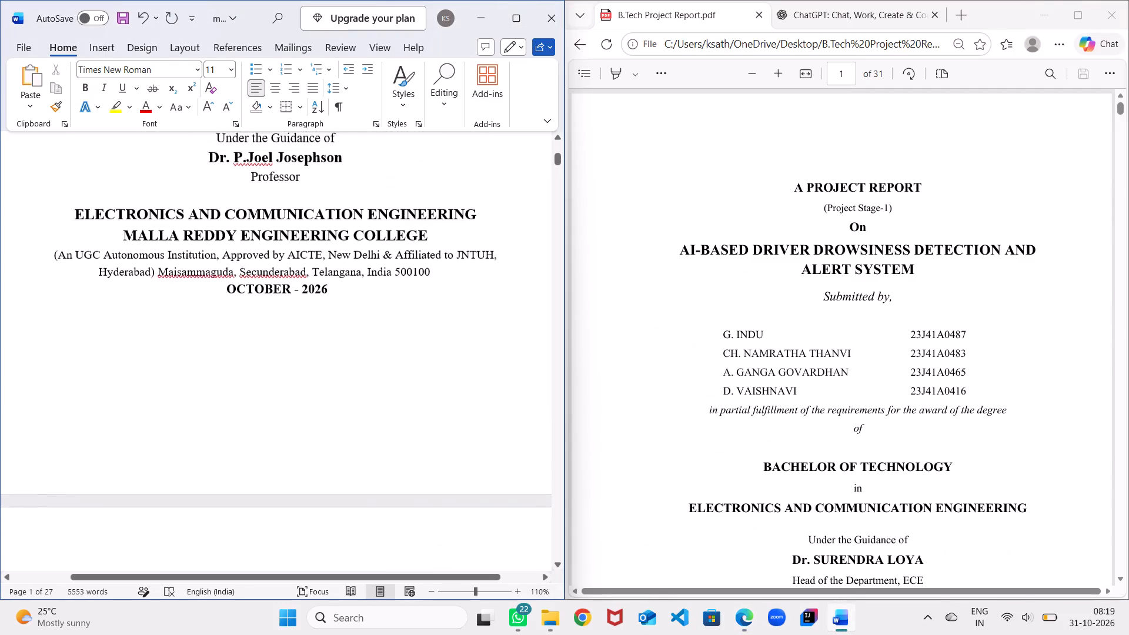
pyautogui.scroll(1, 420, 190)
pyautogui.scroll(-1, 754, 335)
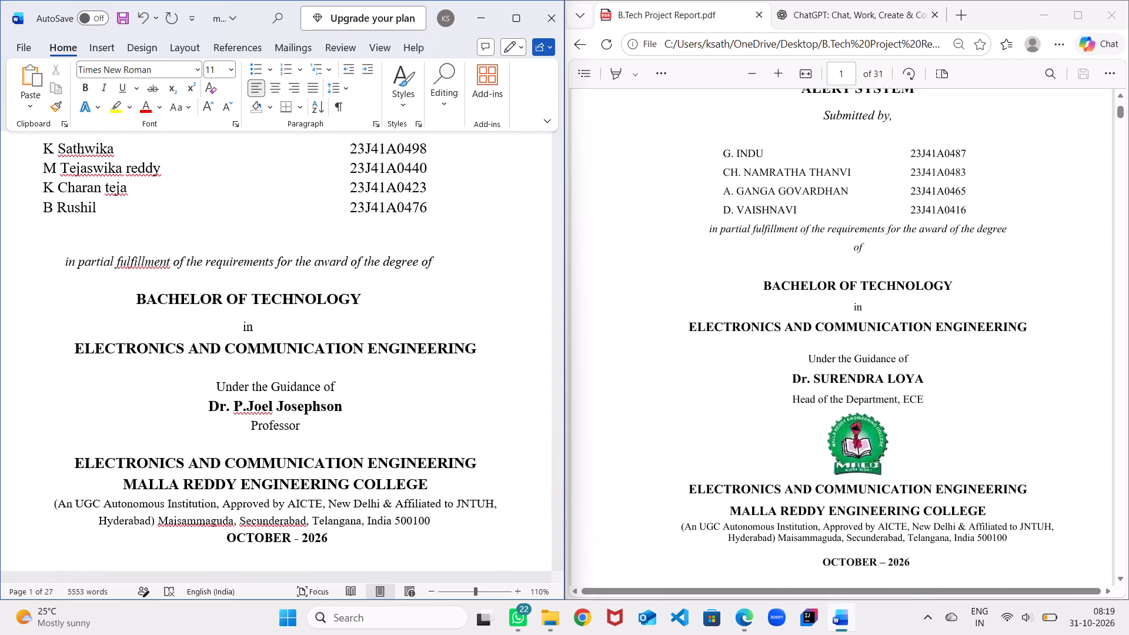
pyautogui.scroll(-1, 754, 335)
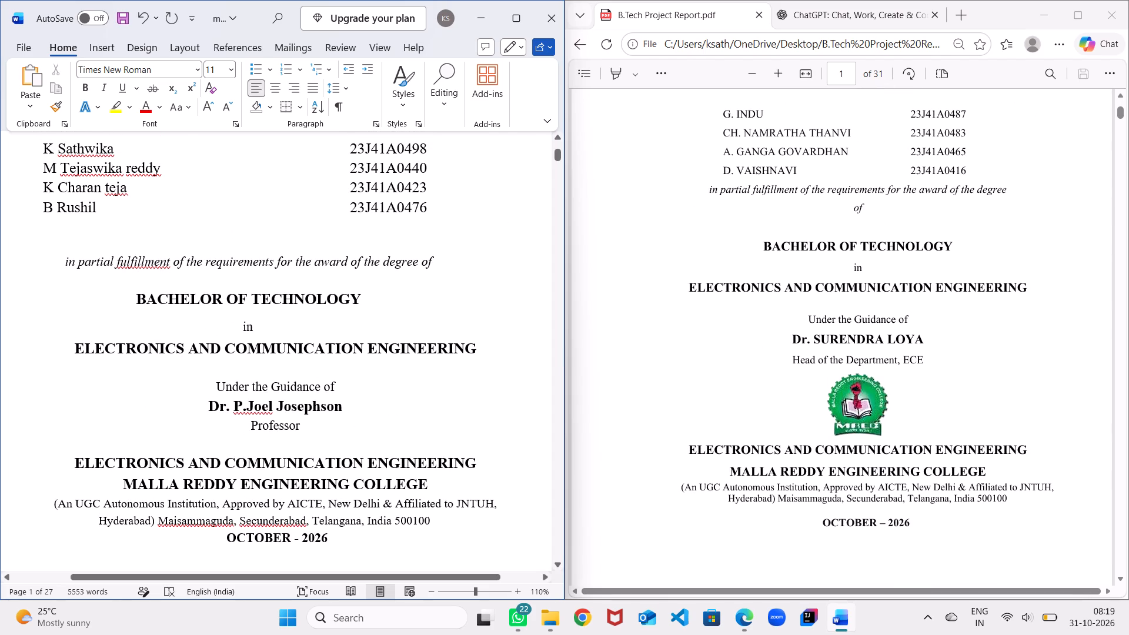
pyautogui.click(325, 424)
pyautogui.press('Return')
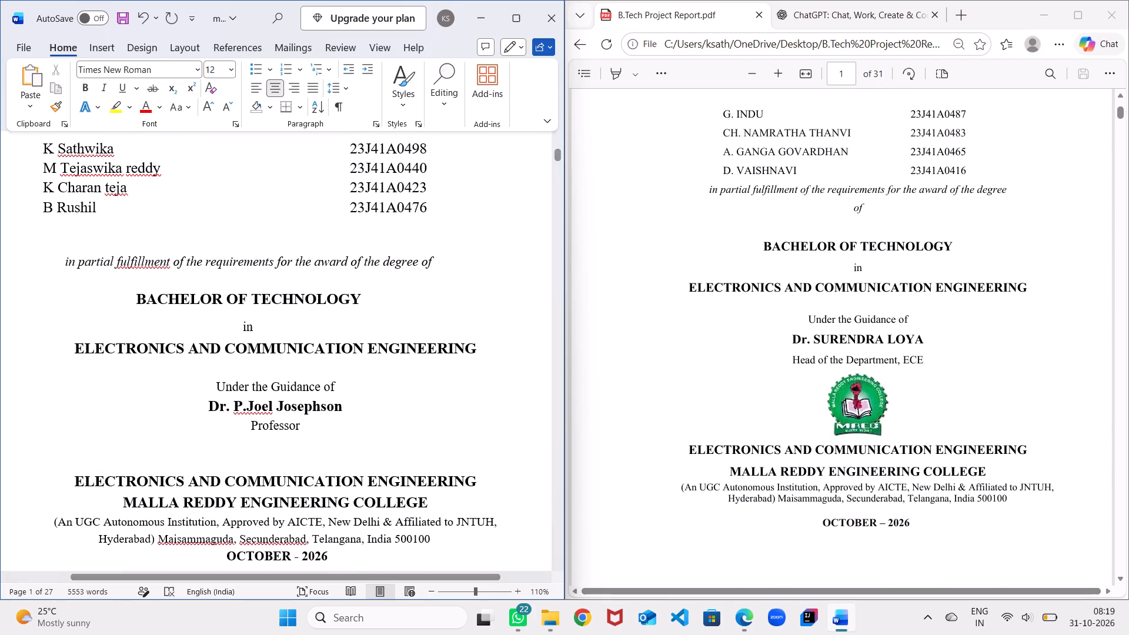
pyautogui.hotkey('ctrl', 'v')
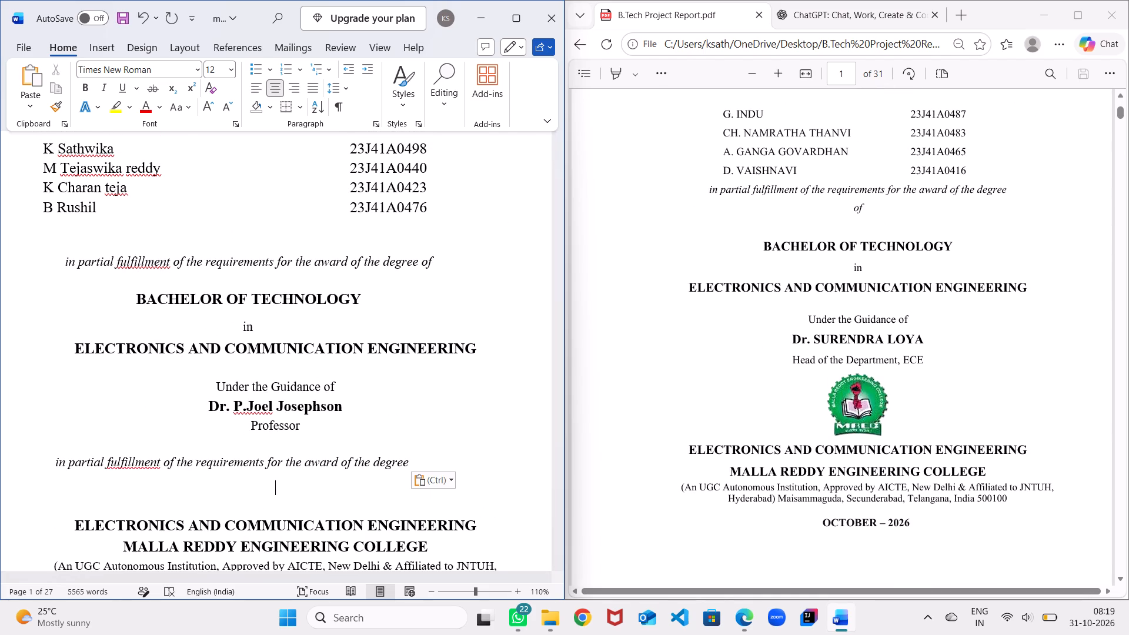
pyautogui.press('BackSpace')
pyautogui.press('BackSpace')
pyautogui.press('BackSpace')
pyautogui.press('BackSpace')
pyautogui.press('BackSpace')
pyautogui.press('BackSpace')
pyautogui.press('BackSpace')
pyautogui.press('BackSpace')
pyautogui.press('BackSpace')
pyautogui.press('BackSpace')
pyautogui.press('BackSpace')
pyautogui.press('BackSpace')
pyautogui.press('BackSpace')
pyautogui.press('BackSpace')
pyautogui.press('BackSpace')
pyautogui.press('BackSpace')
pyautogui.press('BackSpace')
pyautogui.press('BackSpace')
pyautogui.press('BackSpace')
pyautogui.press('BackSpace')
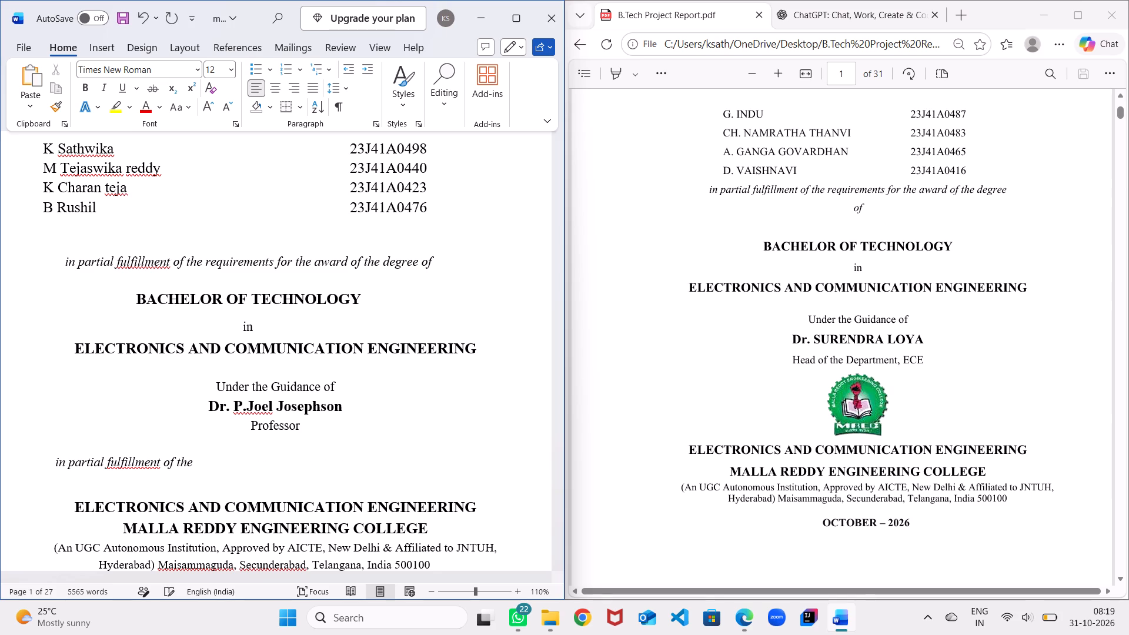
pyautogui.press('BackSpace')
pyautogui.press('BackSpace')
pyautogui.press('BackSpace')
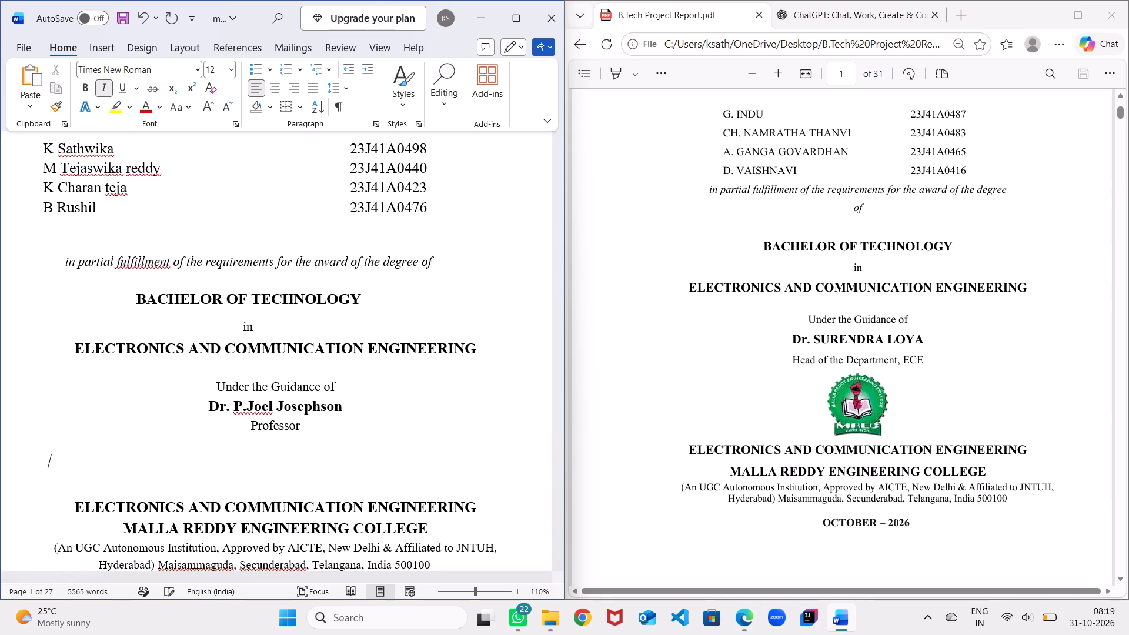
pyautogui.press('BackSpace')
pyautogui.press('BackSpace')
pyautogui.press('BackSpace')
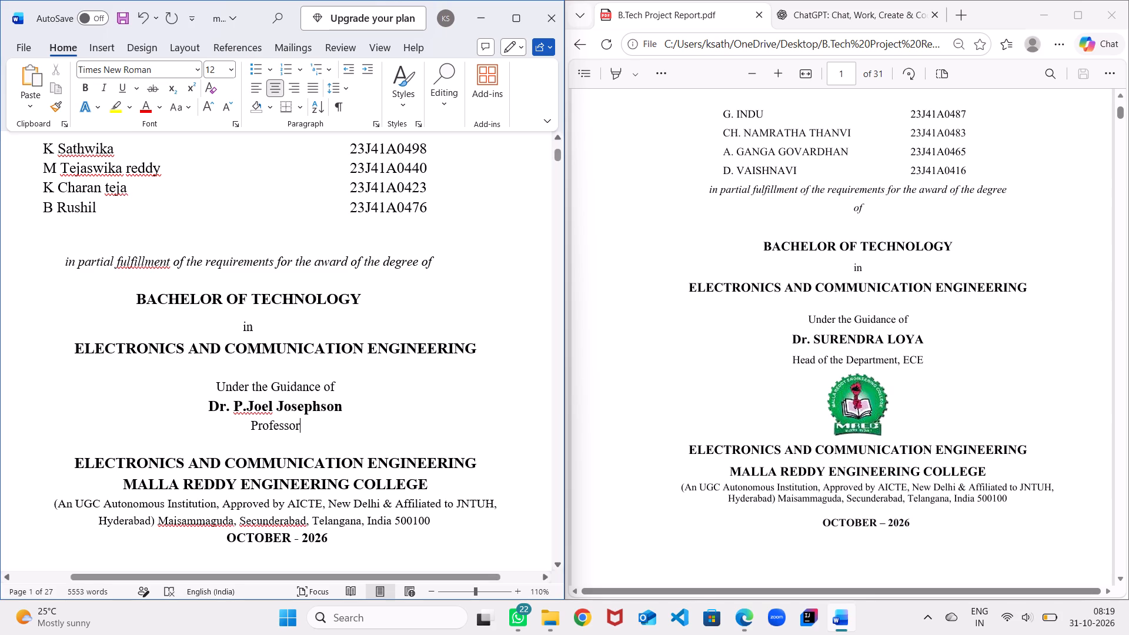
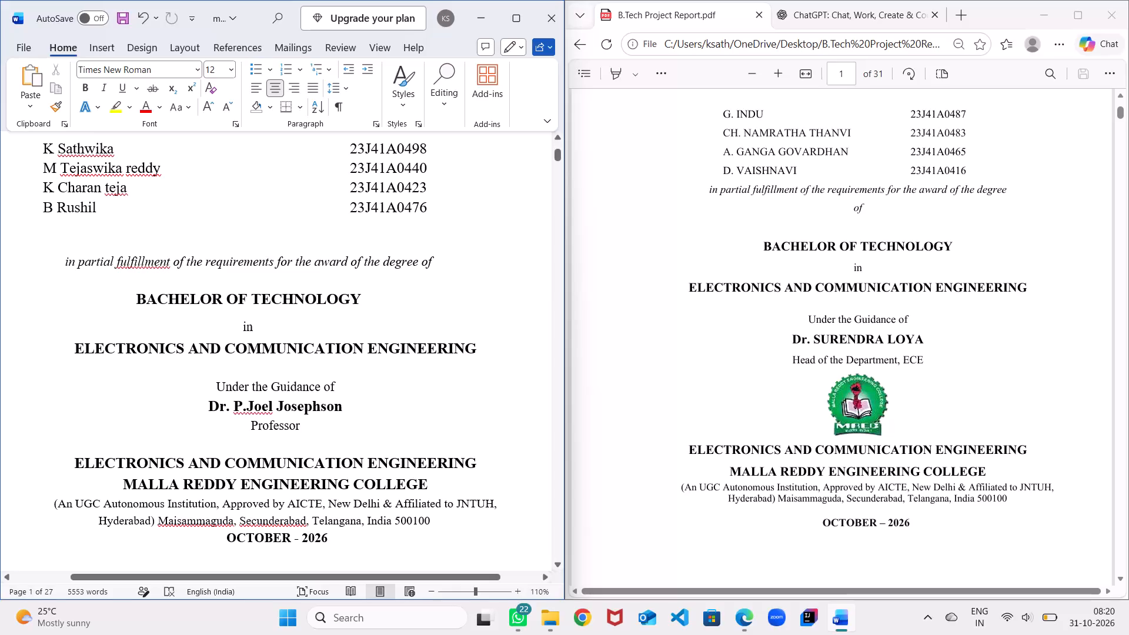
# Paste the college logo on a new line below "Professor" on the report's cover page.
pyautogui.press('Return')
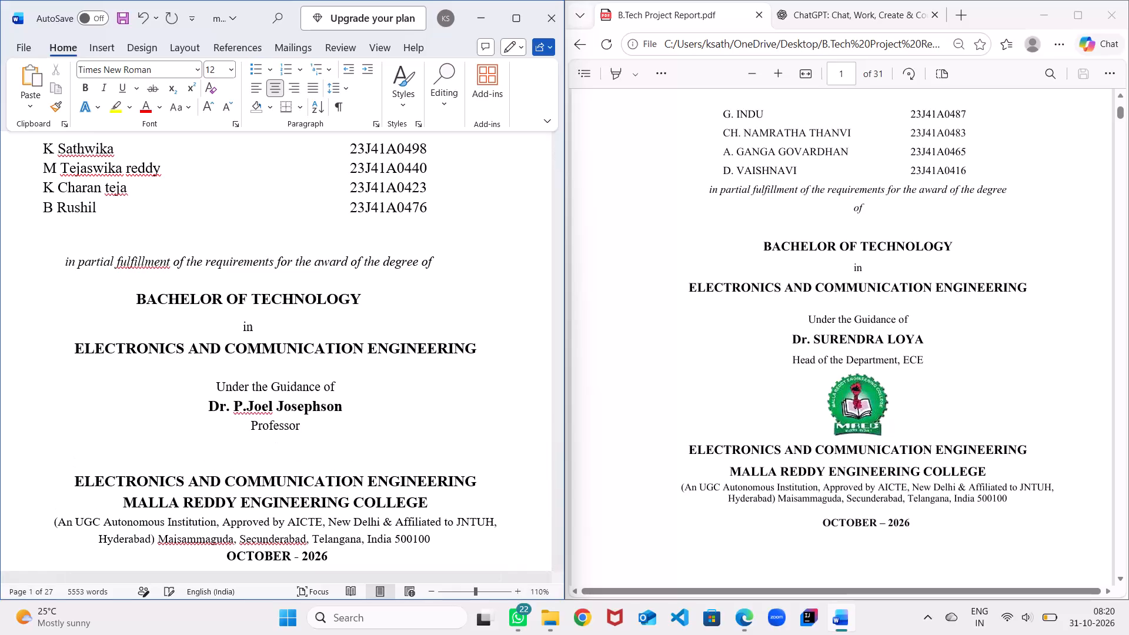
pyautogui.hotkey('ctrl', 'v')
pyautogui.keyDown('ctrl'); pyautogui.rightClick(305, 426); pyautogui.keyUp('ctrl')
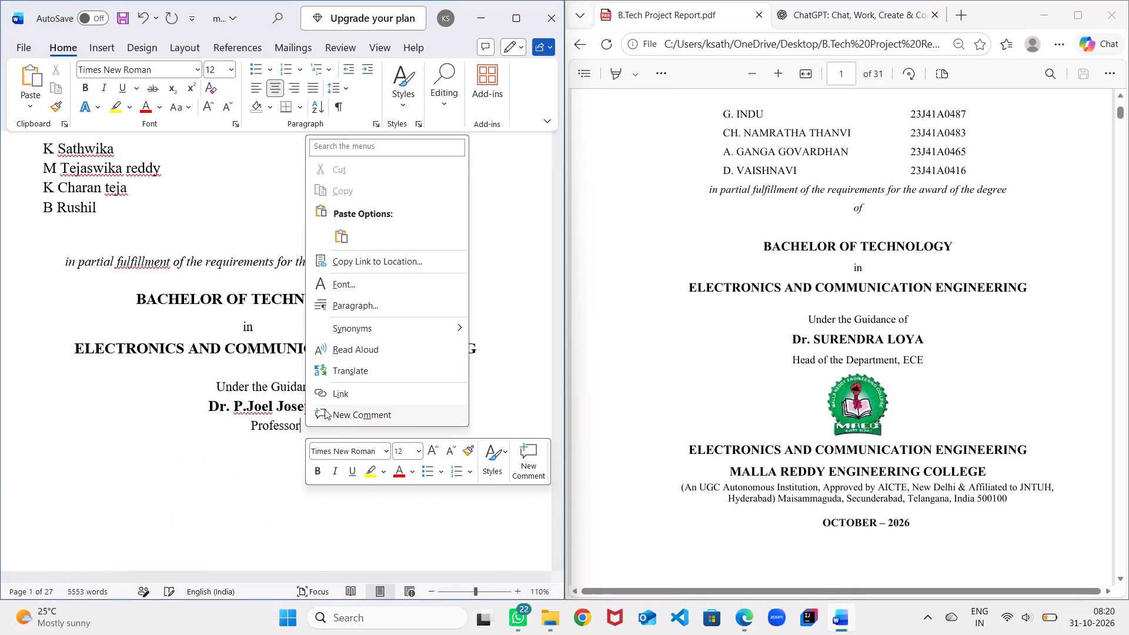
pyautogui.click(261, 462)
pyautogui.keyDown('ctrl'); pyautogui.scroll(-4, 261, 462); pyautogui.keyUp('ctrl')
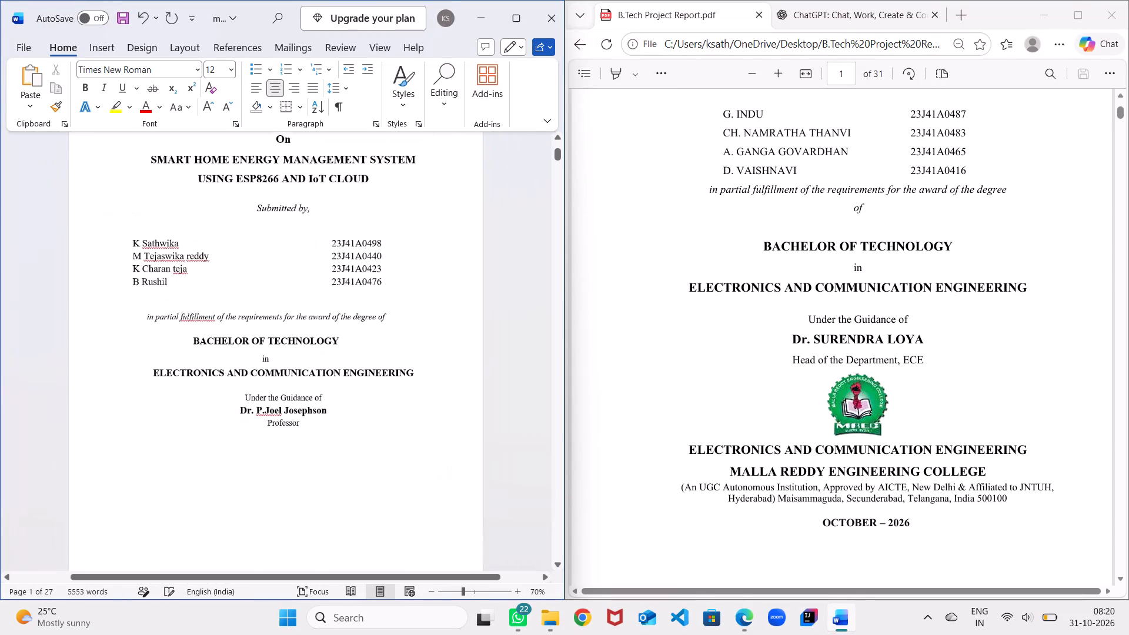
pyautogui.scroll(-6, 261, 462)
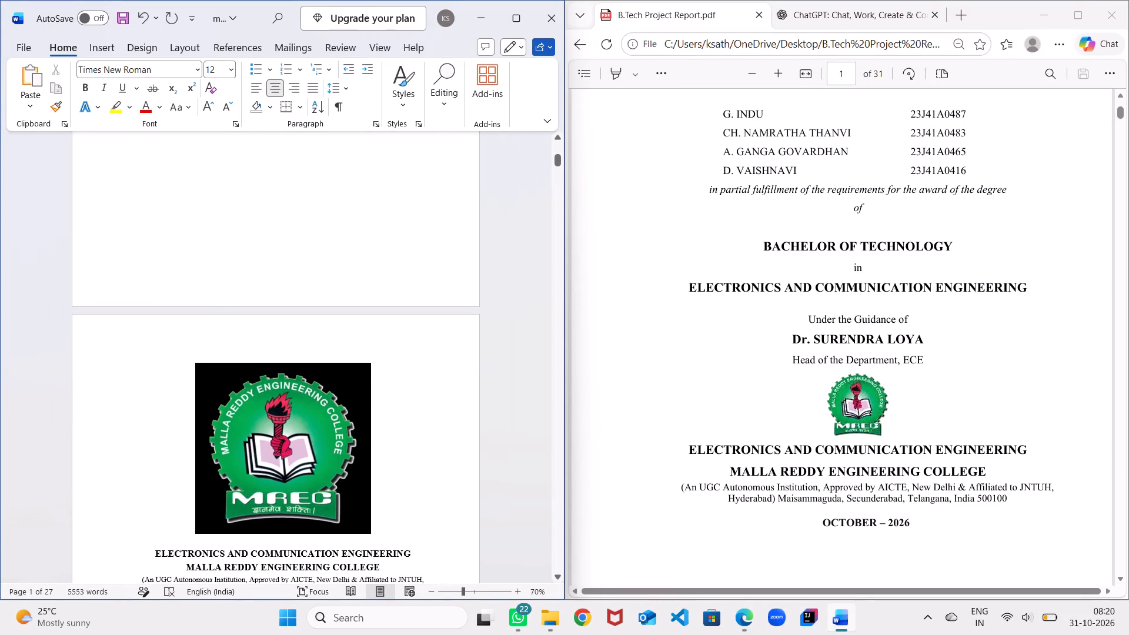
# Shrink the pasted college logo to about 2.86 cm high by 2.93 cm wide so it fits on the cover page.
pyautogui.click(292, 437)
pyautogui.moveTo(369, 530); pyautogui.dragTo(252, 361)
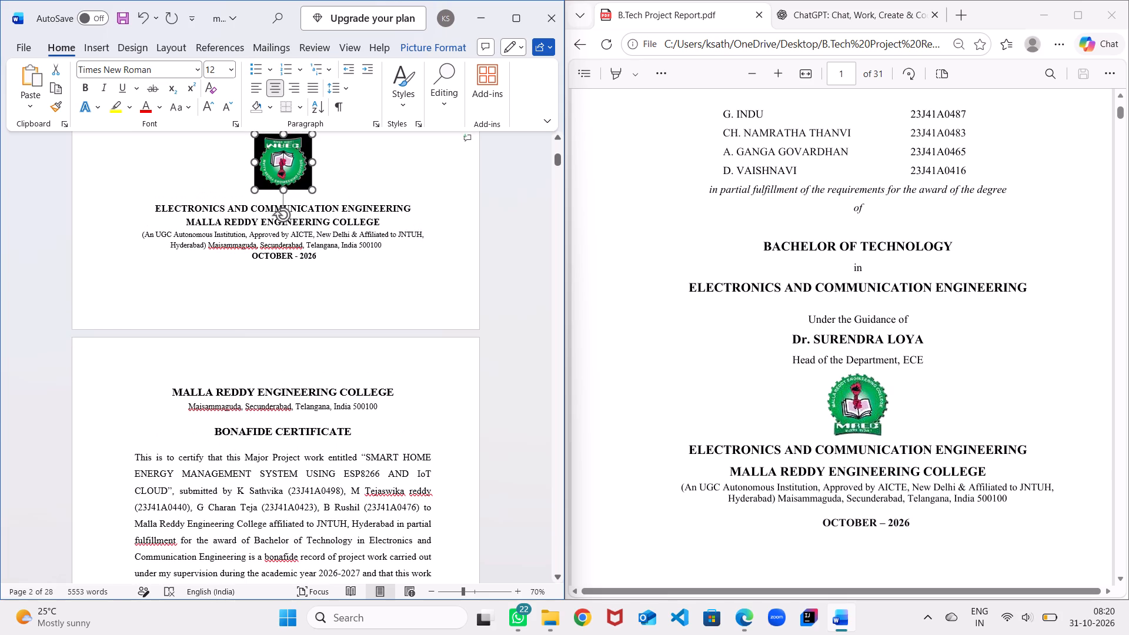
# Rotate the upside-down college logo until it stands upright beneath "Professor", and deselect it.
pyautogui.scroll(1, 294, 269)
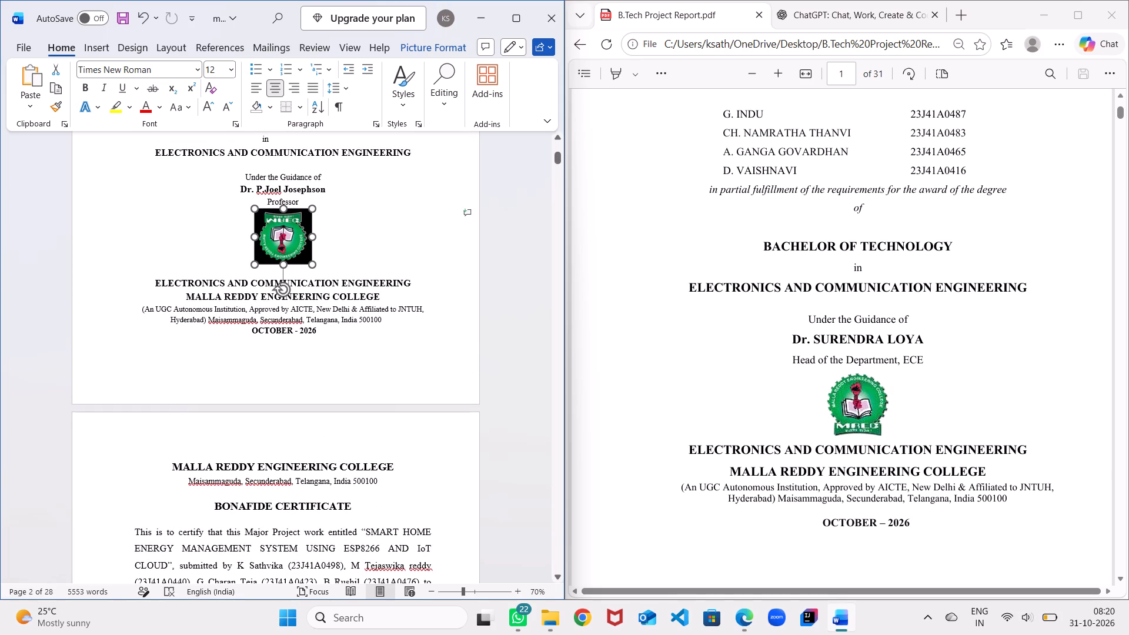
pyautogui.moveTo(283, 290); pyautogui.dragTo(272, 244)
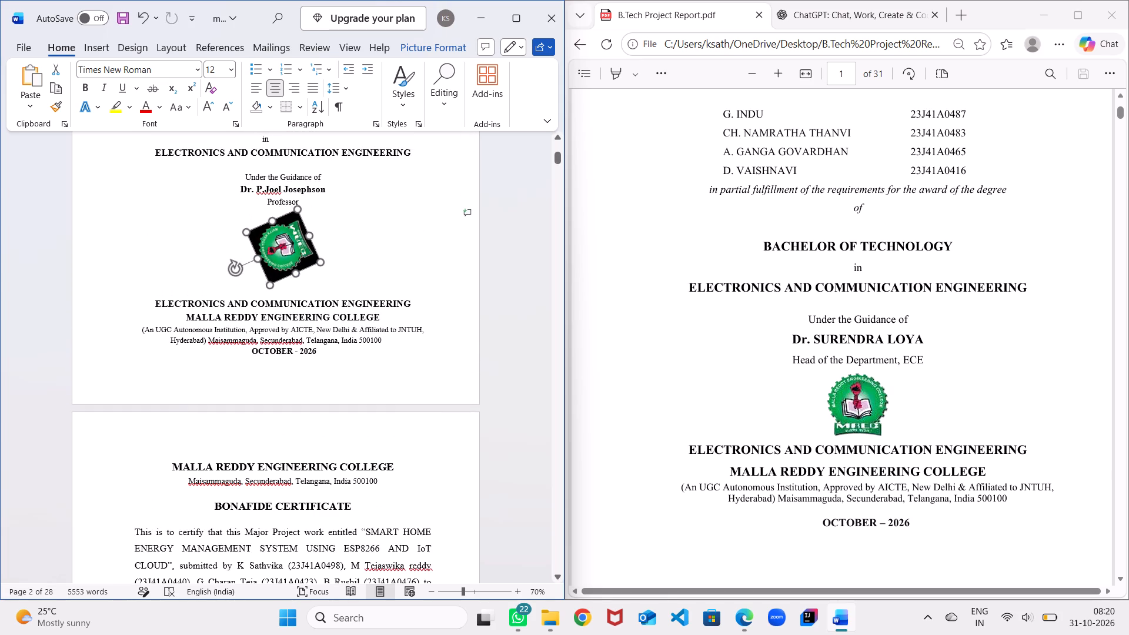
pyautogui.moveTo(272, 244); pyautogui.dragTo(301, 226)
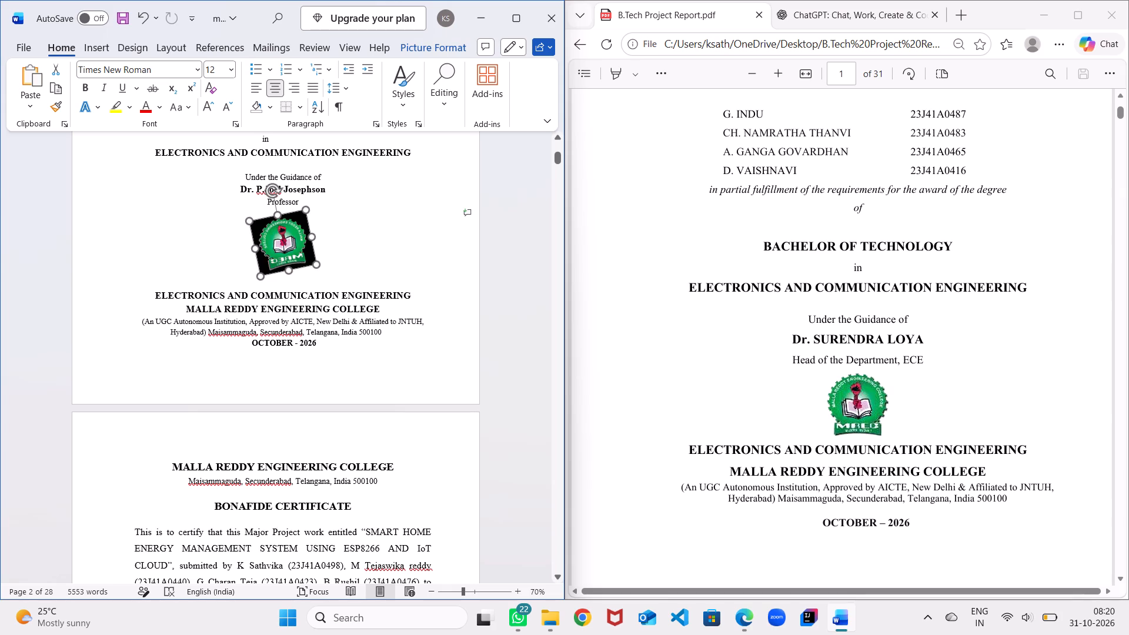
pyautogui.moveTo(301, 226); pyautogui.dragTo(288, 224)
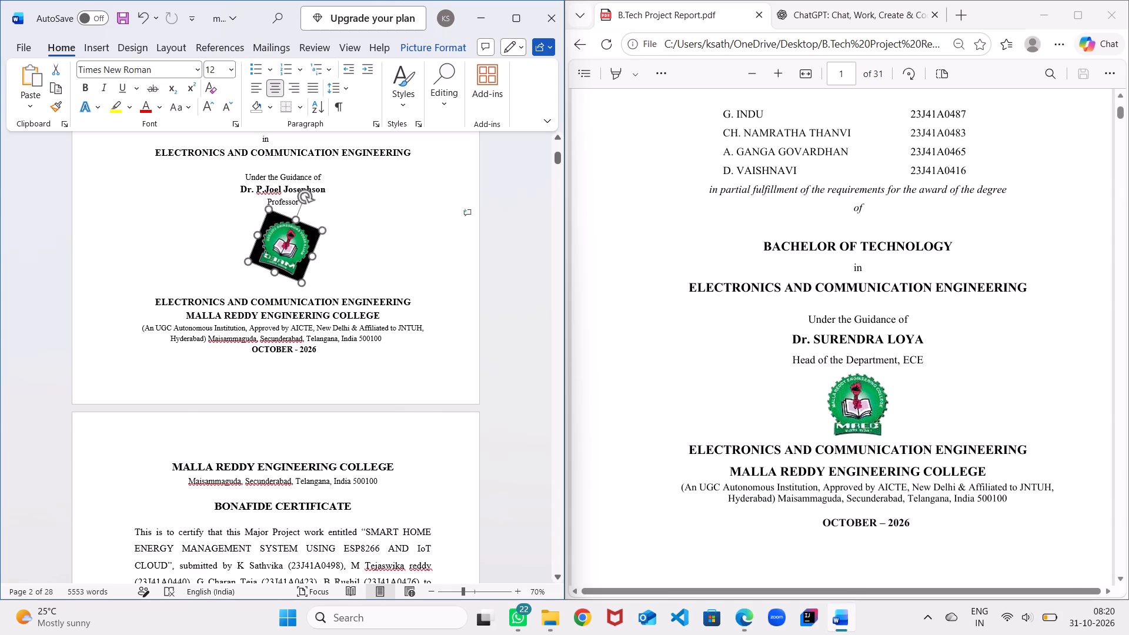
pyautogui.moveTo(288, 224); pyautogui.dragTo(283, 224)
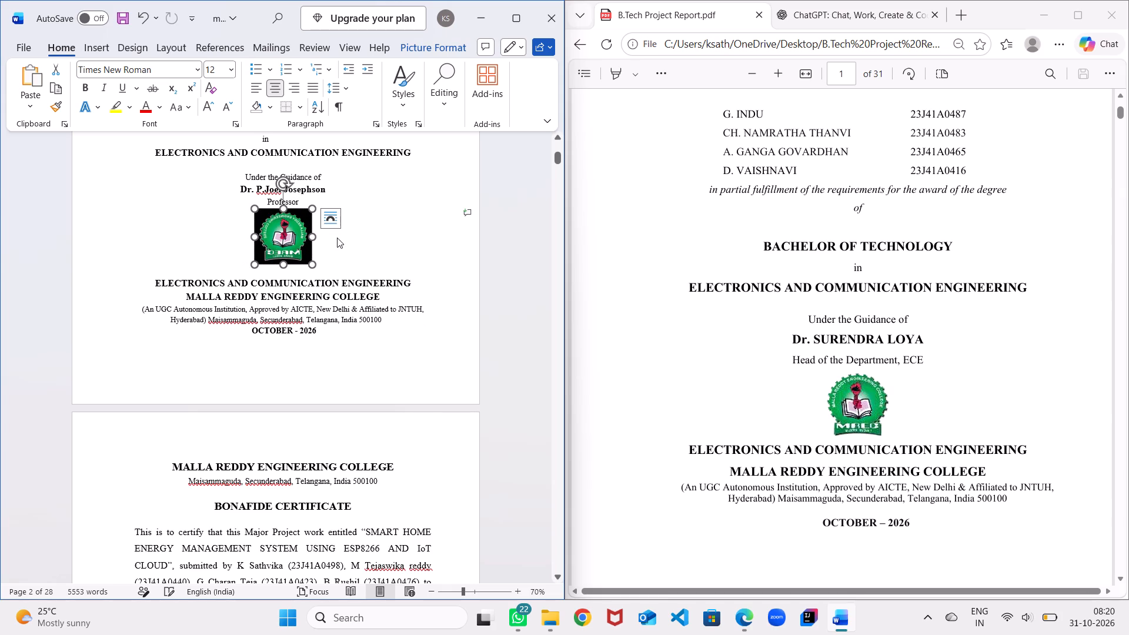
pyautogui.click(337, 238)
# Maximize the report window and try to whiten the college logo's black background by applying white font colour to it.
pyautogui.scroll(1, 337, 238)
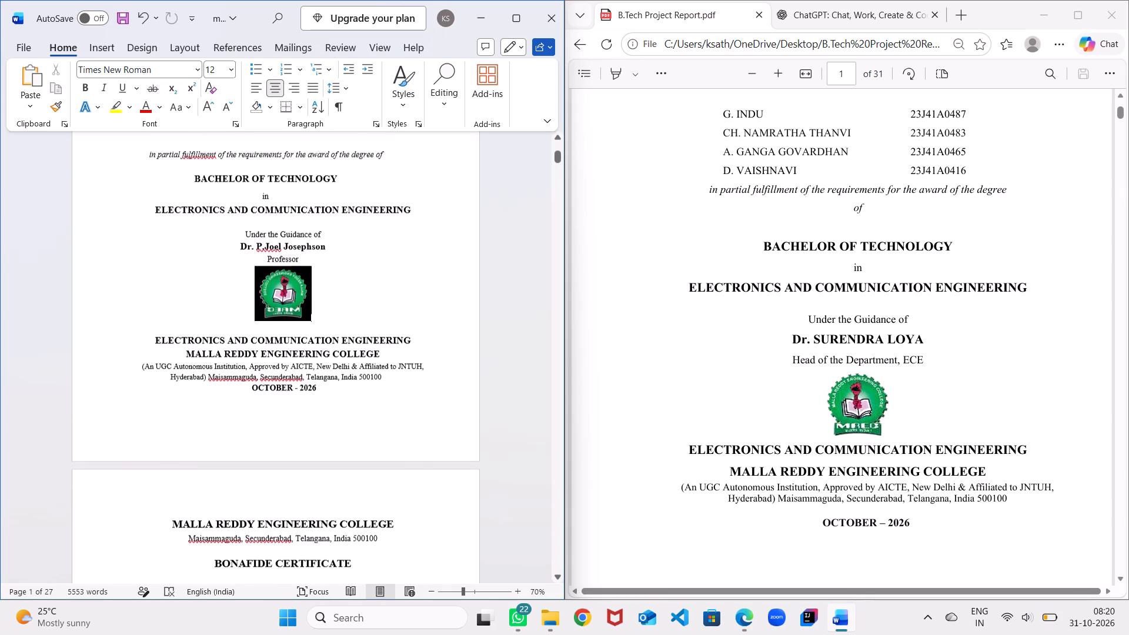
pyautogui.scroll(1, 337, 238)
pyautogui.keyDown('ctrl'); pyautogui.scroll(2, 337, 238); pyautogui.keyUp('ctrl')
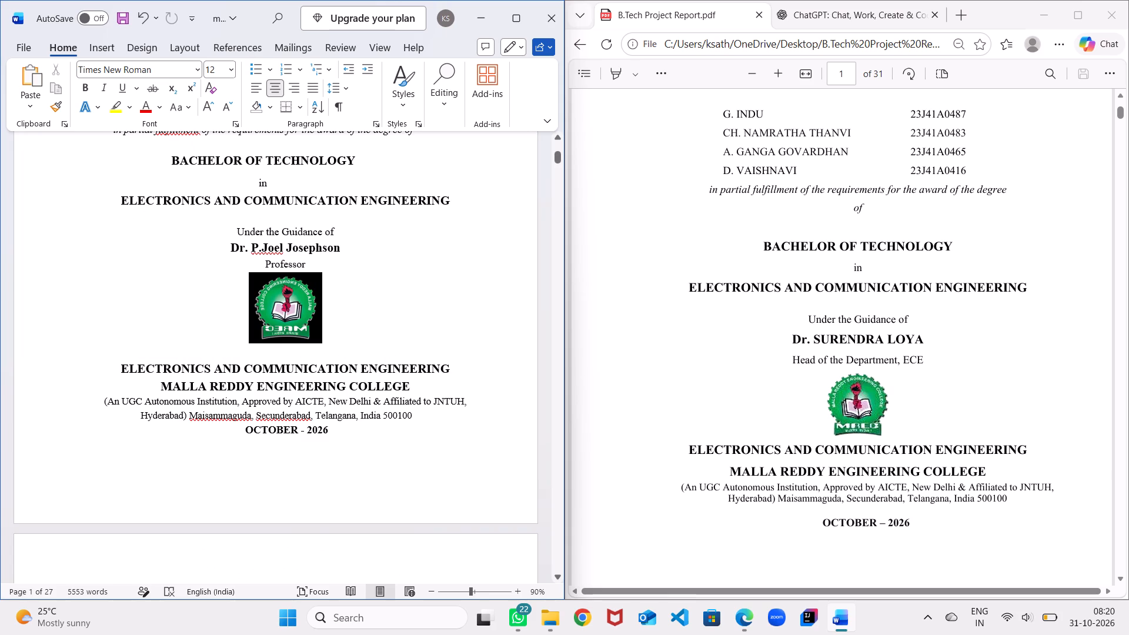
pyautogui.click(293, 322)
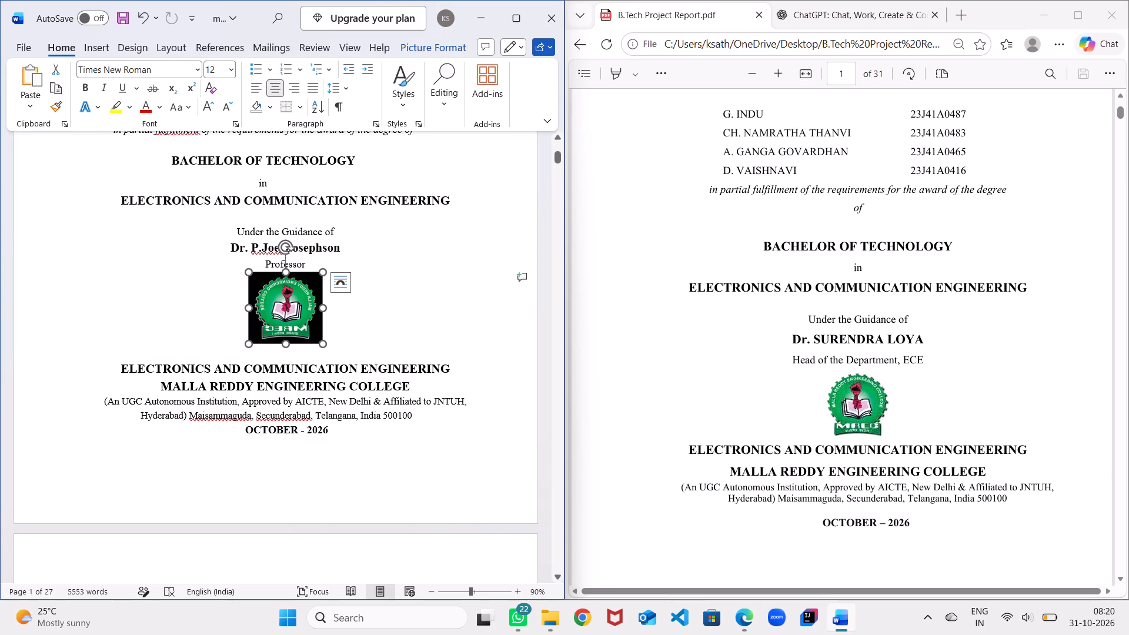
pyautogui.click(510, 18)
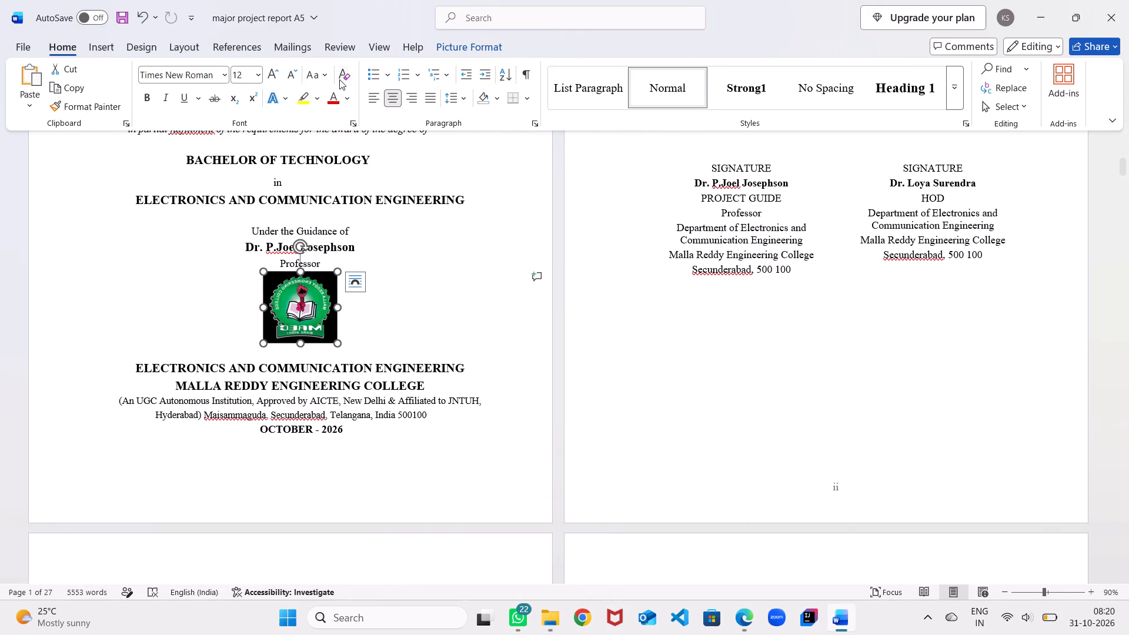
pyautogui.click(342, 96)
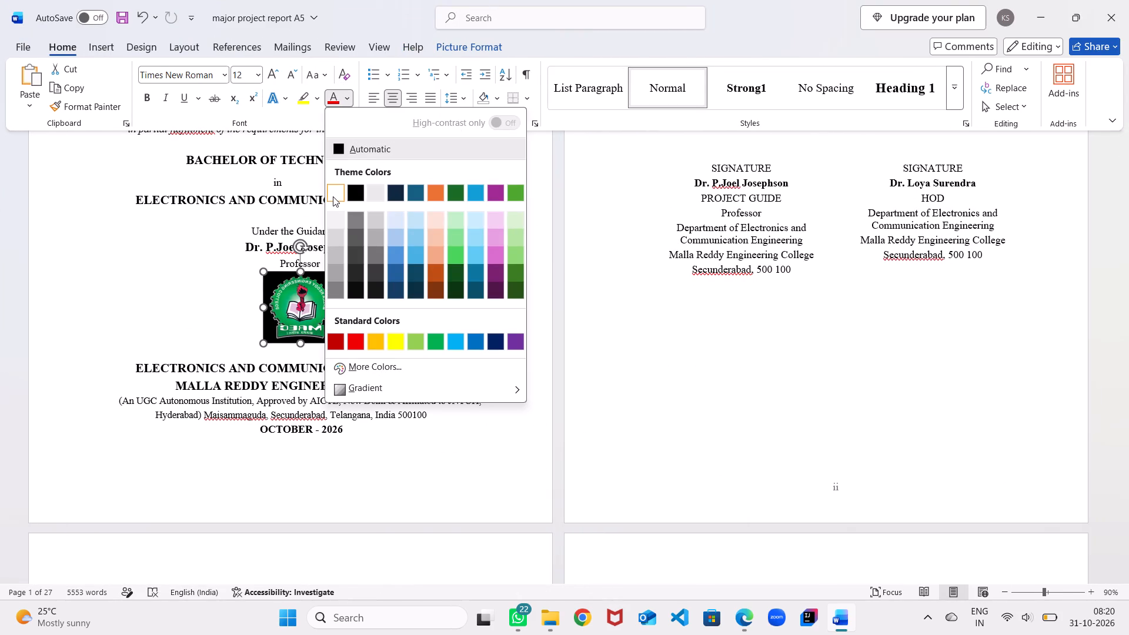
pyautogui.click(333, 195)
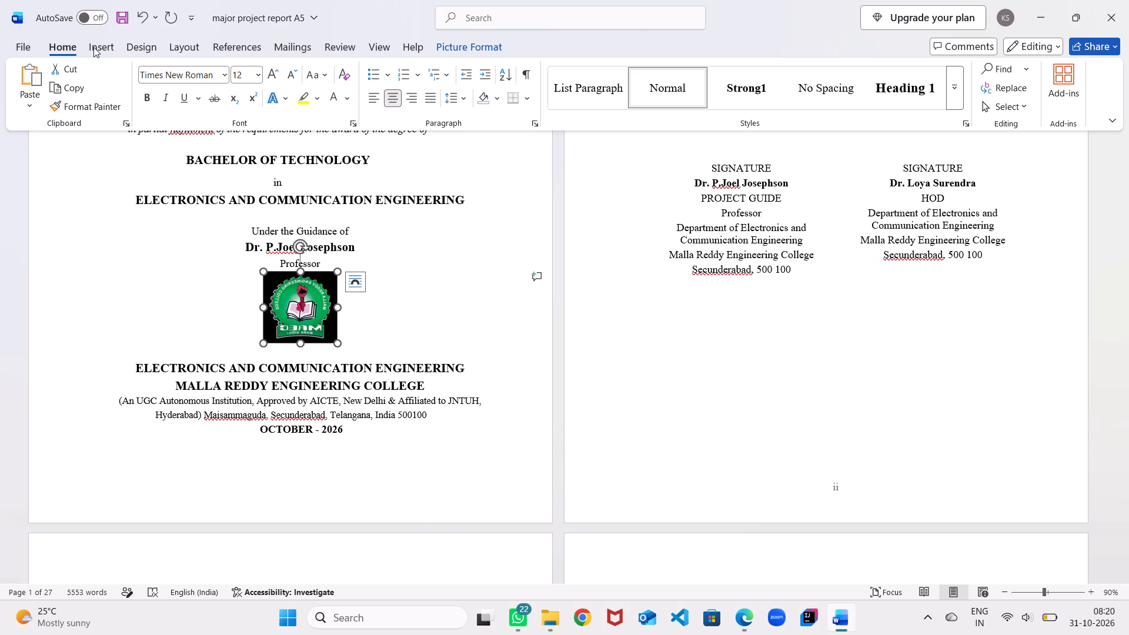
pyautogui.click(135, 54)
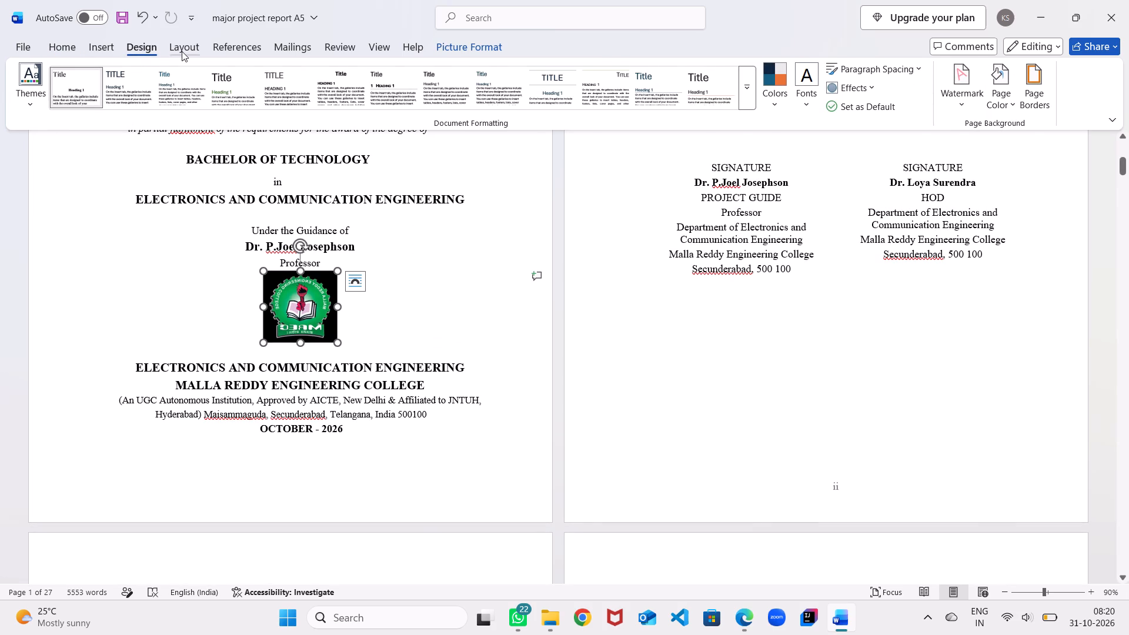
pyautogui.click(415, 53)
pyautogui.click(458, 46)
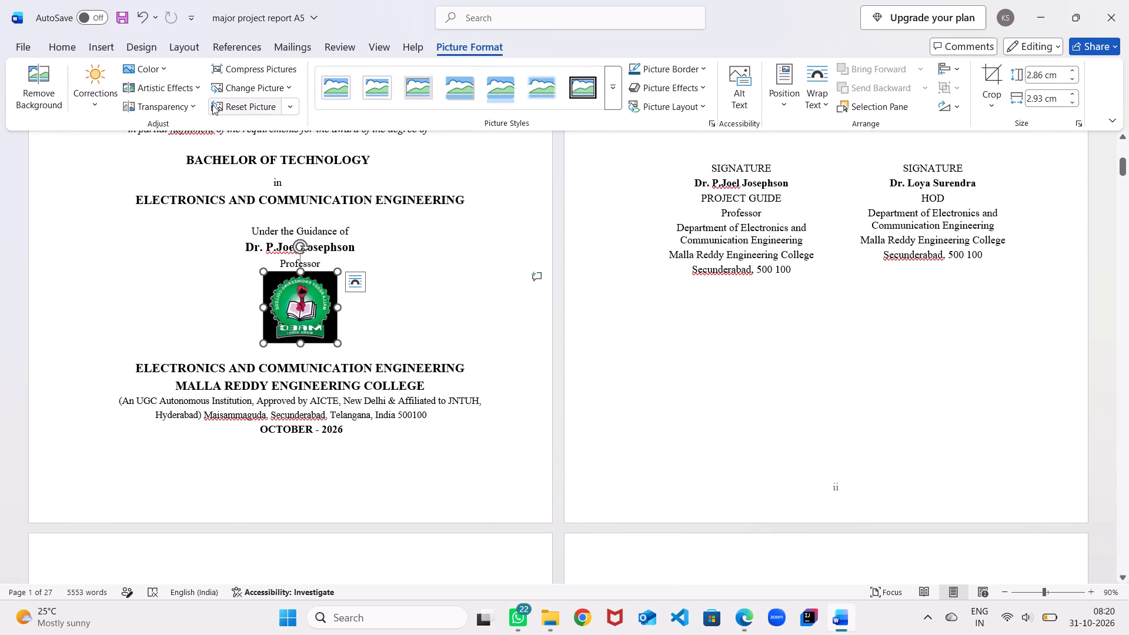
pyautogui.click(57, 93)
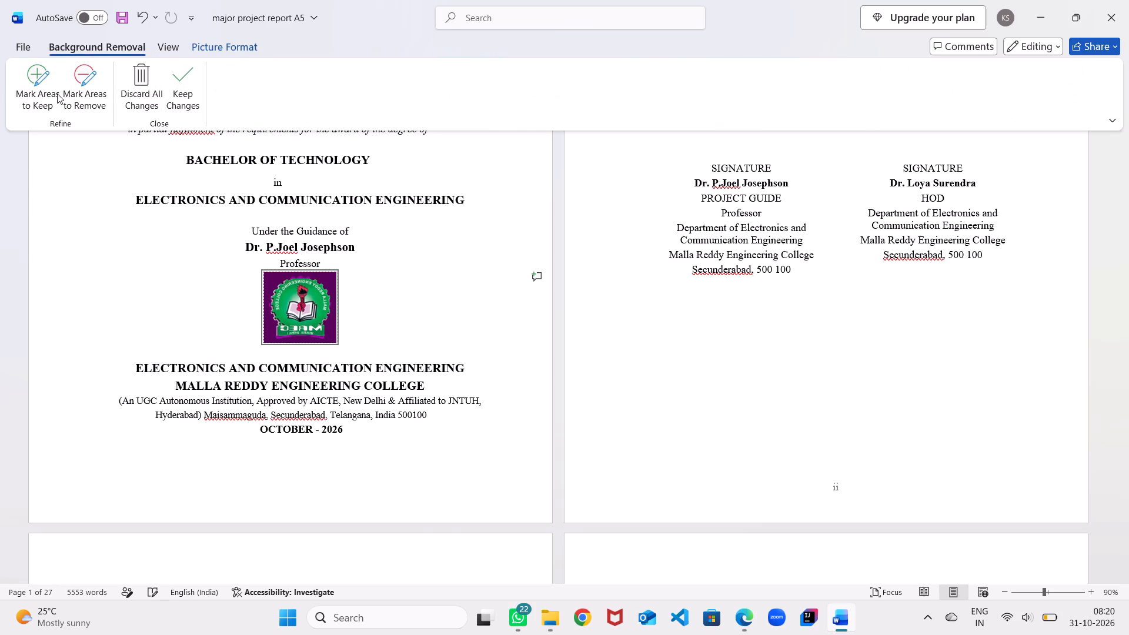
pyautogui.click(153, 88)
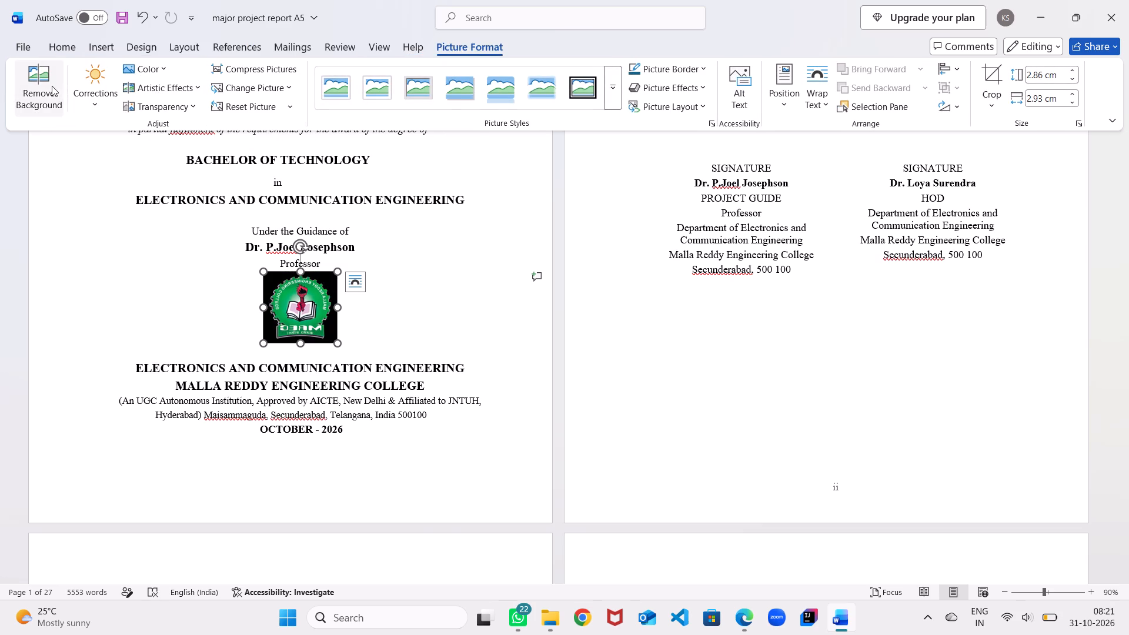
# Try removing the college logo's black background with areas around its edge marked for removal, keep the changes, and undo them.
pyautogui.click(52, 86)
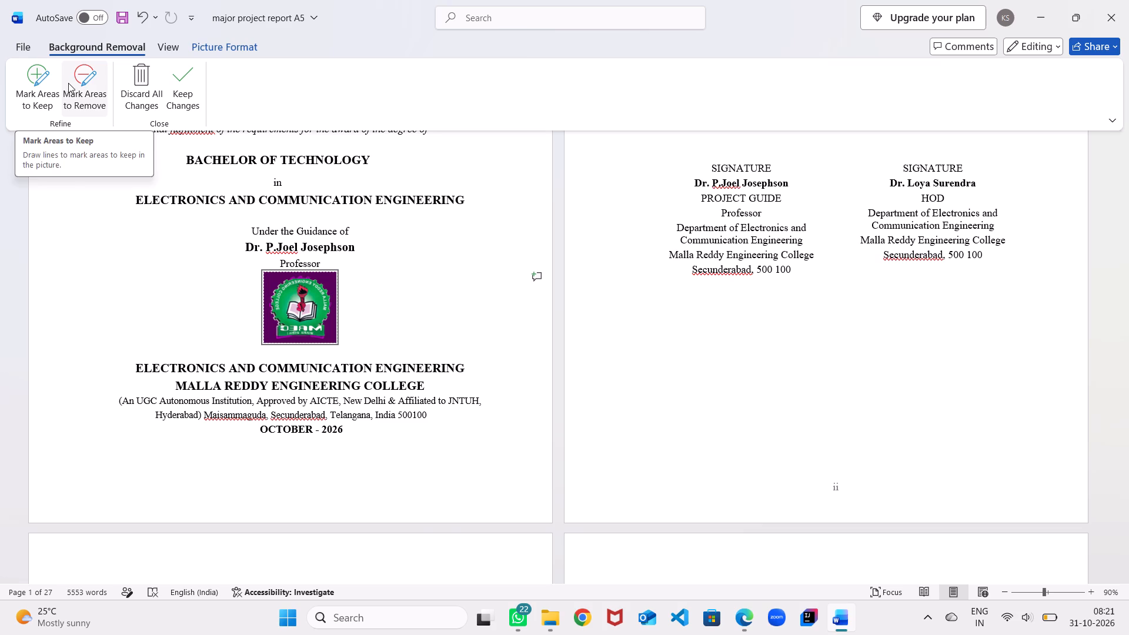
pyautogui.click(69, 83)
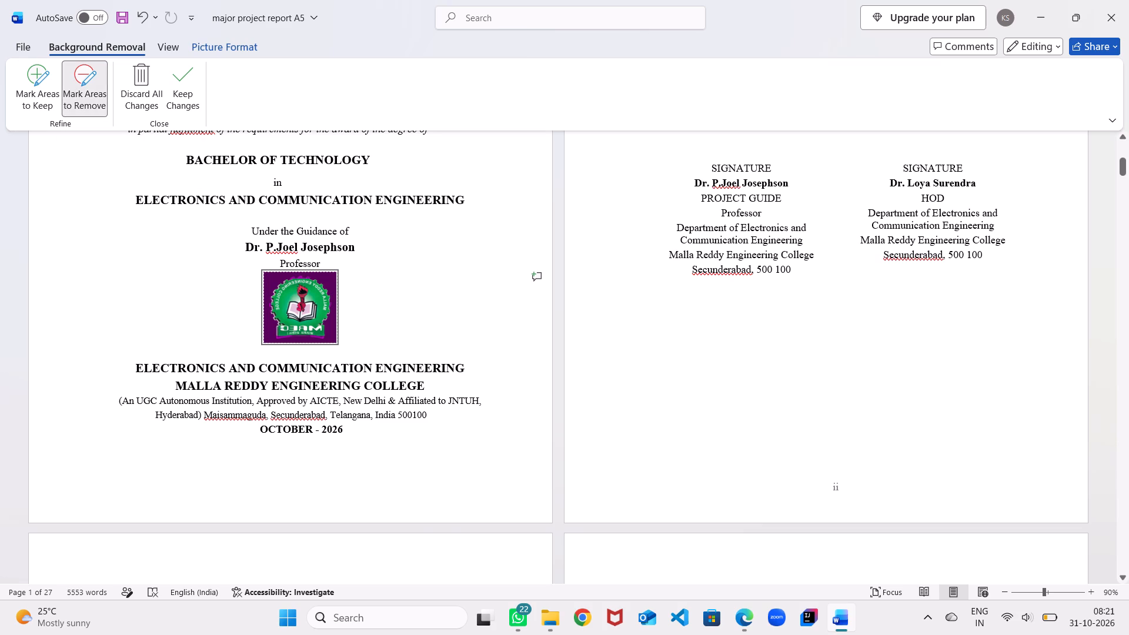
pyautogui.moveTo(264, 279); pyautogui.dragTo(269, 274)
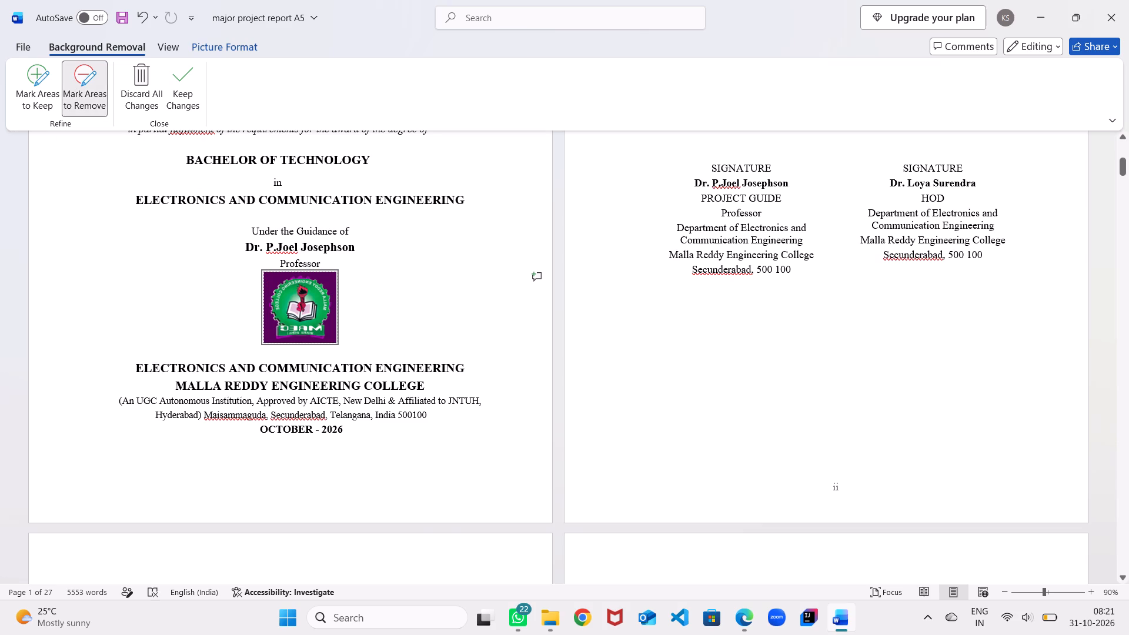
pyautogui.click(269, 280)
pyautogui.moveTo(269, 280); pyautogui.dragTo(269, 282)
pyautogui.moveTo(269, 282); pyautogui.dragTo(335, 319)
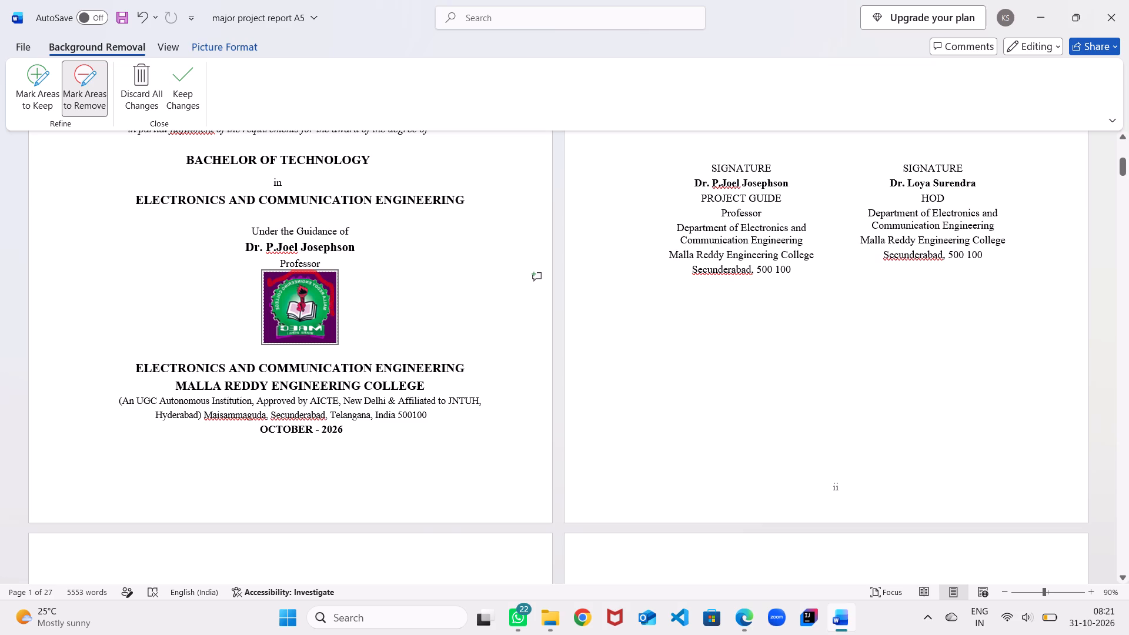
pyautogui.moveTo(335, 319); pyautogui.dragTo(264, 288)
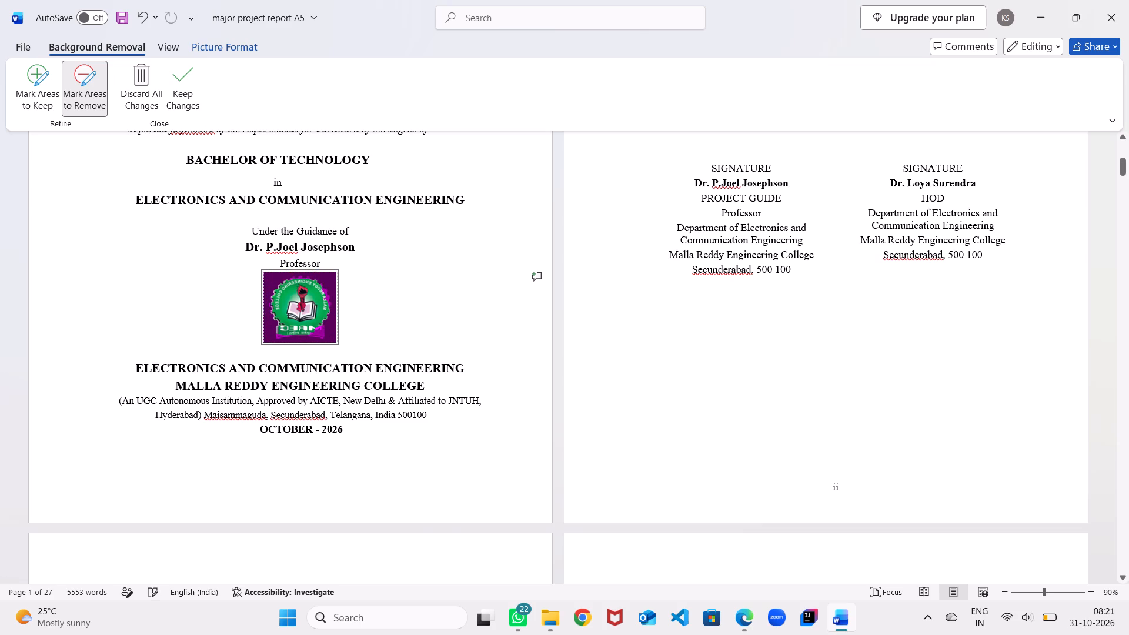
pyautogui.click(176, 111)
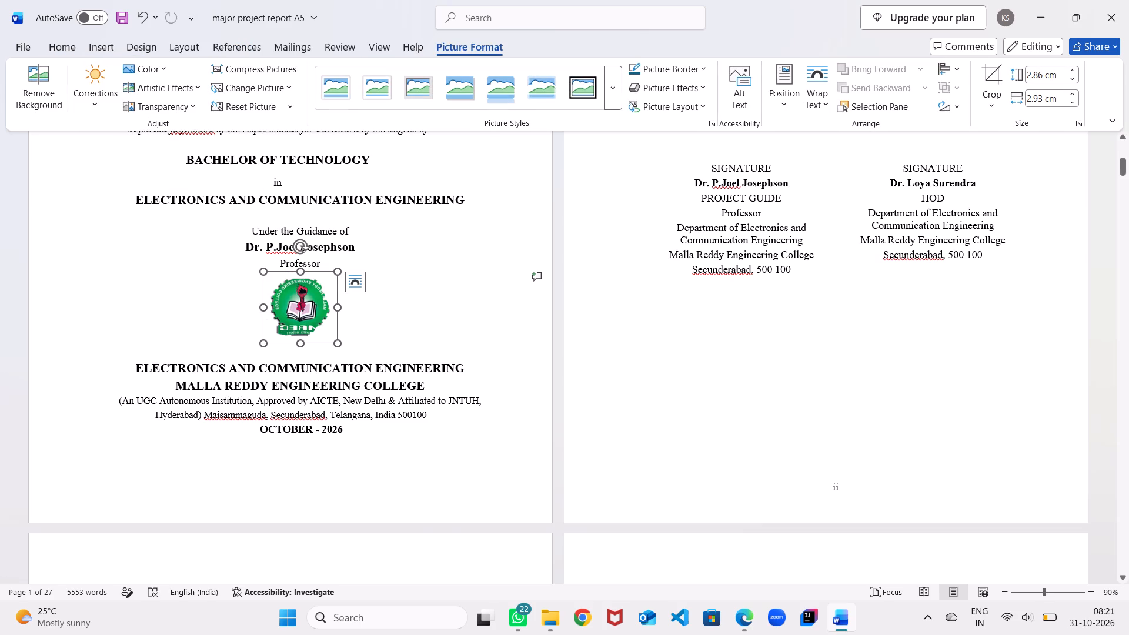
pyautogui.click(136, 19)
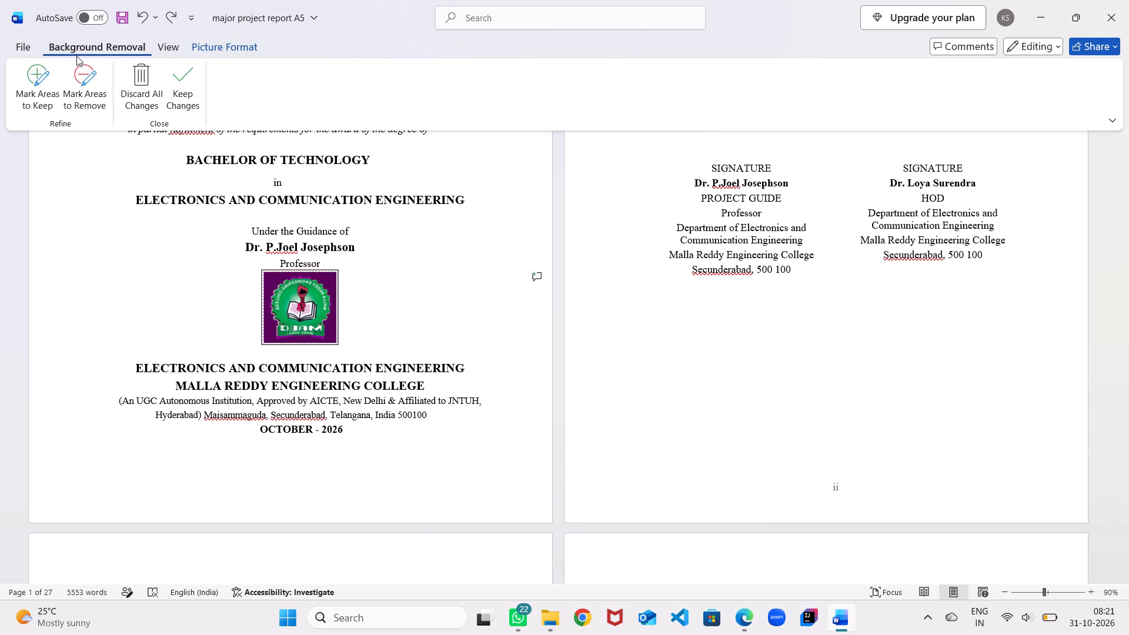
# Mark the outer rim of the college logo, all the way around the emblem, as areas to keep during background removal.
pyautogui.click(56, 80)
pyautogui.moveTo(269, 294); pyautogui.dragTo(272, 288)
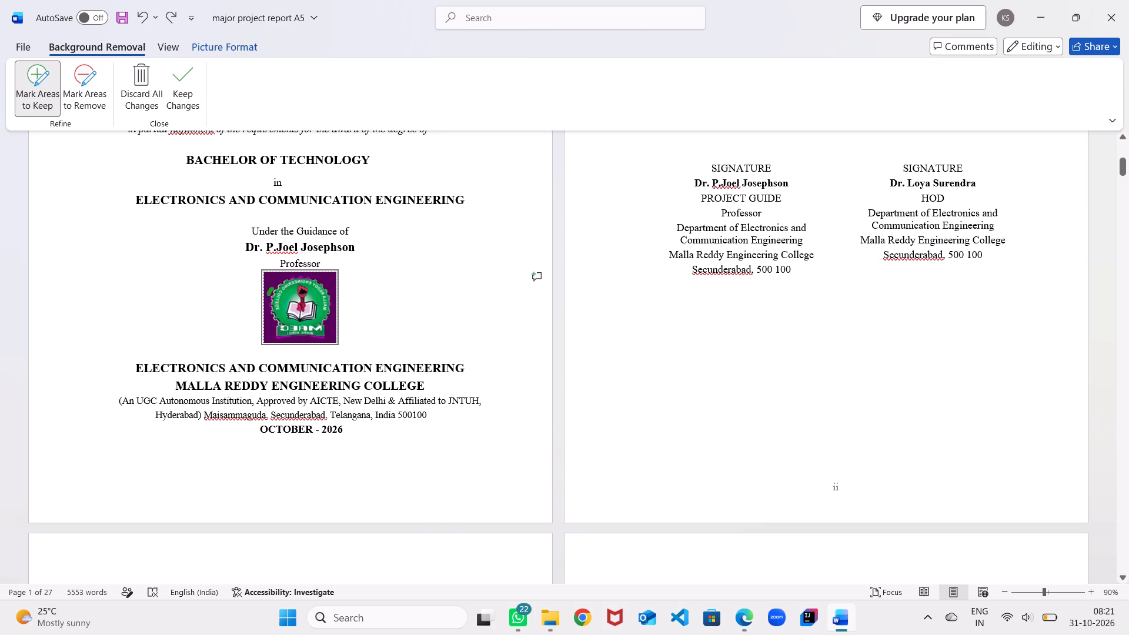
pyautogui.moveTo(272, 288); pyautogui.dragTo(285, 276)
pyautogui.moveTo(269, 295); pyautogui.dragTo(269, 299)
pyautogui.moveTo(269, 299); pyautogui.dragTo(276, 338)
pyautogui.moveTo(276, 338); pyautogui.dragTo(330, 331)
pyautogui.moveTo(330, 331); pyautogui.dragTo(325, 282)
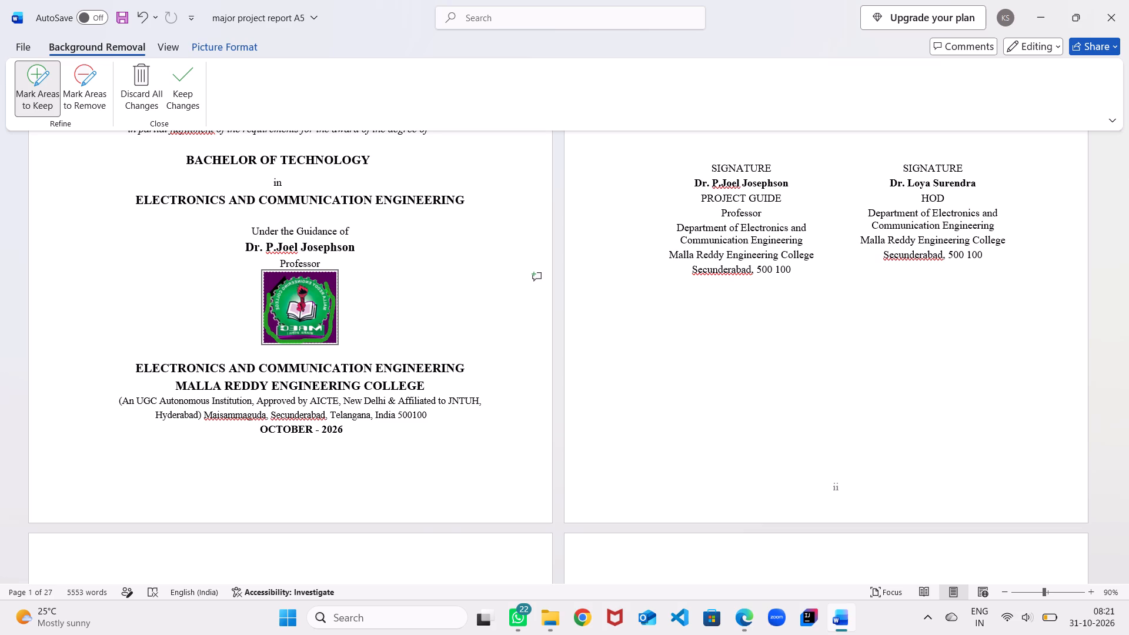
pyautogui.moveTo(325, 282); pyautogui.dragTo(282, 275)
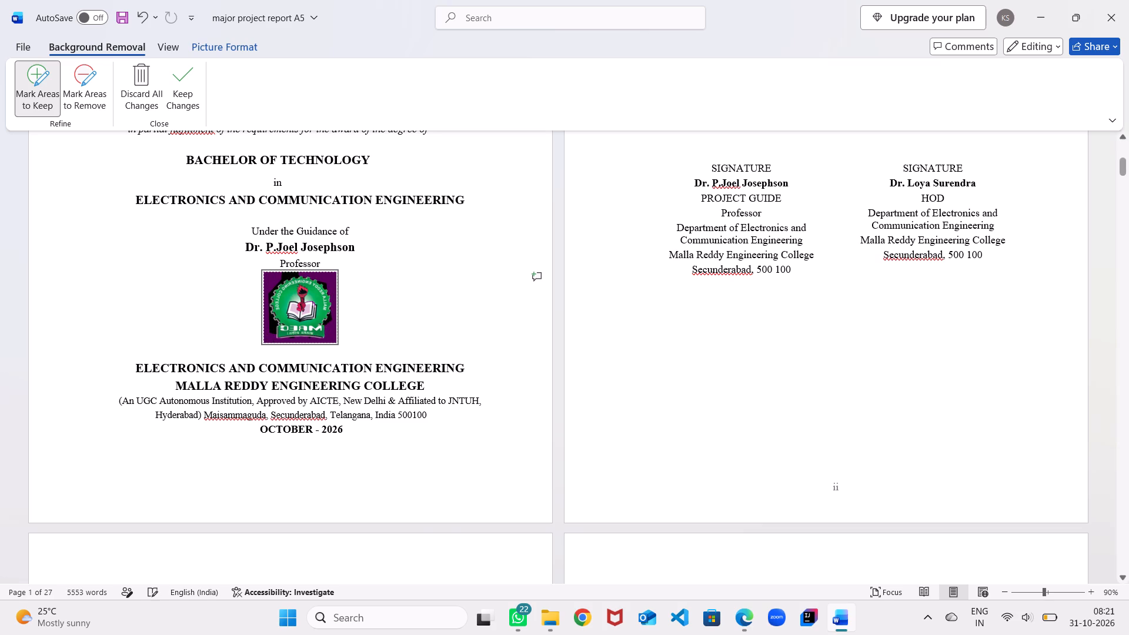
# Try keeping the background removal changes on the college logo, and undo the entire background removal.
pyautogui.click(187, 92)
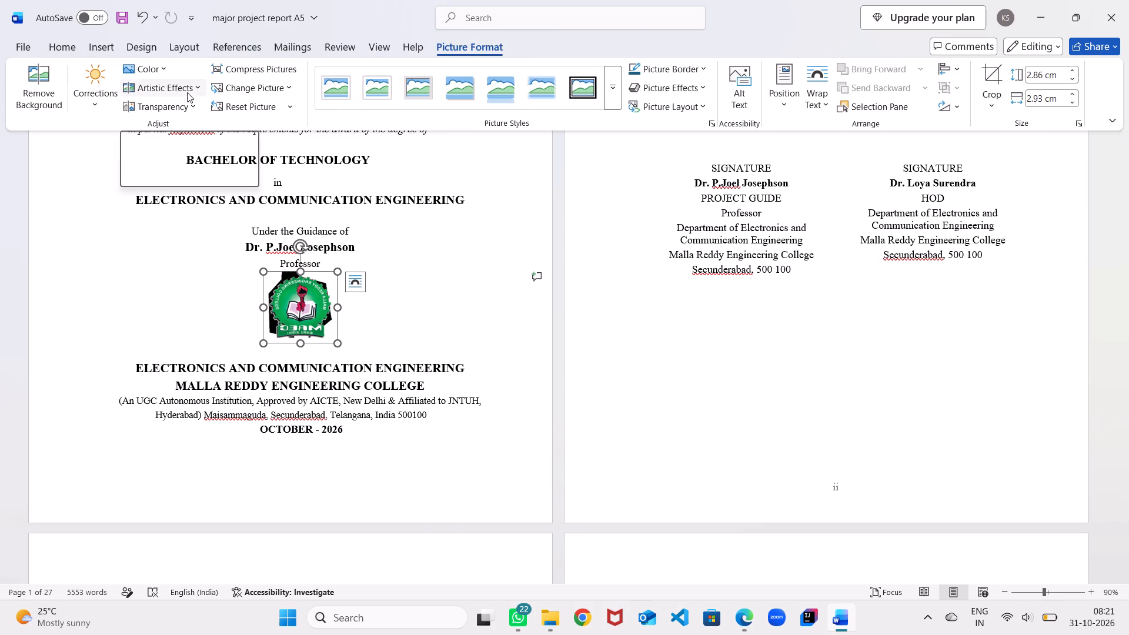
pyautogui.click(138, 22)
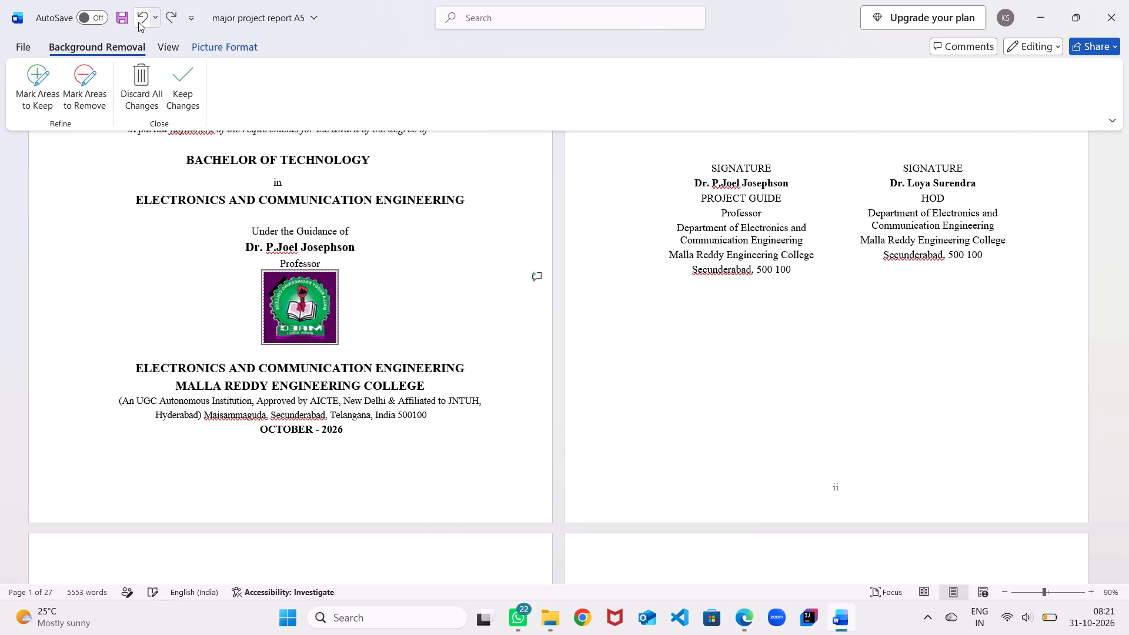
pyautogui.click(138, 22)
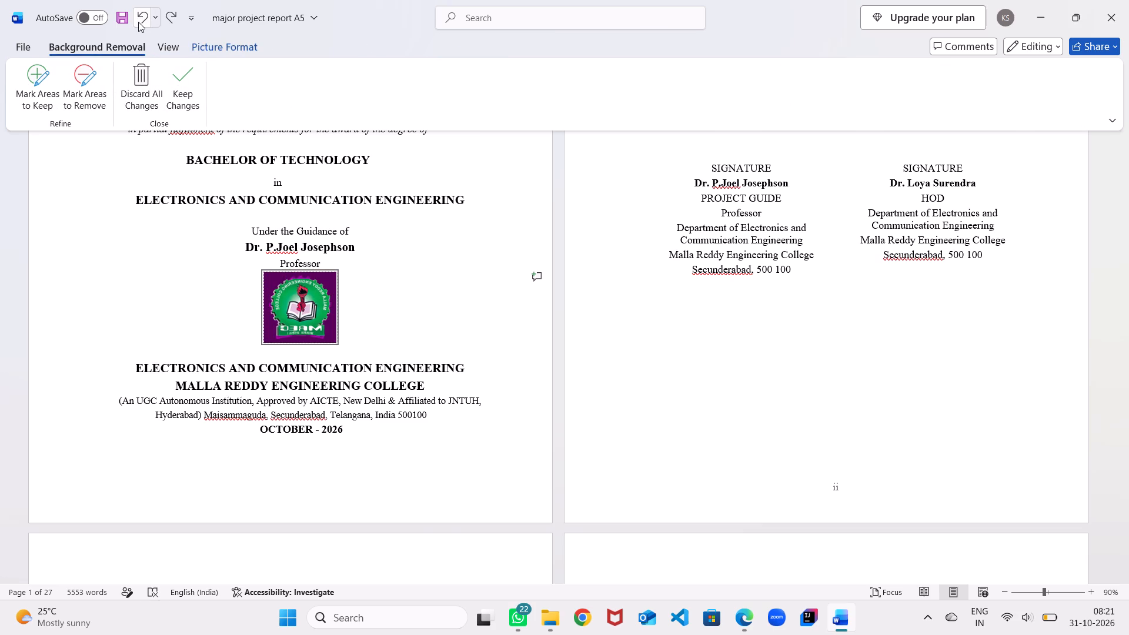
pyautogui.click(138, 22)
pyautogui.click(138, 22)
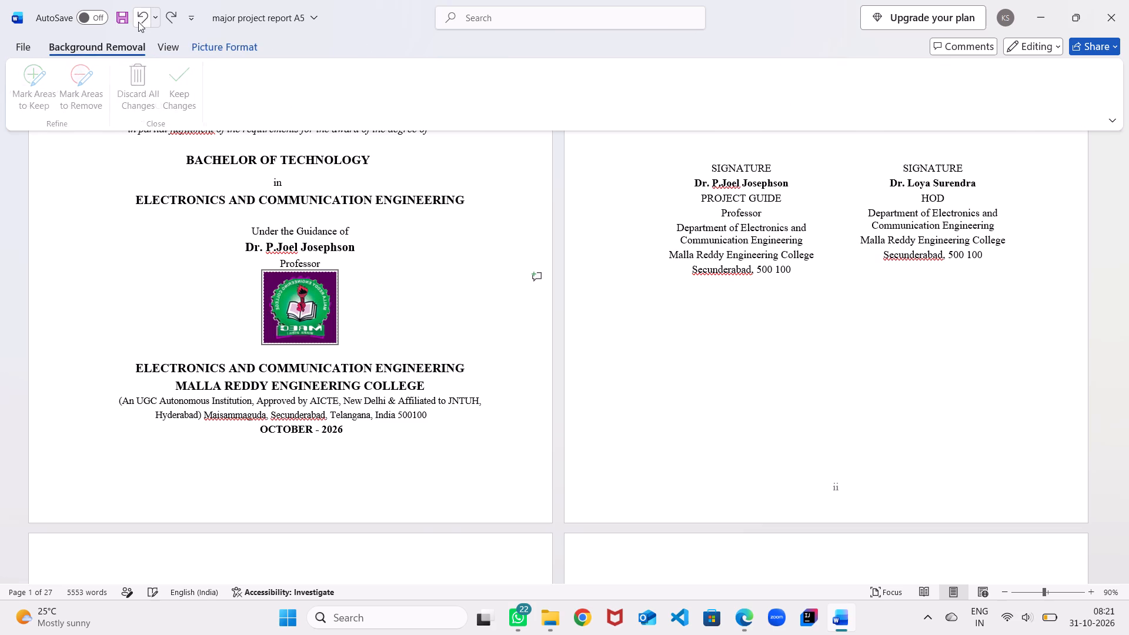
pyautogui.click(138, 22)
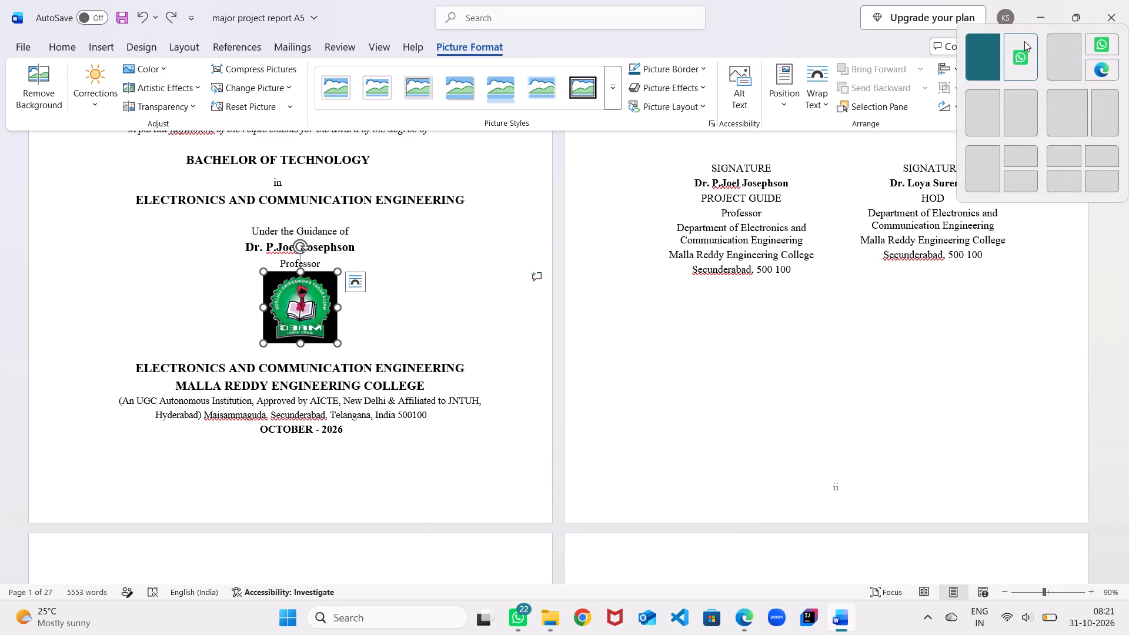
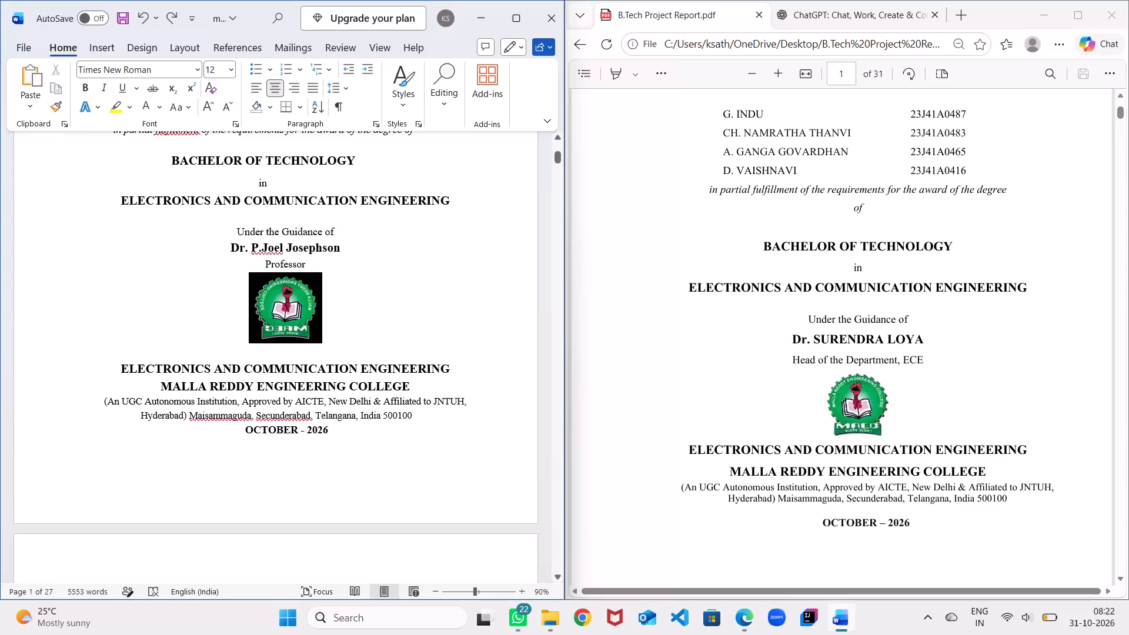
# Insert a blank line between the college address and the "OCTOBER - 2026" date line on the front page.
pyautogui.press('Return')
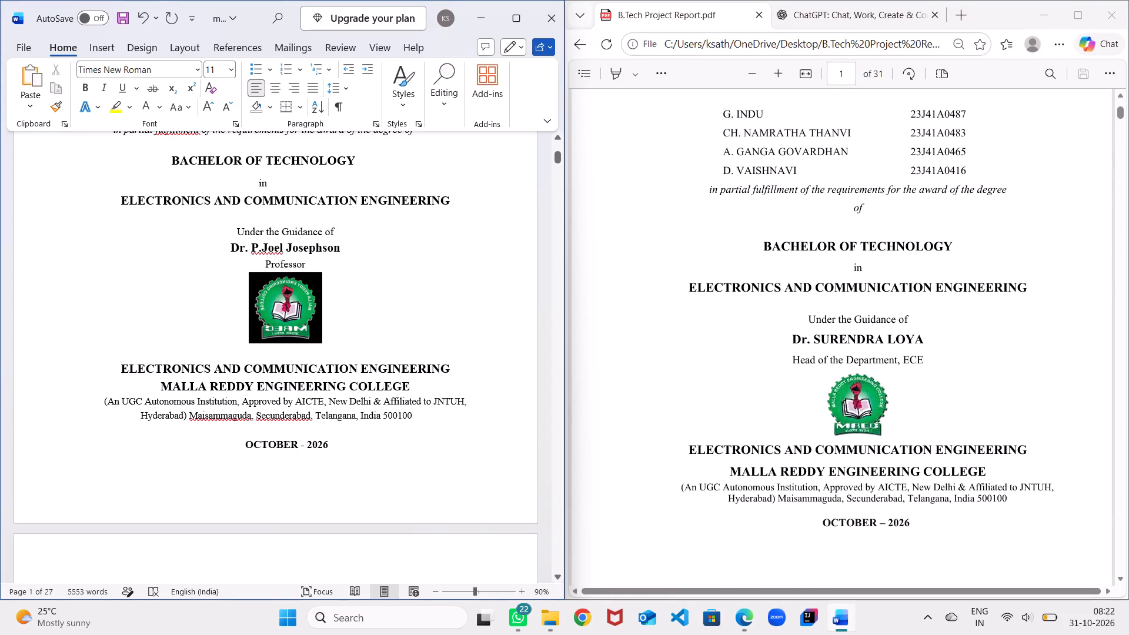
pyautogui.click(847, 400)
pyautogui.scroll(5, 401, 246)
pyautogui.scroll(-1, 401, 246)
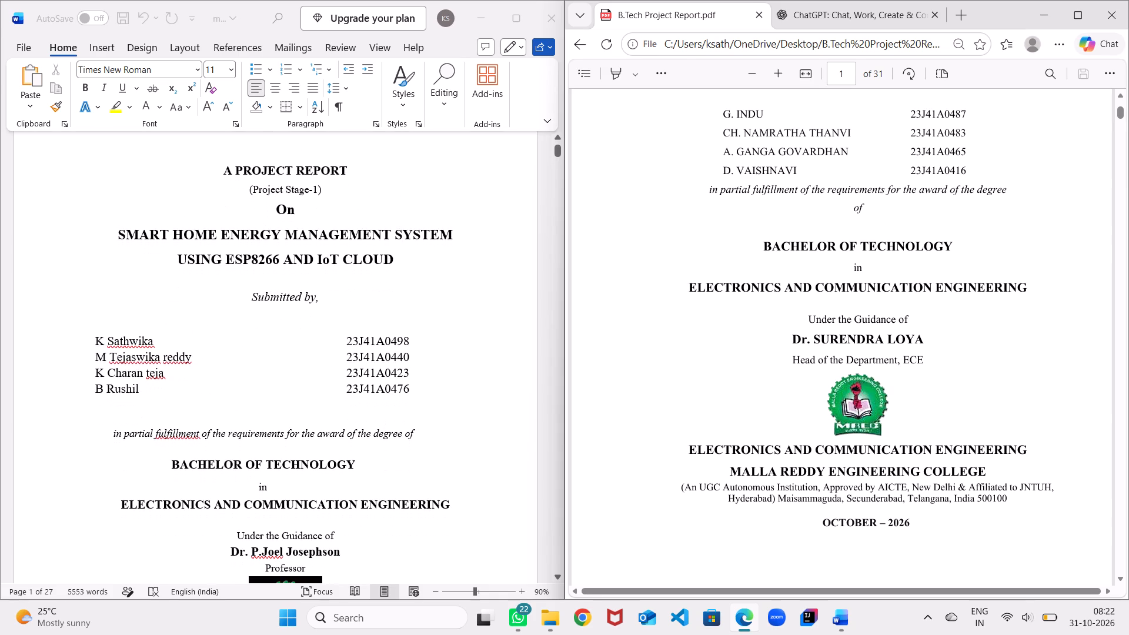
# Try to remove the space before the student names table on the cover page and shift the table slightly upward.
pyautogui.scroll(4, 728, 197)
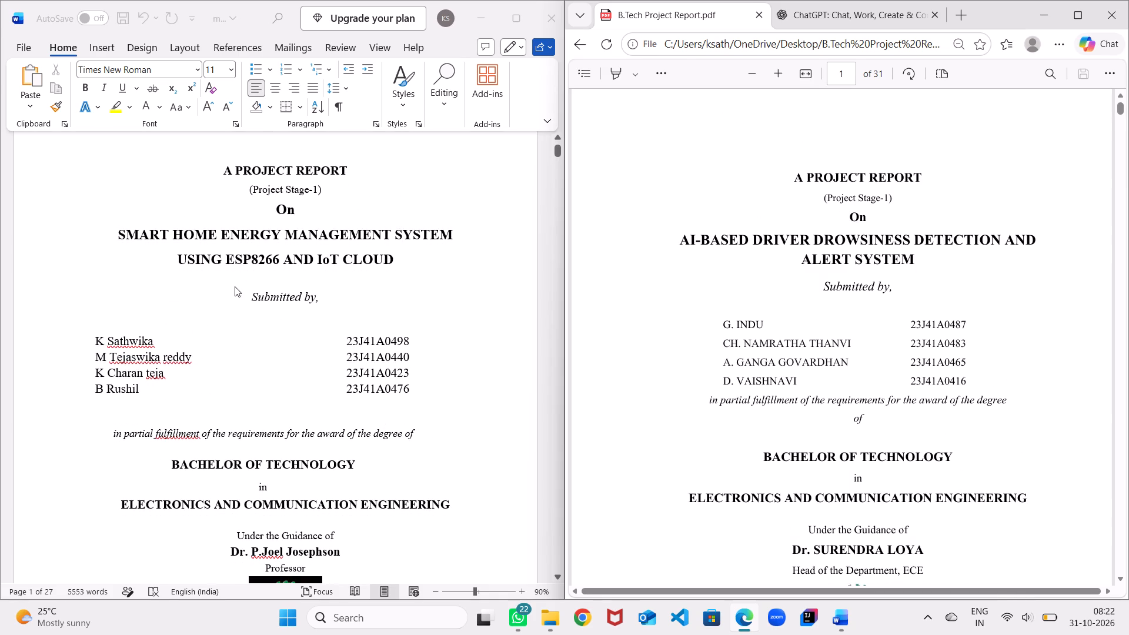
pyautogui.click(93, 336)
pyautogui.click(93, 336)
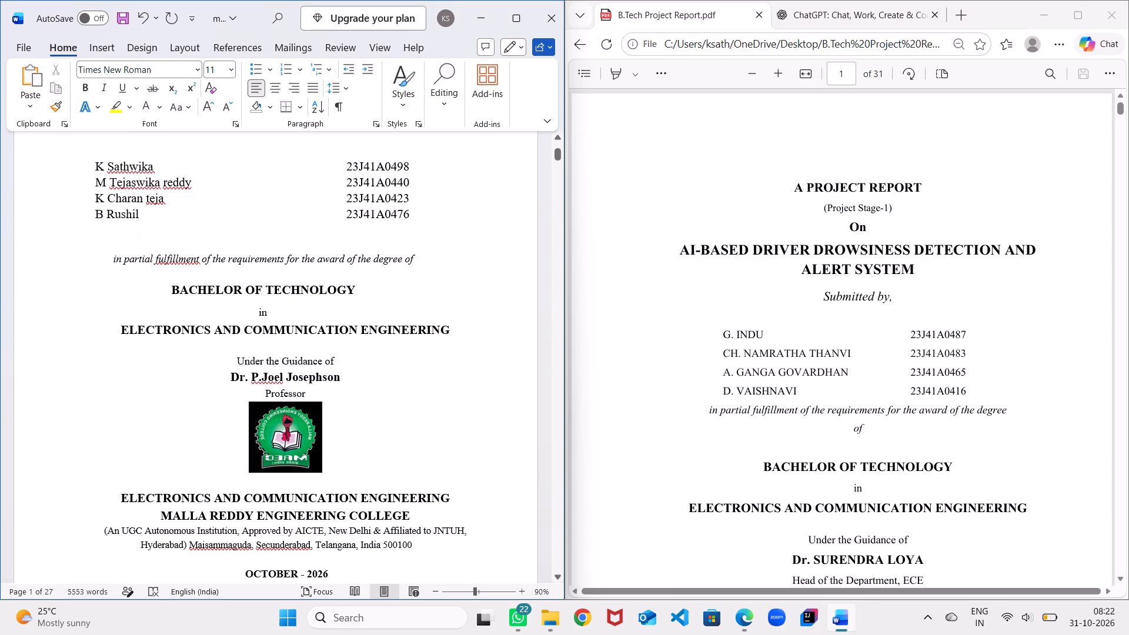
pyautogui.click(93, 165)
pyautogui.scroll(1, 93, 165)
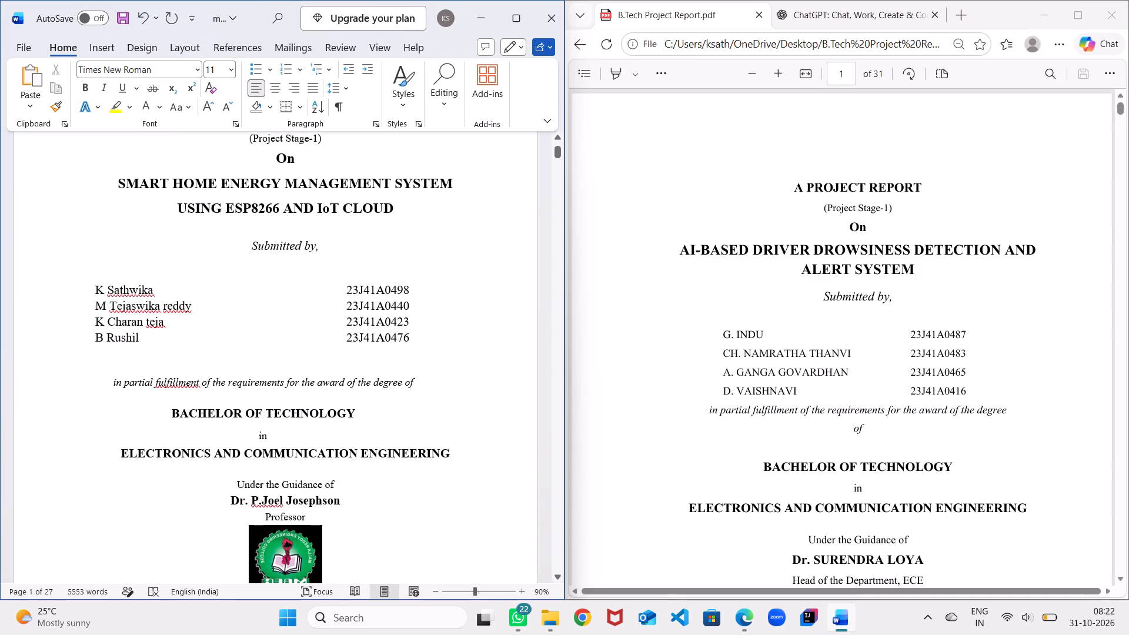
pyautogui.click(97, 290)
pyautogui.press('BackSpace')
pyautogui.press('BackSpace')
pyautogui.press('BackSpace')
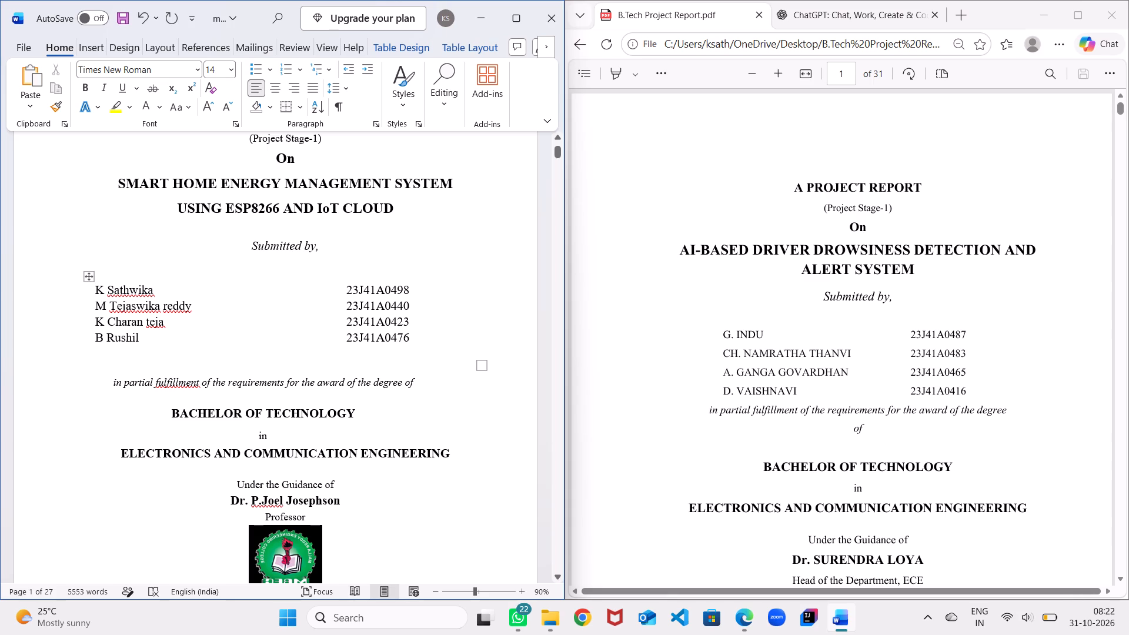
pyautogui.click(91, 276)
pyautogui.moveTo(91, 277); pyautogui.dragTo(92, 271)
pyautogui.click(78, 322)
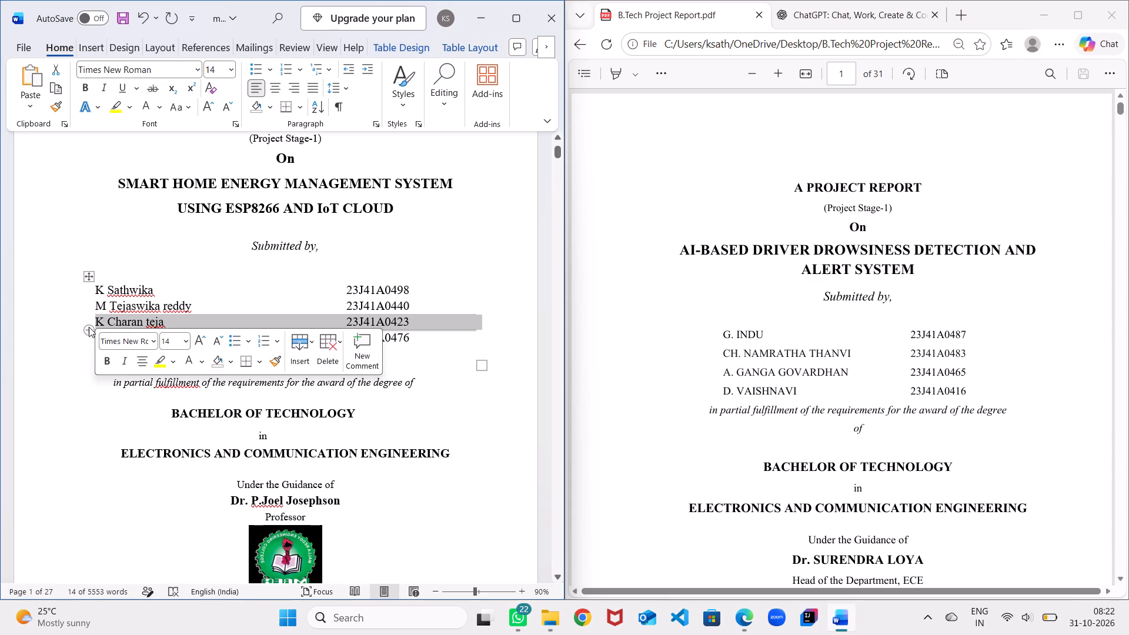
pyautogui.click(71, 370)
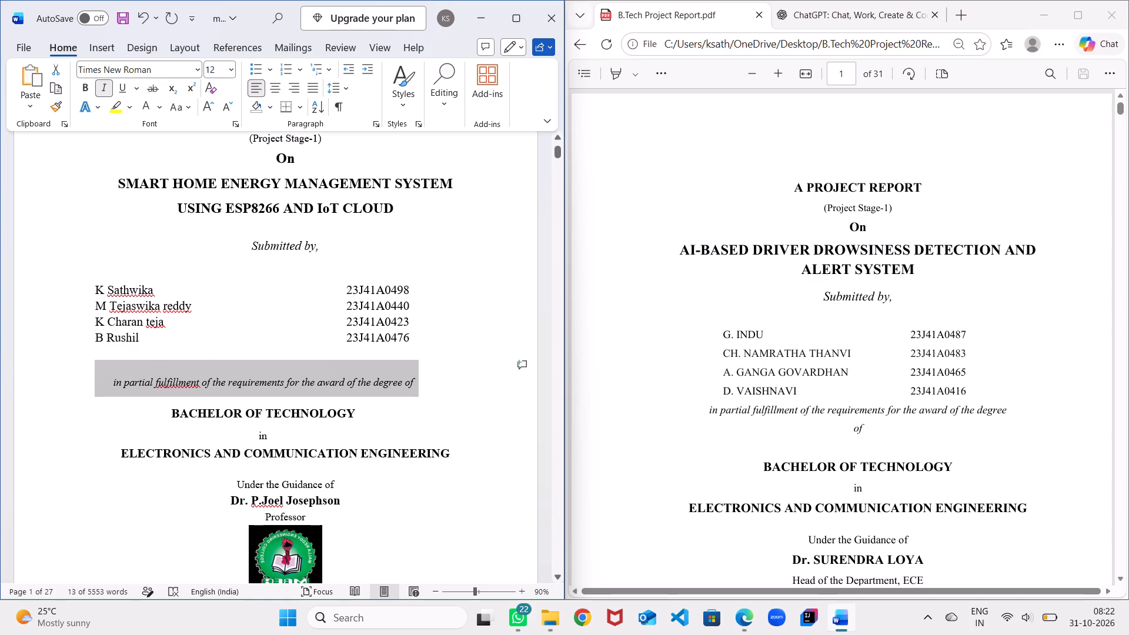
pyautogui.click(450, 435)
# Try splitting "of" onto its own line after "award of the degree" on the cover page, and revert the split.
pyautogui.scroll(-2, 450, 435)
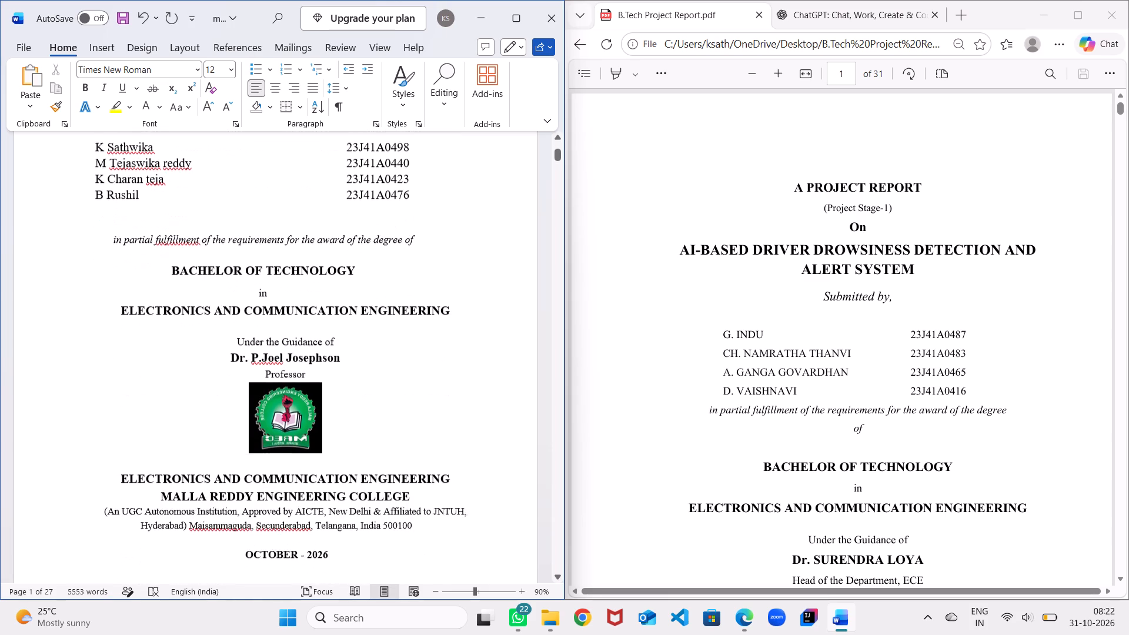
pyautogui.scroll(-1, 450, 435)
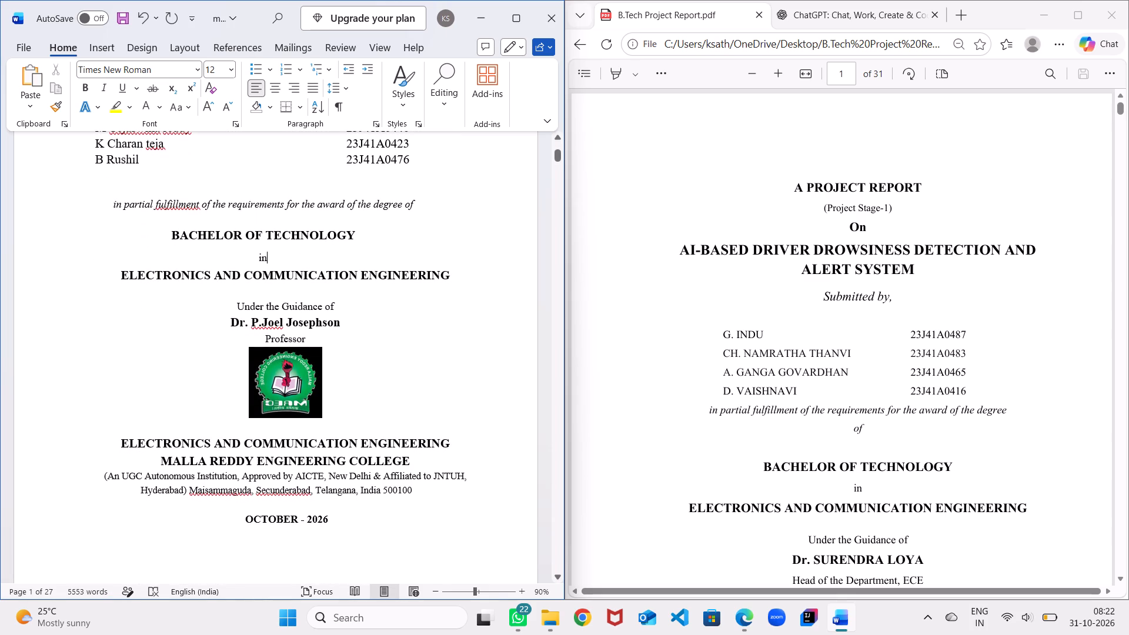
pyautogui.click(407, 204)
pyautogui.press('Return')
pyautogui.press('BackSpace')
# Delete the leading spaces before "in partial fulfillment of the requirements" on the cover page.
pyautogui.scroll(1, 282, 219)
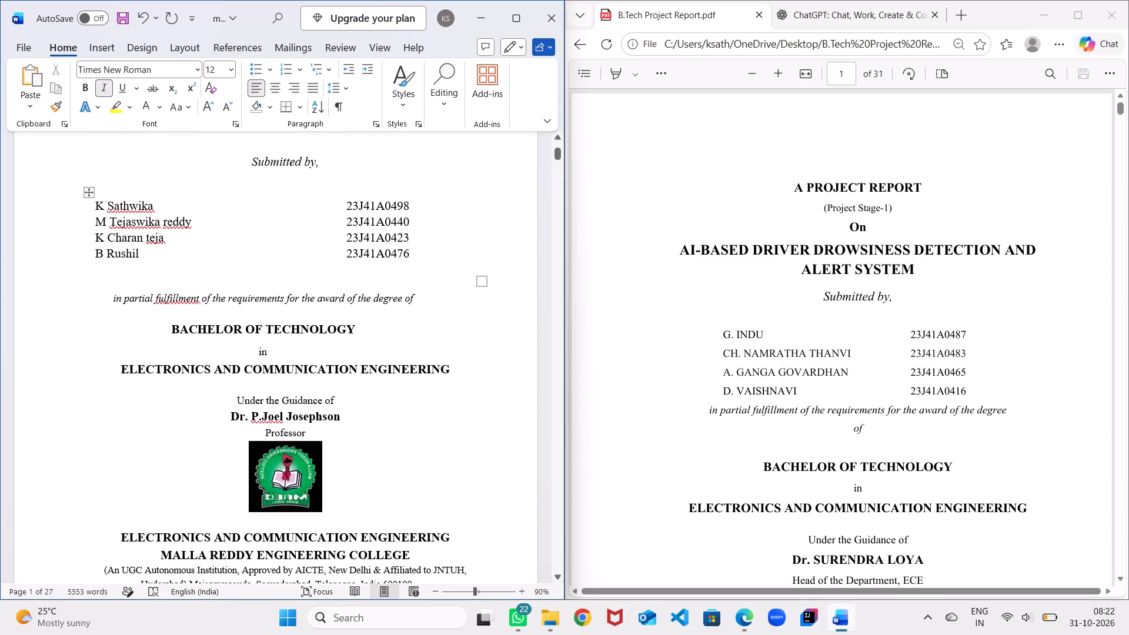
pyautogui.click(111, 295)
pyautogui.press('BackSpace')
pyautogui.press('BackSpace')
pyautogui.press('BackSpace')
pyautogui.press('BackSpace')
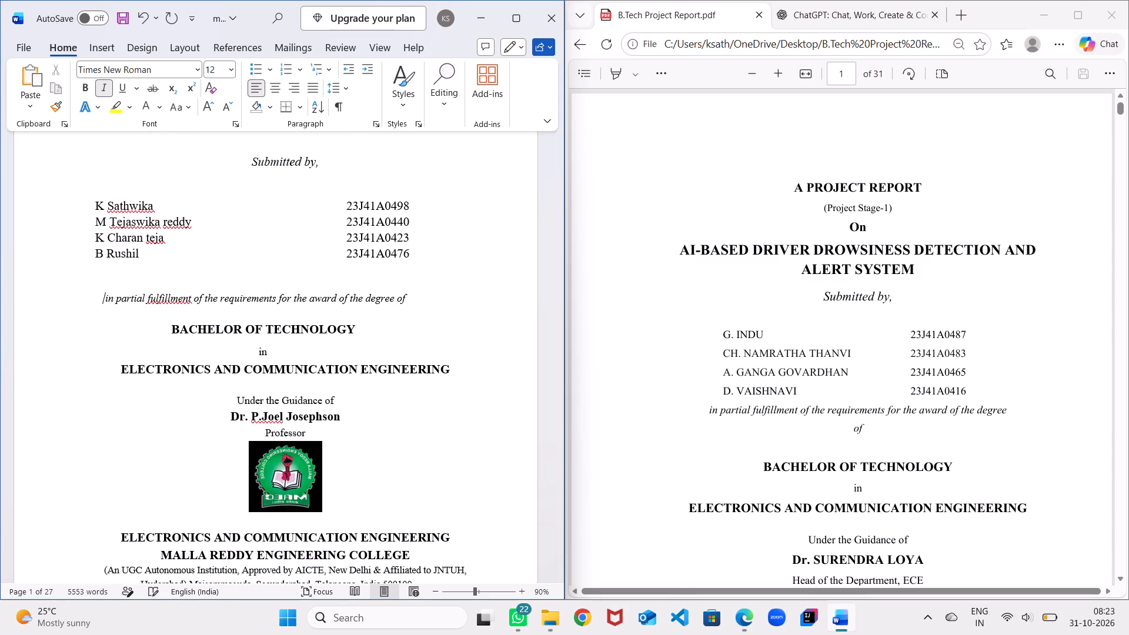
pyautogui.press('BackSpace')
pyautogui.press('BackSpace')
pyautogui.press('BackSpace')
pyautogui.press('BackSpace')
pyautogui.press('BackSpace')
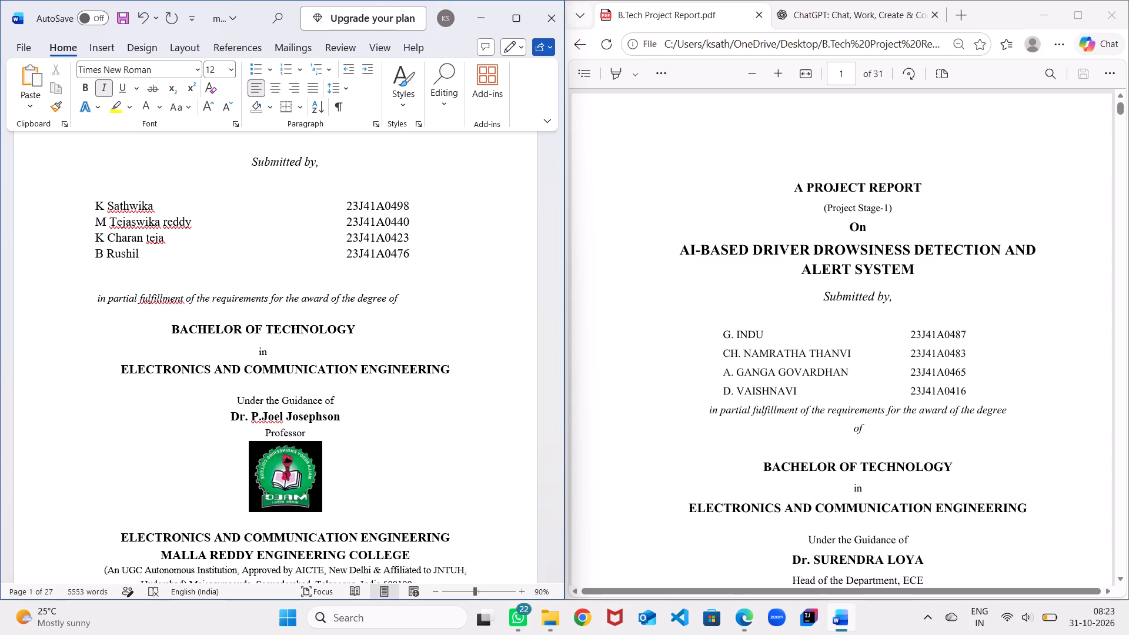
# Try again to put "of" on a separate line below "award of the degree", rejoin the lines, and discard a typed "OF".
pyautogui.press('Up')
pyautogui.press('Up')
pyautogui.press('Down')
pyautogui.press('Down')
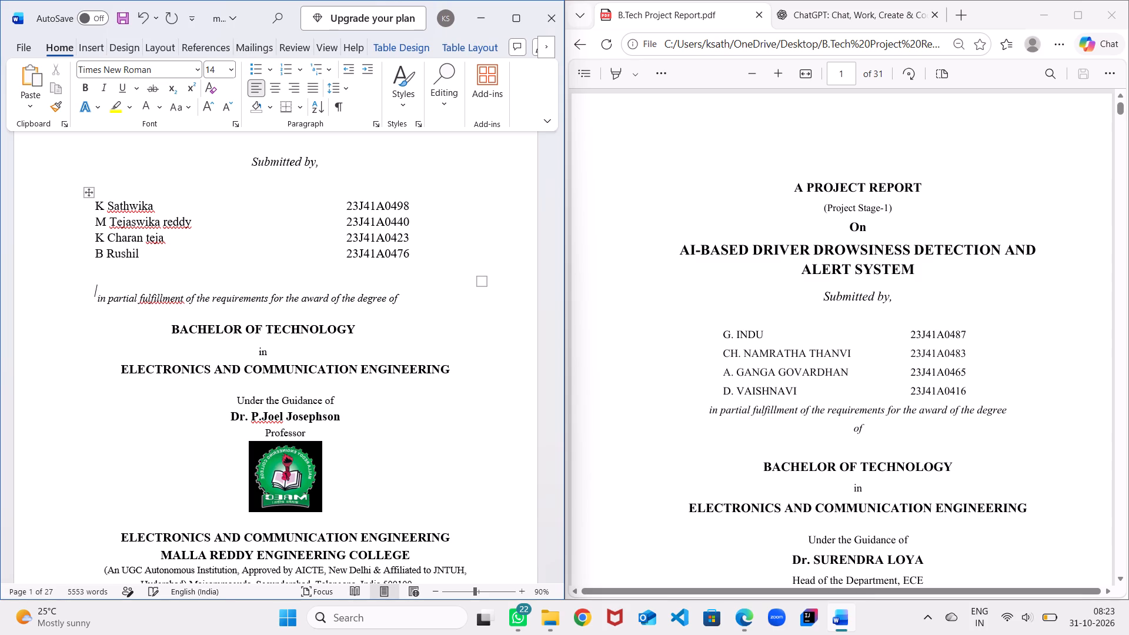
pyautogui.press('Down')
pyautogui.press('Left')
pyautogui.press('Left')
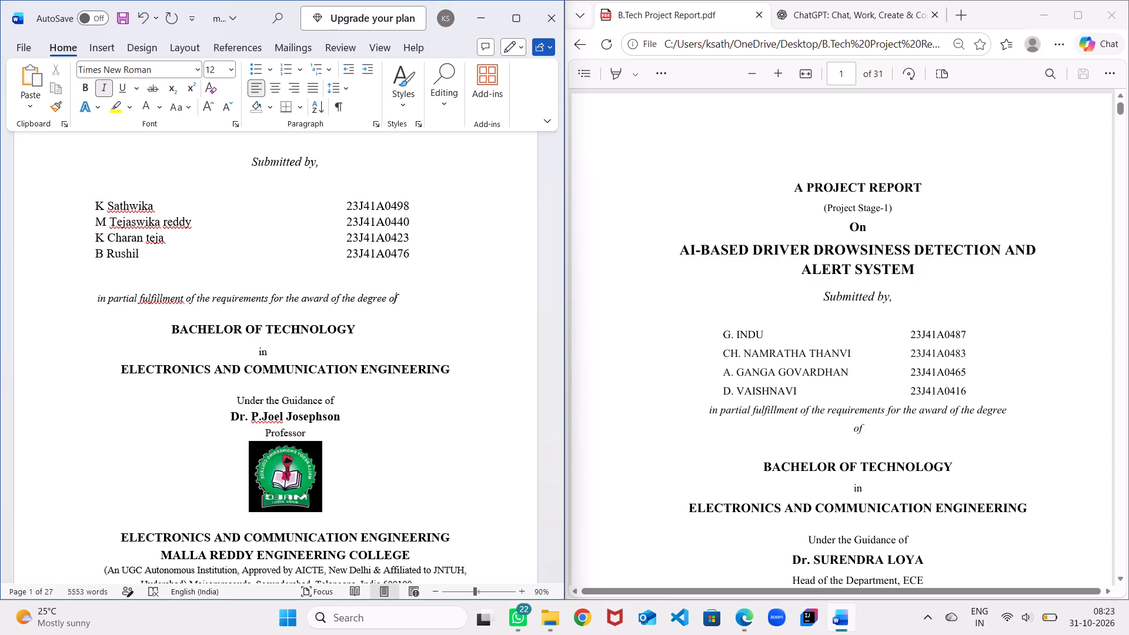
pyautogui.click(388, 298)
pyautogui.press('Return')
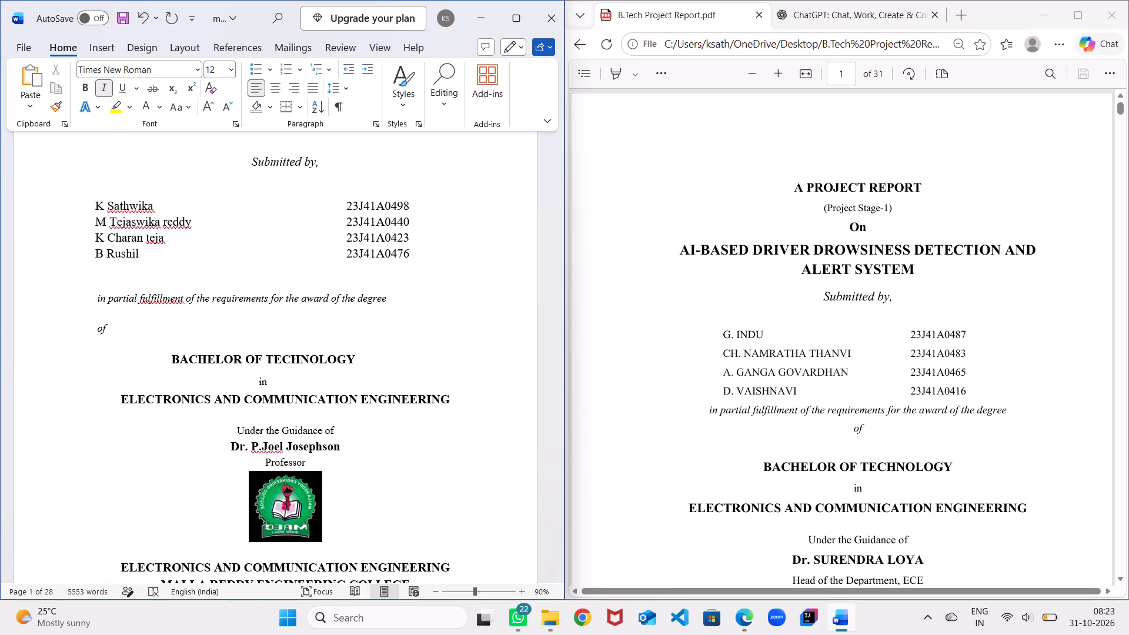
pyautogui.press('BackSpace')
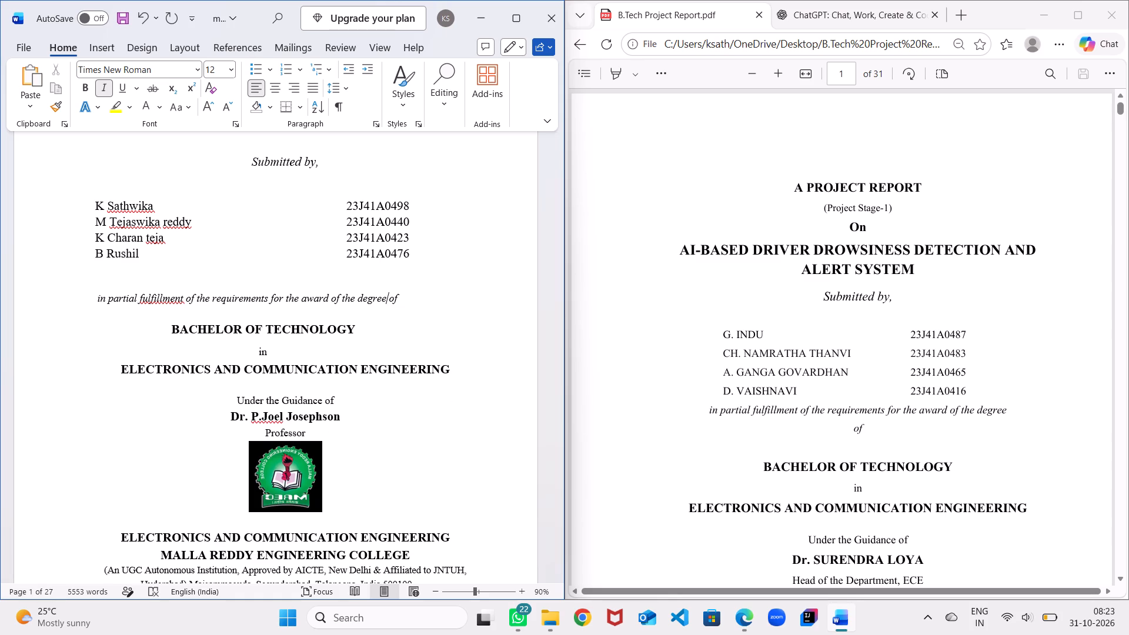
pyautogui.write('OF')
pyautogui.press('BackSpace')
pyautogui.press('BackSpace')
# Bold the project title "SMART HOME ENERGY MANAGEMENT SYSTEM USING ESP8266 AND IoT CLOUD", including its quotation marks, in the bonafide certificate paragraph.
pyautogui.scroll(-2, 344, 416)
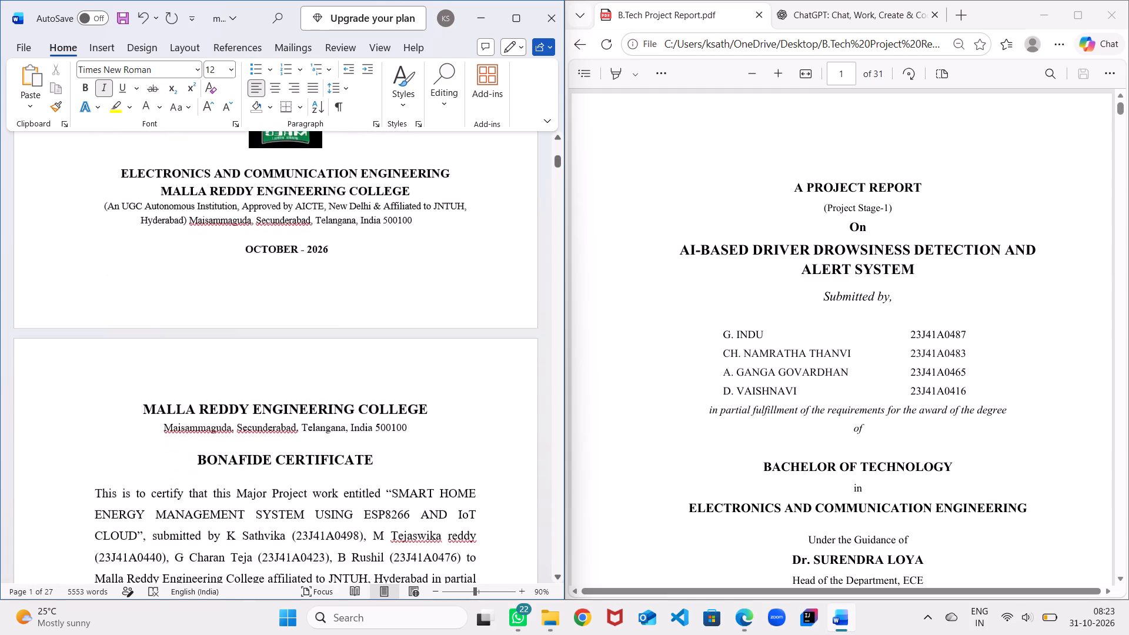
pyautogui.scroll(-1, 344, 416)
pyautogui.scroll(1, 411, 376)
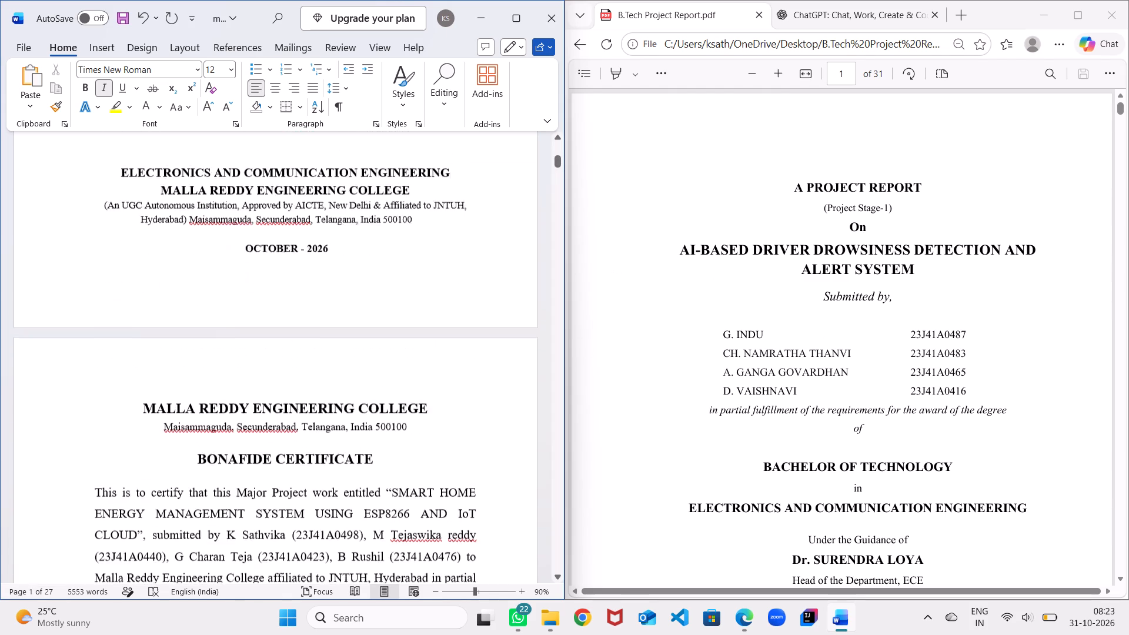
pyautogui.scroll(2, 411, 376)
pyautogui.scroll(-1, 882, 325)
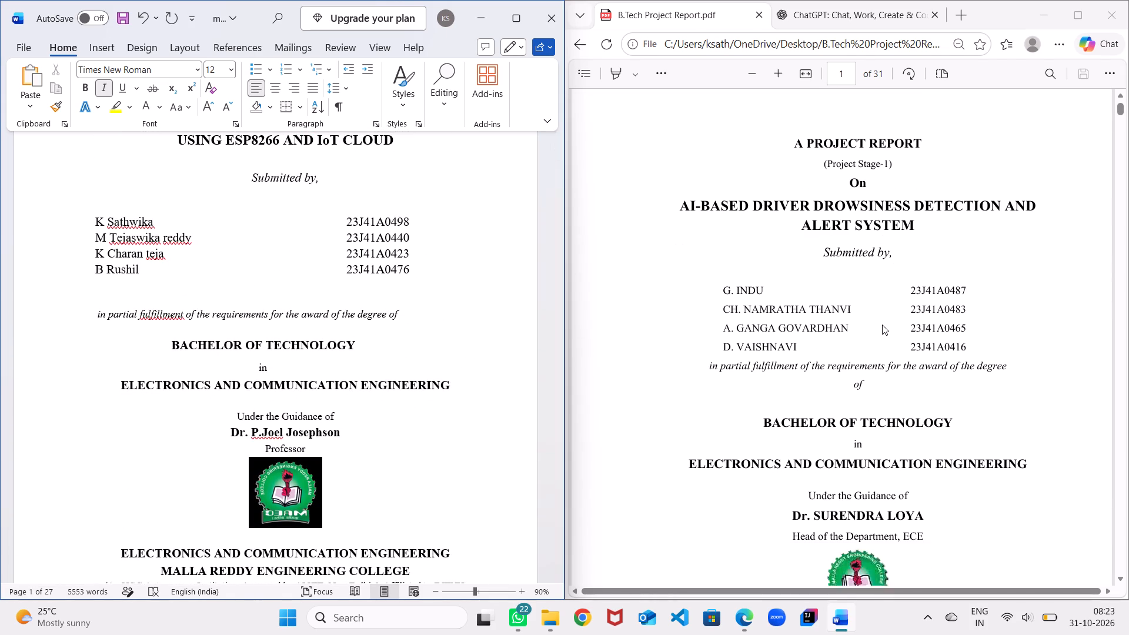
pyautogui.scroll(-2, 882, 325)
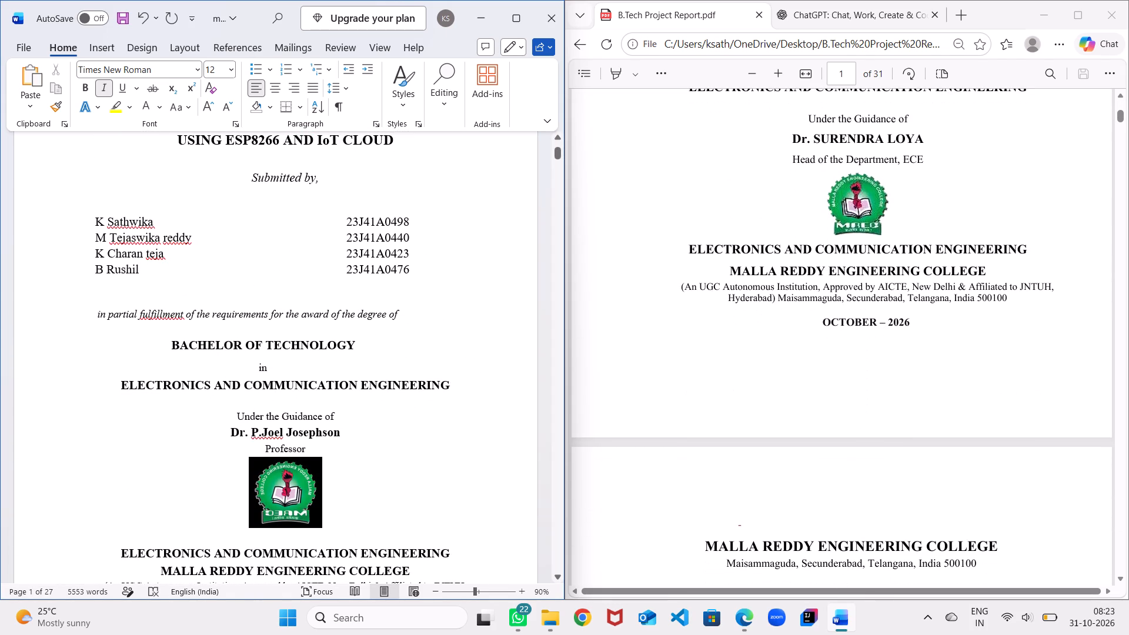
pyautogui.scroll(-4, 404, 467)
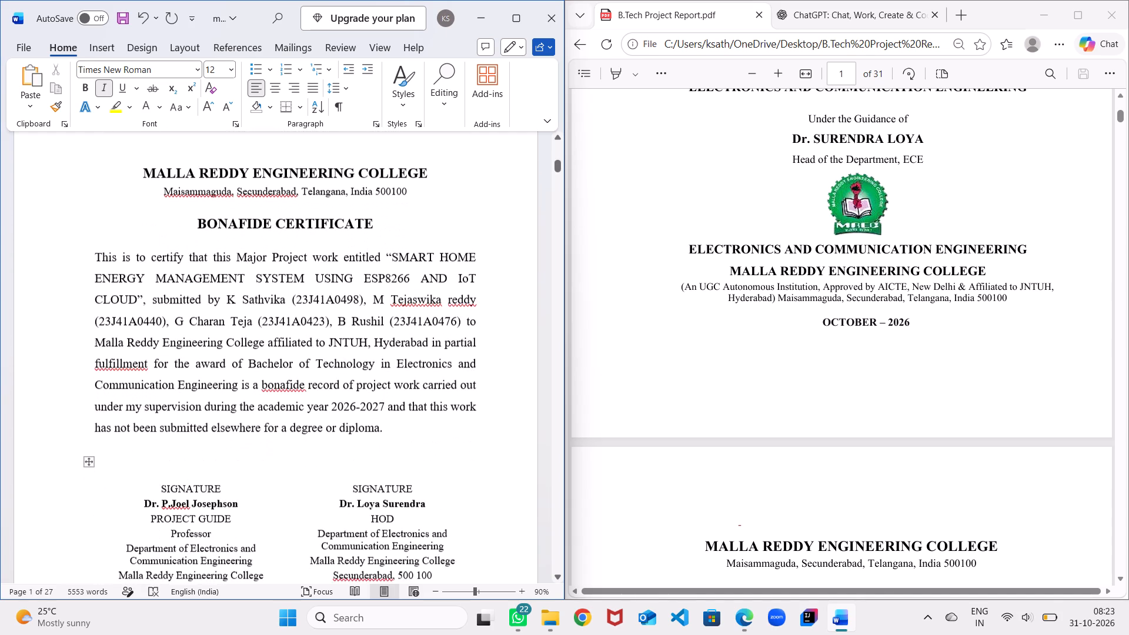
pyautogui.scroll(-4, 630, 509)
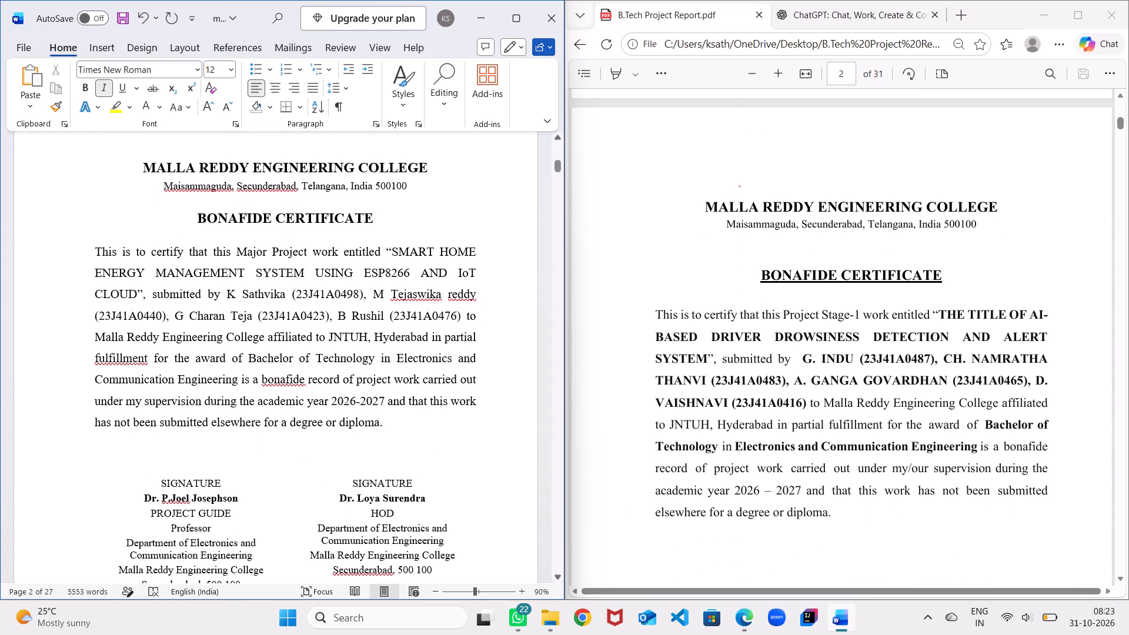
pyautogui.moveTo(386, 249); pyautogui.dragTo(395, 250)
pyautogui.moveTo(395, 250); pyautogui.dragTo(400, 265)
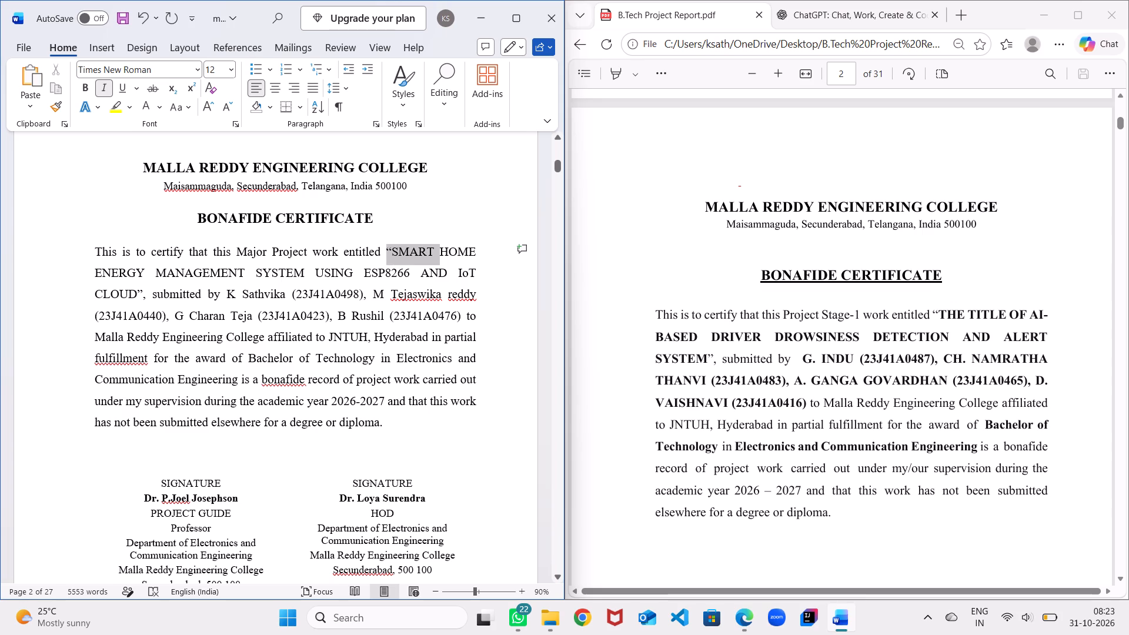
pyautogui.moveTo(400, 265); pyautogui.dragTo(143, 296)
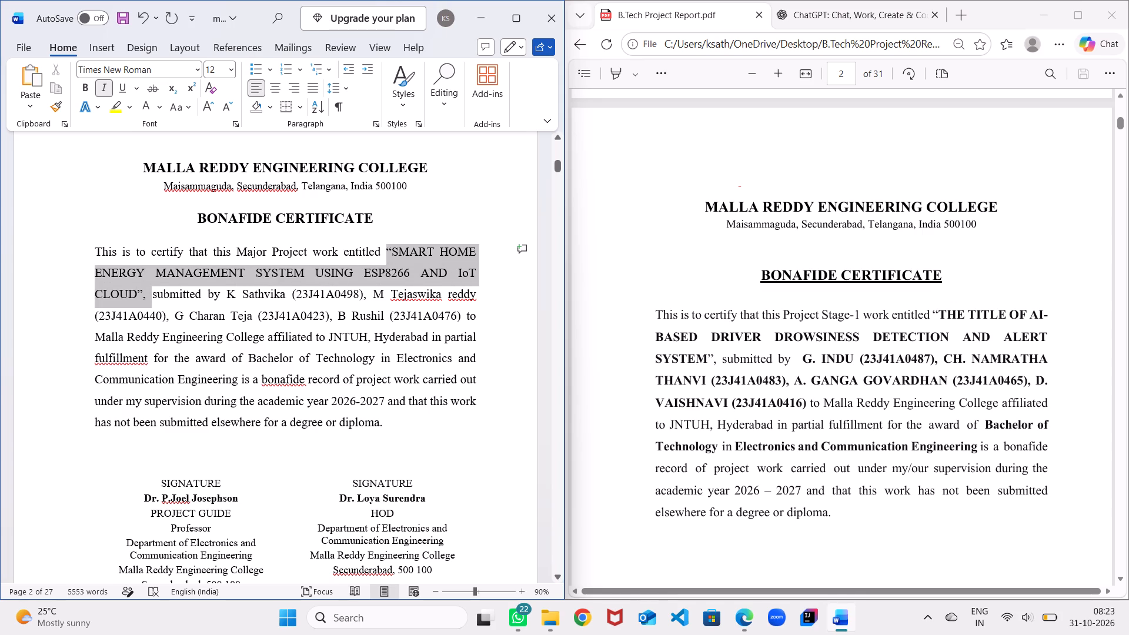
pyautogui.moveTo(143, 296); pyautogui.dragTo(133, 292)
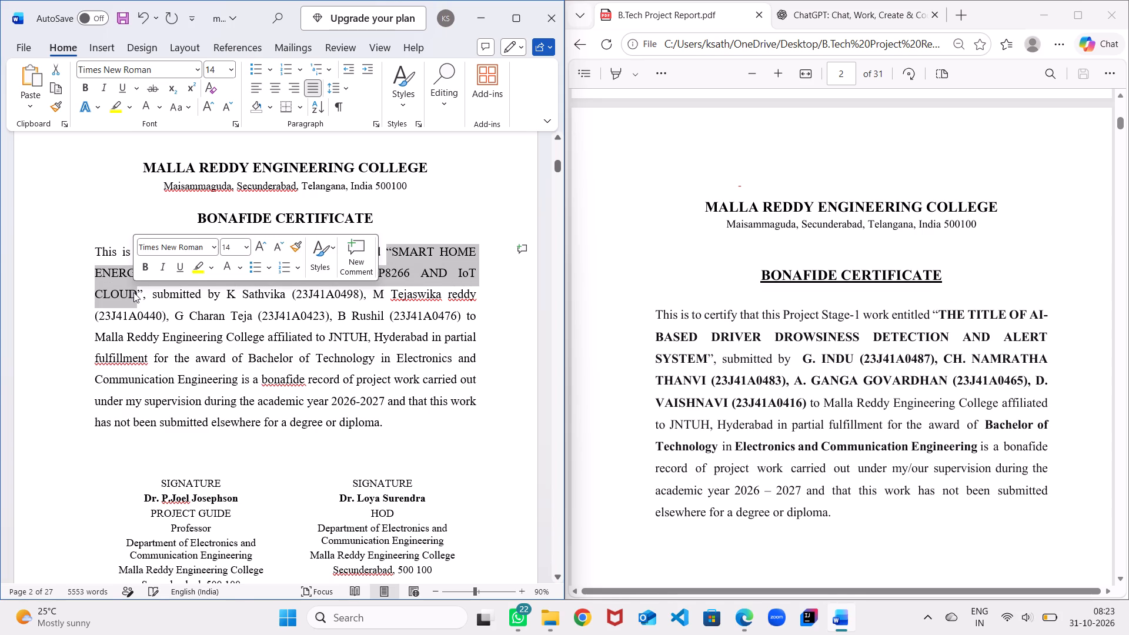
pyautogui.click(140, 269)
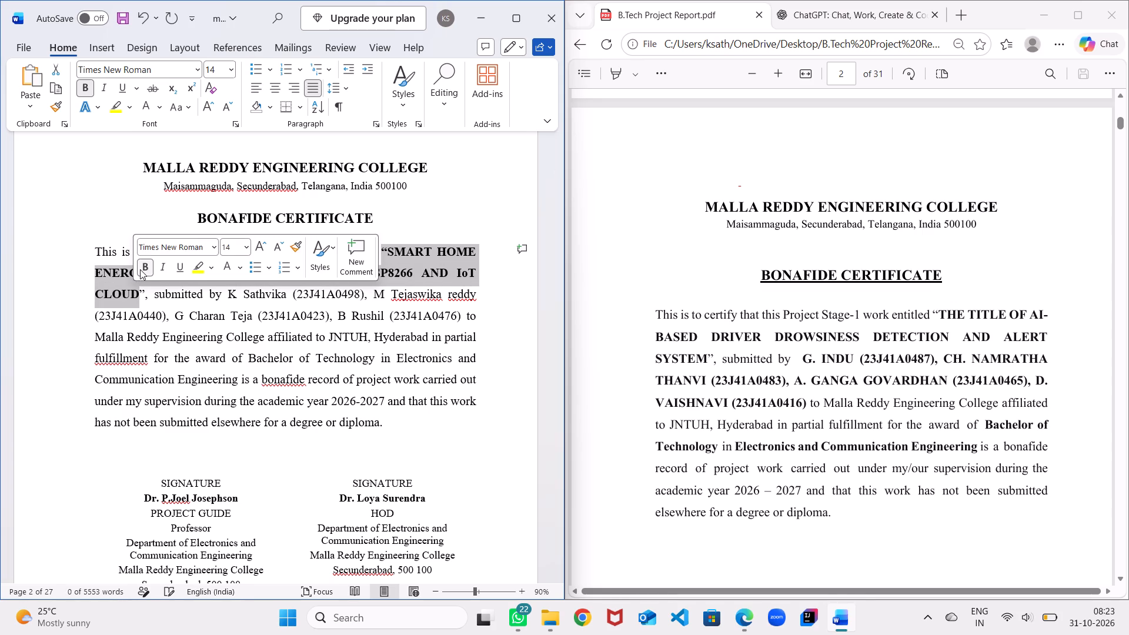
pyautogui.click(423, 200)
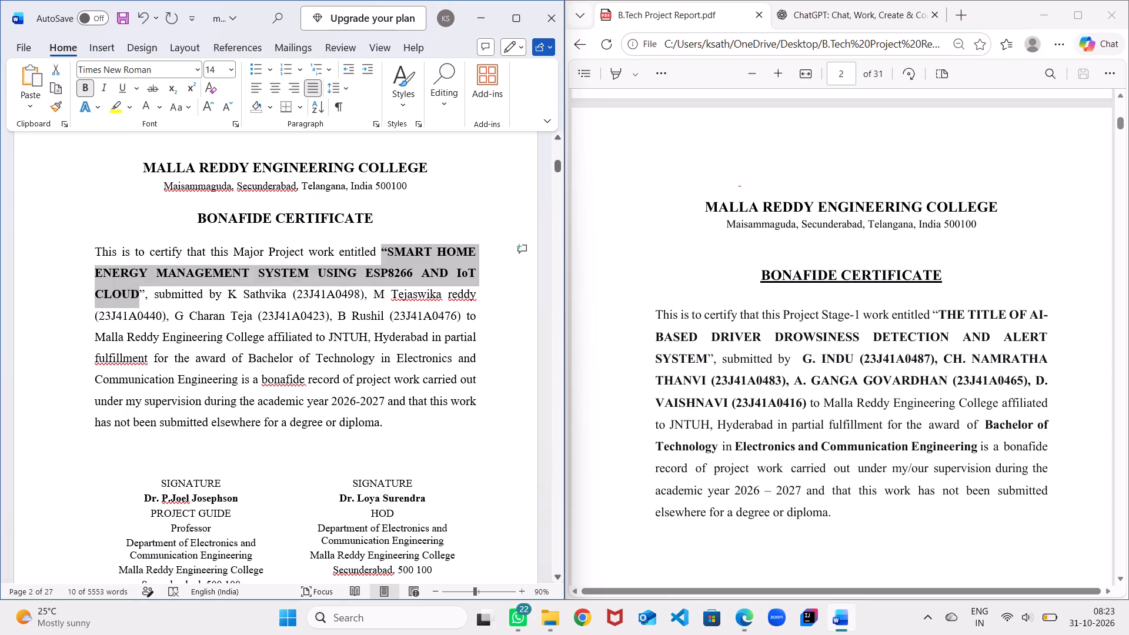
pyautogui.click(143, 292)
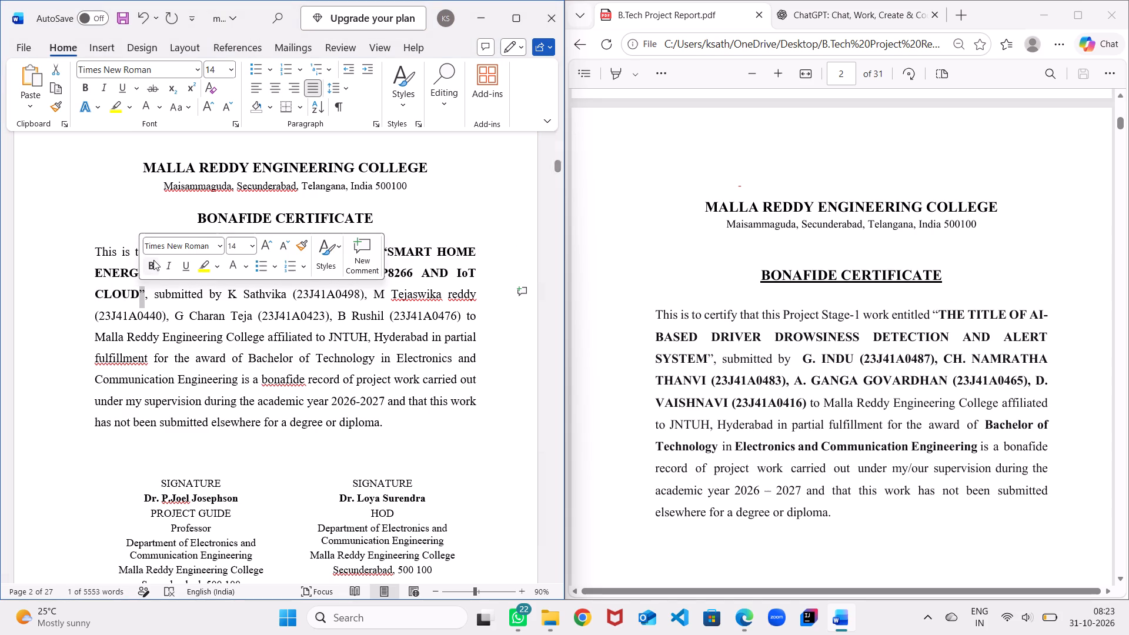
pyautogui.click(153, 260)
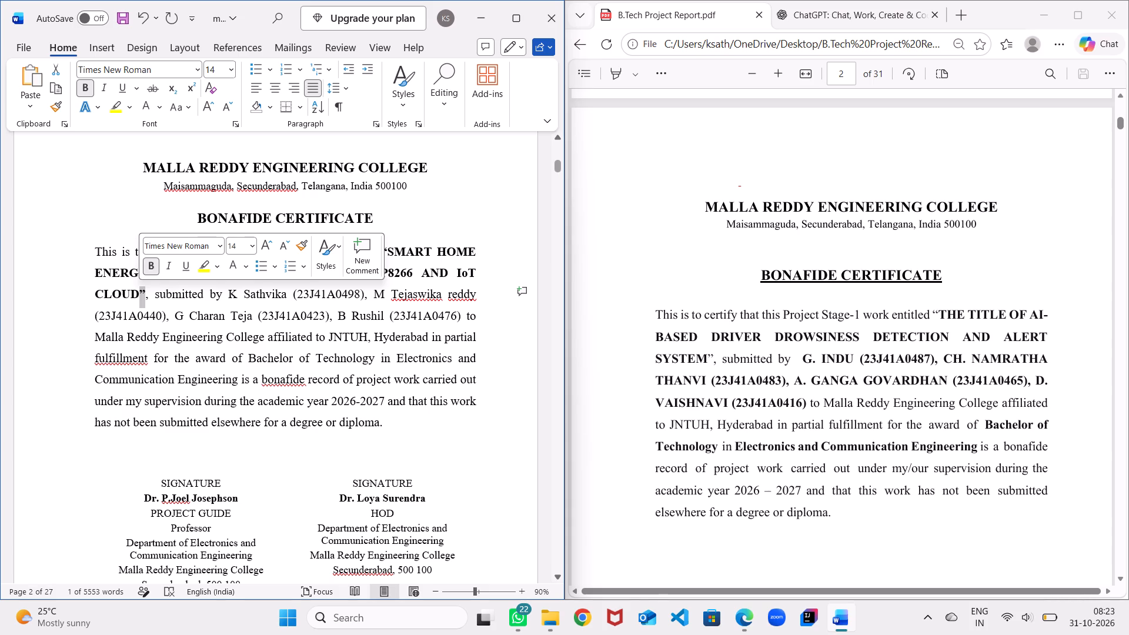
# In the first student's name in the certificate paragraph, replace the "v" with "W" and the space after the initial with a period.
pyautogui.click(270, 291)
pyautogui.press('BackSpace')
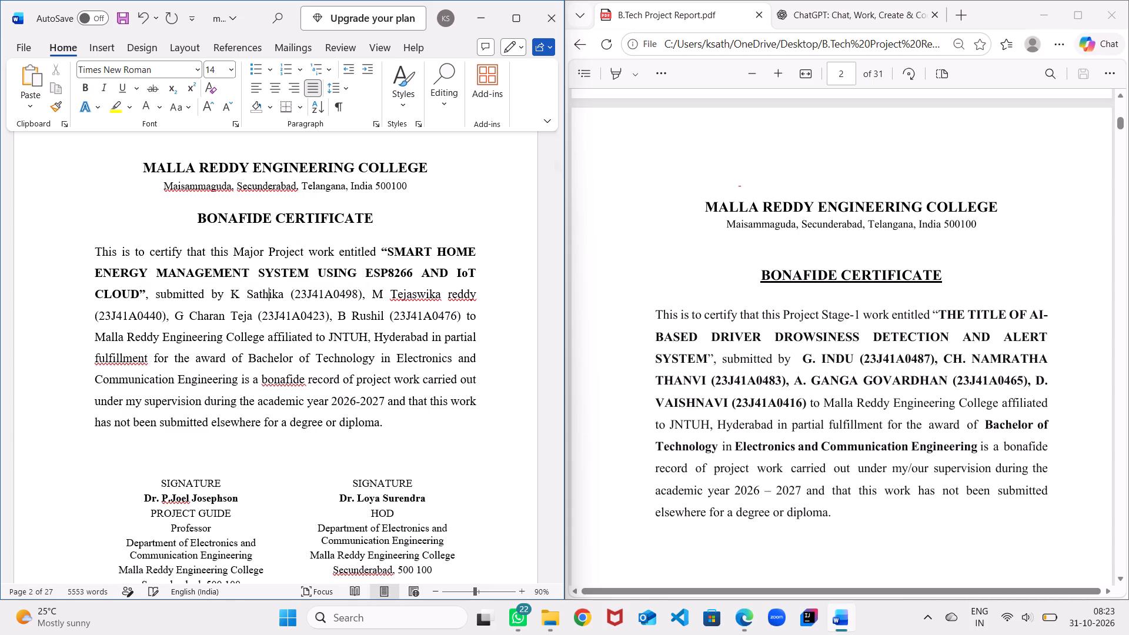
pyautogui.press('w')
pyautogui.click(236, 296)
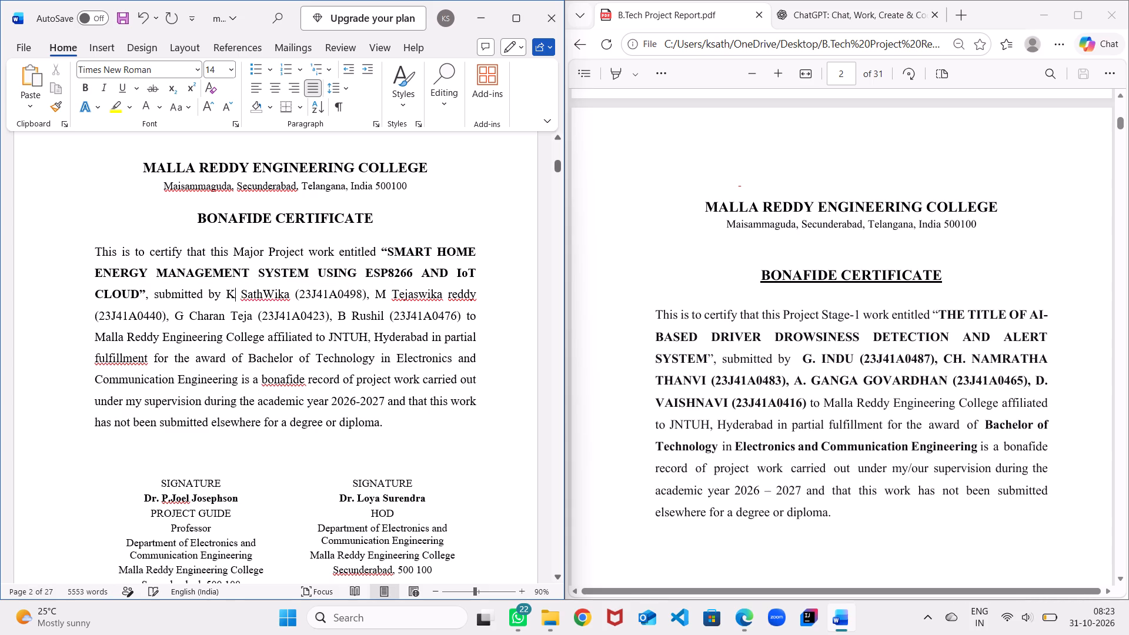
pyautogui.click(239, 296)
pyautogui.press('BackSpace')
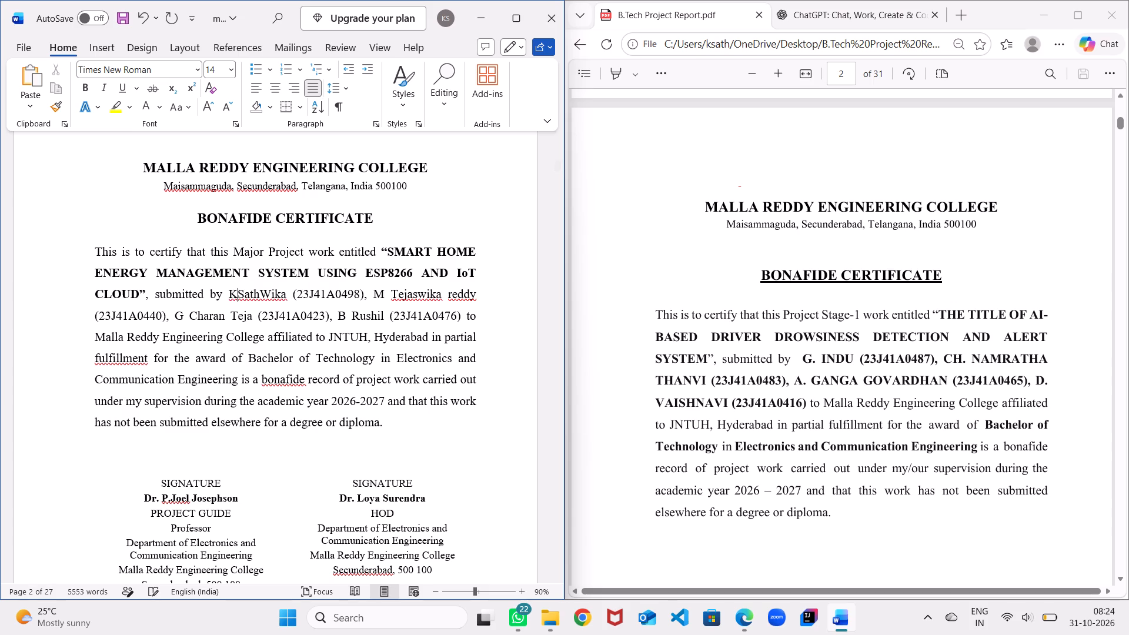
pyautogui.press('.')
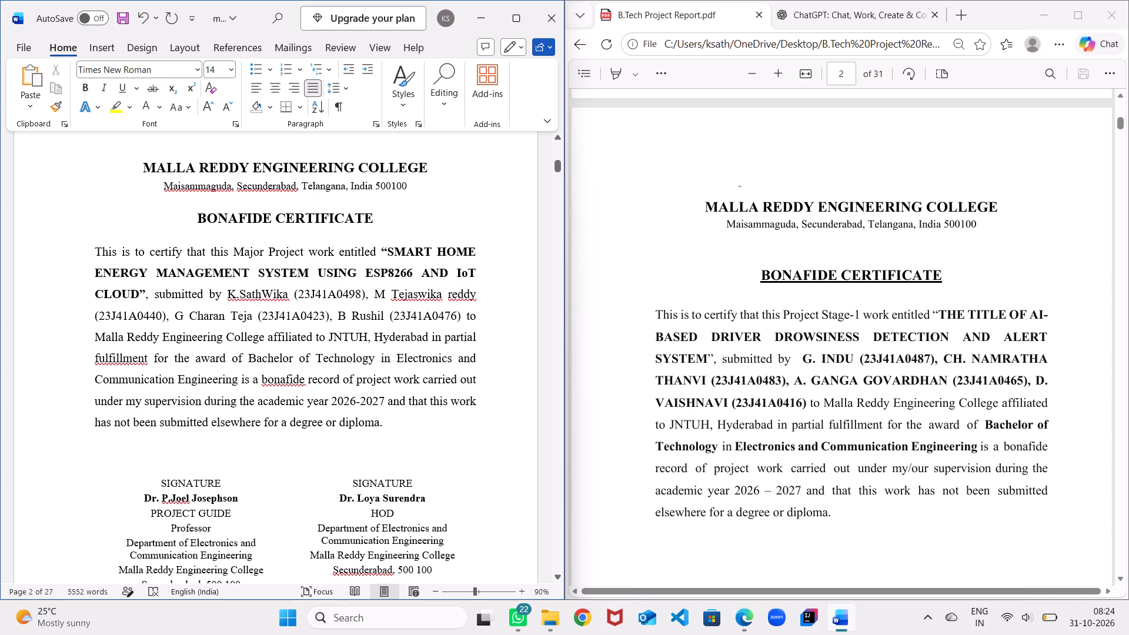
# Bold the four student names with their roll numbers, including the preceding "by", in the bonafide certificate paragraph.
pyautogui.moveTo(223, 295); pyautogui.dragTo(395, 305)
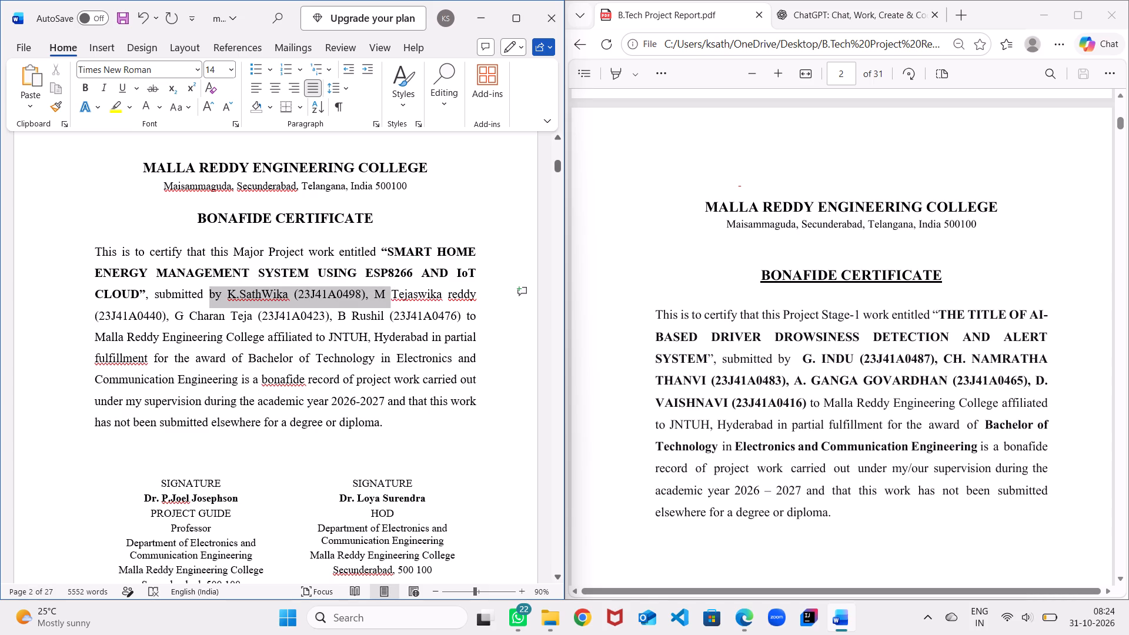
pyautogui.moveTo(395, 305); pyautogui.dragTo(459, 318)
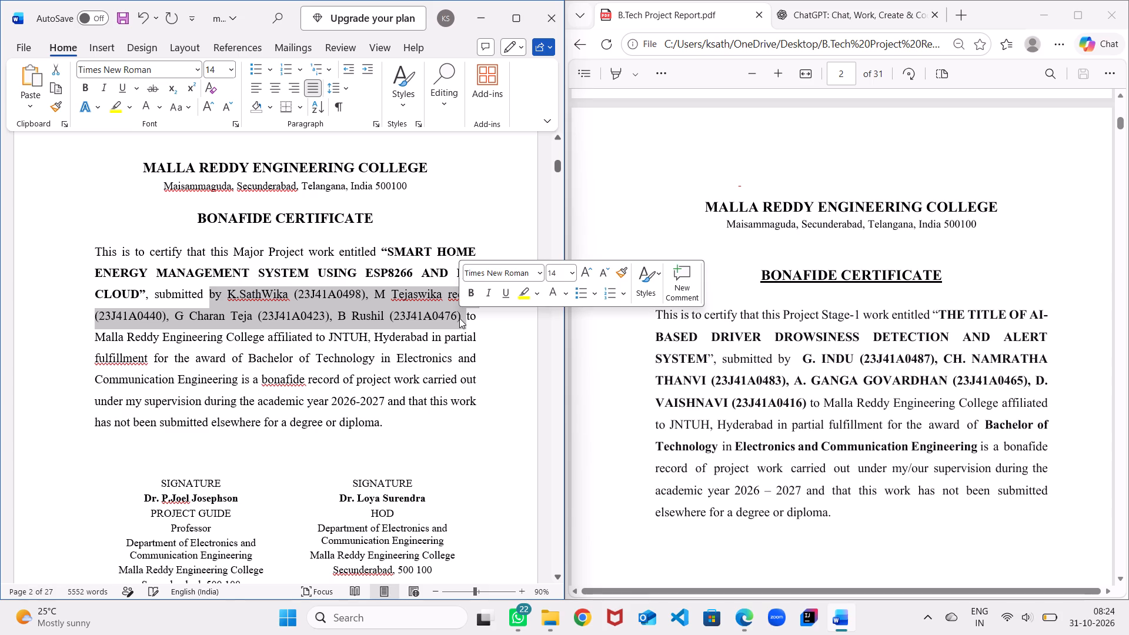
pyautogui.click(470, 302)
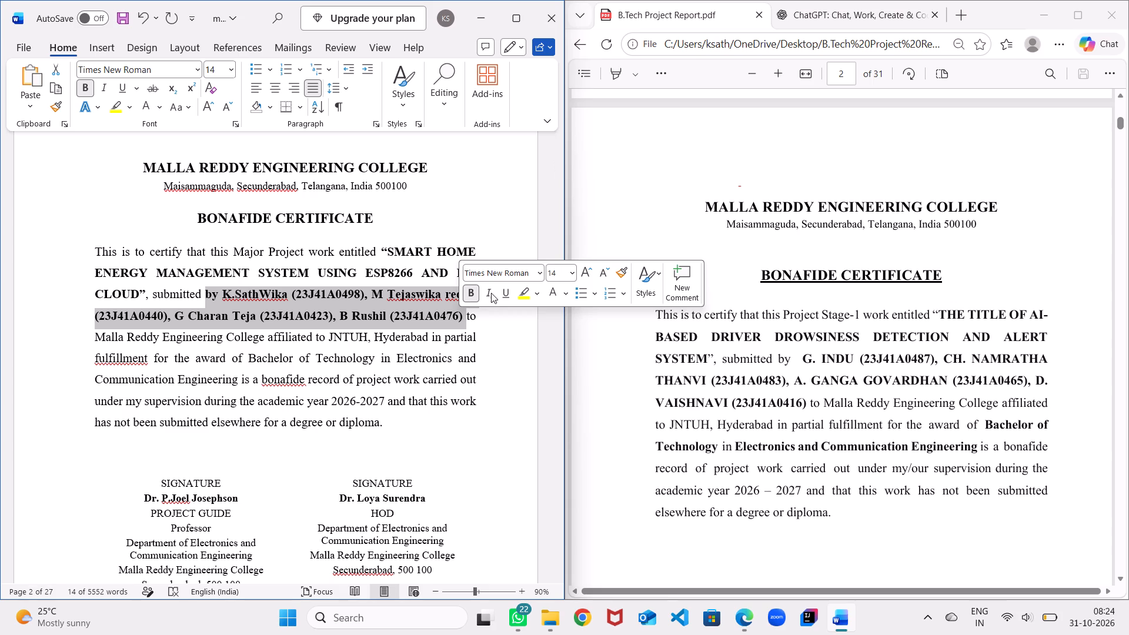
pyautogui.click(432, 168)
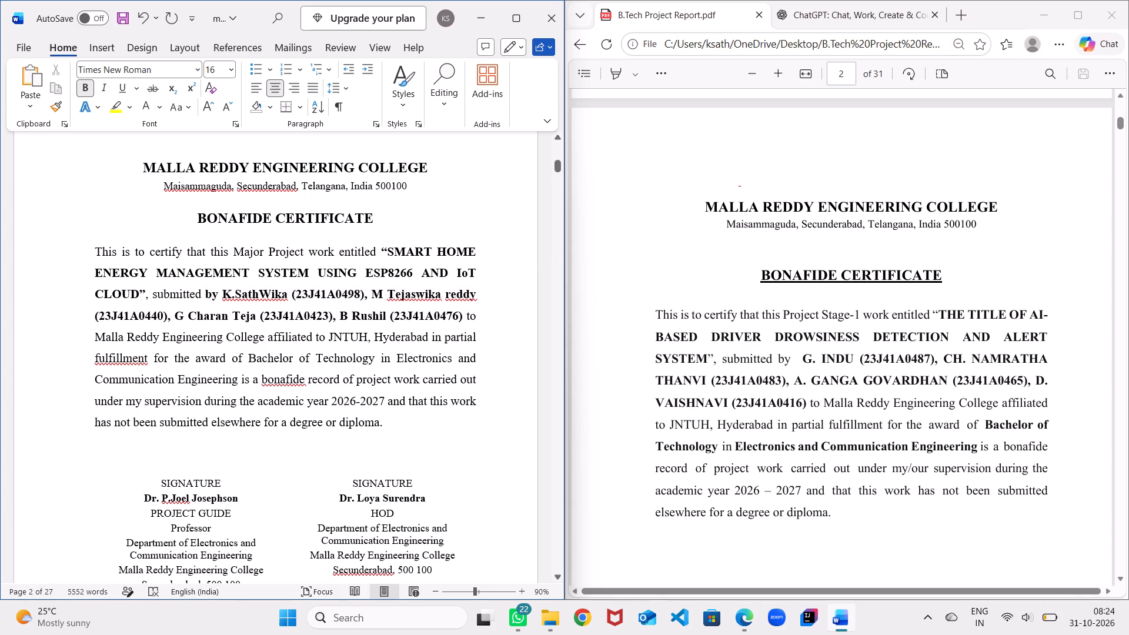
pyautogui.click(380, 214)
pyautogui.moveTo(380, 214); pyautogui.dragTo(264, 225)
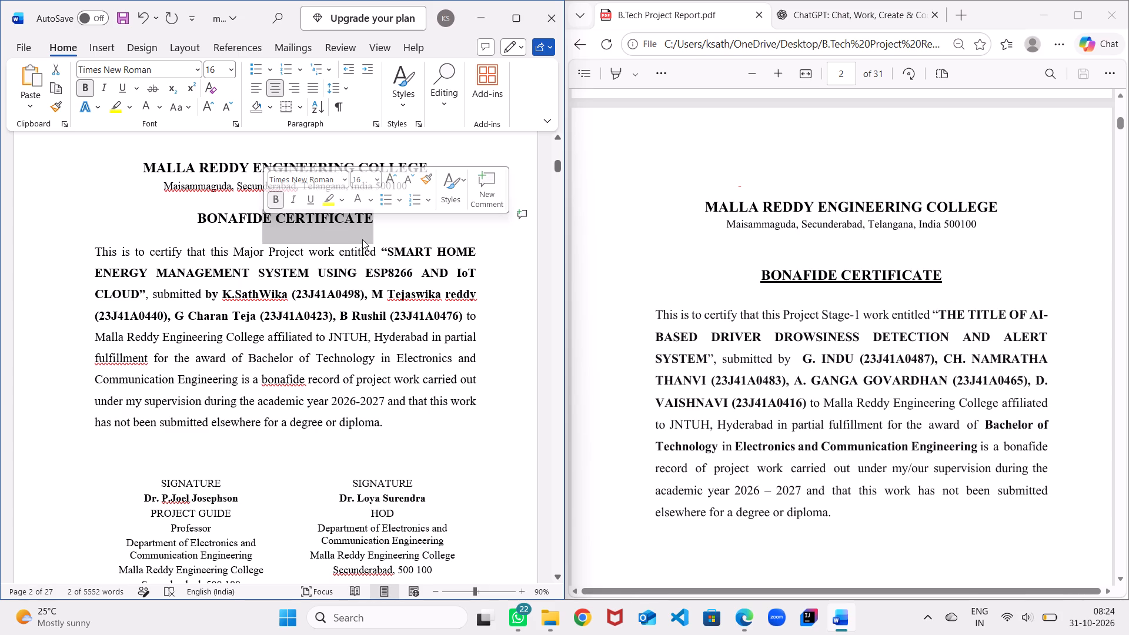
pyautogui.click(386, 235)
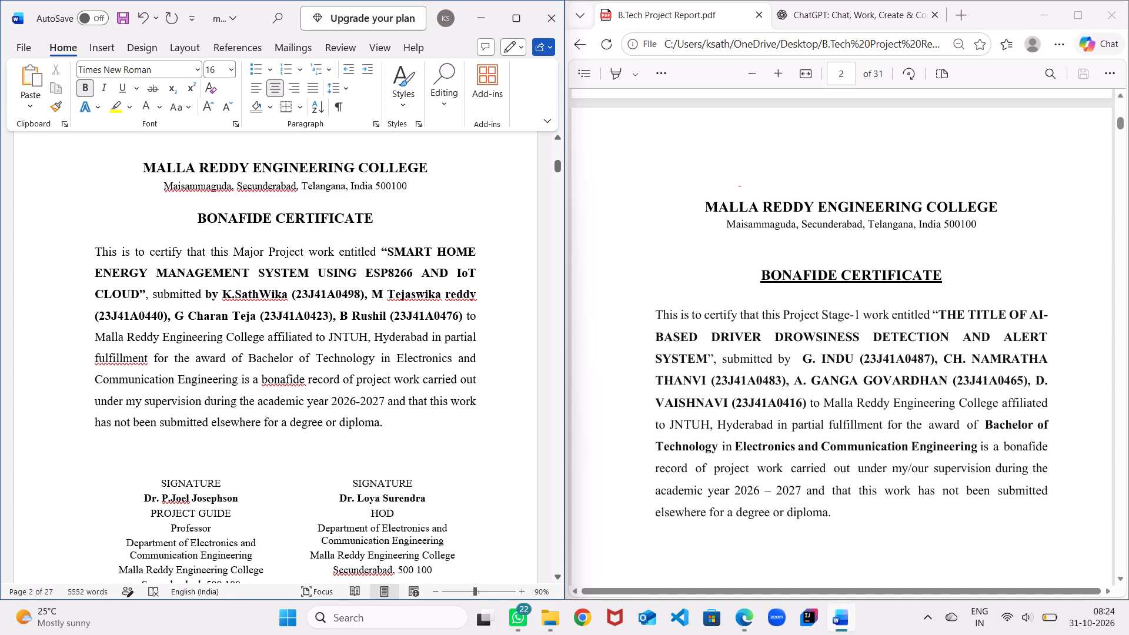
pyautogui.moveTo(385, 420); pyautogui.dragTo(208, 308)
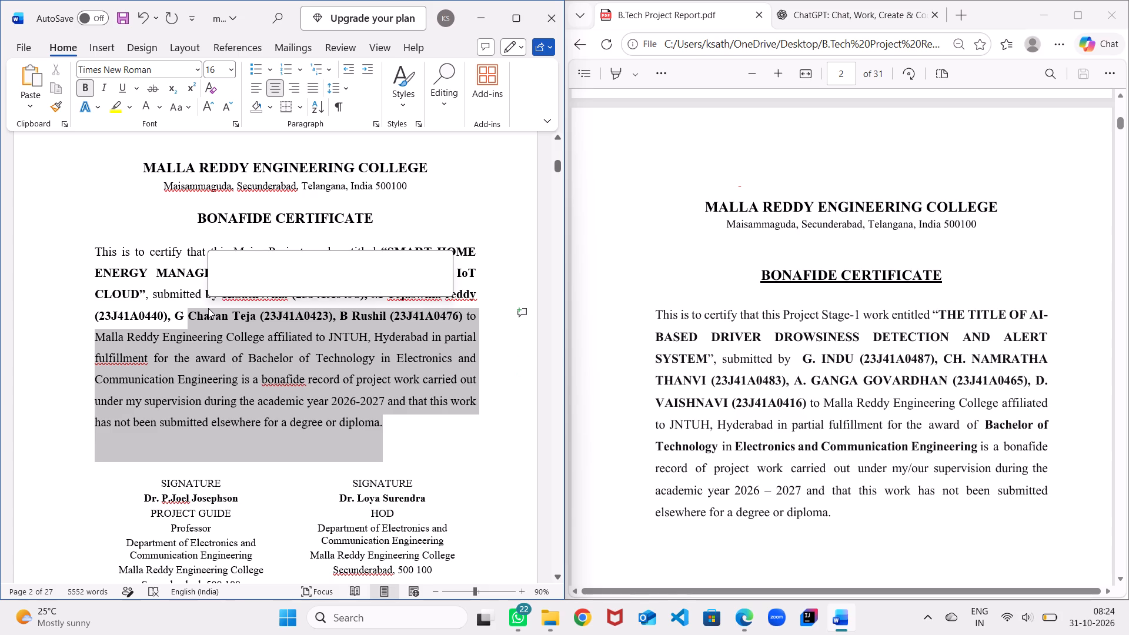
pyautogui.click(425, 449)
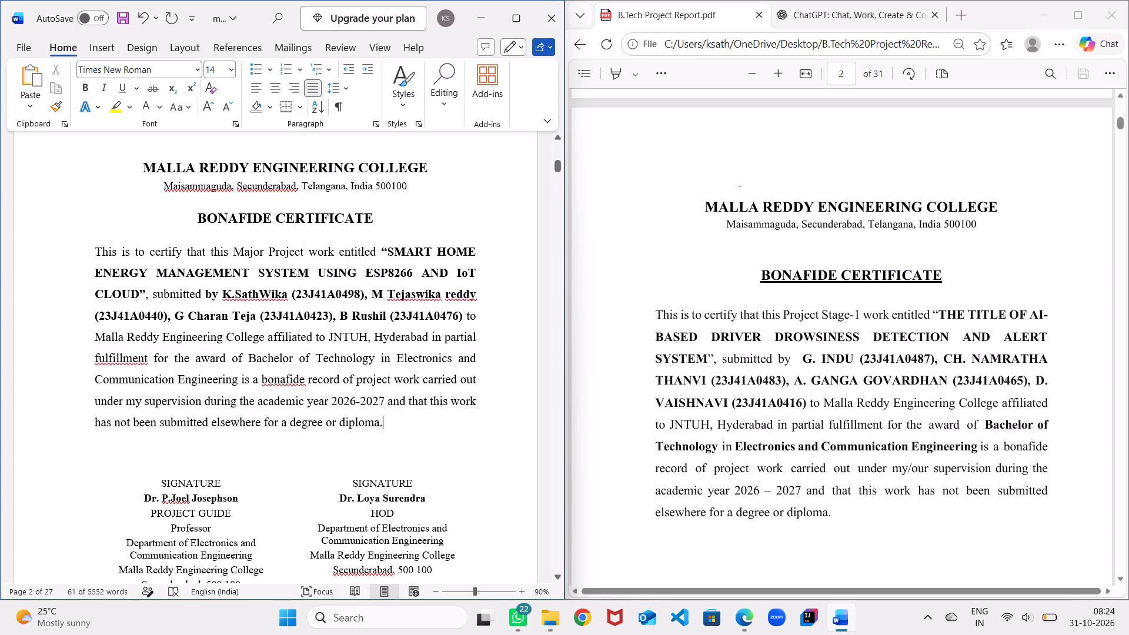
# Bold "Bachelor of Technology in Electronics and Communication Engineering" in the bonafide certificate paragraph.
pyautogui.scroll(-1, 831, 402)
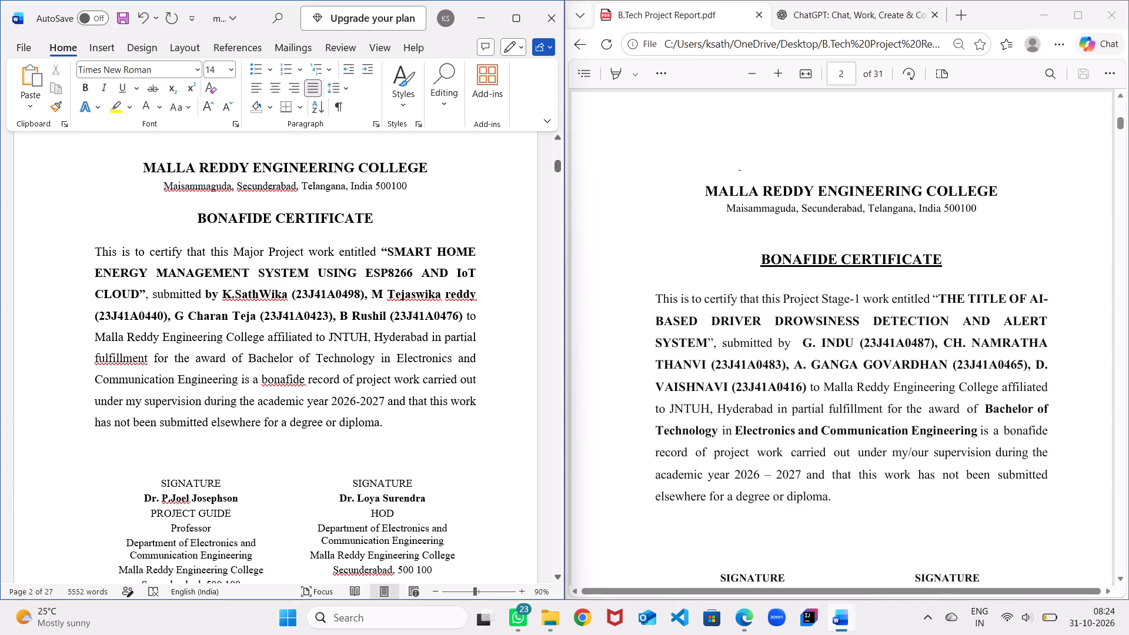
pyautogui.moveTo(248, 357); pyautogui.dragTo(282, 361)
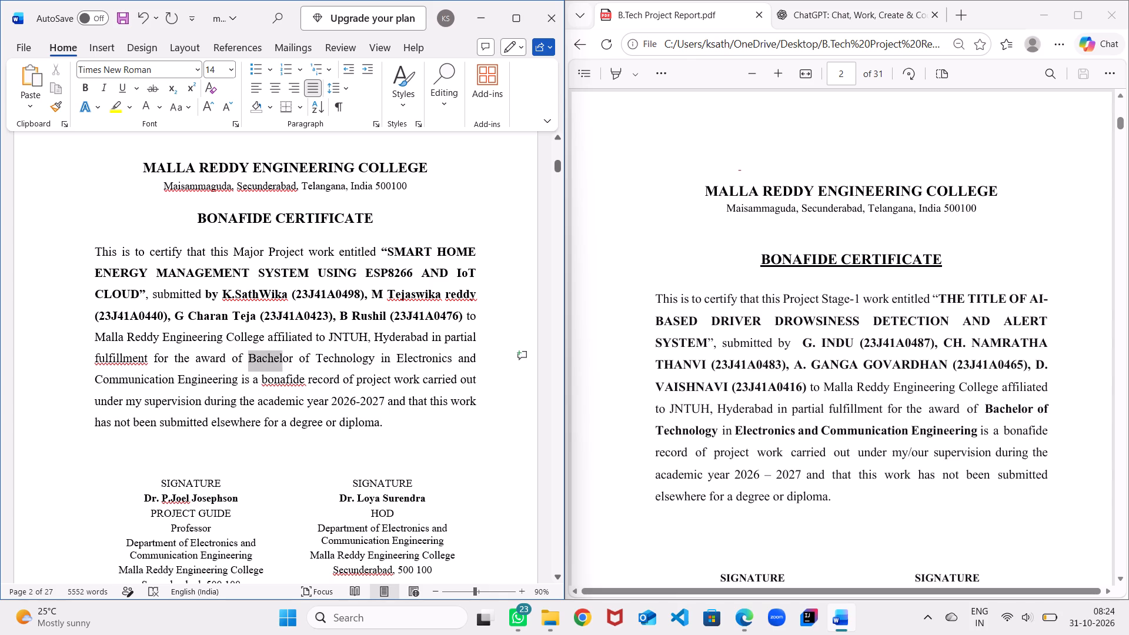
pyautogui.moveTo(282, 361); pyautogui.dragTo(235, 377)
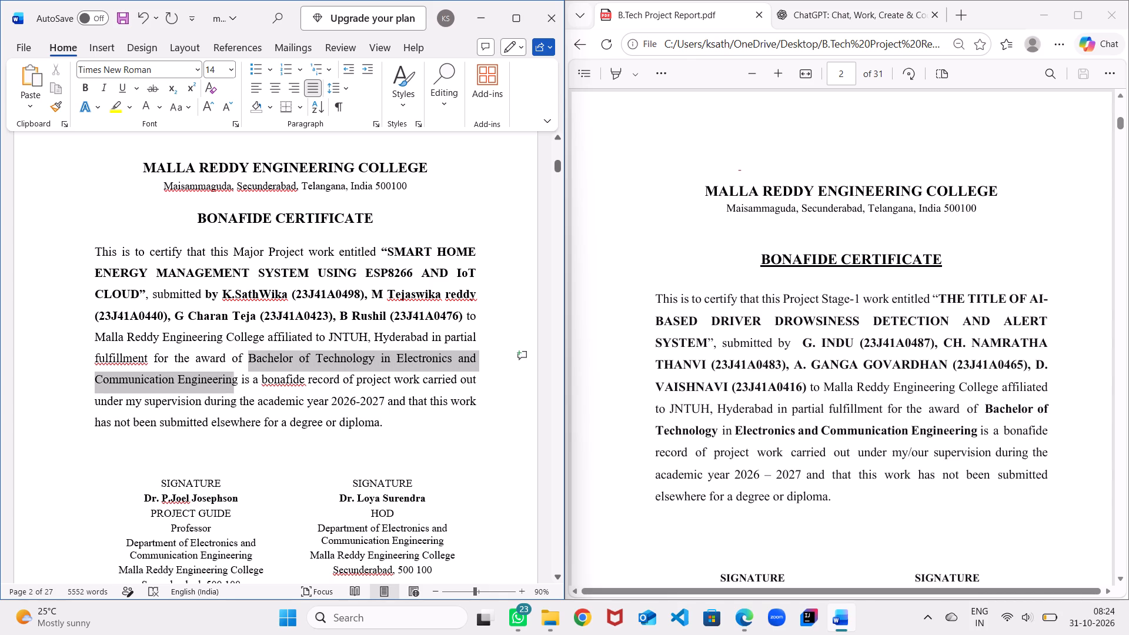
pyautogui.moveTo(235, 377); pyautogui.dragTo(239, 379)
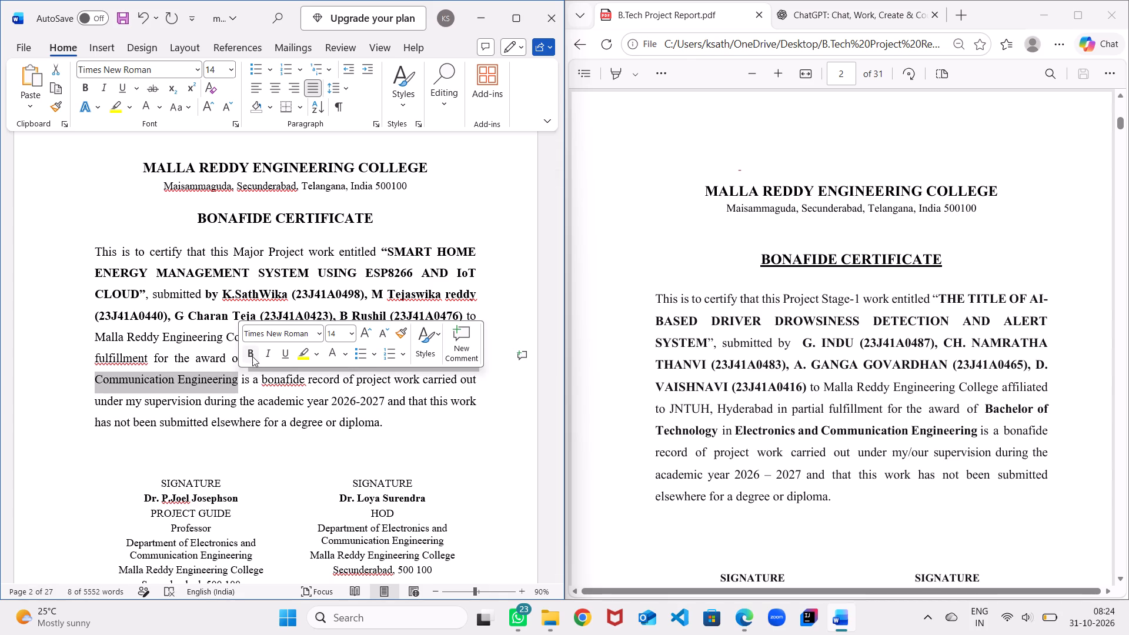
pyautogui.click(252, 356)
pyautogui.click(287, 446)
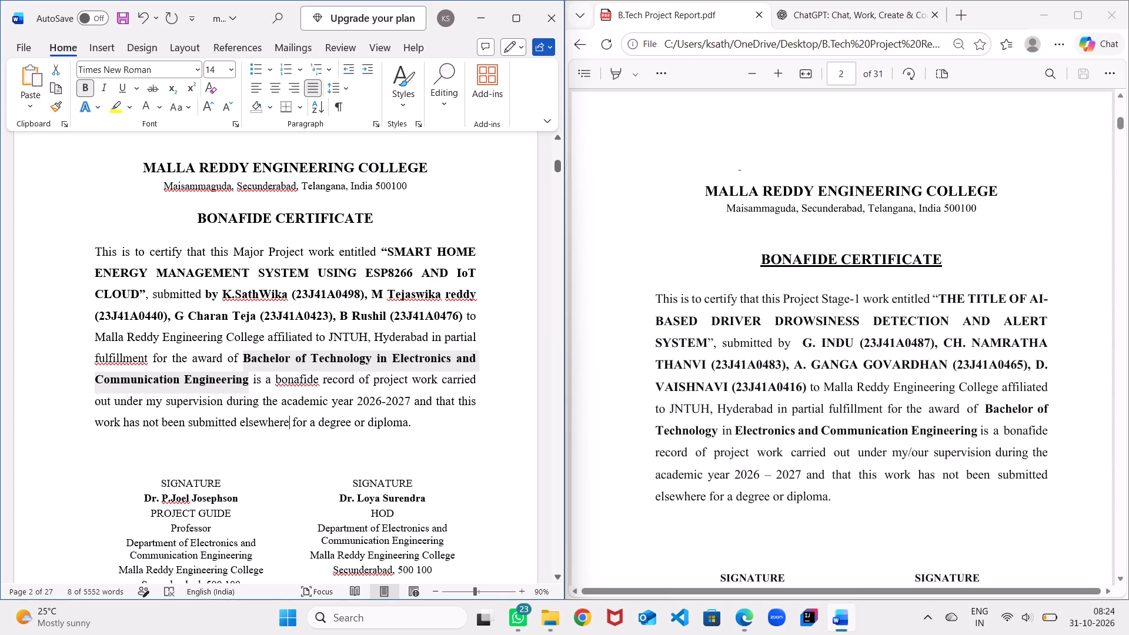
# Bold "PROJECT GUIDE" and "SIGNATURE" in the project guide's signature block below the certificate paragraph.
pyautogui.scroll(-1, 287, 446)
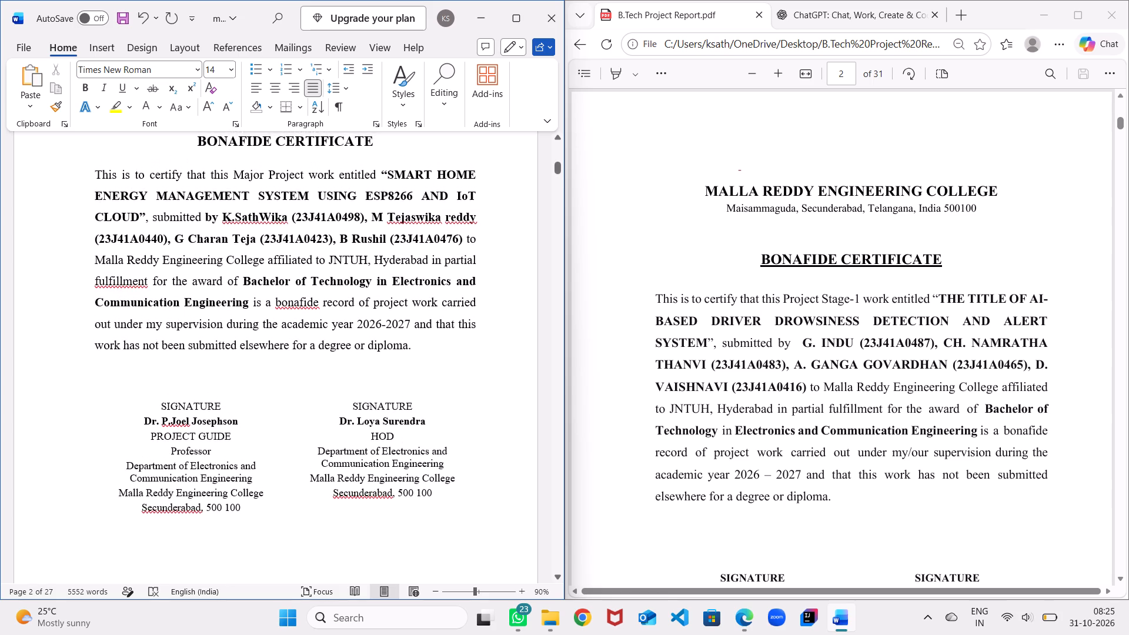
pyautogui.scroll(-1, 287, 446)
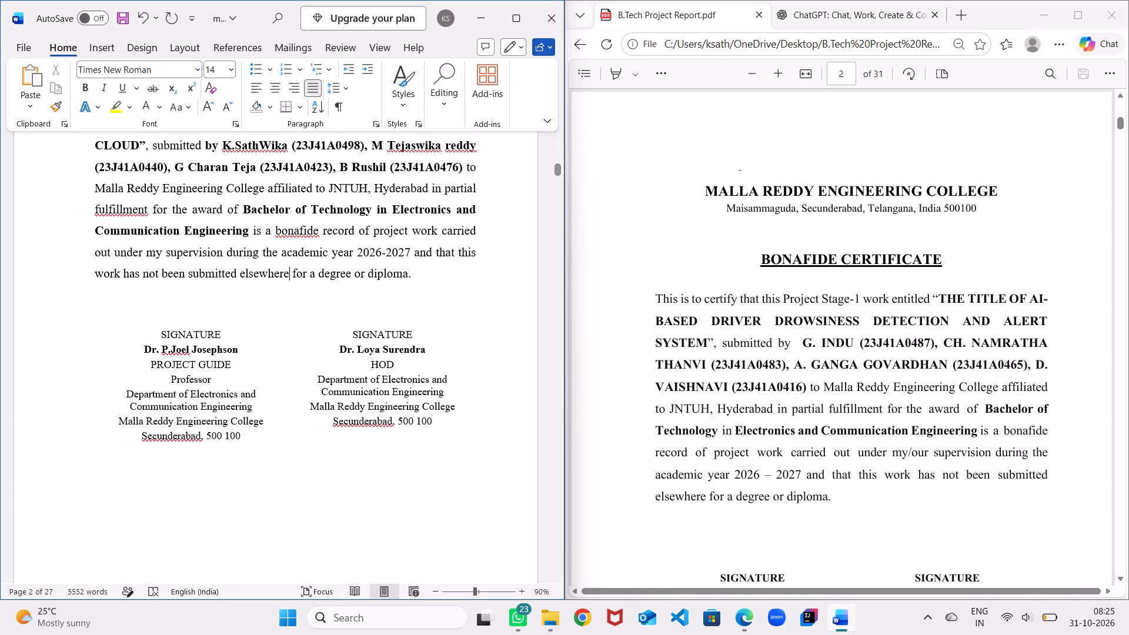
pyautogui.scroll(-3, 693, 454)
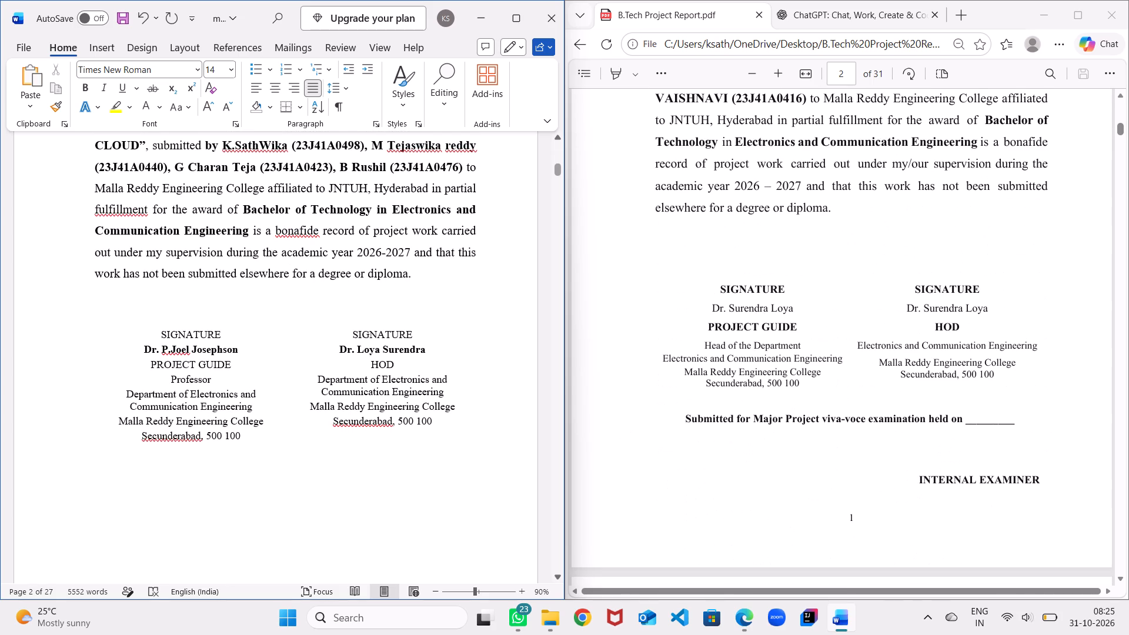
pyautogui.scroll(-1, 413, 403)
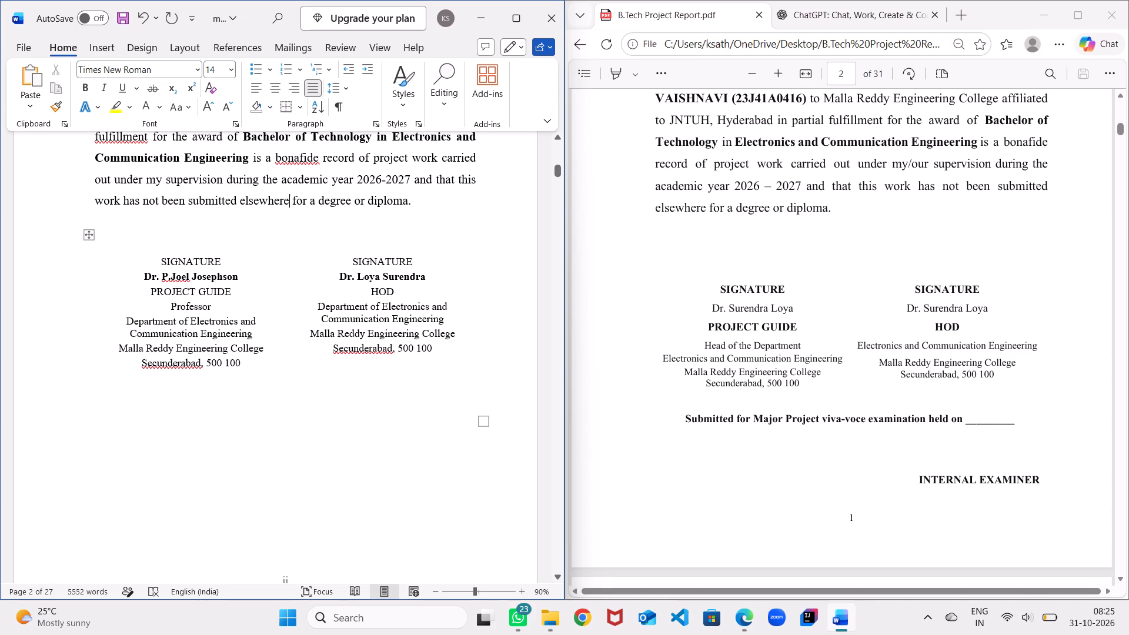
pyautogui.moveTo(233, 292); pyautogui.dragTo(129, 295)
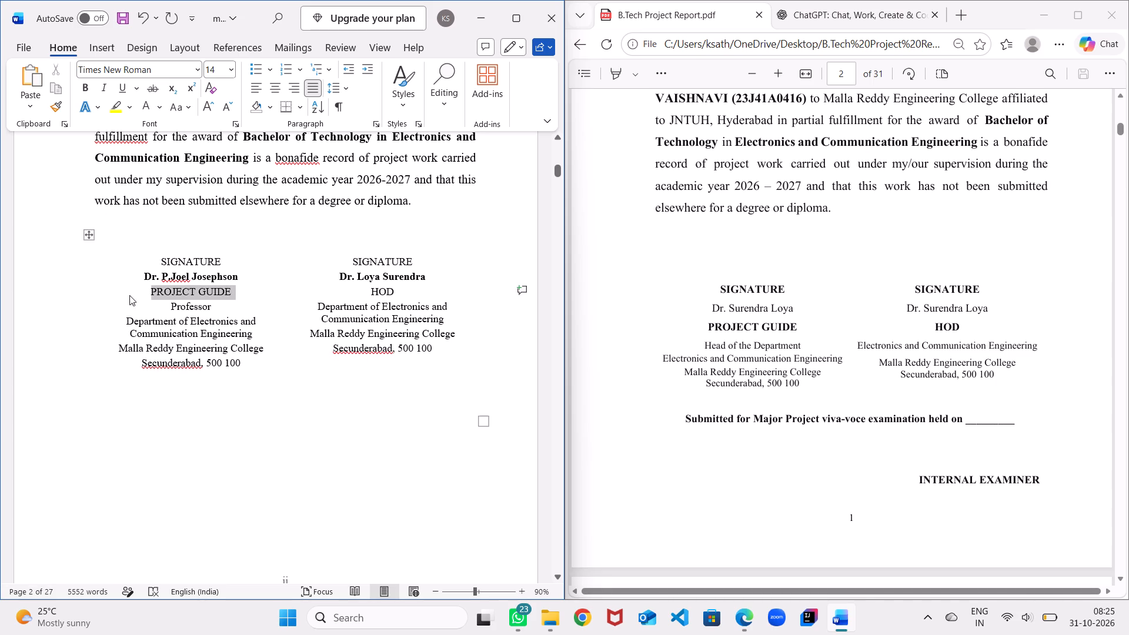
pyautogui.click(138, 340)
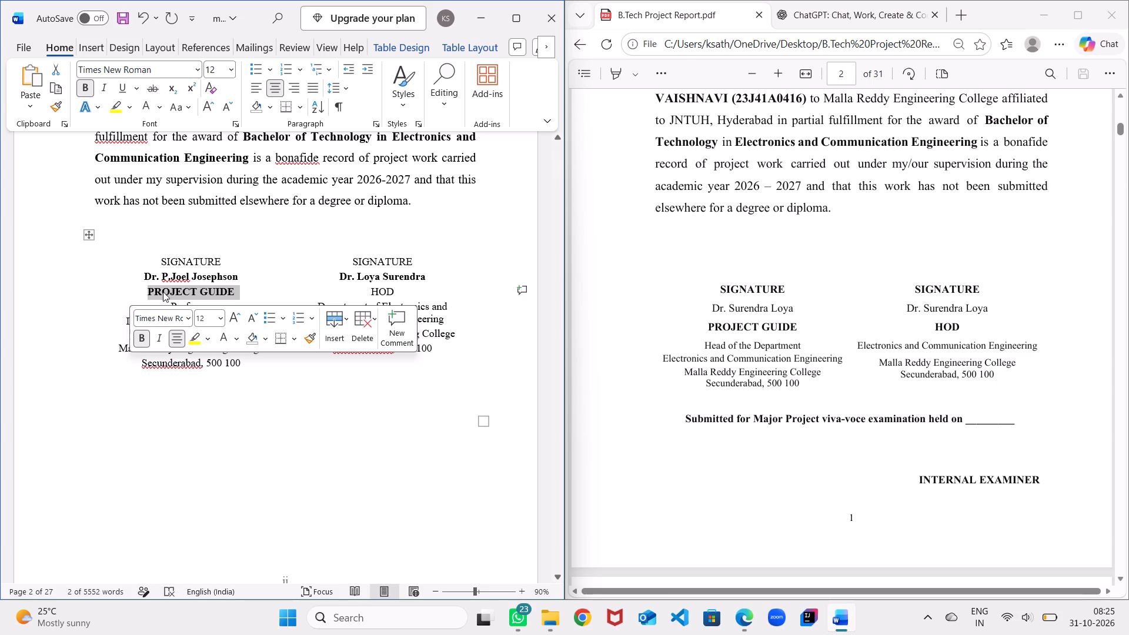
pyautogui.moveTo(227, 258); pyautogui.dragTo(162, 254)
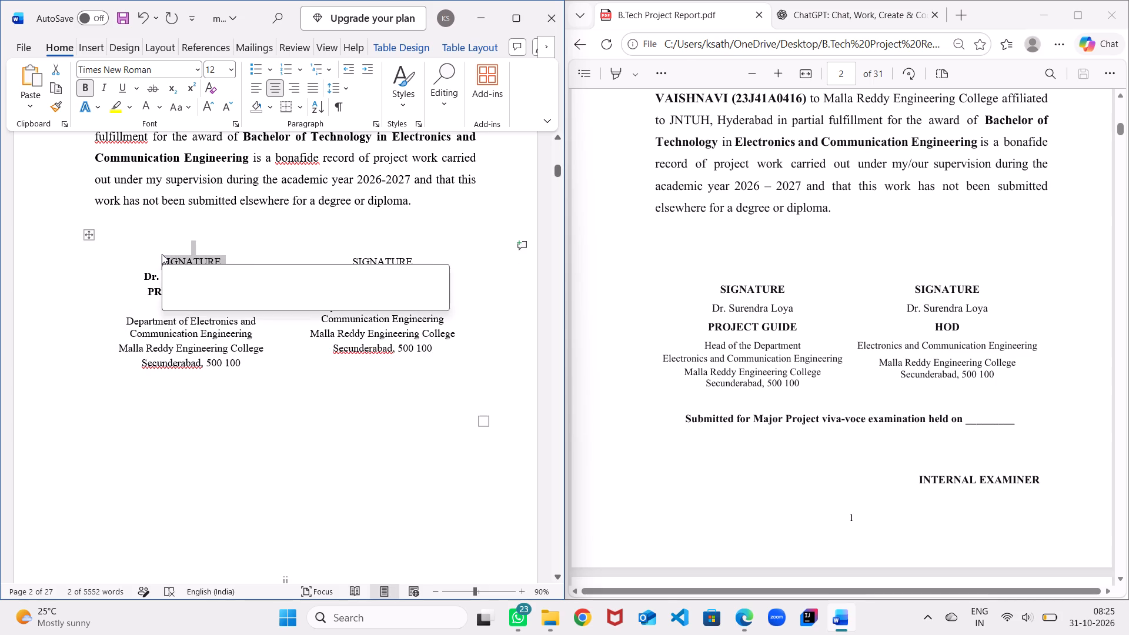
pyautogui.click(172, 293)
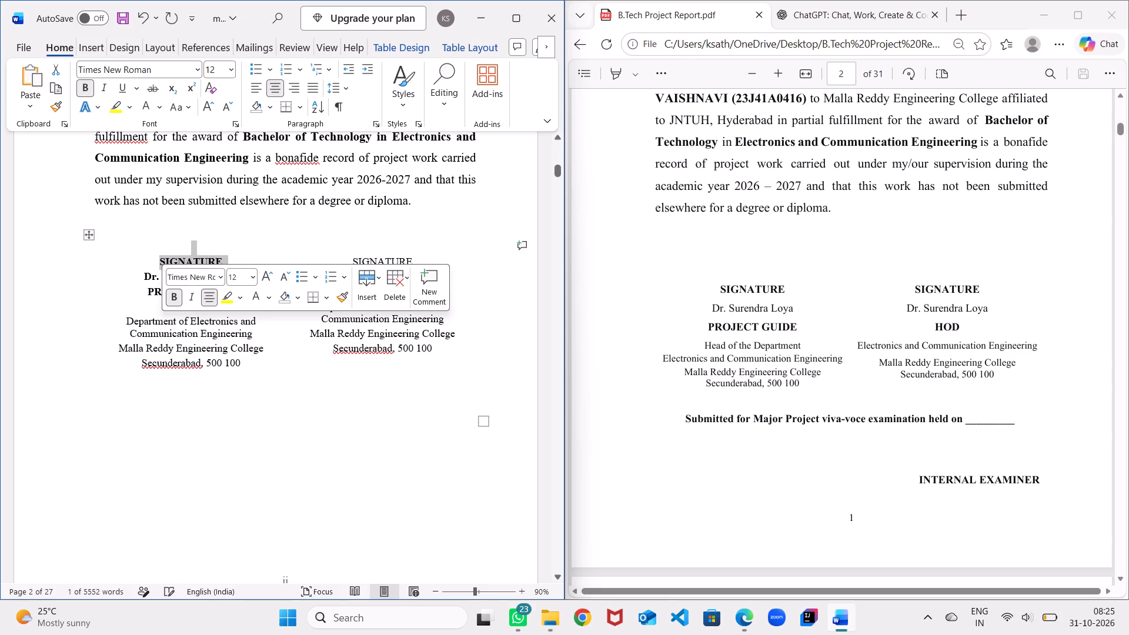
pyautogui.click(341, 372)
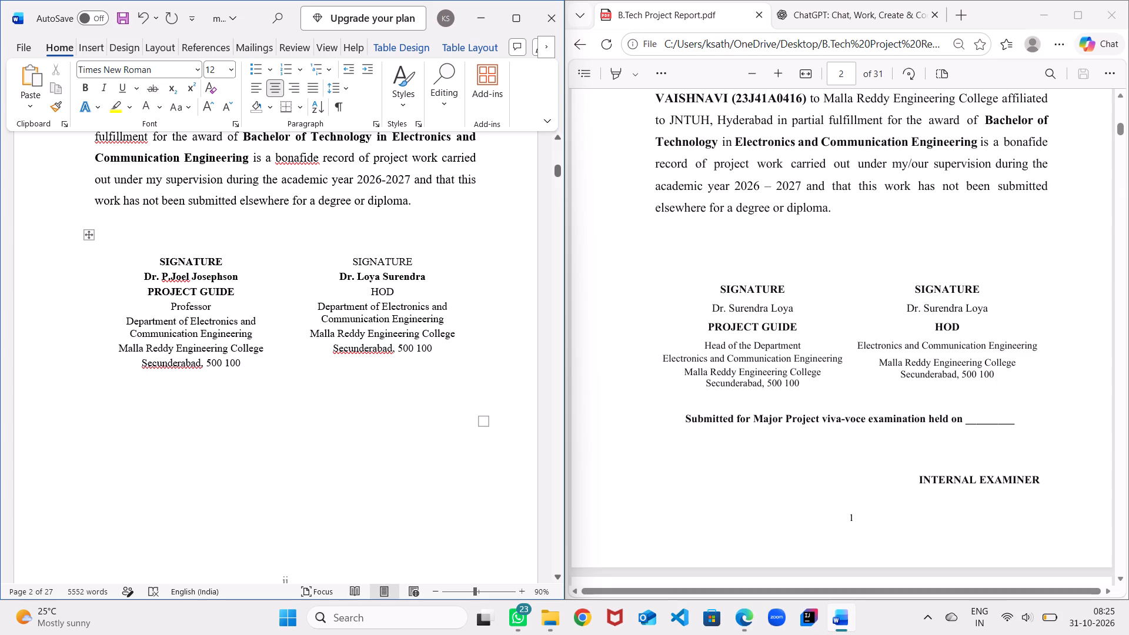
# Bold "HOD" and the whole word "SIGNATURE" in the HOD's signature block.
pyautogui.moveTo(394, 293); pyautogui.dragTo(369, 292)
pyautogui.click(383, 335)
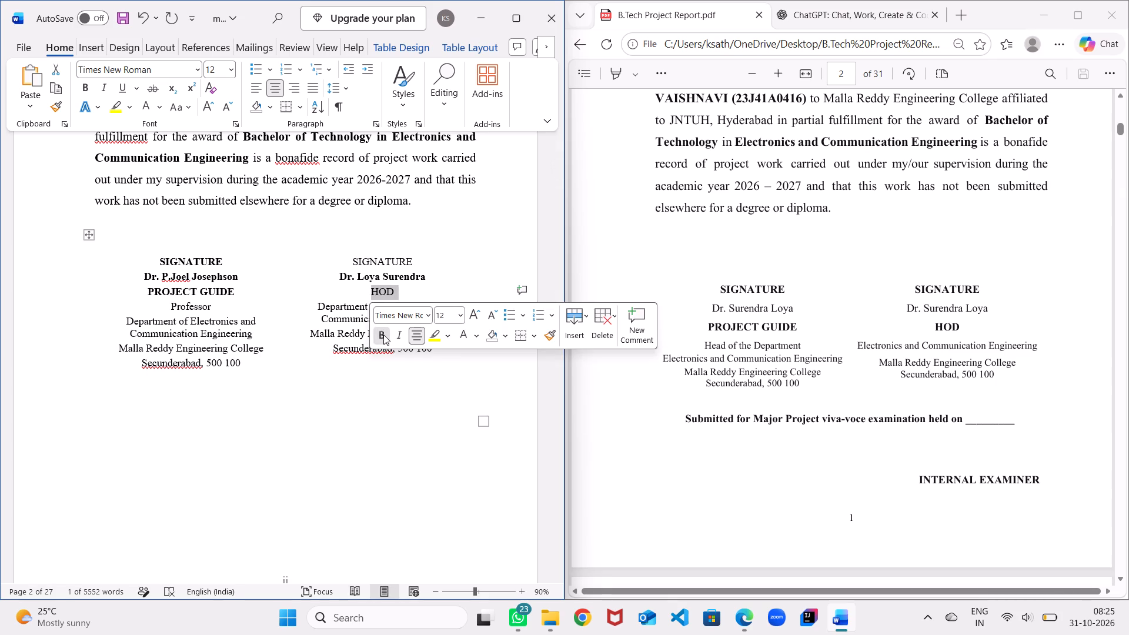
pyautogui.moveTo(413, 258); pyautogui.dragTo(357, 258)
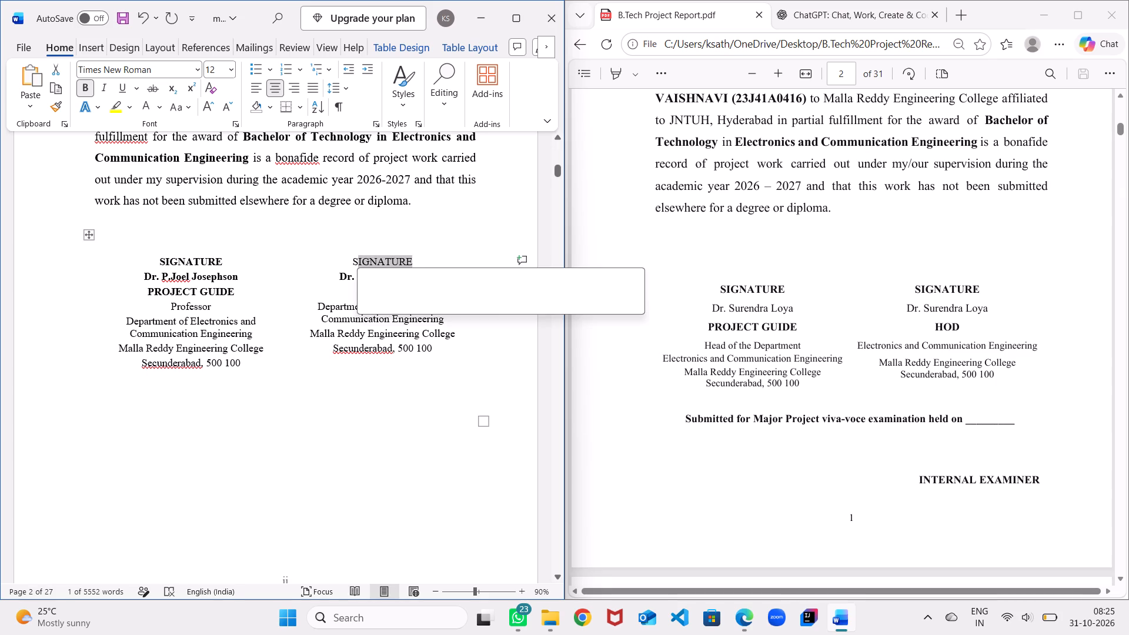
pyautogui.click(372, 309)
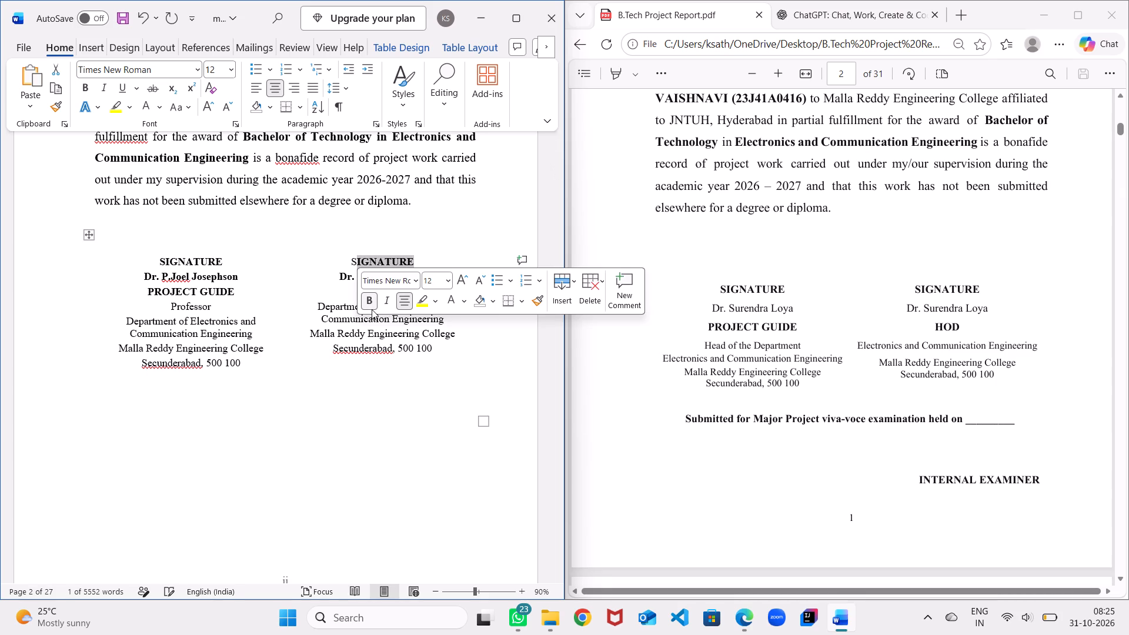
pyautogui.moveTo(356, 260); pyautogui.dragTo(350, 260)
pyautogui.click(362, 307)
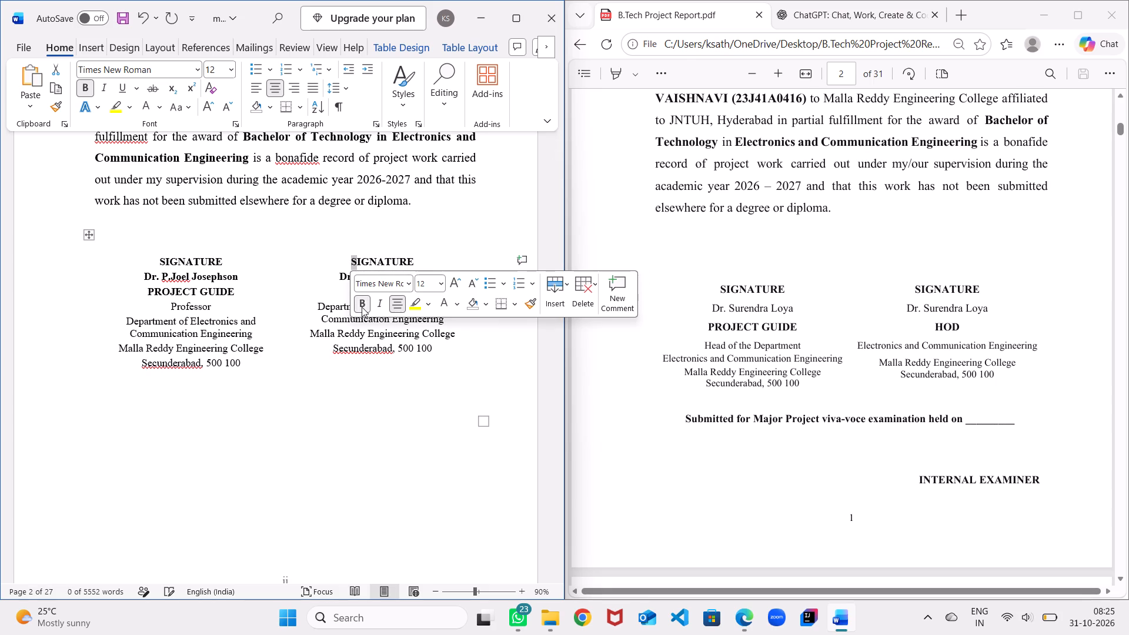
pyautogui.click(426, 226)
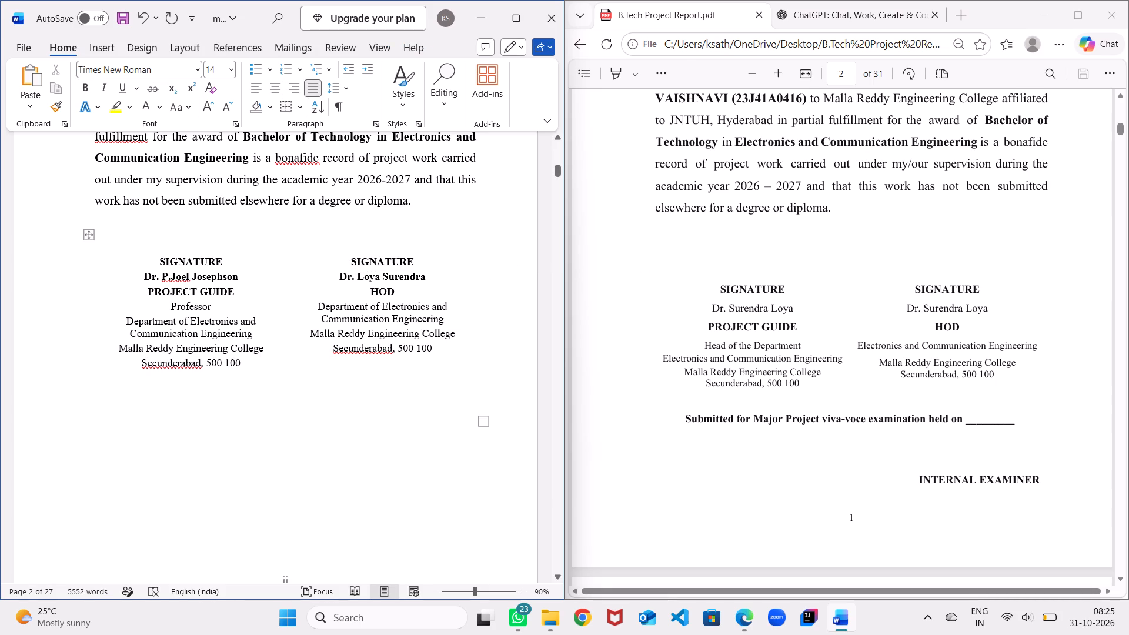
# Remove bold from the HOD's name and the project guide's name in the signature blocks.
pyautogui.moveTo(429, 279); pyautogui.dragTo(342, 278)
pyautogui.click(349, 319)
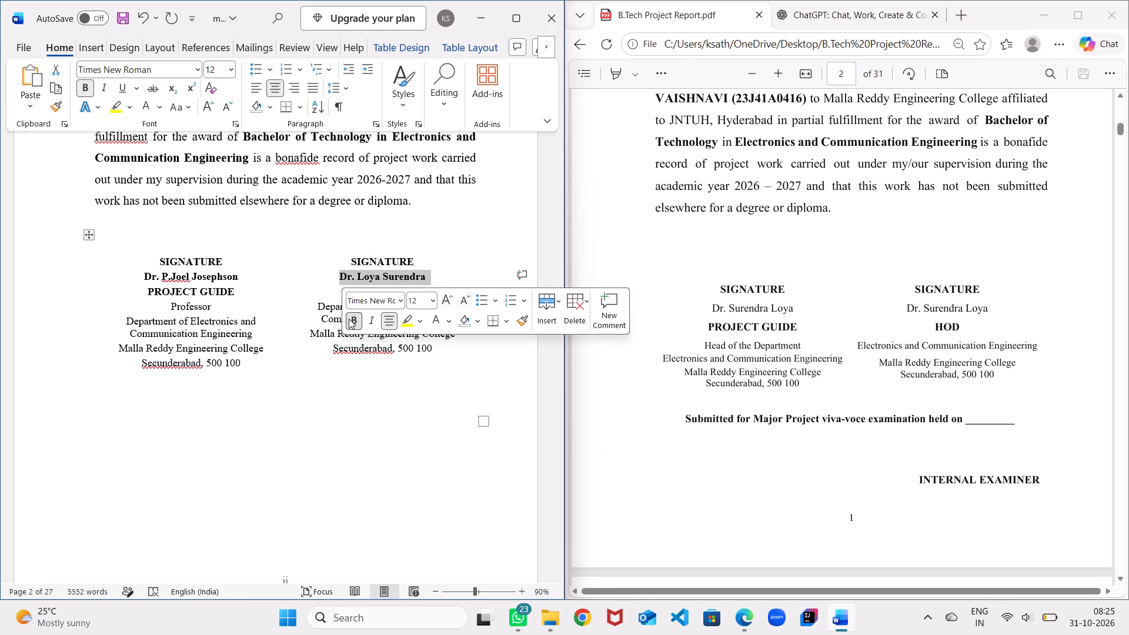
pyautogui.moveTo(242, 273); pyautogui.dragTo(138, 274)
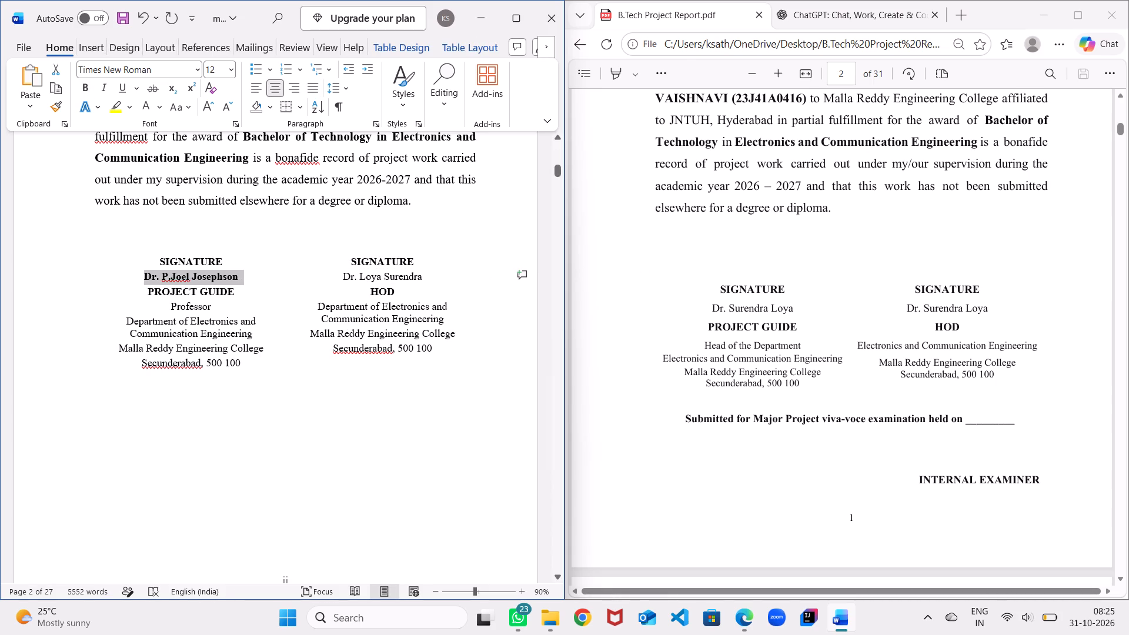
pyautogui.moveTo(138, 274); pyautogui.dragTo(138, 273)
pyautogui.click(153, 320)
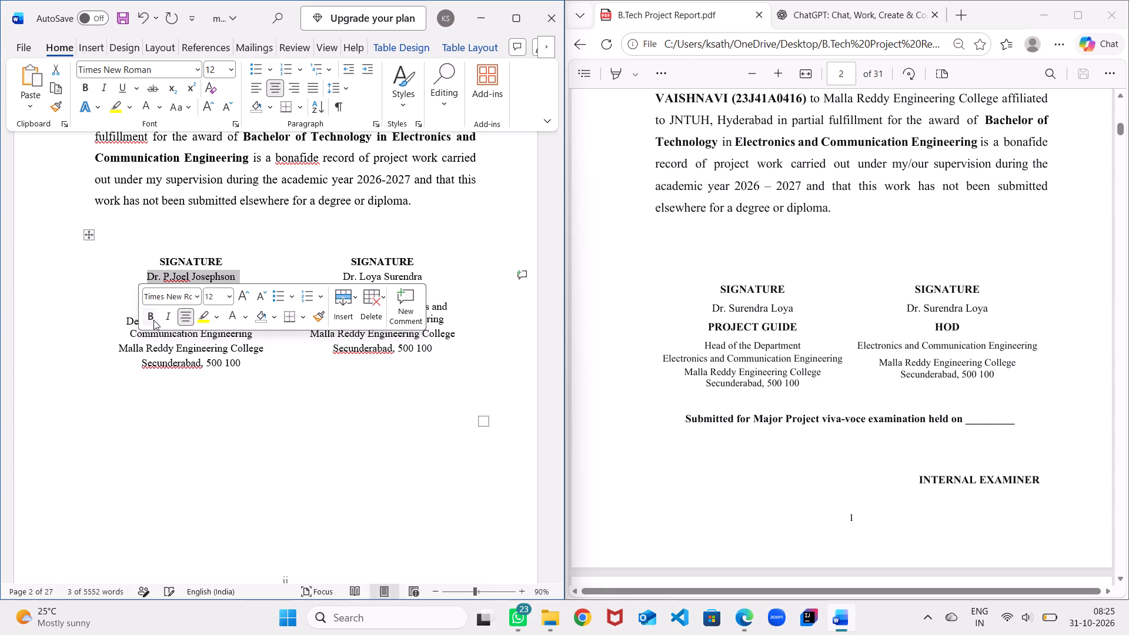
# Delete "Department of" from the project guide's signature block, leaving "Electronics and Communication Engineering".
pyautogui.click(212, 400)
pyautogui.scroll(-1, 212, 400)
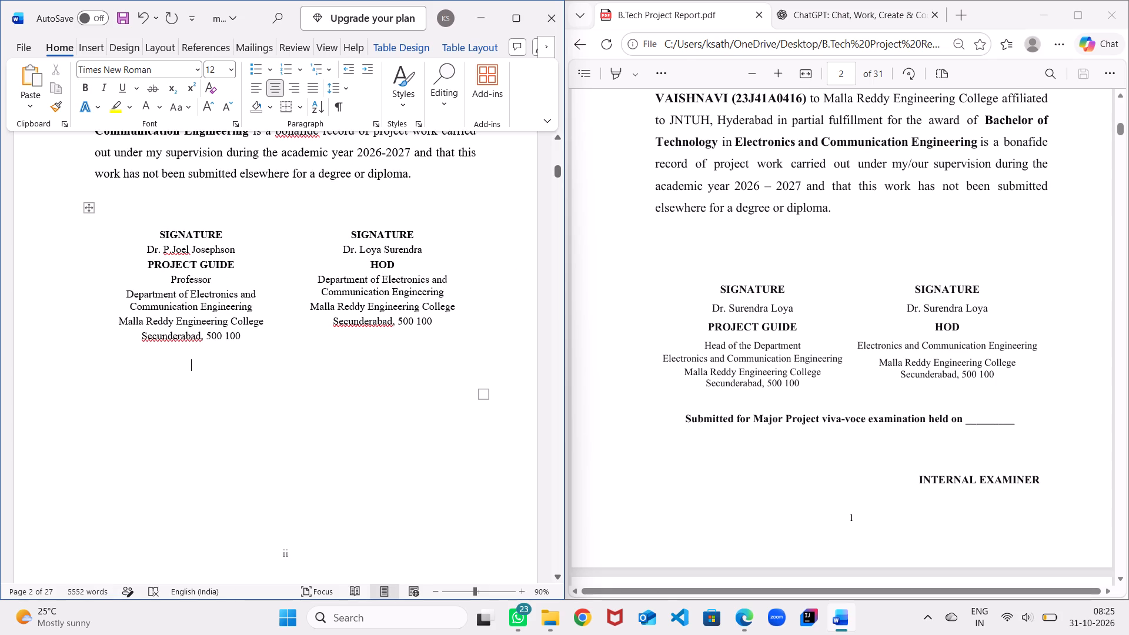
pyautogui.scroll(-1, 212, 400)
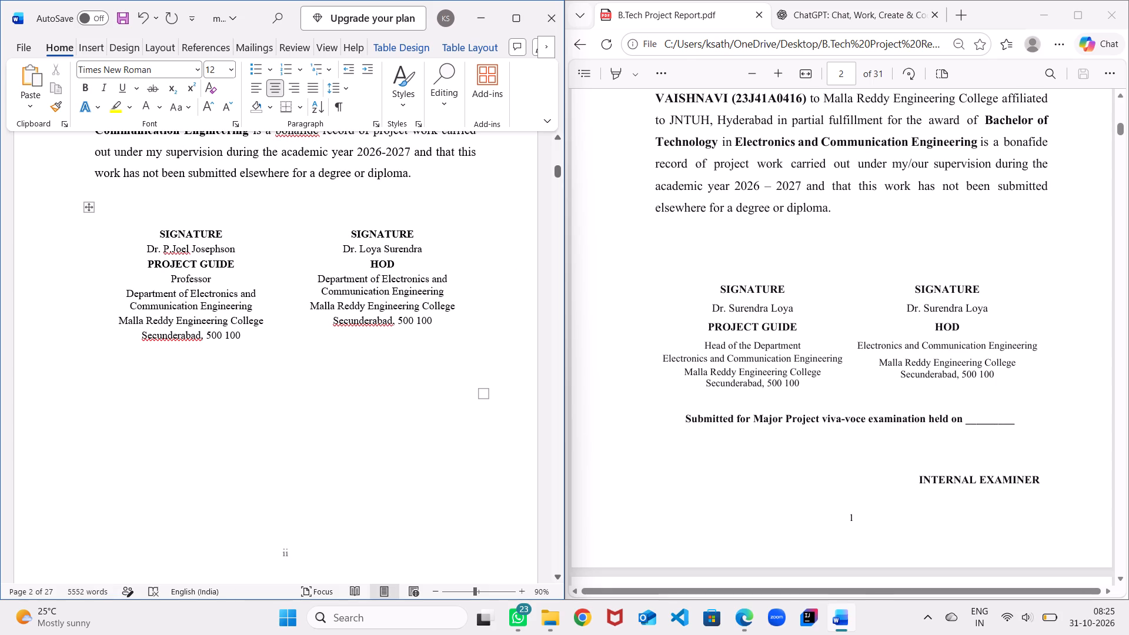
pyautogui.moveTo(190, 292); pyautogui.dragTo(135, 293)
pyautogui.press('BackSpace')
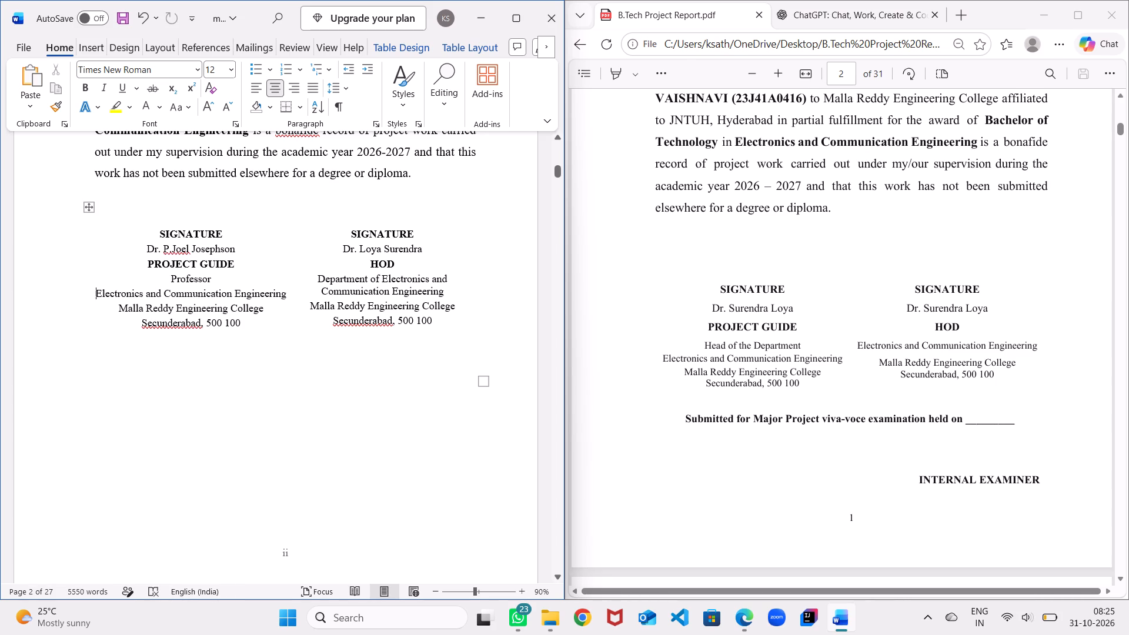
# Delete "Department of" from the HOD's signature block and insert a blank line between "HOD" and the department line.
pyautogui.moveTo(312, 281); pyautogui.dragTo(426, 280)
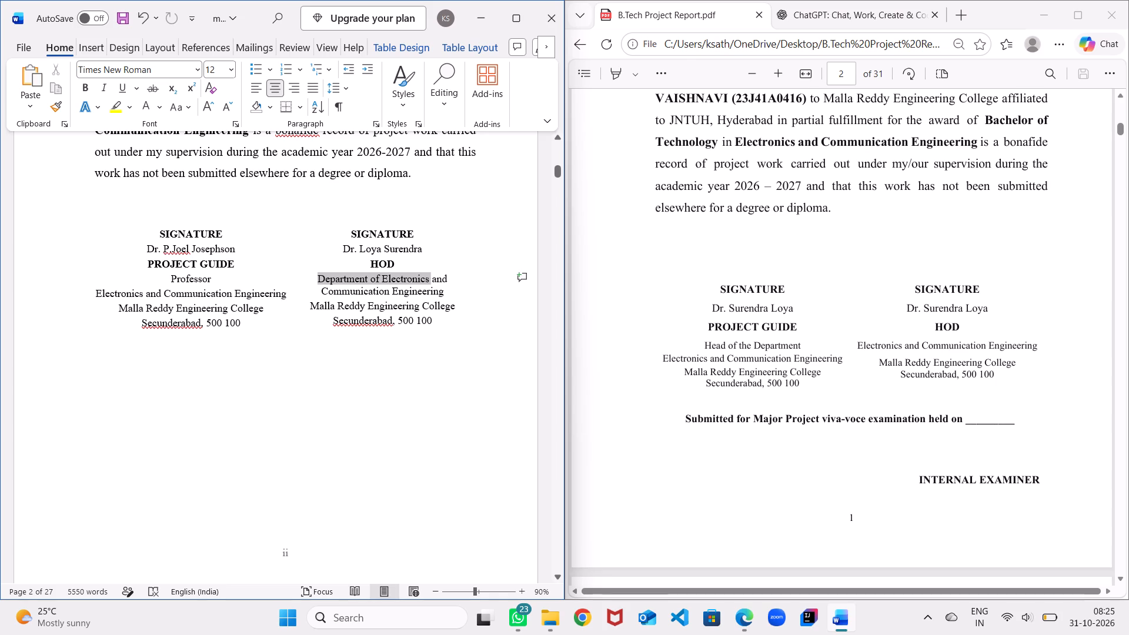
pyautogui.moveTo(426, 280); pyautogui.dragTo(378, 277)
pyautogui.press('BackSpace')
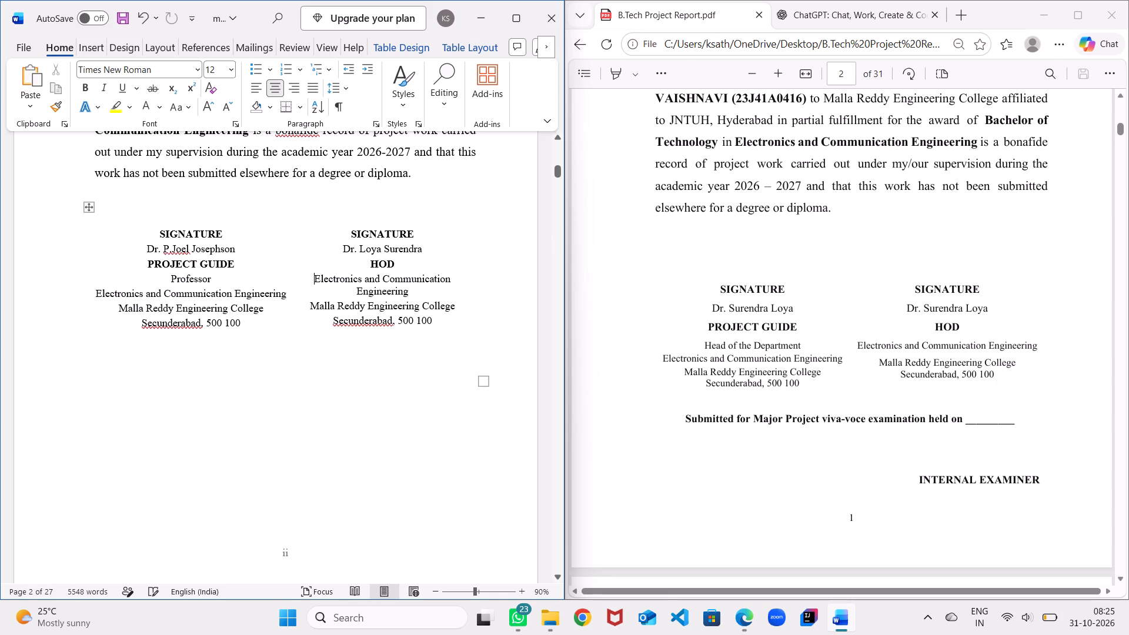
pyautogui.press('Return')
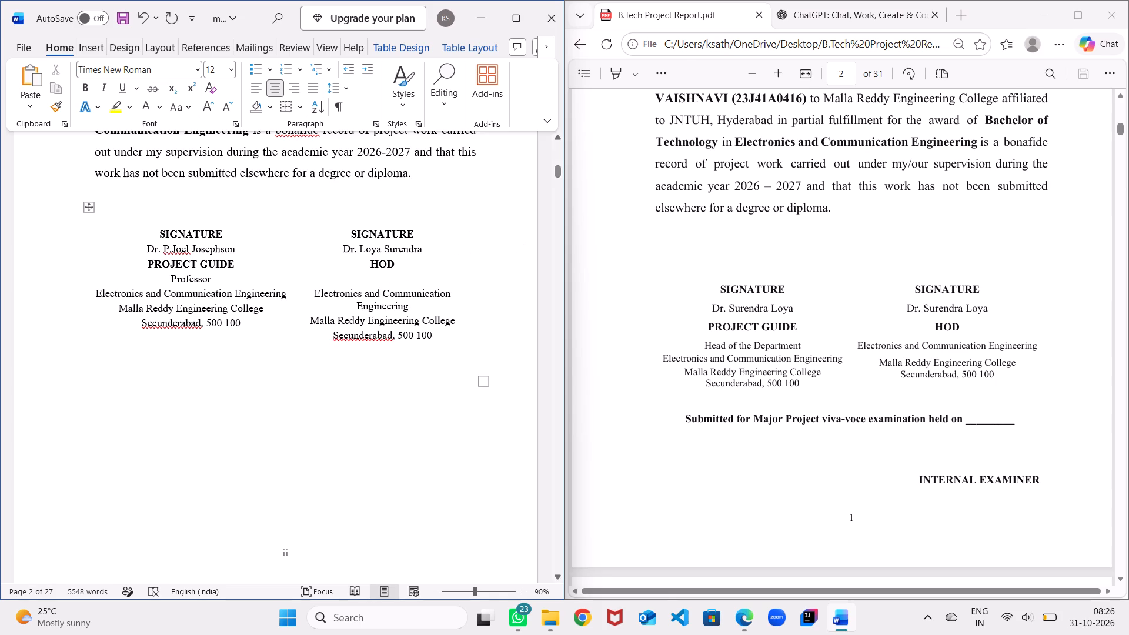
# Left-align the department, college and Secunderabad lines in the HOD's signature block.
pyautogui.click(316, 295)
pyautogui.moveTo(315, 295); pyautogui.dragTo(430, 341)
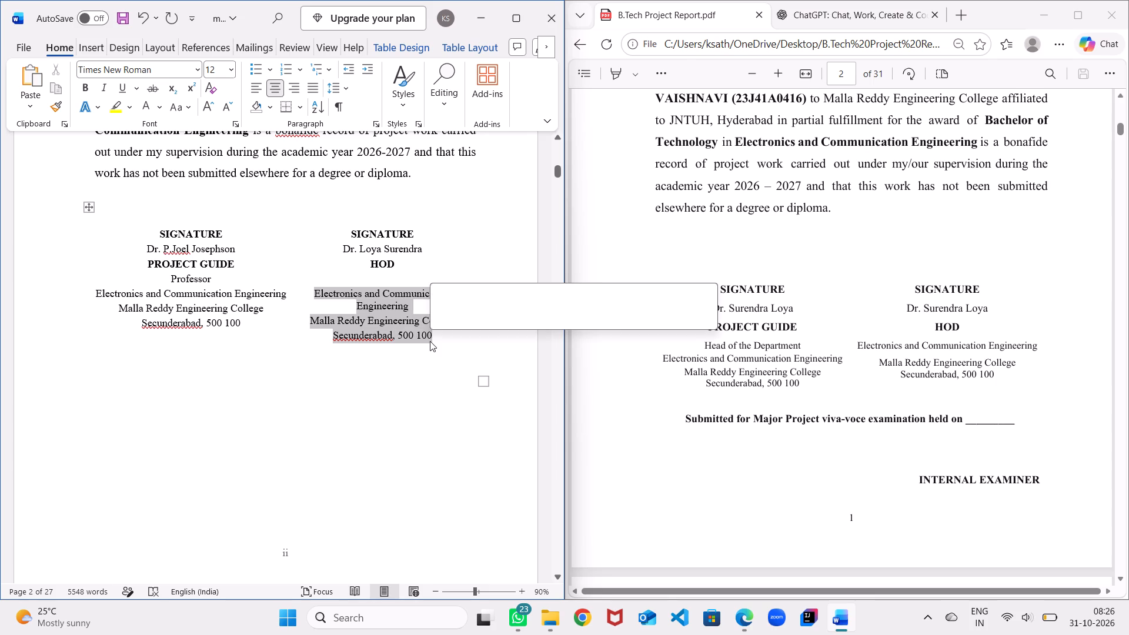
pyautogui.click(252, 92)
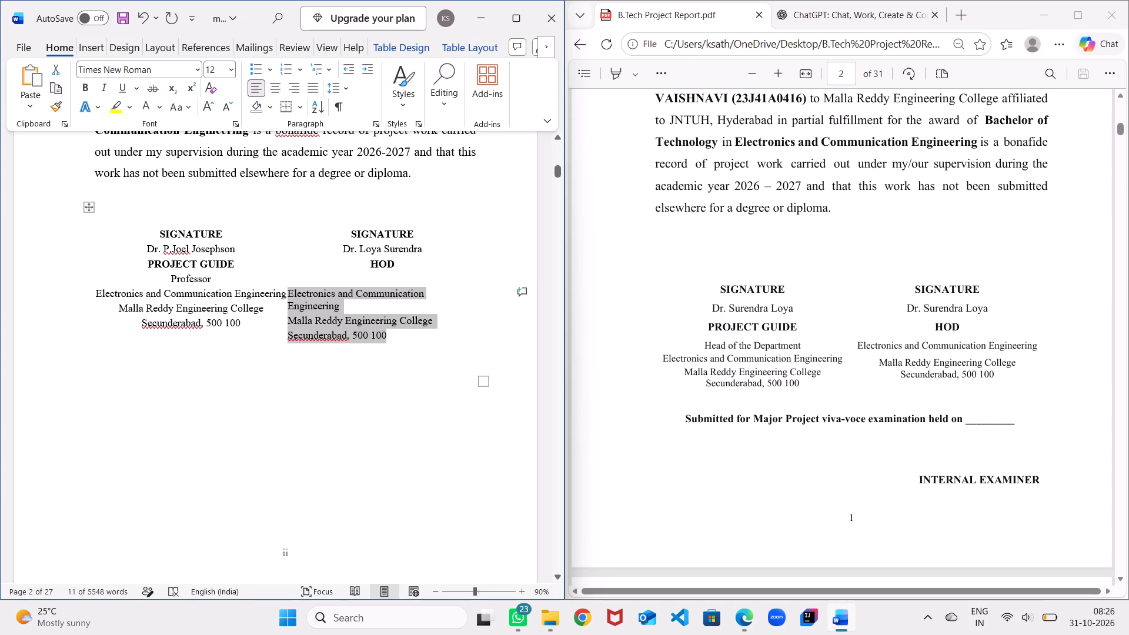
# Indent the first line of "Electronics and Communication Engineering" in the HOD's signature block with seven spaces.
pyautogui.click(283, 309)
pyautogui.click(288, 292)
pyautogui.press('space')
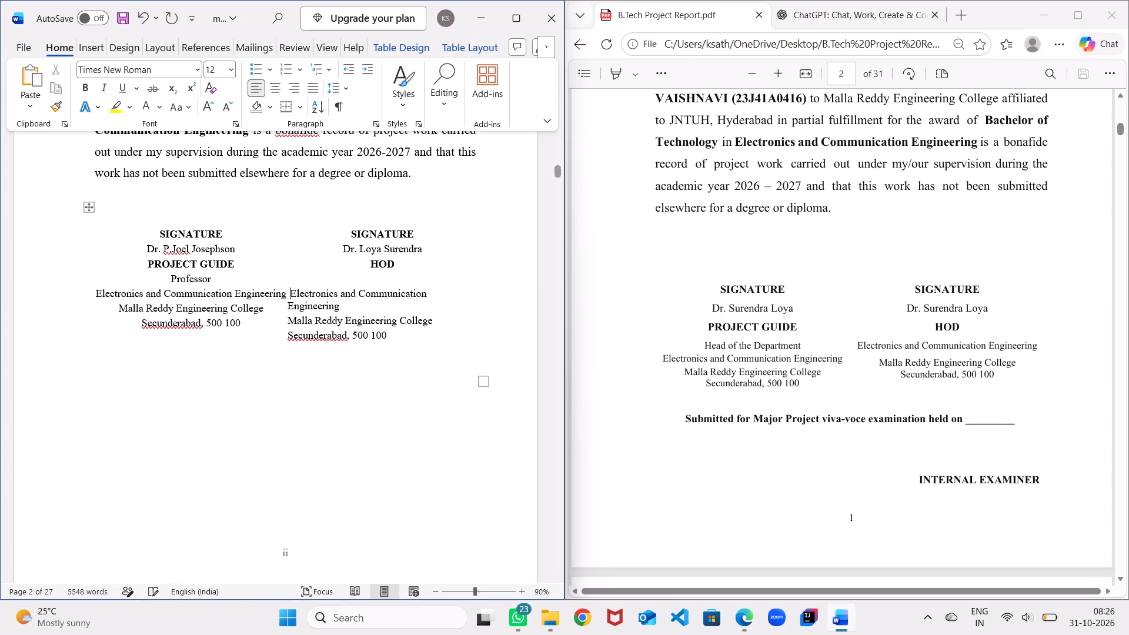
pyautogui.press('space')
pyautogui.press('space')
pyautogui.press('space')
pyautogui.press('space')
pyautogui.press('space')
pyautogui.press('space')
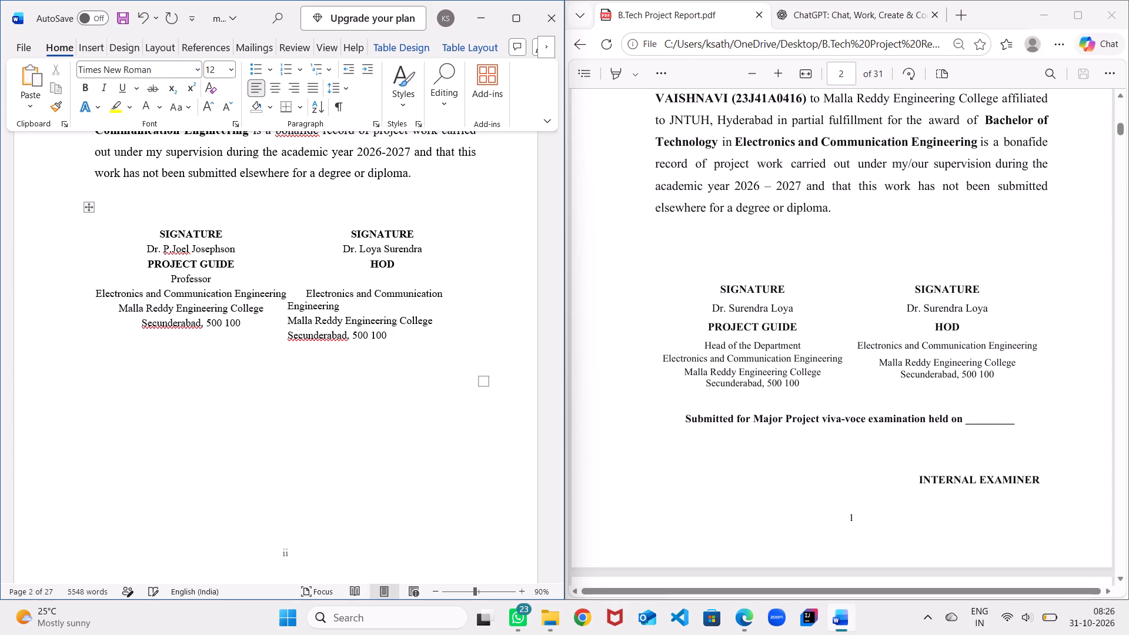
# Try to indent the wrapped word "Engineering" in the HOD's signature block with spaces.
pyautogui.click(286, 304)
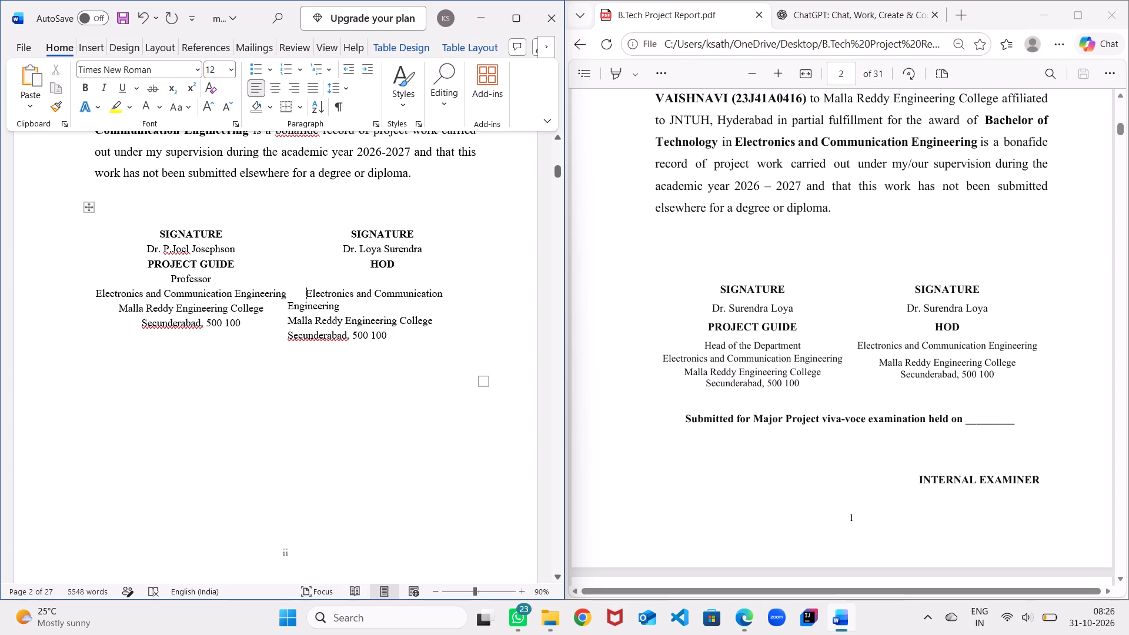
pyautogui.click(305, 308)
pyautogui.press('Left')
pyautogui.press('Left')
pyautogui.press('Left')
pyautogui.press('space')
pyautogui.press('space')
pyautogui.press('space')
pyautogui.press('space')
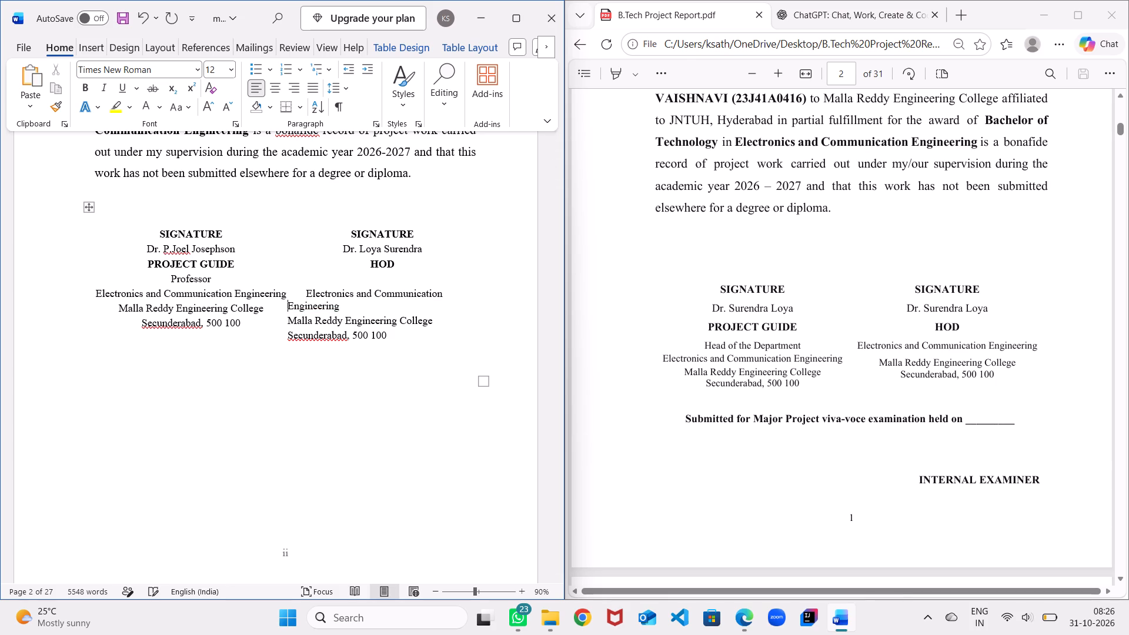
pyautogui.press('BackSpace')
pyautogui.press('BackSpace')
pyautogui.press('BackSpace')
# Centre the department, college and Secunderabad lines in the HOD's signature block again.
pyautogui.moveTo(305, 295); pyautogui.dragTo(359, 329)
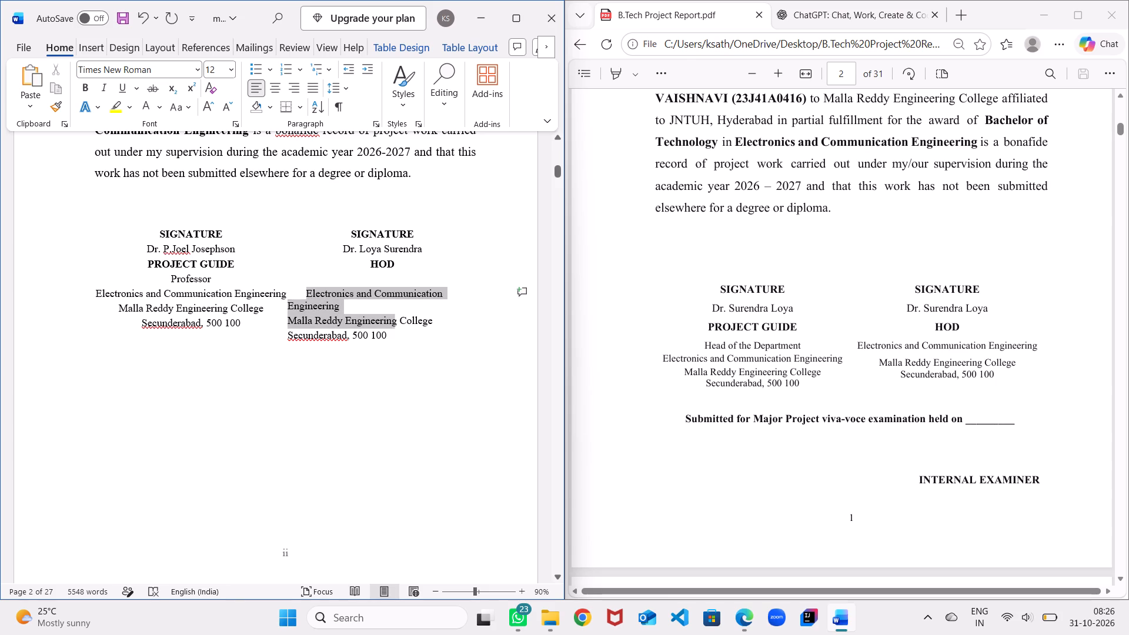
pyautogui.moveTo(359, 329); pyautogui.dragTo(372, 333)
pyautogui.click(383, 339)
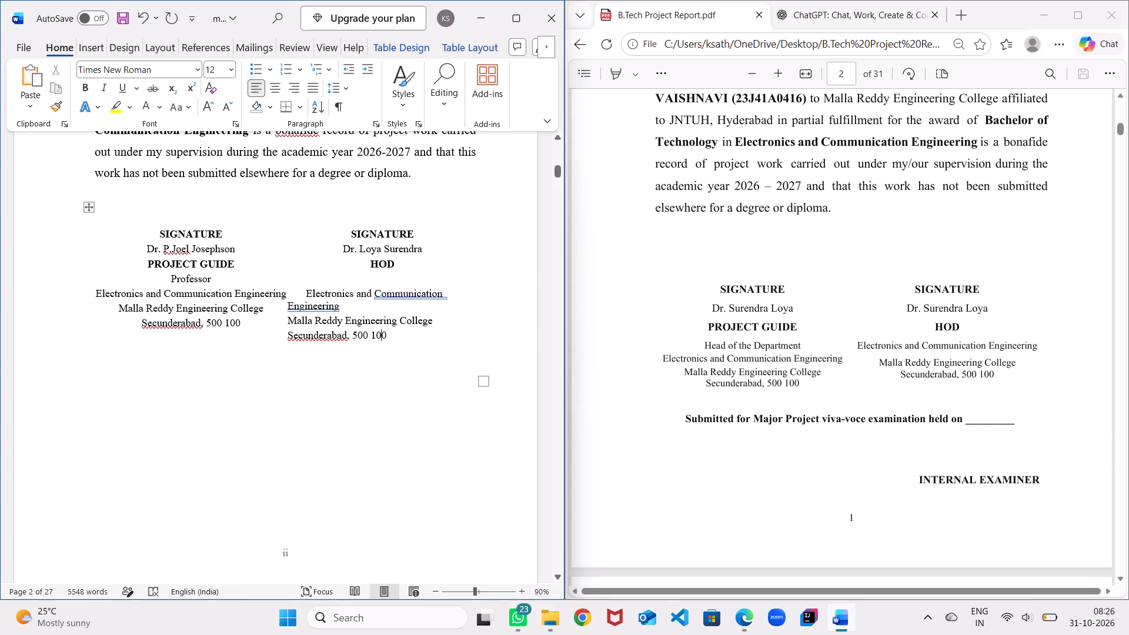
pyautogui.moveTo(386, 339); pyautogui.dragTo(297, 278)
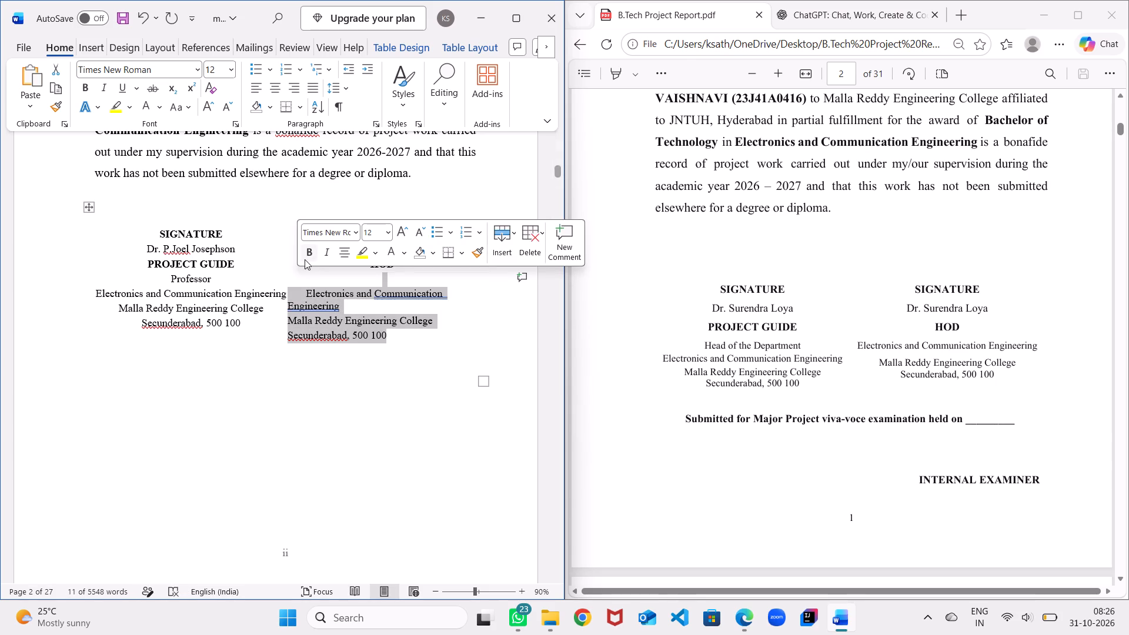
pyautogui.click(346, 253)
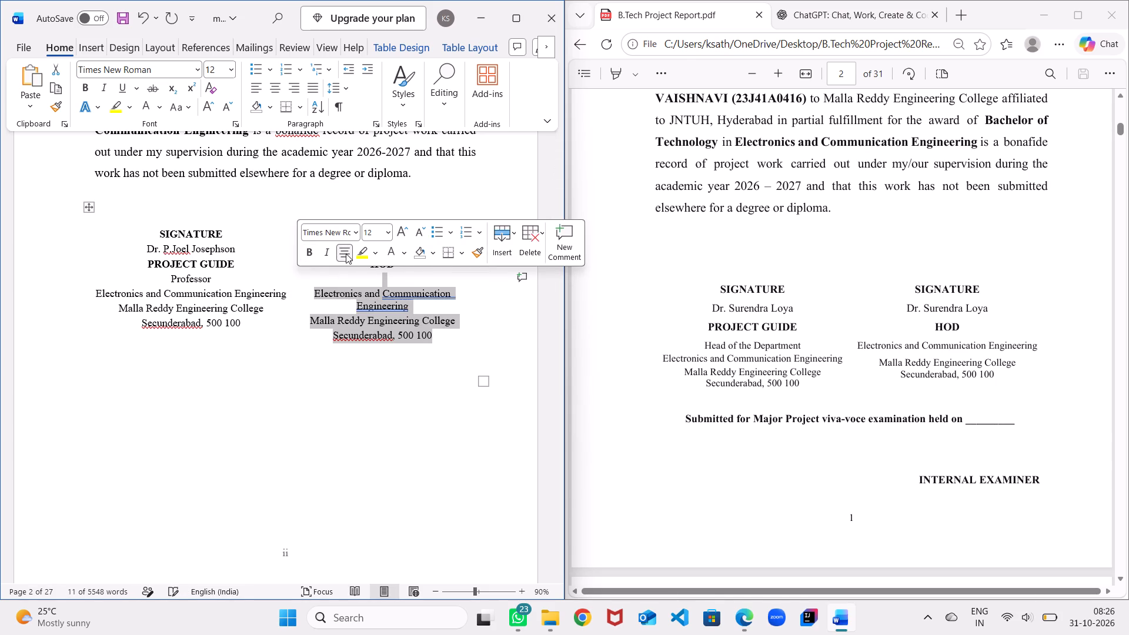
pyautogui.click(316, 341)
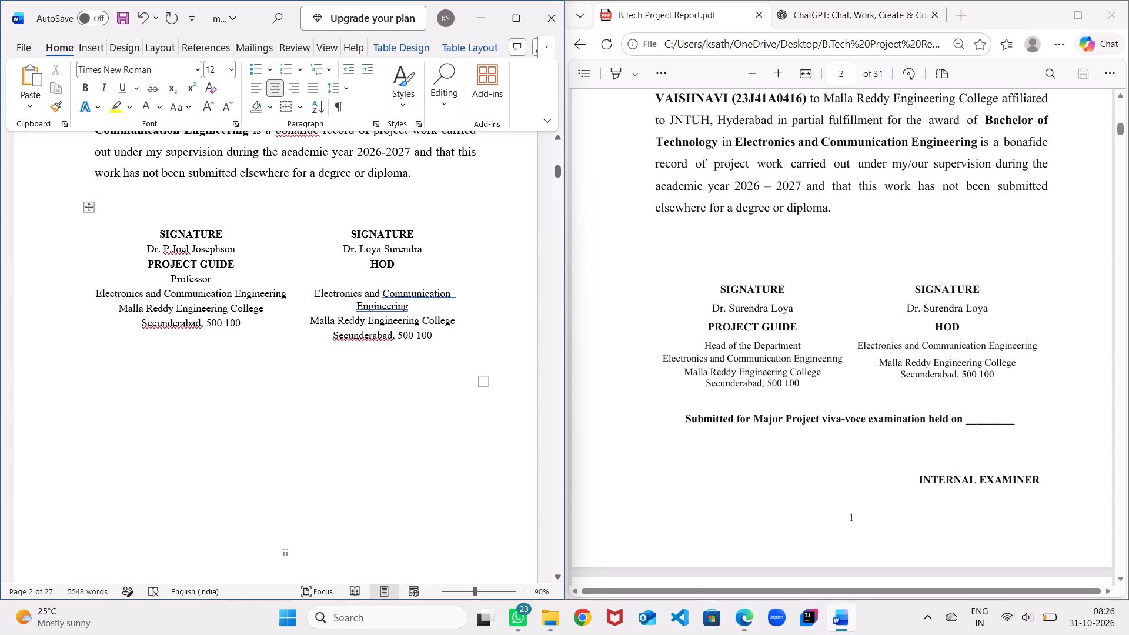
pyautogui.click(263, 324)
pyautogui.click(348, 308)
# Maximize the window of the major project report.
pyautogui.click(506, 19)
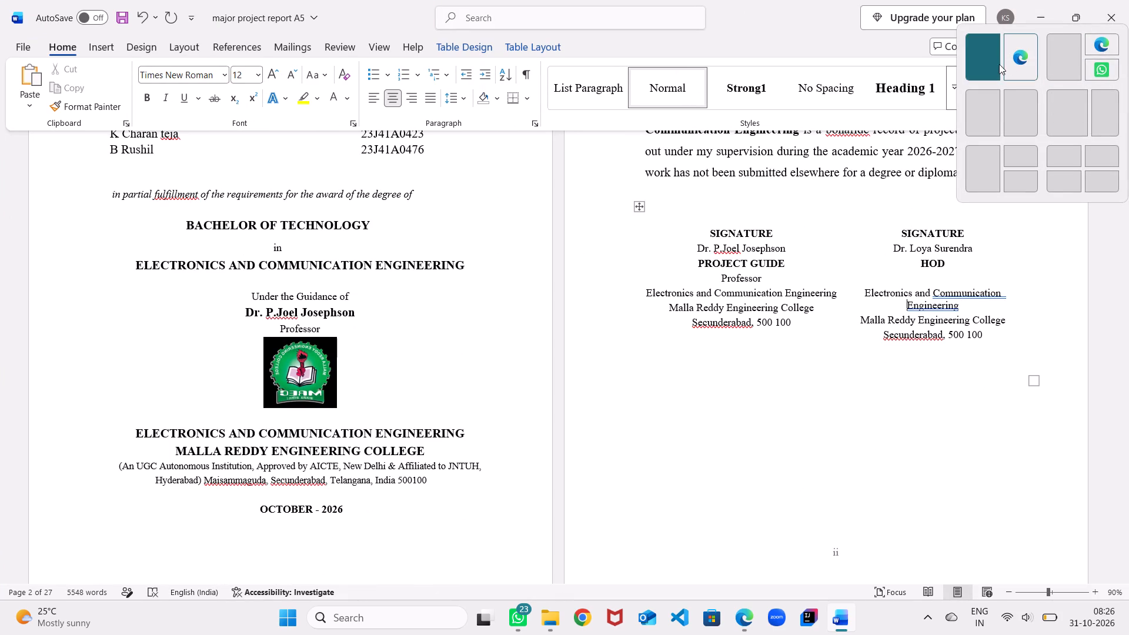
pyautogui.click(998, 64)
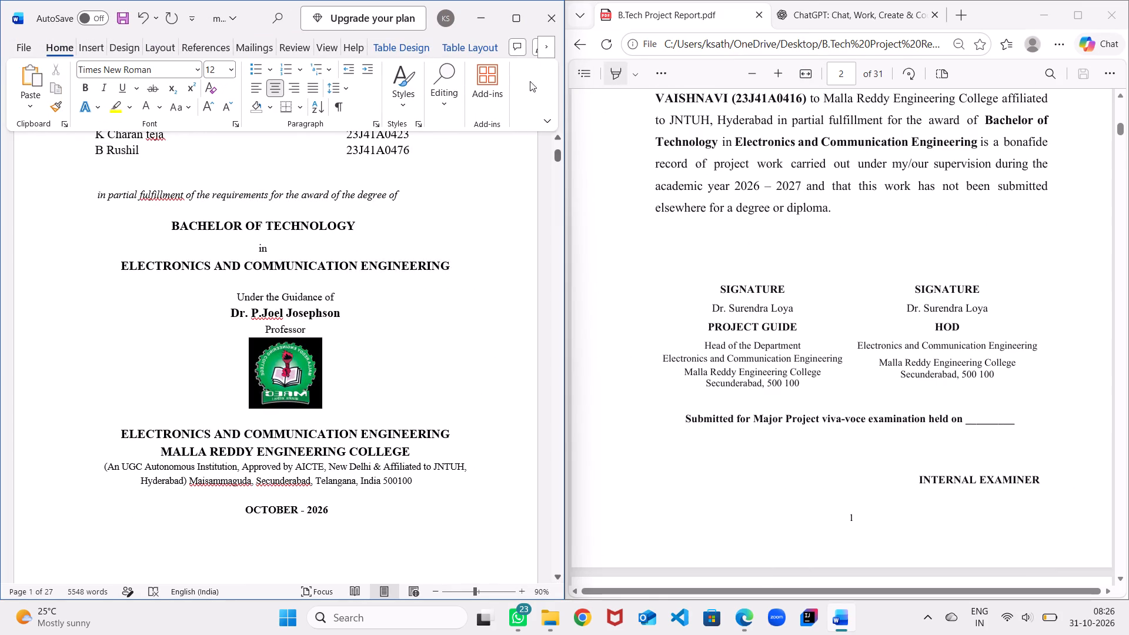
pyautogui.click(517, 24)
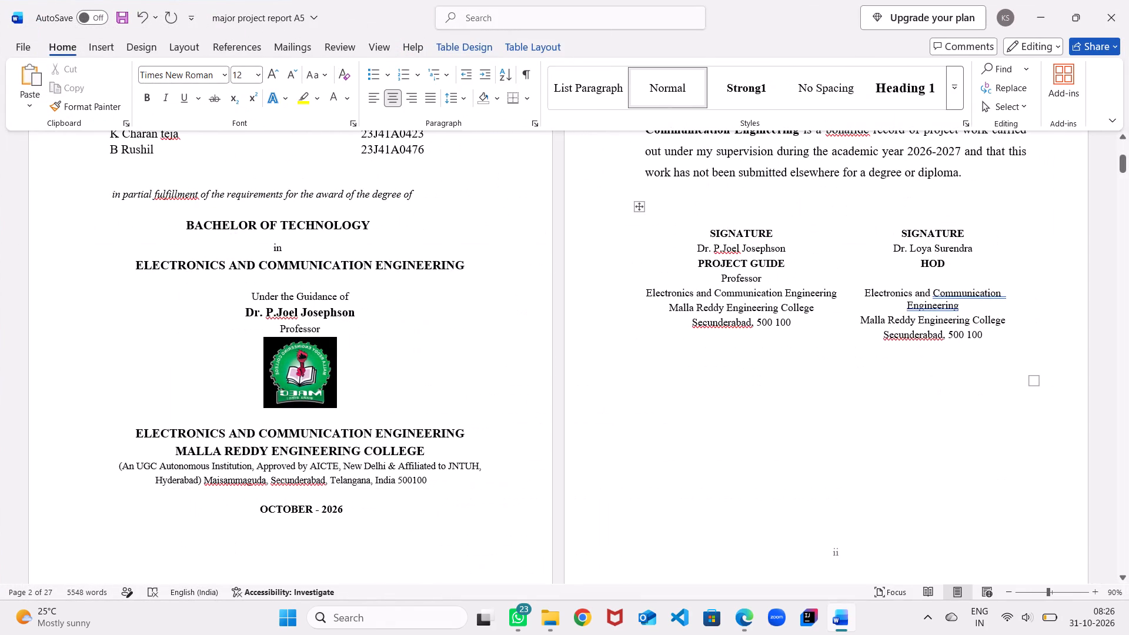
# Left-align the "Electronics and Communication Engineering" line in the HOD's signature block and indent it with three spaces.
pyautogui.scroll(1, 791, 259)
pyautogui.keyDown('ctrl'); pyautogui.scroll(-2, 791, 259); pyautogui.keyUp('ctrl')
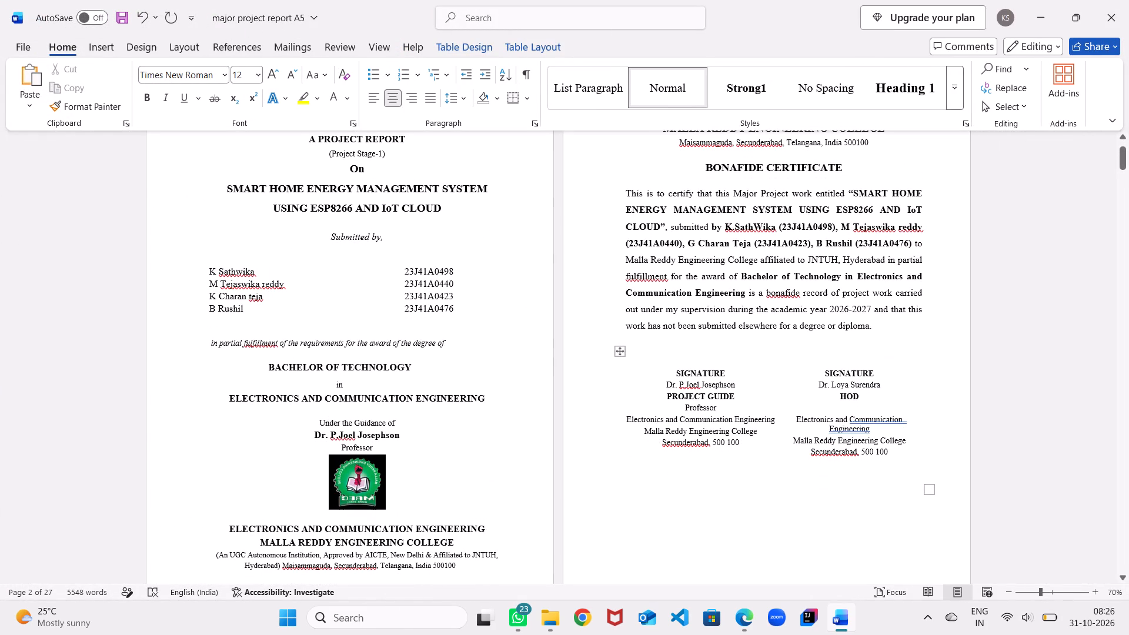
pyautogui.click(794, 416)
pyautogui.press('BackSpace')
pyautogui.press('space')
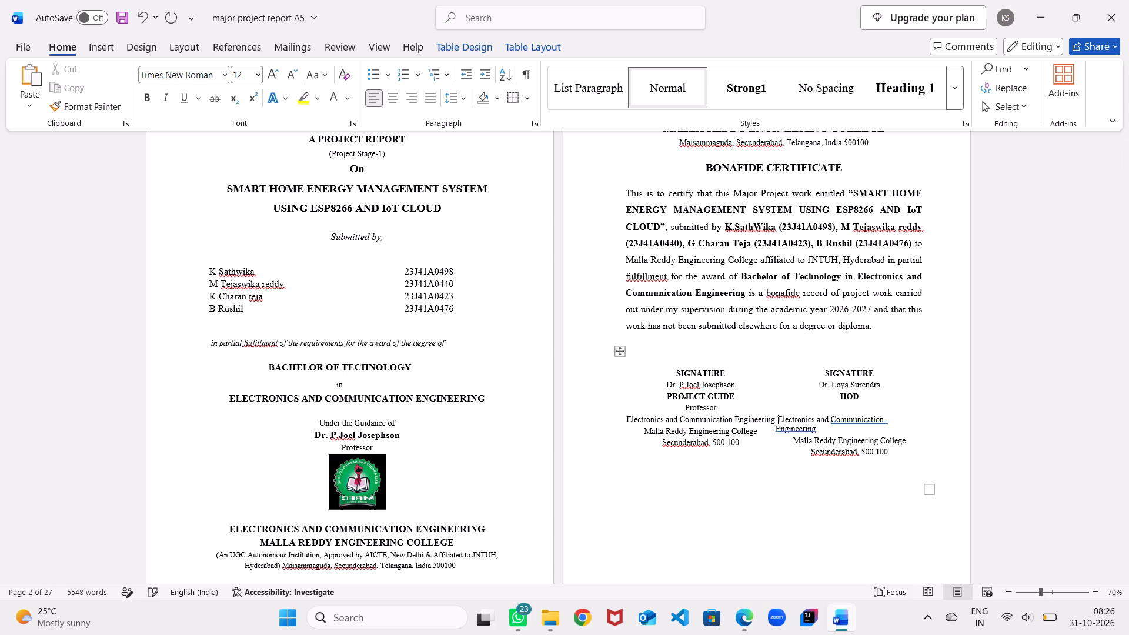
pyautogui.press('space')
pyautogui.press('space')
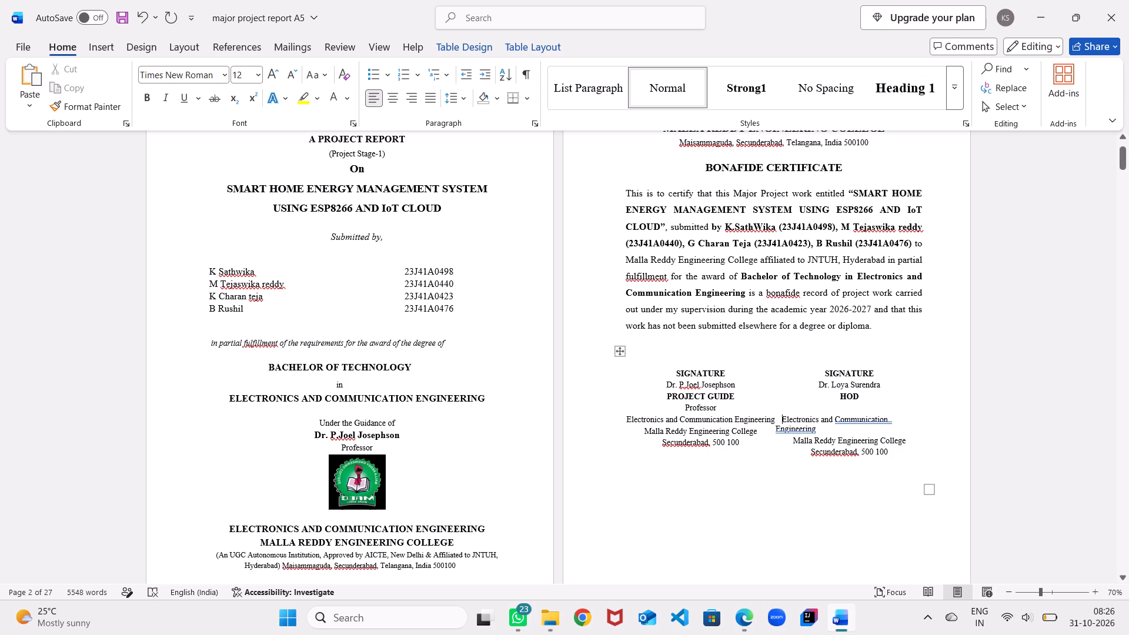
# Split the HOD's department line with a paragraph break between "Communication" and "Engineering".
pyautogui.click(774, 431)
pyautogui.click(774, 430)
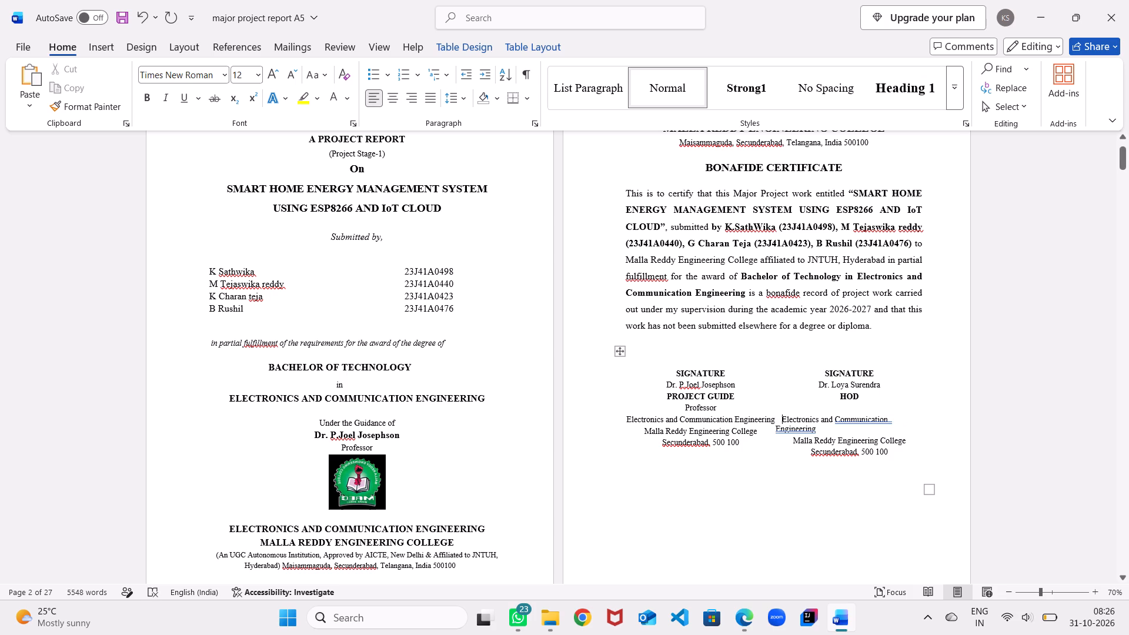
pyautogui.click(781, 431)
pyautogui.press('Left')
pyautogui.press('BackSpace')
pyautogui.press('BackSpace')
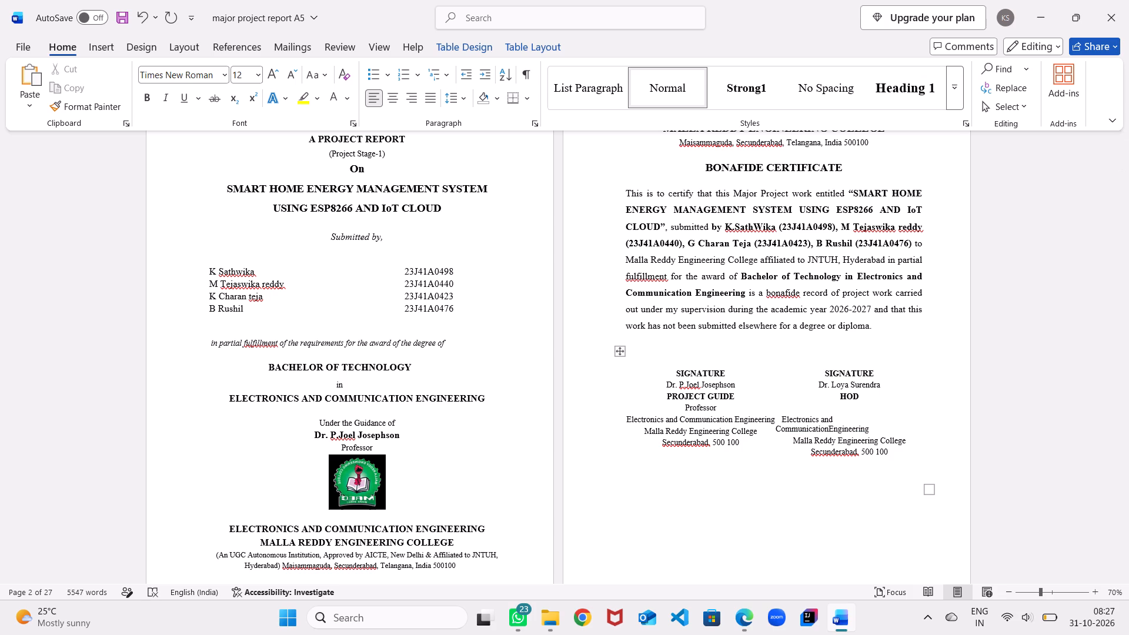
pyautogui.press('Return')
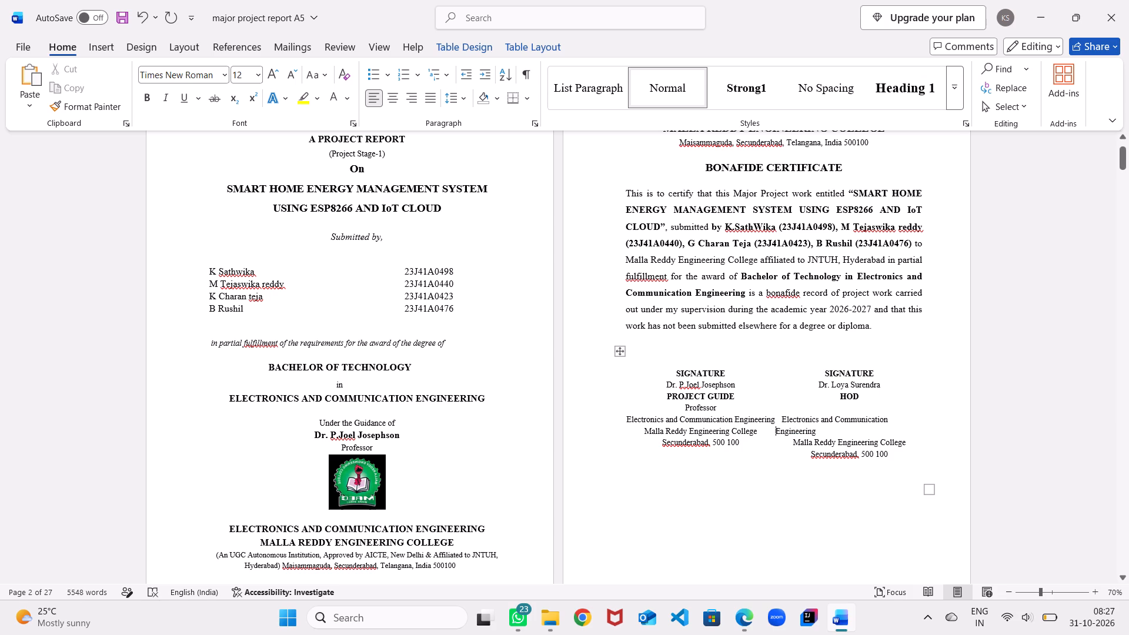
pyautogui.click(777, 423)
pyautogui.click(626, 426)
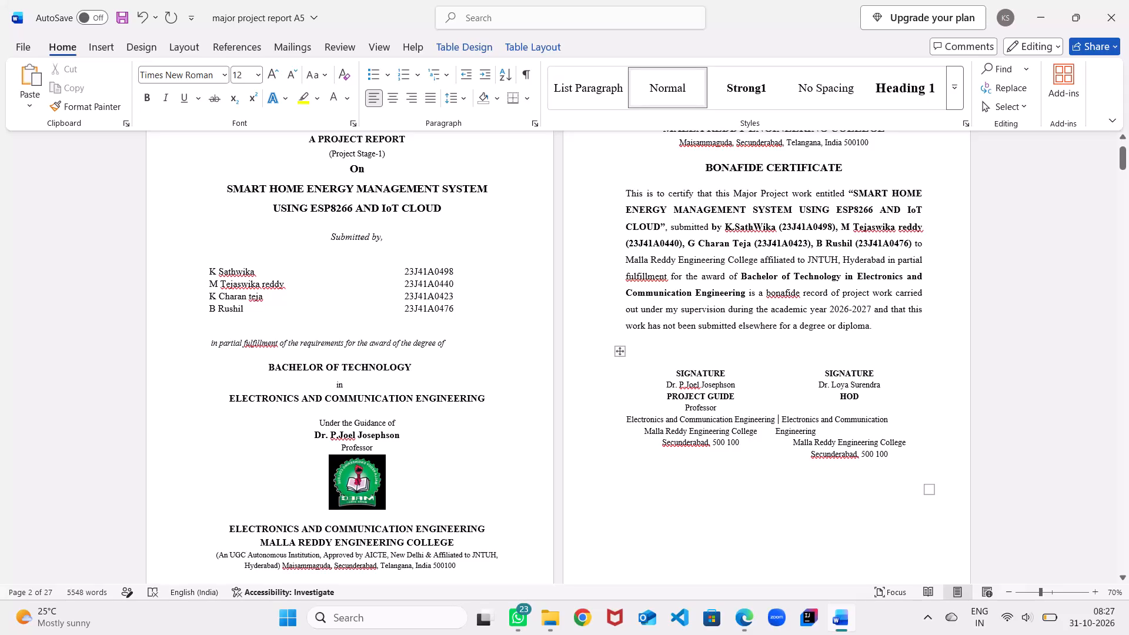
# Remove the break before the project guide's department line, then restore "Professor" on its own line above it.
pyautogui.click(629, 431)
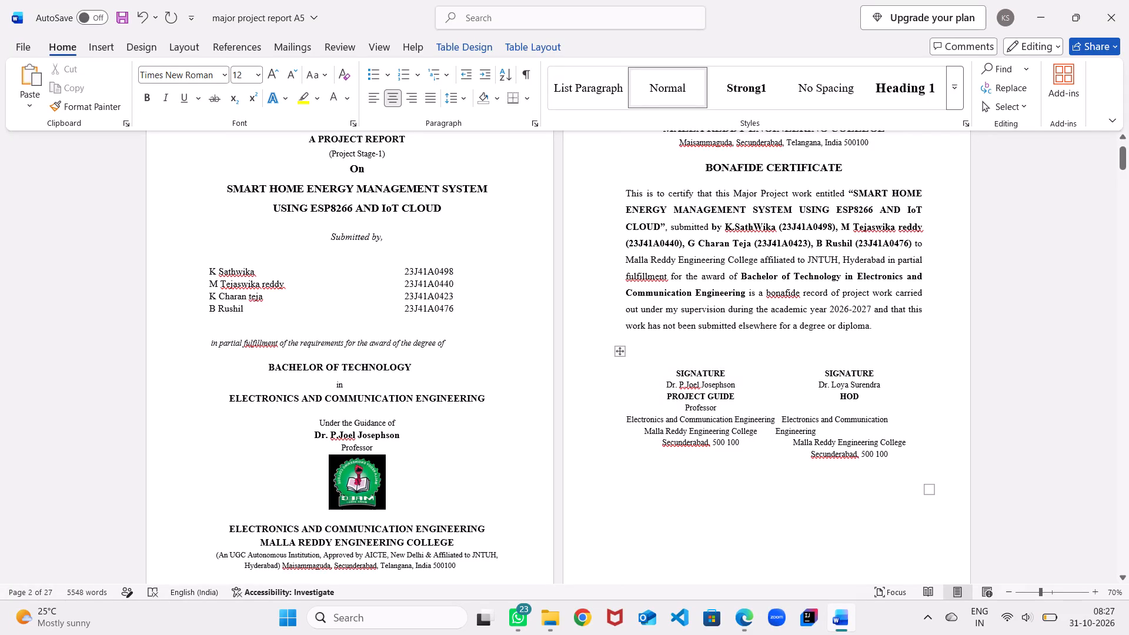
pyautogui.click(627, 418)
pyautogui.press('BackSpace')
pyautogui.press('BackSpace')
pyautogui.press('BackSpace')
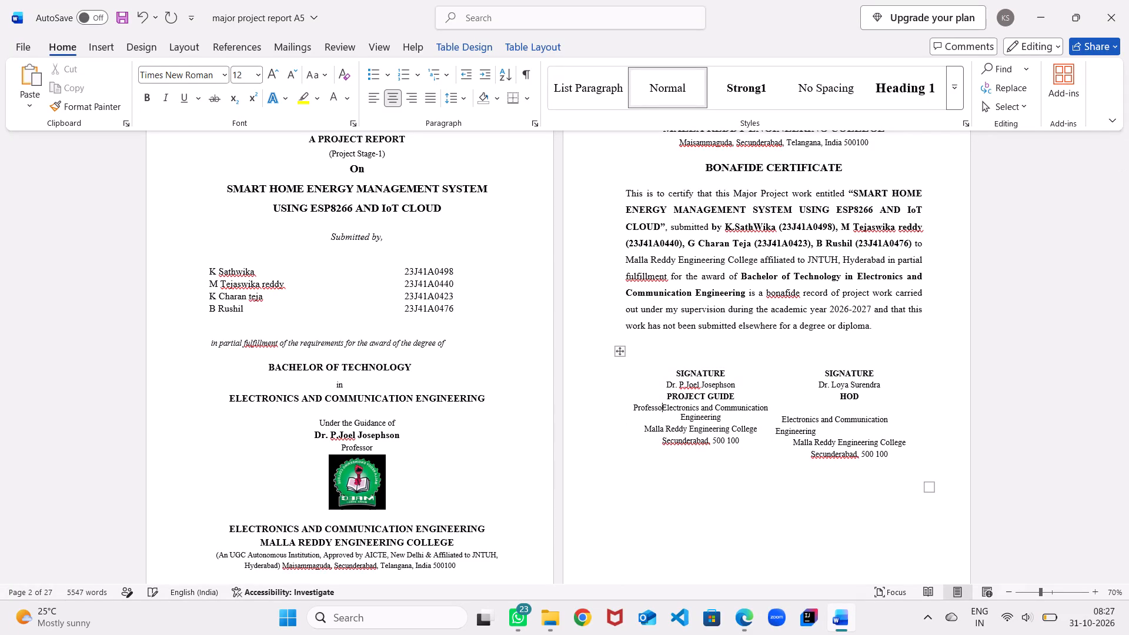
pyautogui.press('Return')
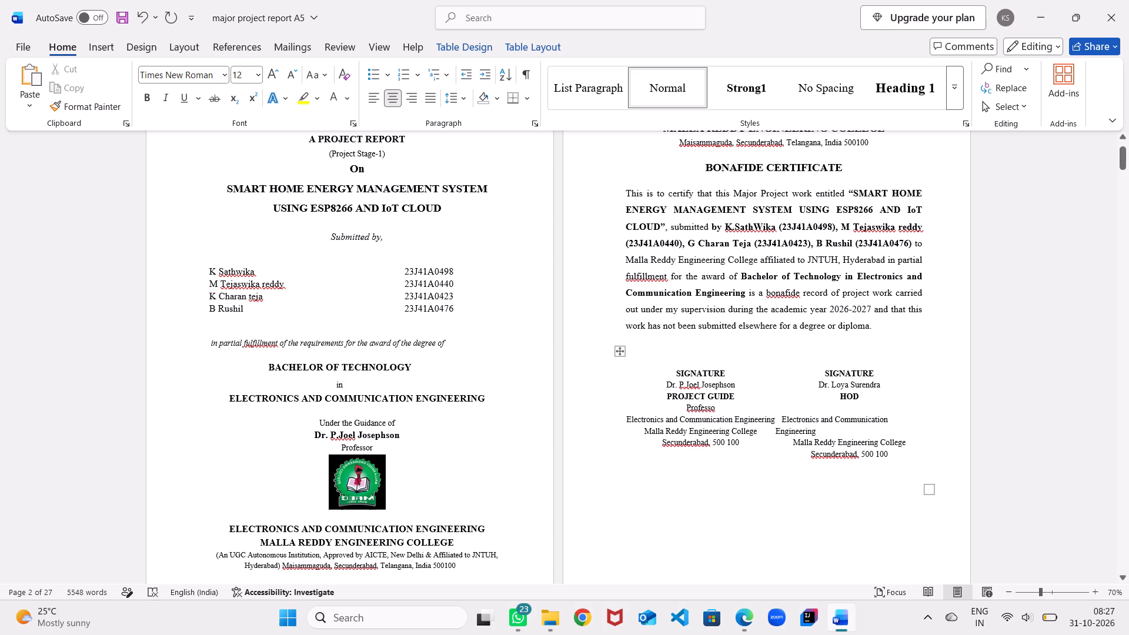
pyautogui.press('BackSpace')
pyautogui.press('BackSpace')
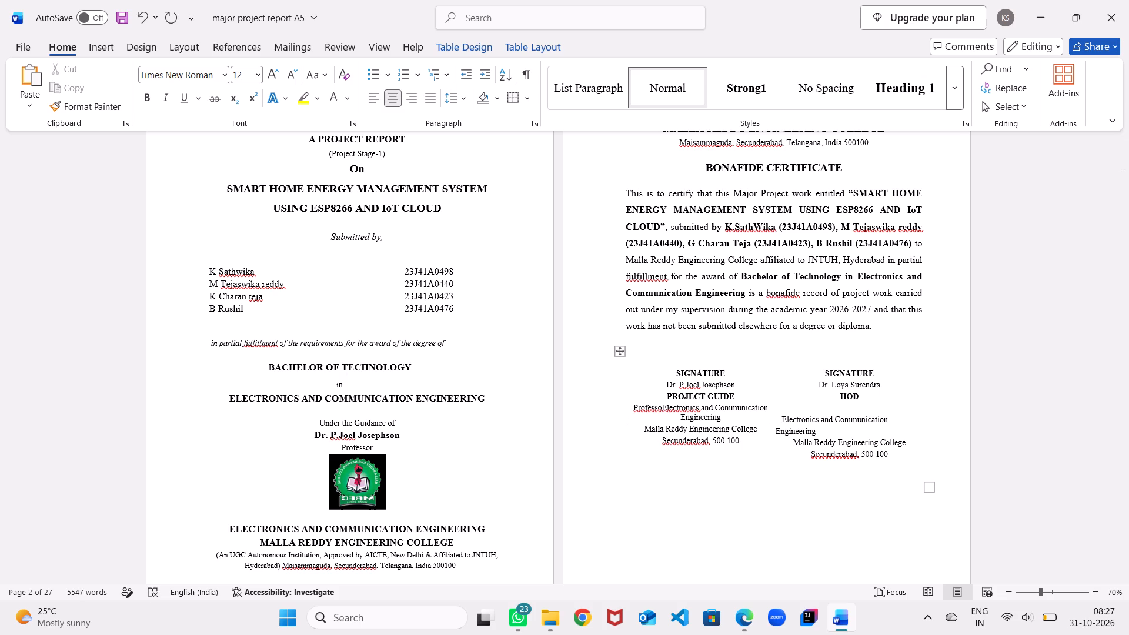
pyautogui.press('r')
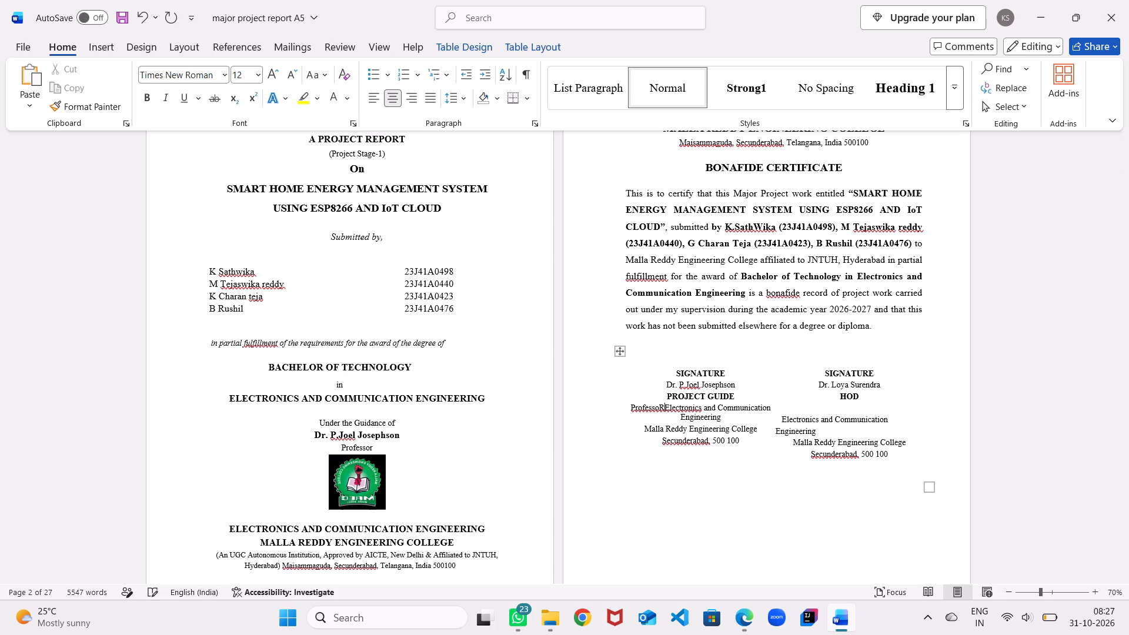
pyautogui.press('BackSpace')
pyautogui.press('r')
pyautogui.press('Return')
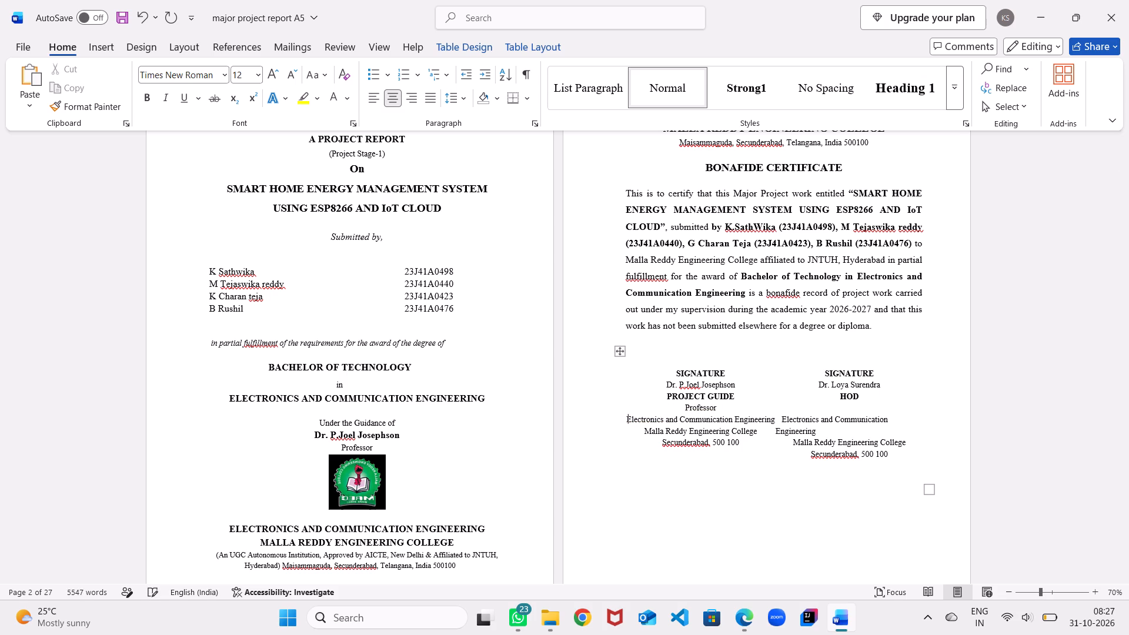
# Rejoin the HOD's department line into one paragraph reading "Electronics and Communication Engineering", removing the separate "Engineering" line.
pyautogui.click(772, 432)
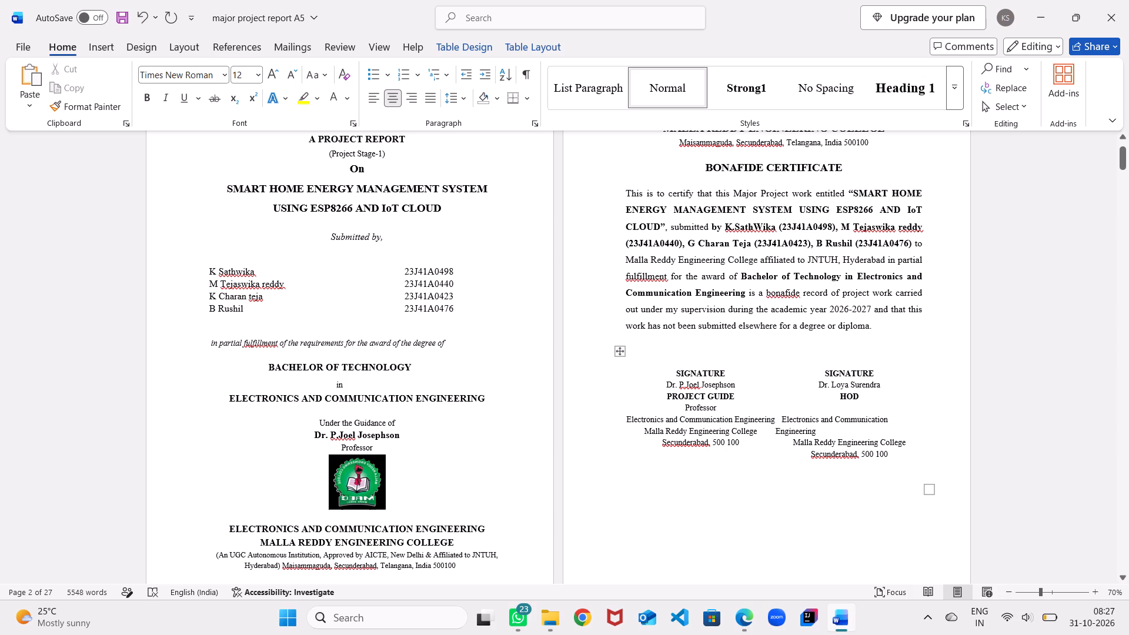
pyautogui.click(773, 432)
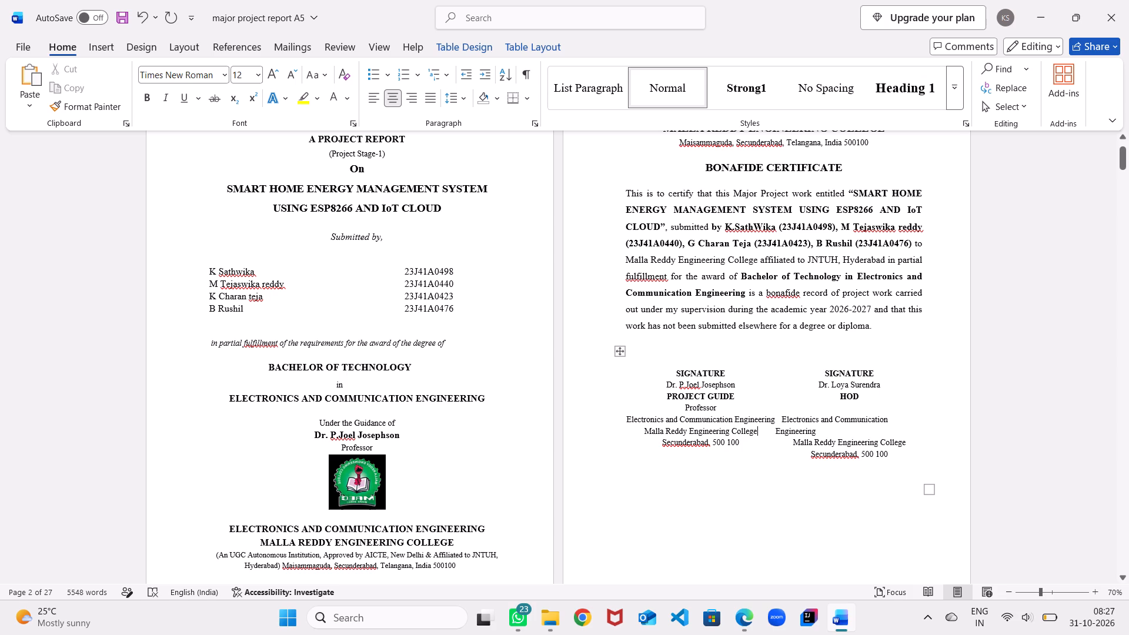
pyautogui.click(891, 420)
pyautogui.press('space')
pyautogui.hotkey('shift', 'e')
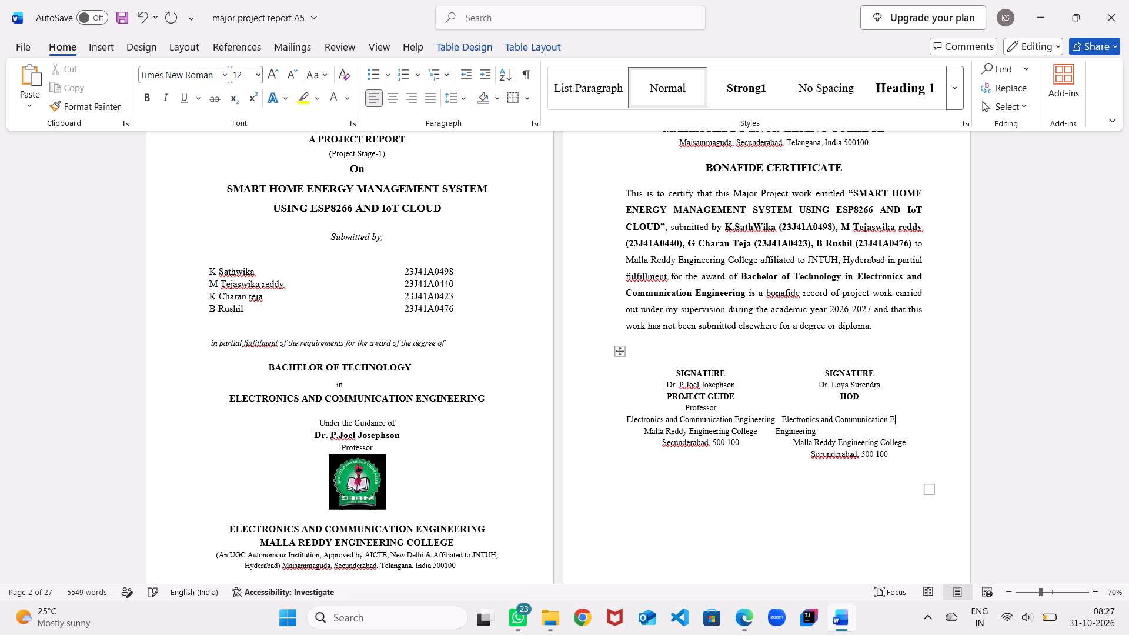
pyautogui.press('n')
pyautogui.write('gineering')
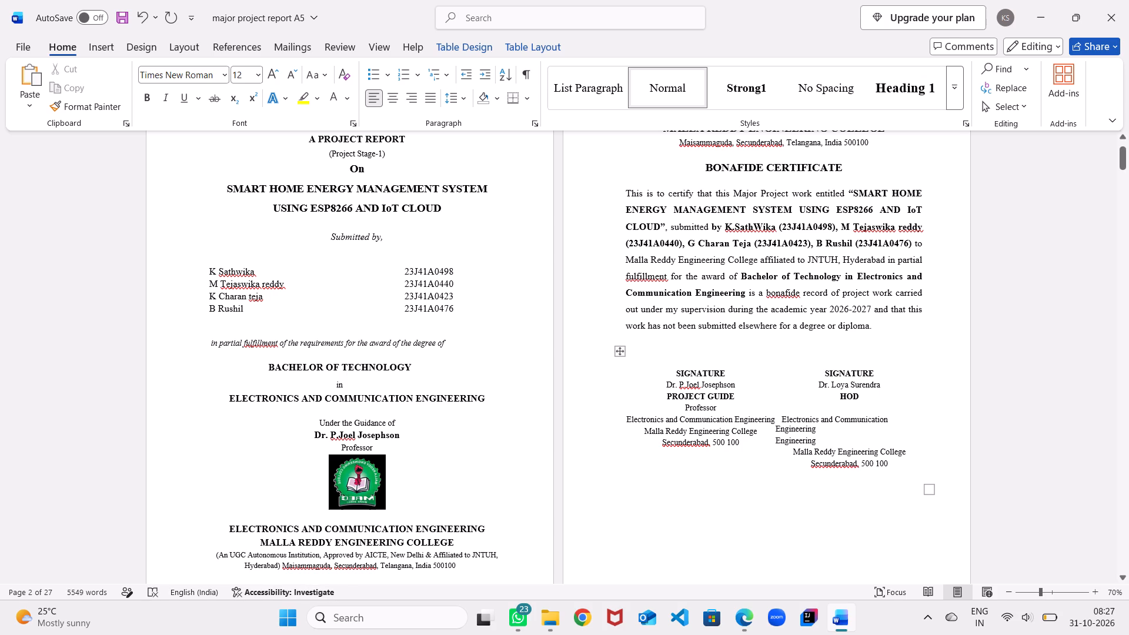
pyautogui.moveTo(825, 440); pyautogui.dragTo(773, 430)
pyautogui.click(773, 430)
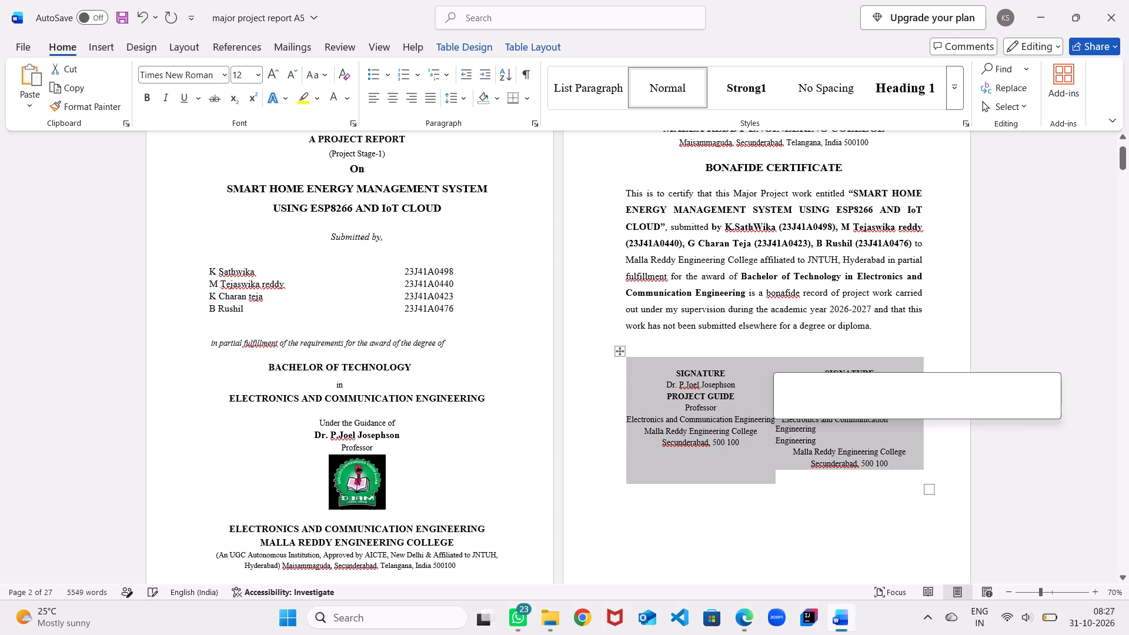
pyautogui.click(799, 442)
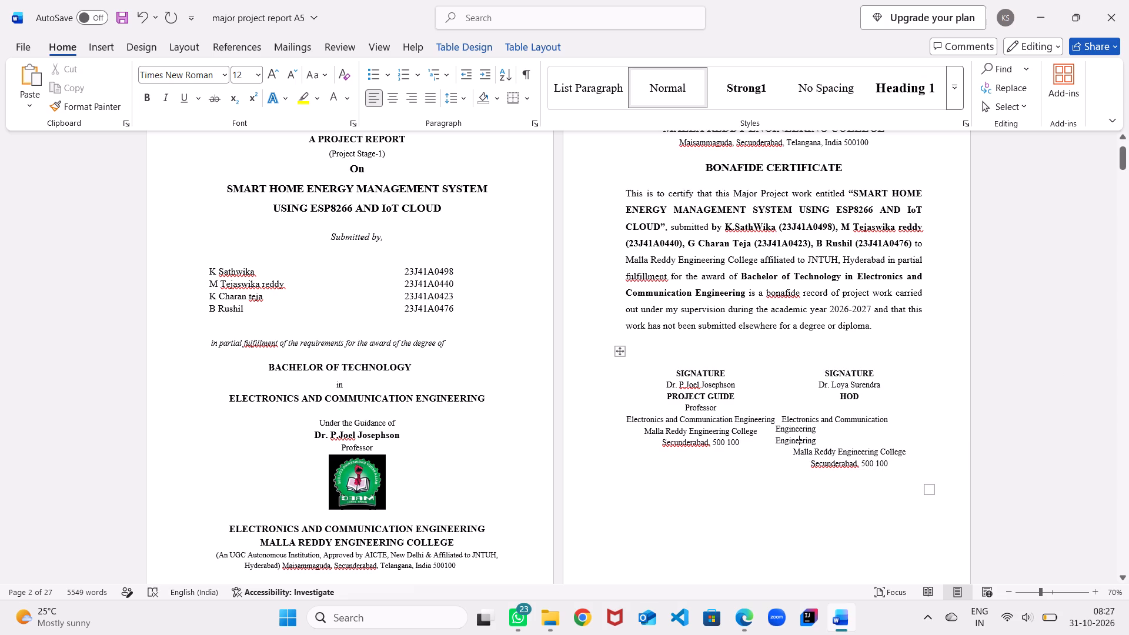
pyautogui.moveTo(819, 440); pyautogui.dragTo(780, 433)
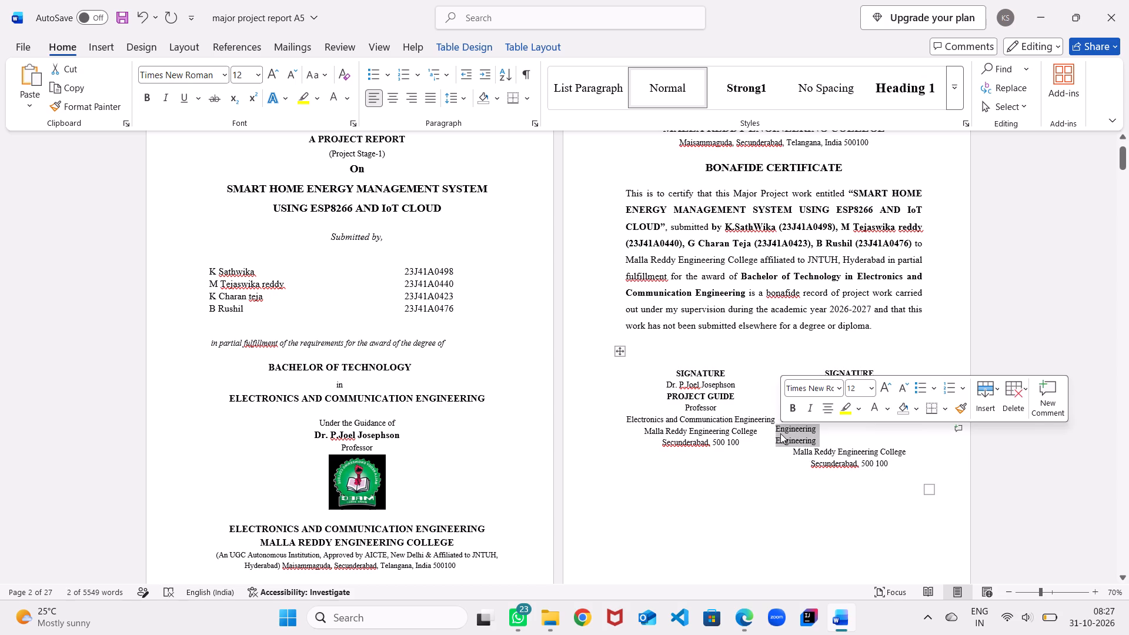
pyautogui.press('BackSpace')
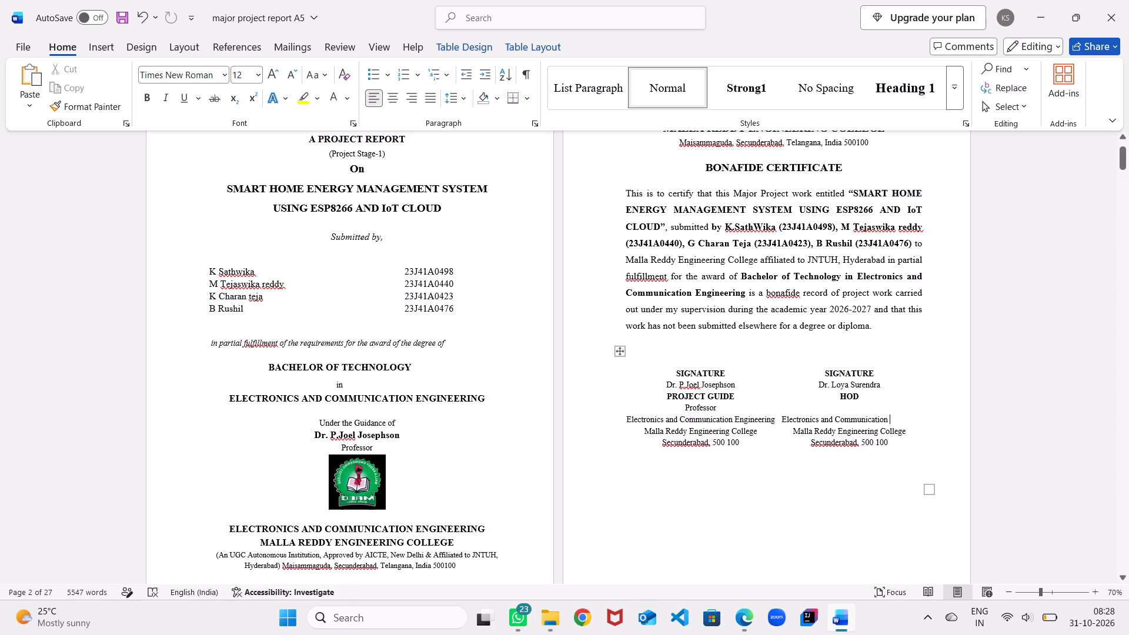
pyautogui.hotkey('shift', 'e')
pyautogui.write('ngineering')
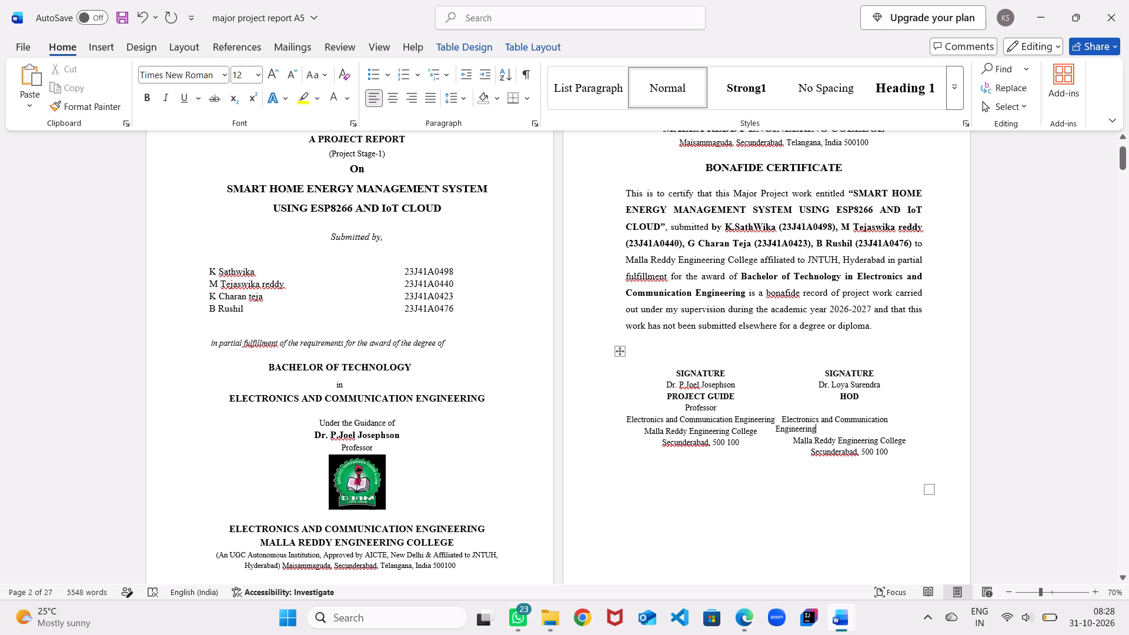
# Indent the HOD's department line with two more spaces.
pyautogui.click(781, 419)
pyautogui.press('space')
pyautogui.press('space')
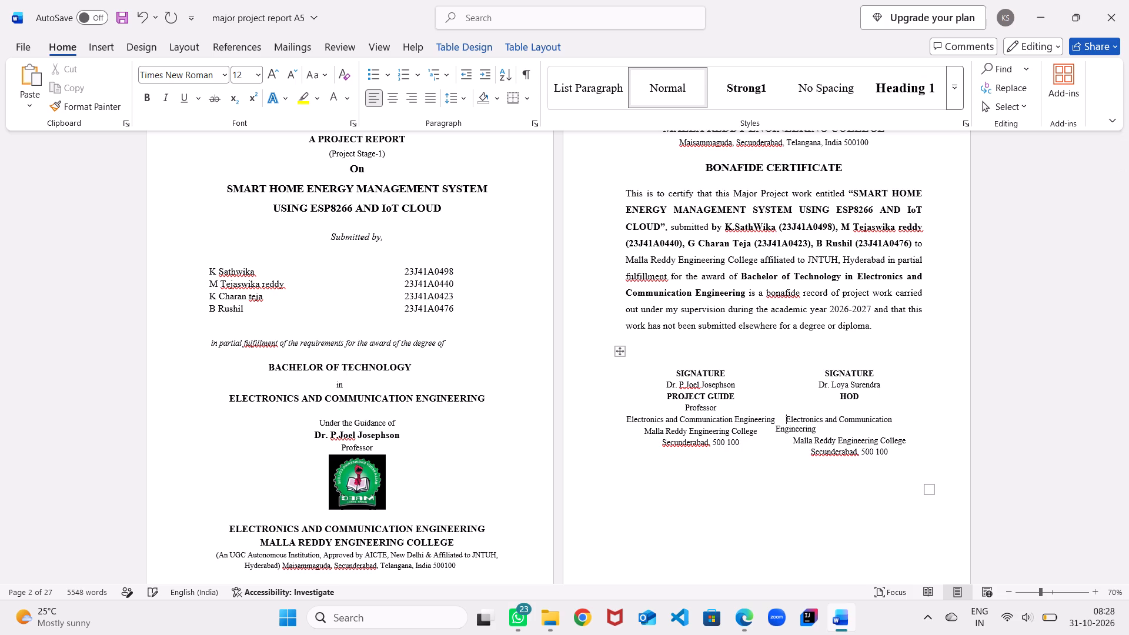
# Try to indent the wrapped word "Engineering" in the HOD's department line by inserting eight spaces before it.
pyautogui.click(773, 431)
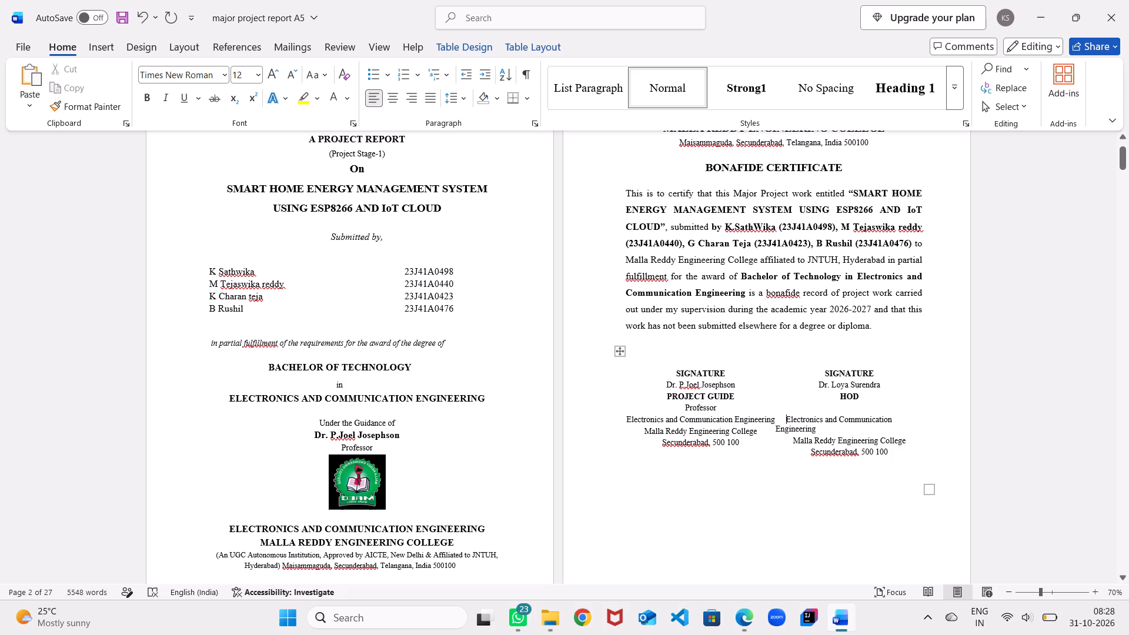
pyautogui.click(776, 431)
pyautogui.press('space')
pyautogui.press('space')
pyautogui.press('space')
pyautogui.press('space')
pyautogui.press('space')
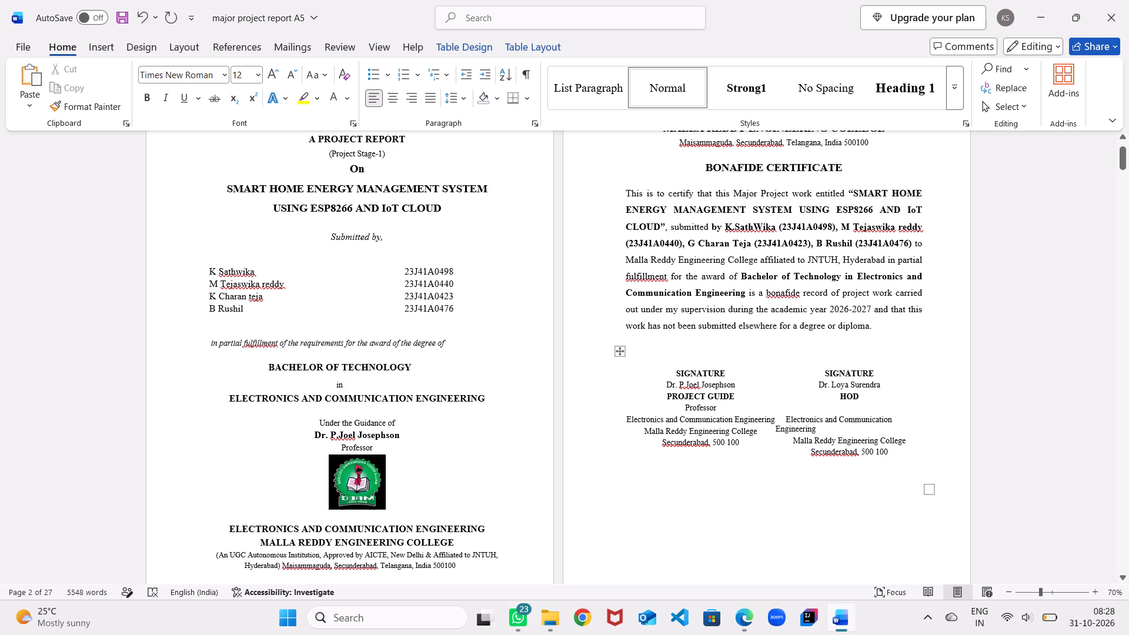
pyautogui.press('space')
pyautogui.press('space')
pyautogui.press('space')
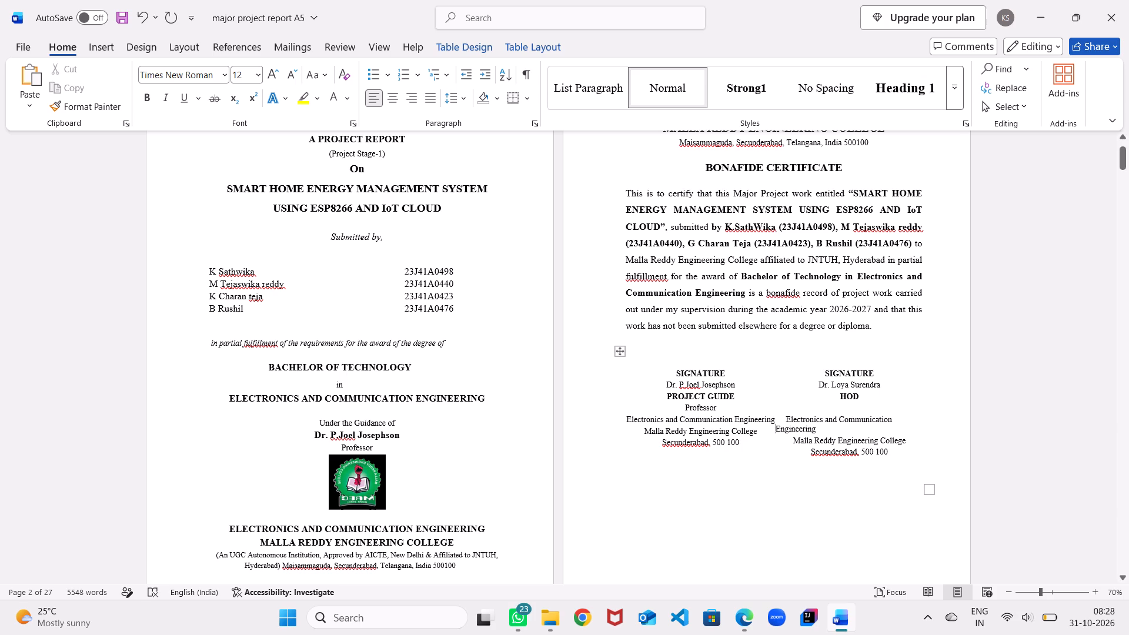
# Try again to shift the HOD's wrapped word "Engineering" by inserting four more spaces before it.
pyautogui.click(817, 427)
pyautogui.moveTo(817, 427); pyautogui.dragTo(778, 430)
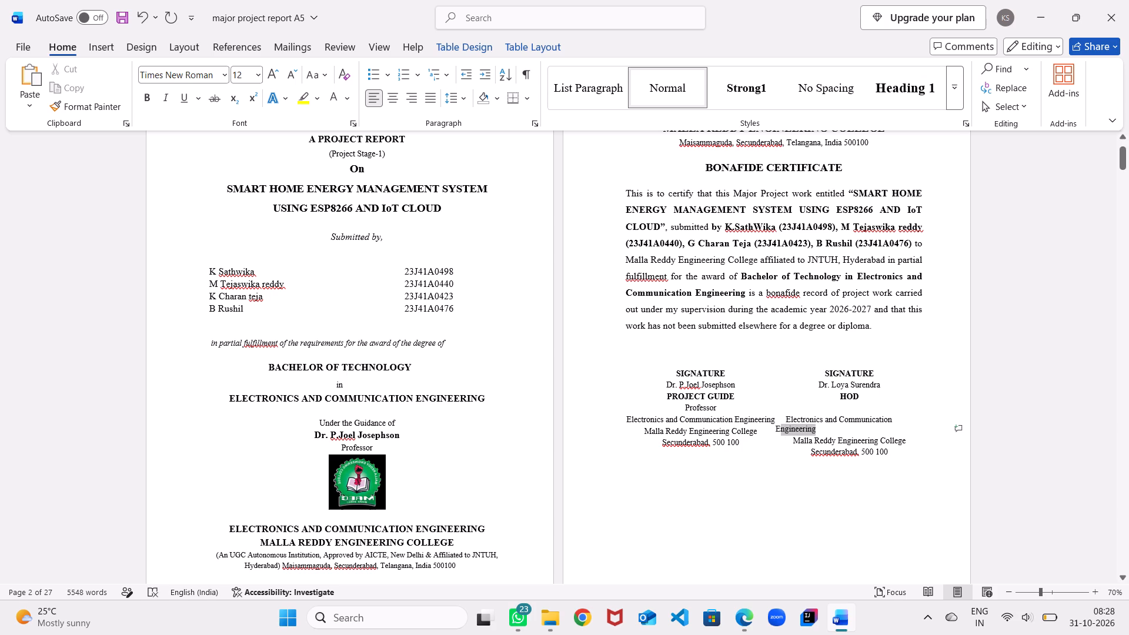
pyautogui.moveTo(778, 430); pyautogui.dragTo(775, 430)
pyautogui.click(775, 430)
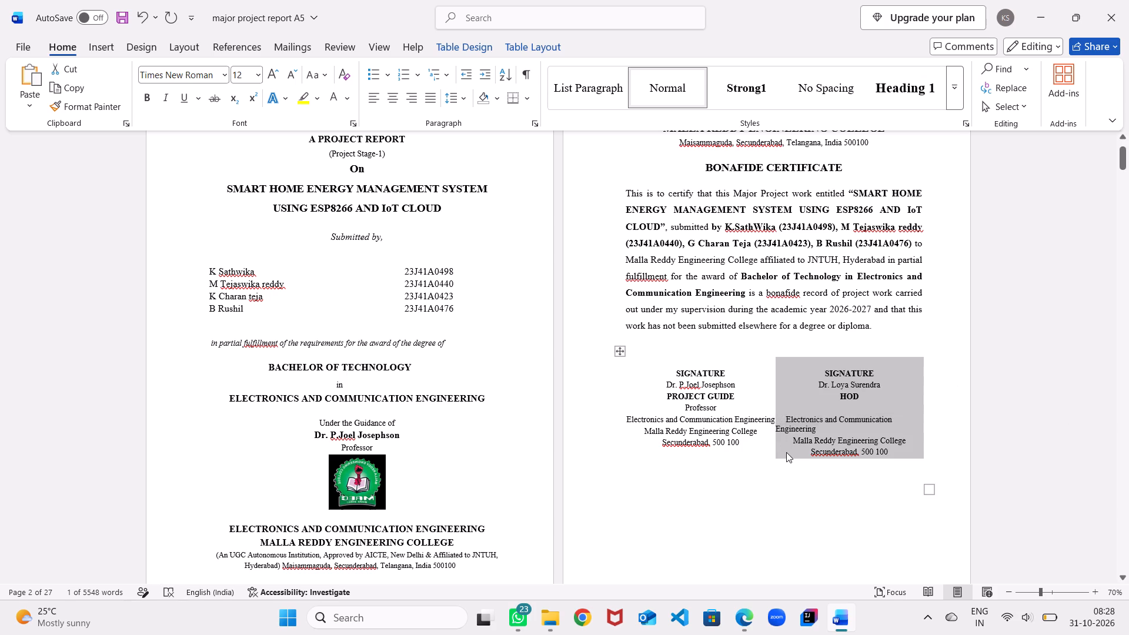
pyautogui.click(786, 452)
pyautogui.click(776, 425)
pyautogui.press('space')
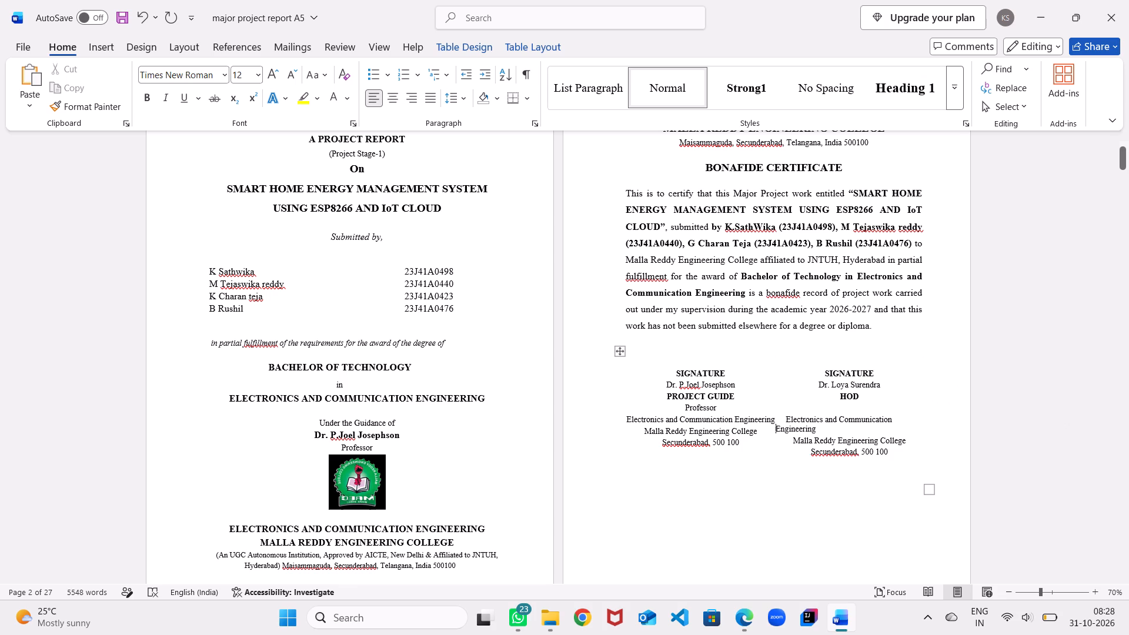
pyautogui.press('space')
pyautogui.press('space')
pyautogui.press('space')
# Centre the department, college and Secunderabad lines in the HOD's signature block.
pyautogui.moveTo(890, 456); pyautogui.dragTo(788, 421)
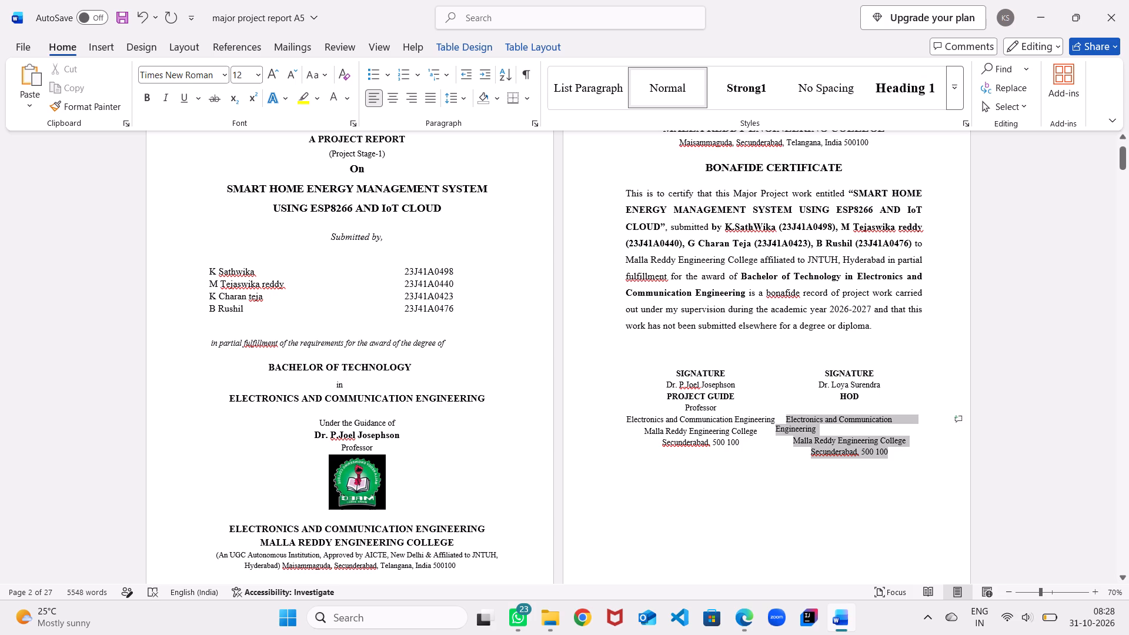
pyautogui.moveTo(788, 421); pyautogui.dragTo(788, 420)
pyautogui.click(835, 396)
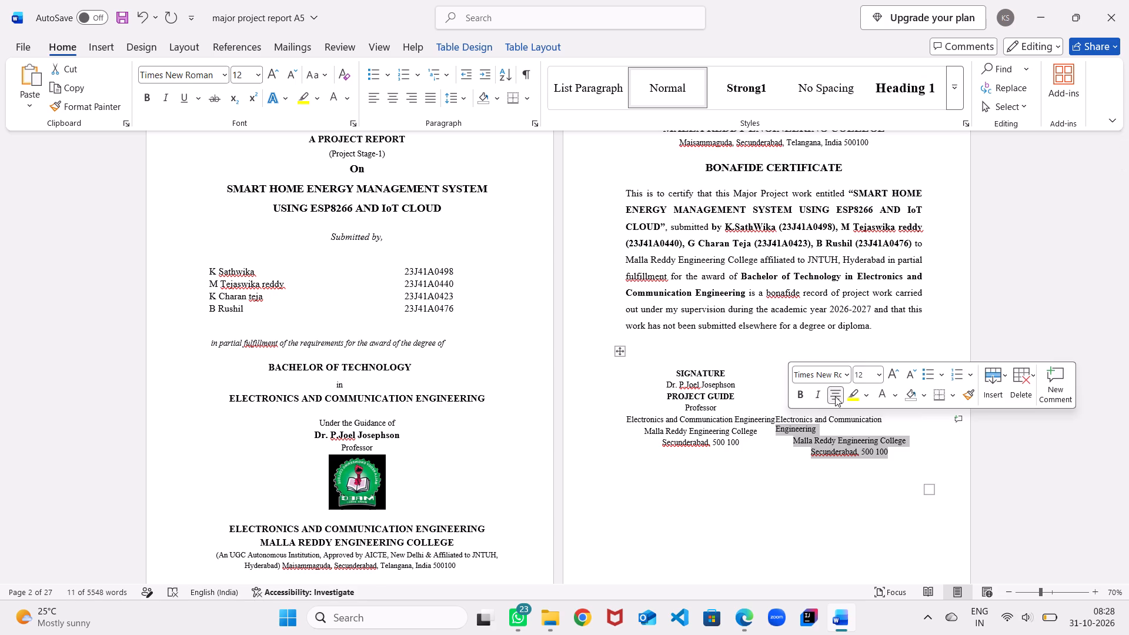
pyautogui.click(803, 429)
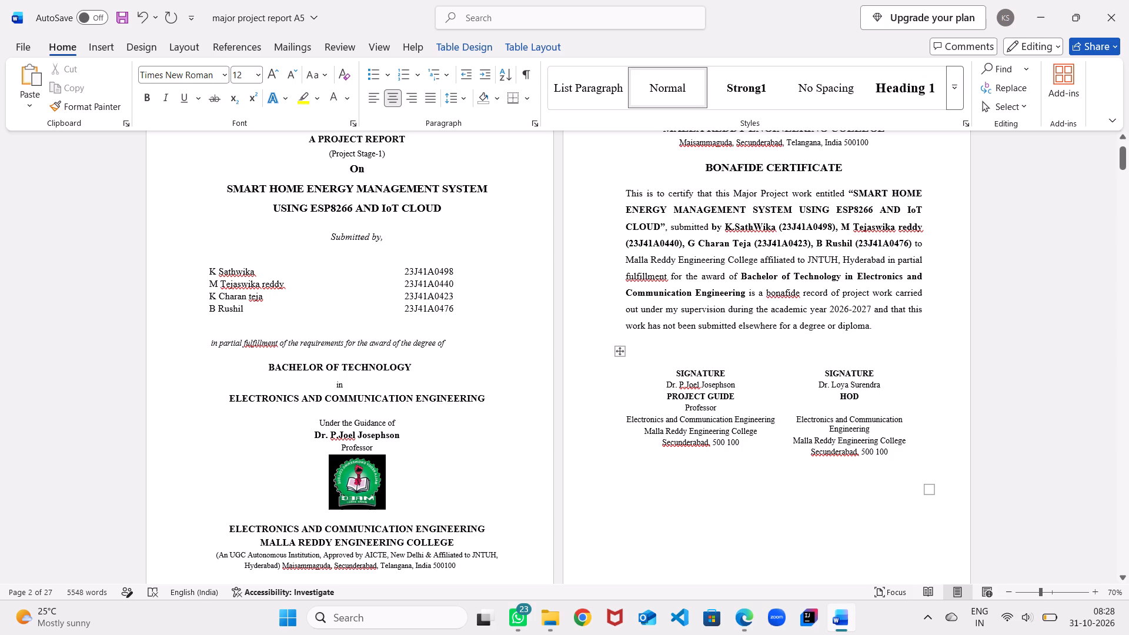
# Review the layout of the bonafide certificate and the declaration and acknowledgement pages, reading the declaration text up close.
pyautogui.scroll(-4, 426, 456)
pyautogui.scroll(1, 426, 456)
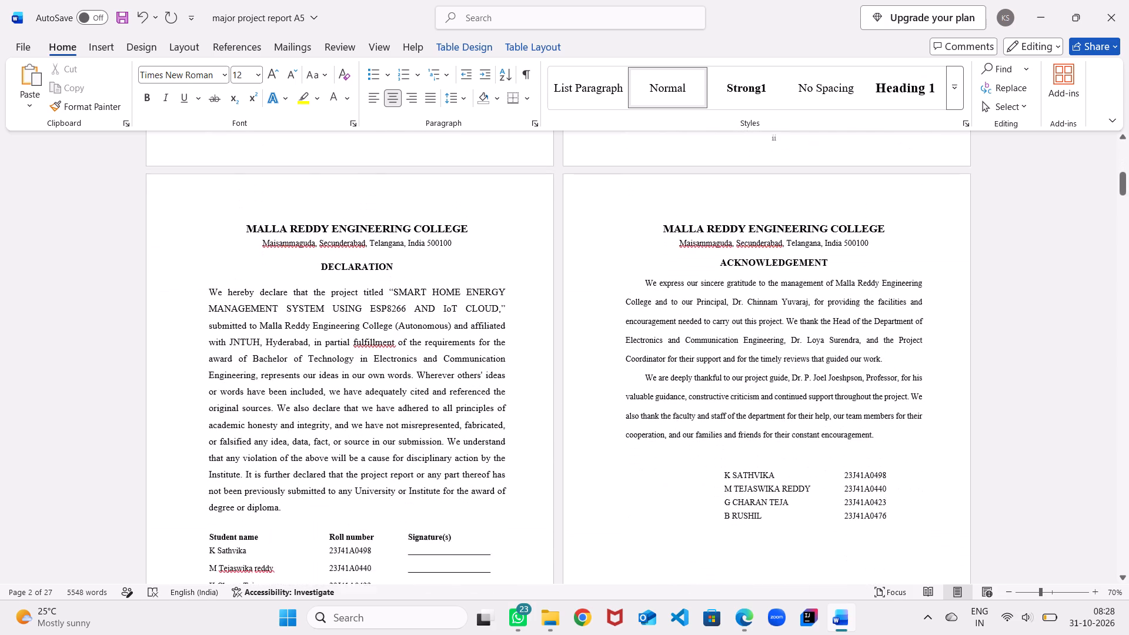
pyautogui.scroll(2, 426, 456)
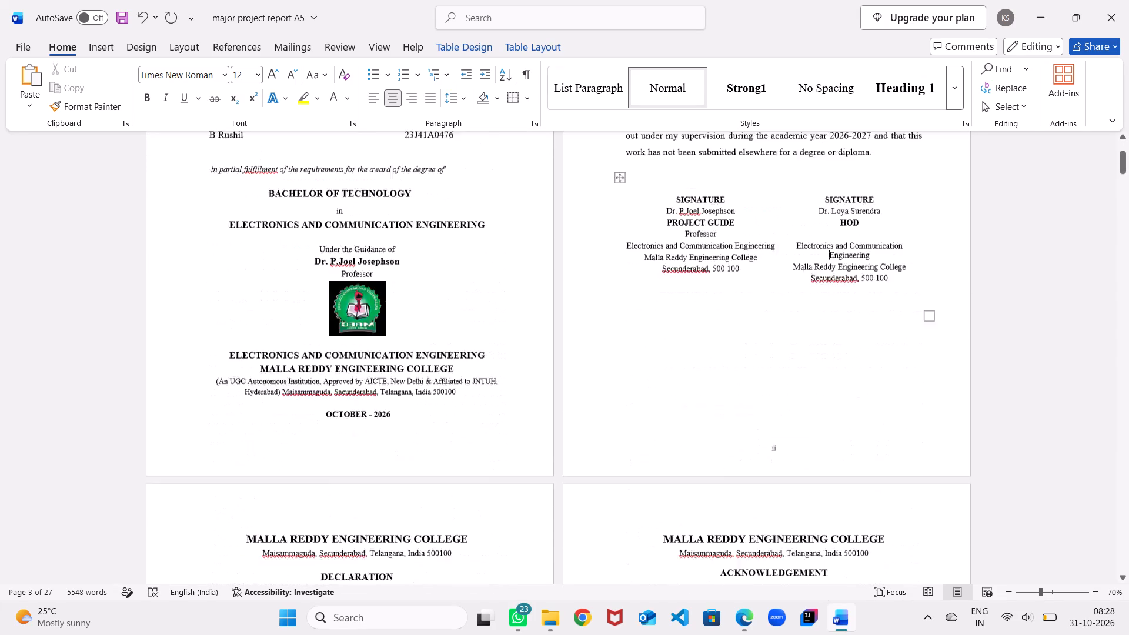
pyautogui.scroll(1, 426, 456)
pyautogui.scroll(-1, 426, 456)
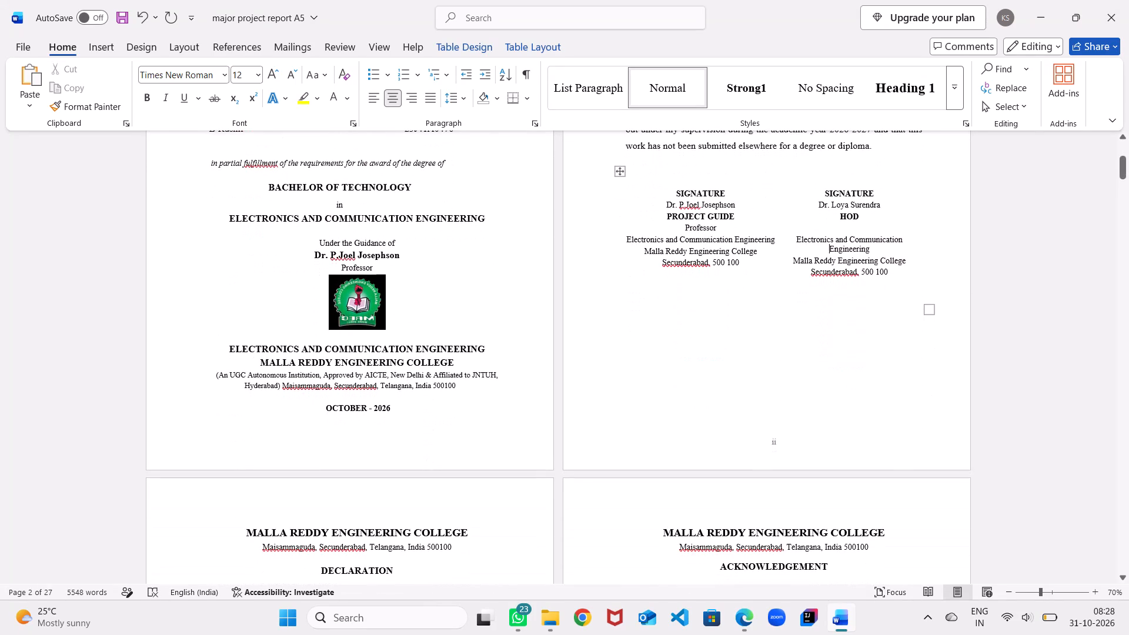
pyautogui.keyDown('ctrl'); pyautogui.scroll(9, 541, 325); pyautogui.keyUp('ctrl')
pyautogui.scroll(-1, 541, 325)
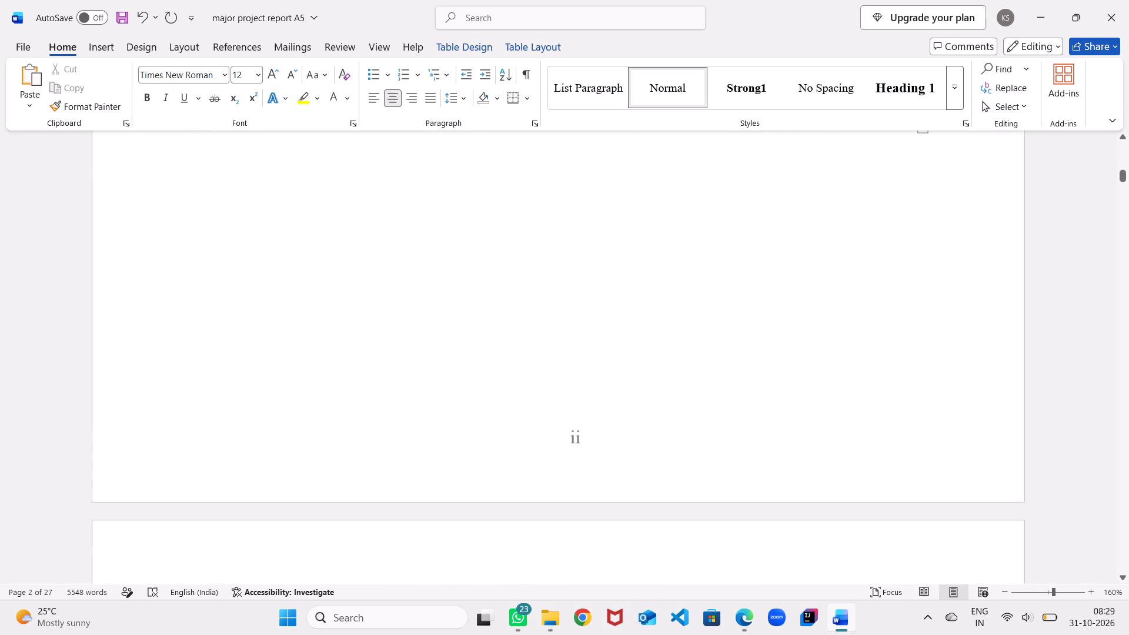
pyautogui.keyDown('ctrl'); pyautogui.scroll(-1, 541, 325); pyautogui.keyUp('ctrl')
pyautogui.scroll(-4, 541, 325)
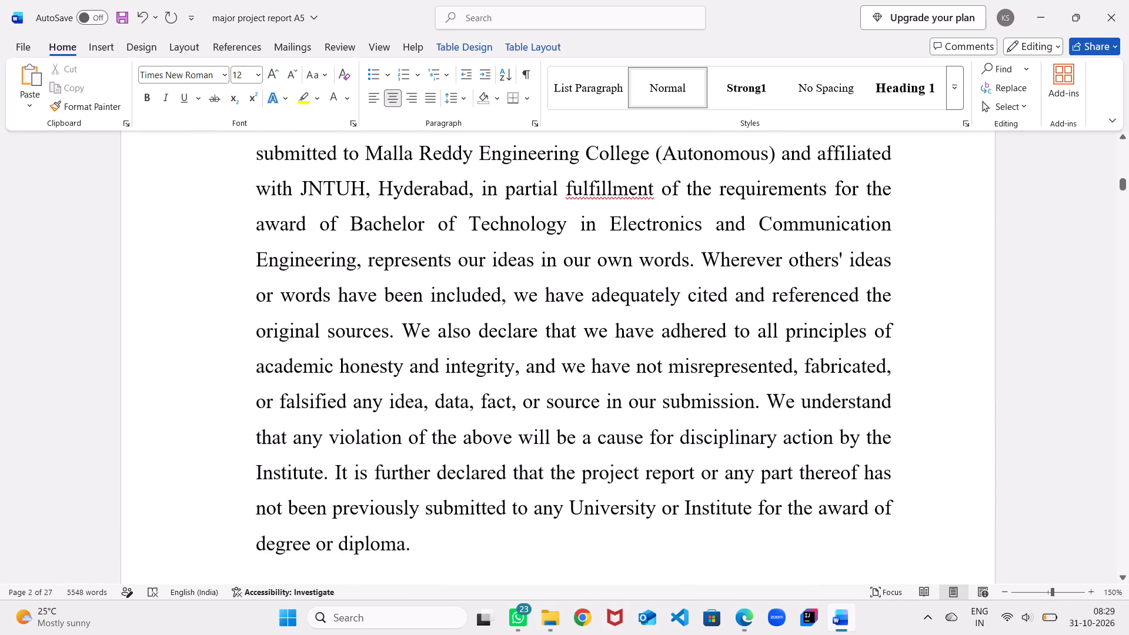
# Place the report side by side with the reference project report PDF at the declaration page.
pyautogui.keyDown('ctrl'); pyautogui.scroll(-3, 541, 325); pyautogui.keyUp('ctrl')
pyautogui.scroll(2, 541, 325)
pyautogui.keyDown('ctrl'); pyautogui.scroll(-2, 541, 325); pyautogui.keyUp('ctrl')
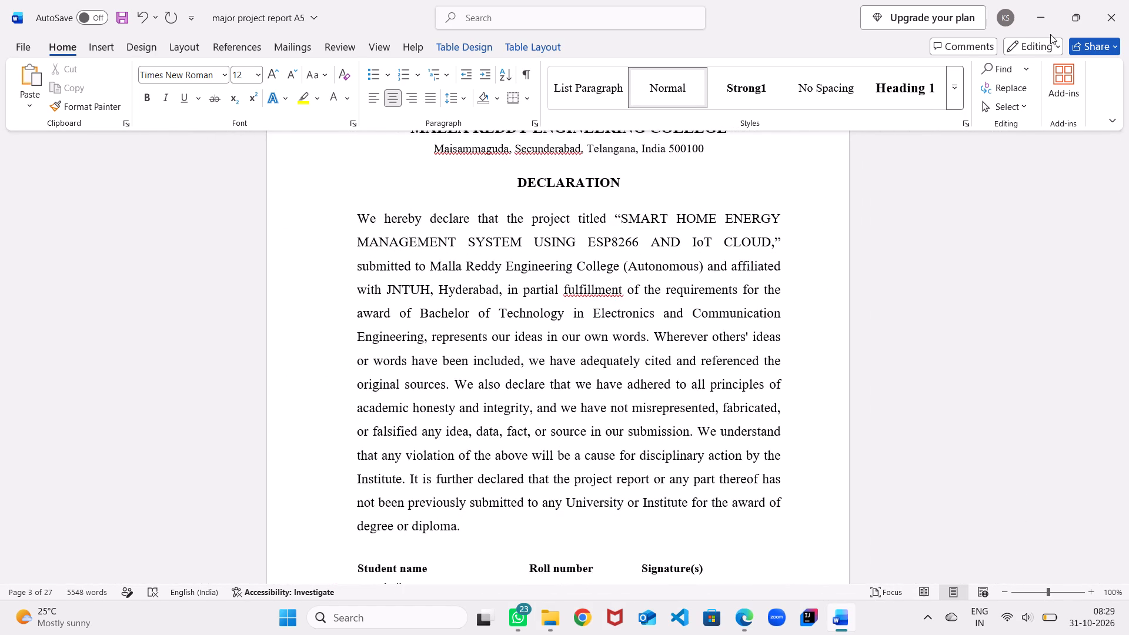
pyautogui.click(971, 69)
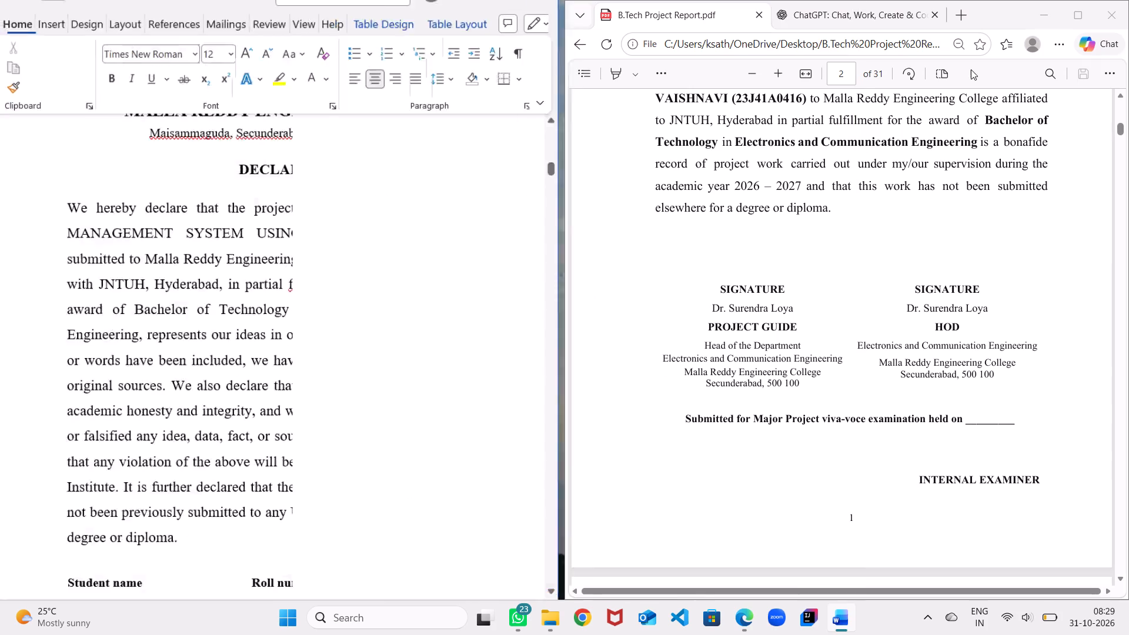
# Make the quoted project title "SMART HOME ENERGY MANAGEMENT SYSTEM USING ESP8266 AND IoT CLOUD," bold in the declaration paragraph.
pyautogui.scroll(1, 329, 290)
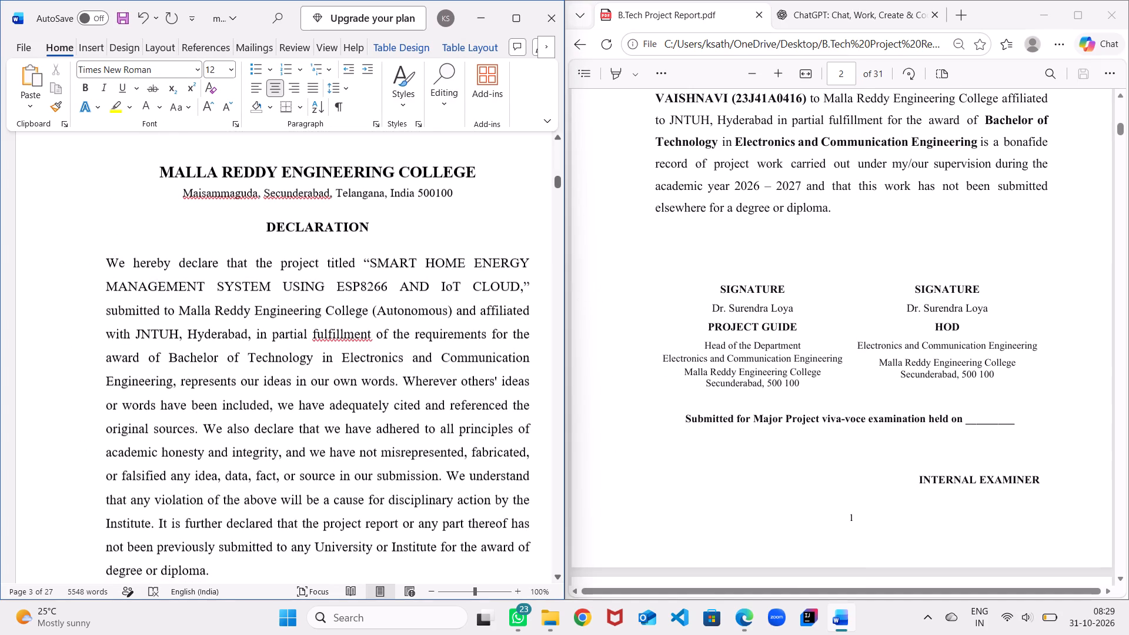
pyautogui.hscroll(-1, 329, 290)
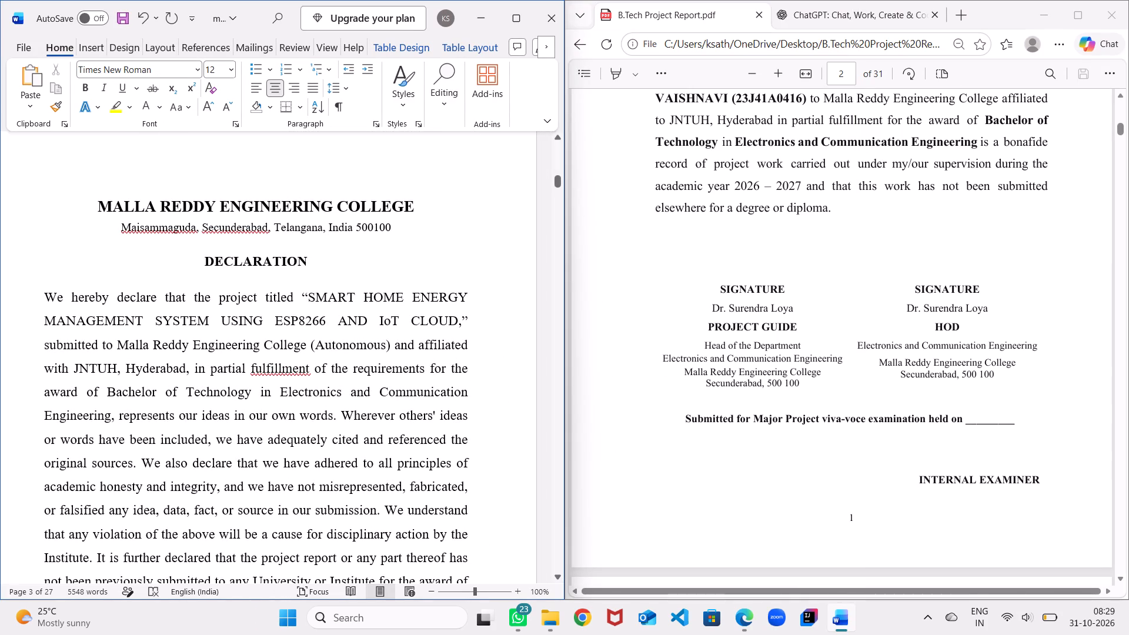
pyautogui.moveTo(299, 292); pyautogui.dragTo(472, 319)
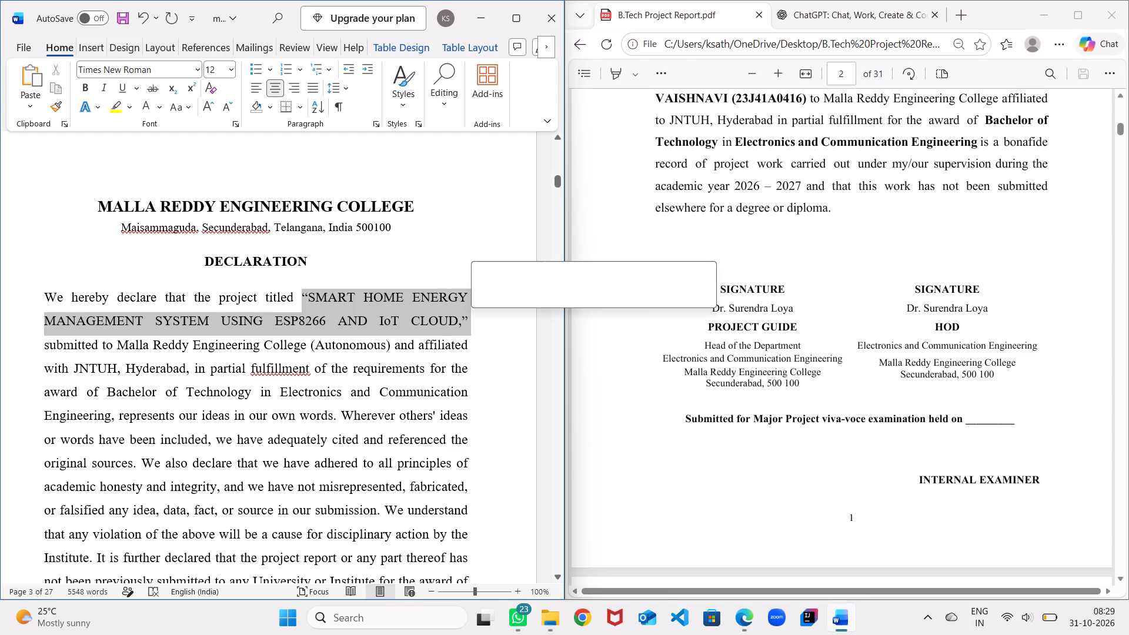
pyautogui.click(479, 302)
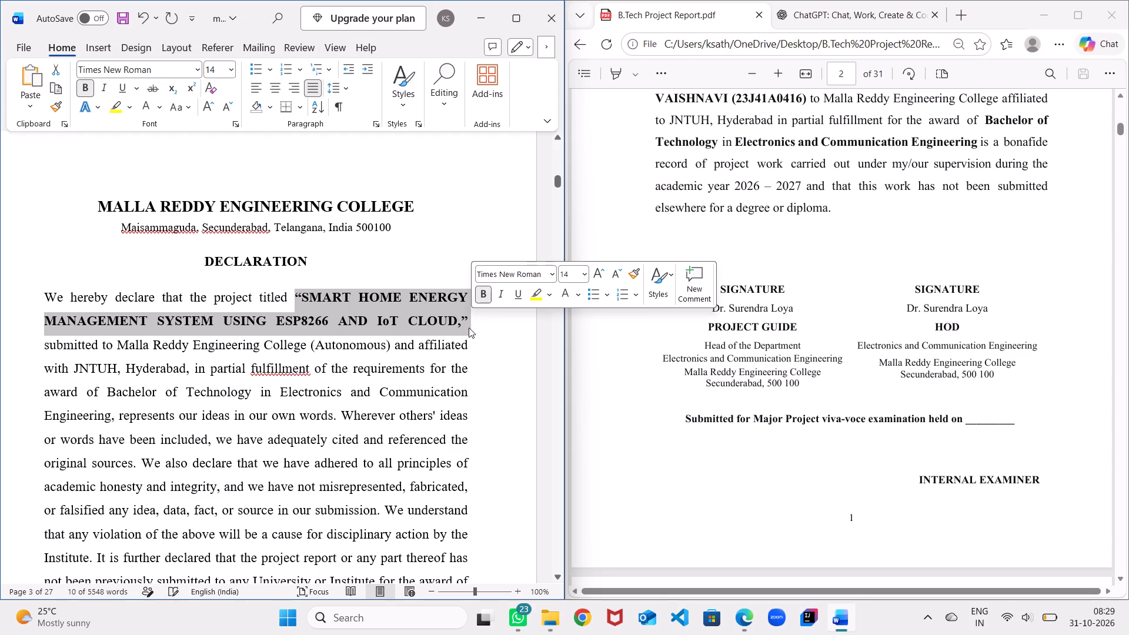
pyautogui.click(469, 329)
# Compare the formatting of the report's declaration and bonafide certificate with the declaration page in the reference PDF.
pyautogui.scroll(-1, 395, 345)
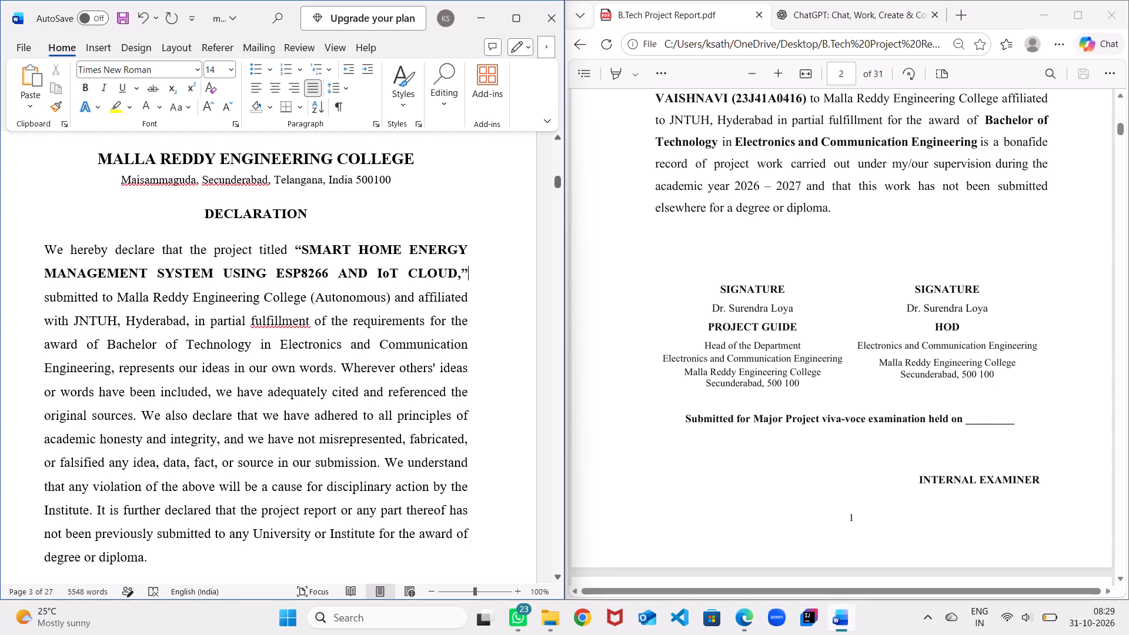
pyautogui.scroll(-1, 288, 335)
pyautogui.scroll(-2, 709, 339)
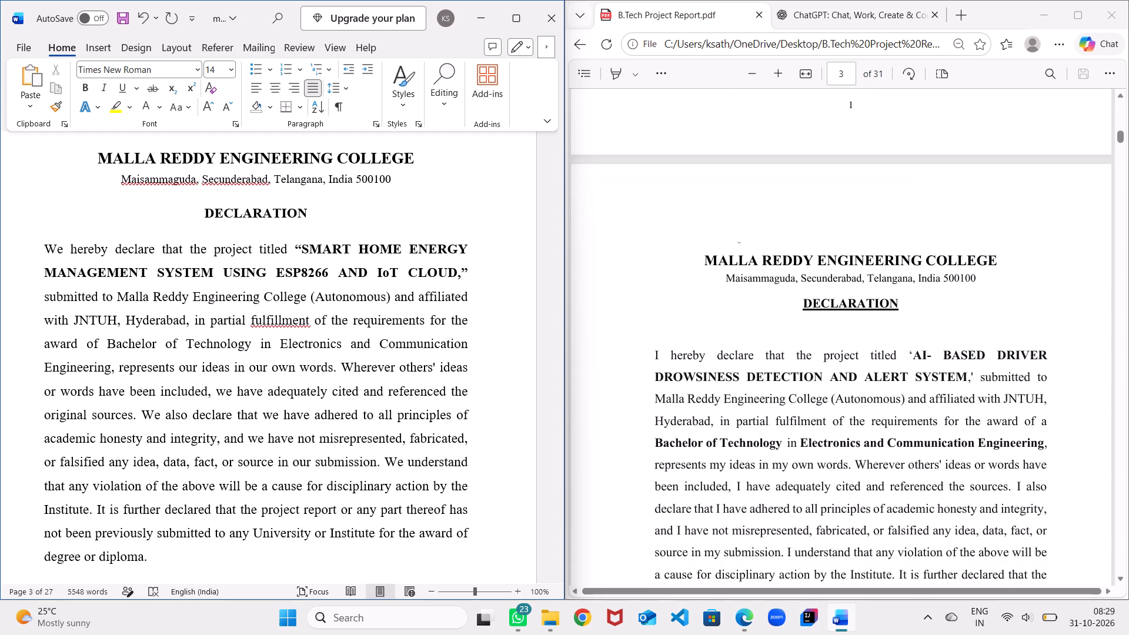
pyautogui.scroll(-3, 709, 339)
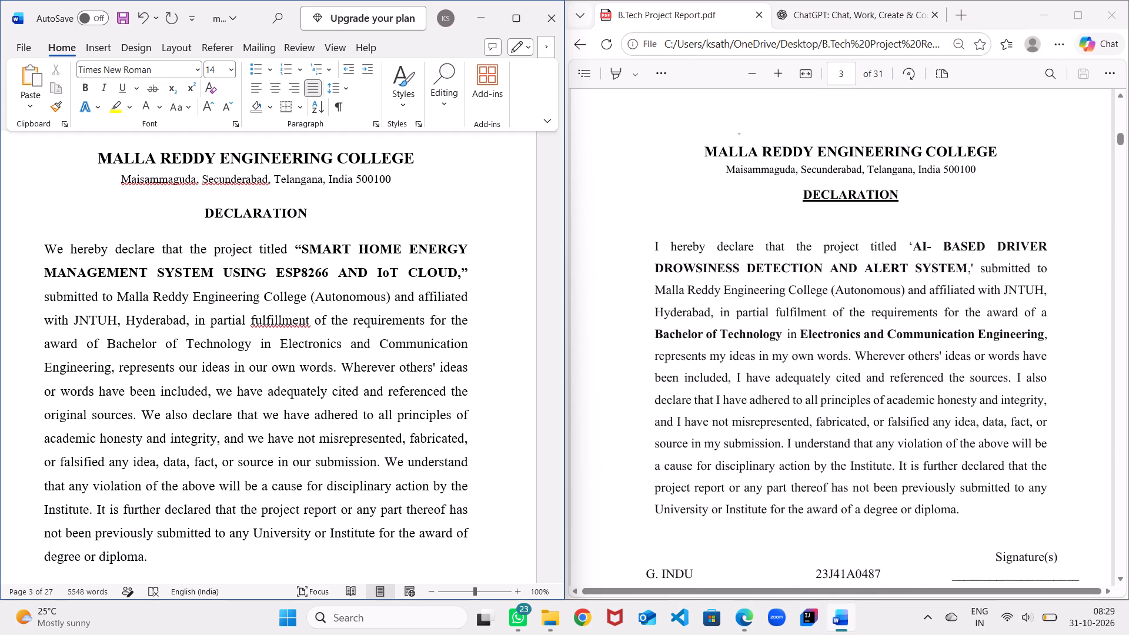
pyautogui.scroll(-2, 709, 339)
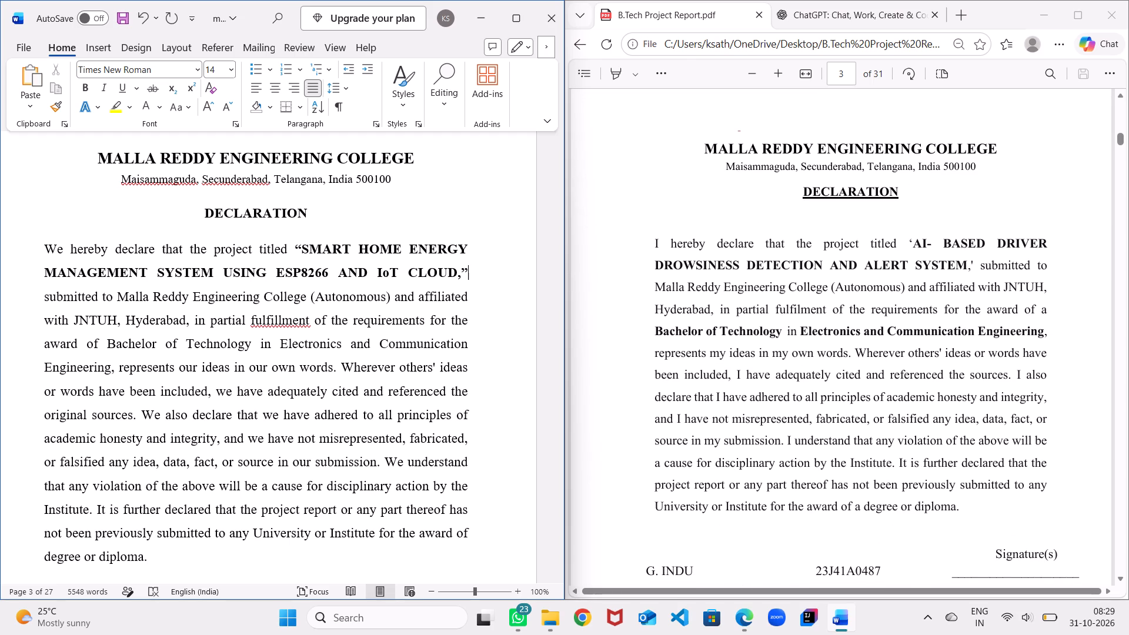
pyautogui.scroll(5, 436, 279)
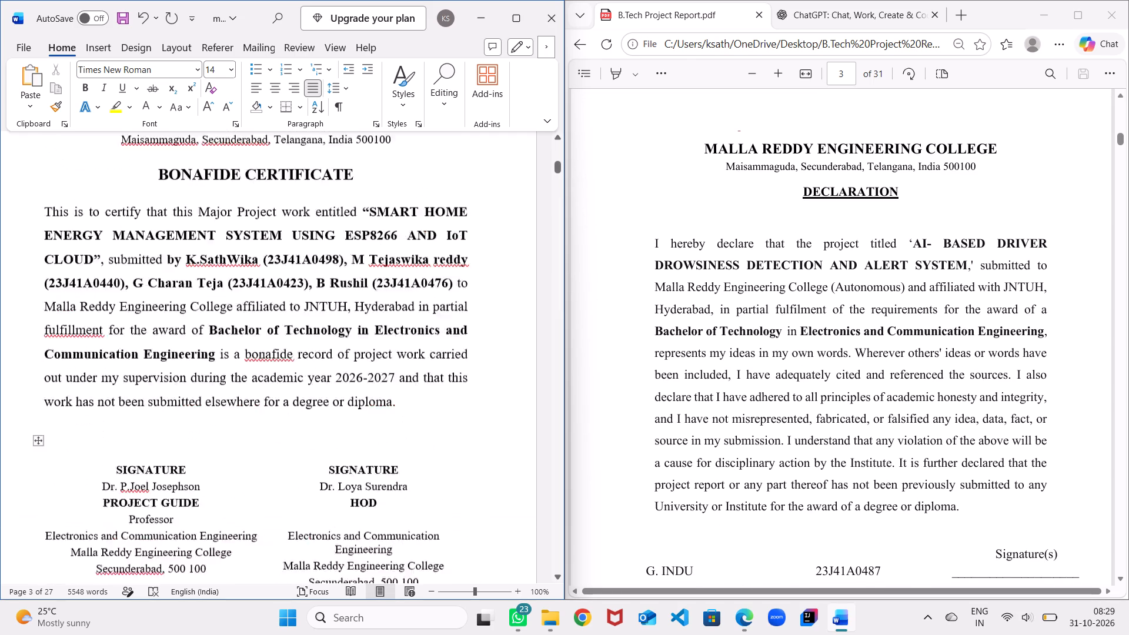
pyautogui.scroll(1, 436, 279)
pyautogui.scroll(-4, 436, 279)
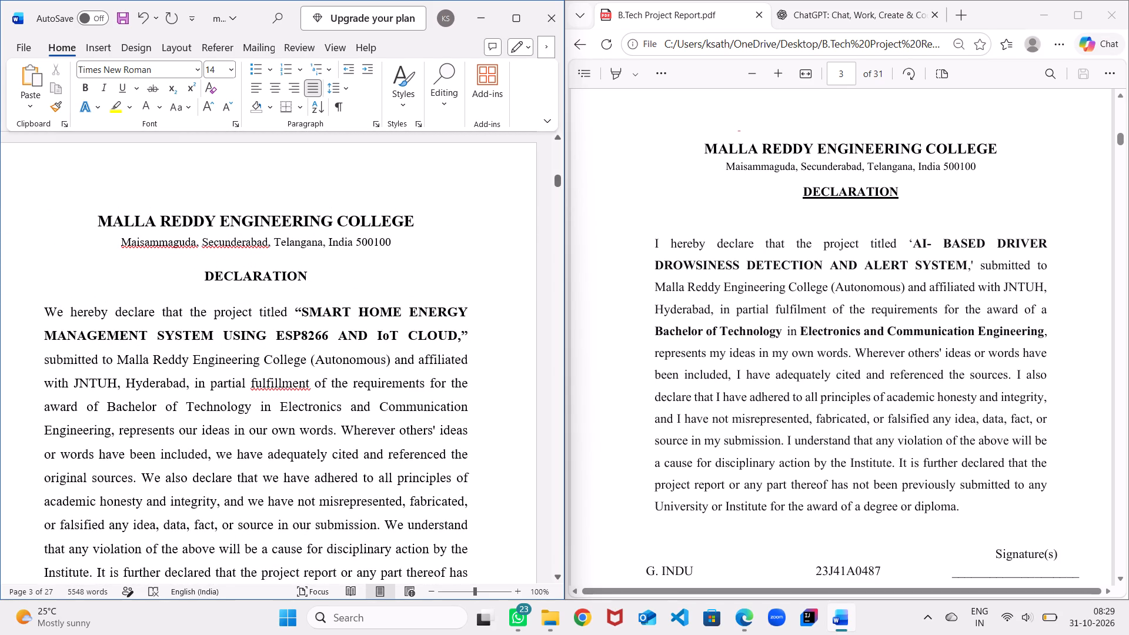
# Make "Bachelor of Technology in Electronics and Communication Engineering" bold in the declaration paragraph.
pyautogui.moveTo(106, 402); pyautogui.dragTo(313, 401)
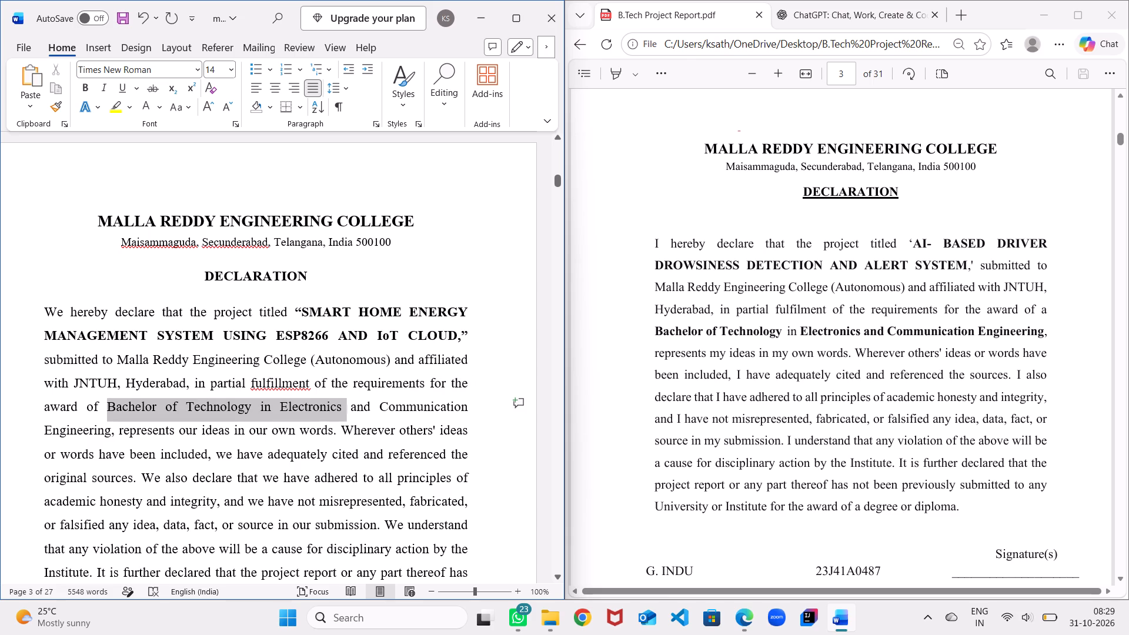
pyautogui.moveTo(313, 401); pyautogui.dragTo(467, 402)
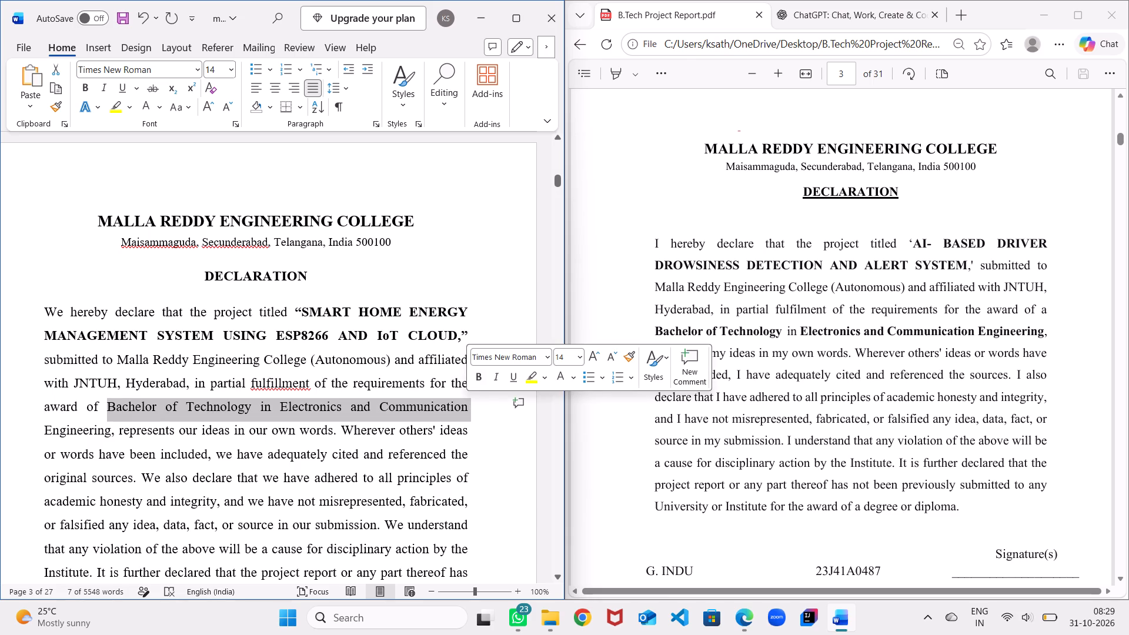
pyautogui.click(474, 385)
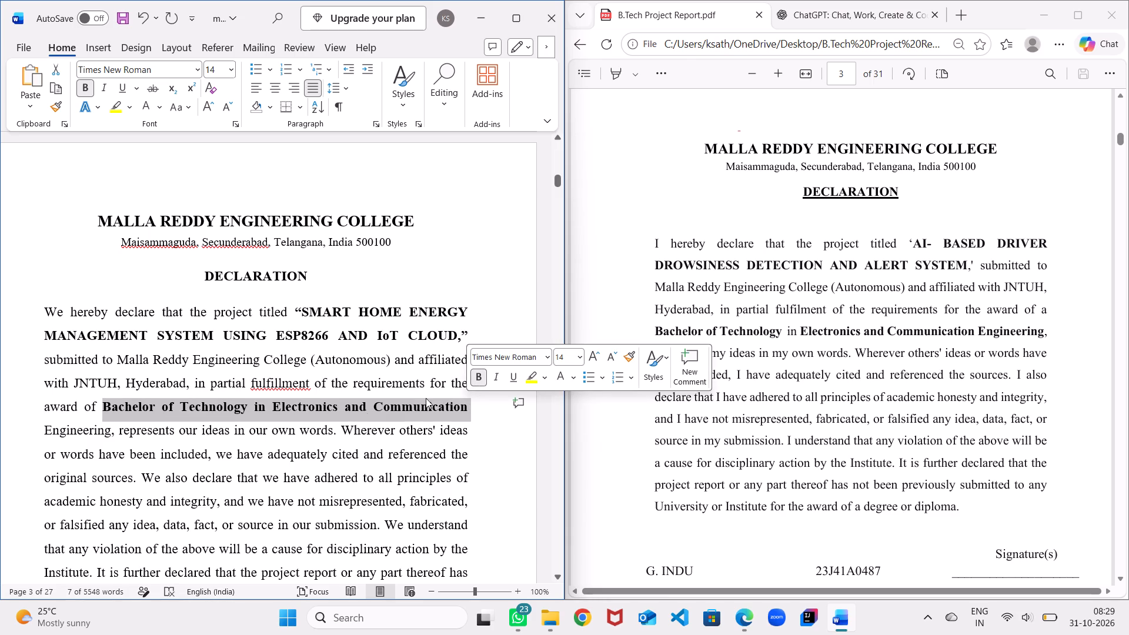
pyautogui.click(229, 426)
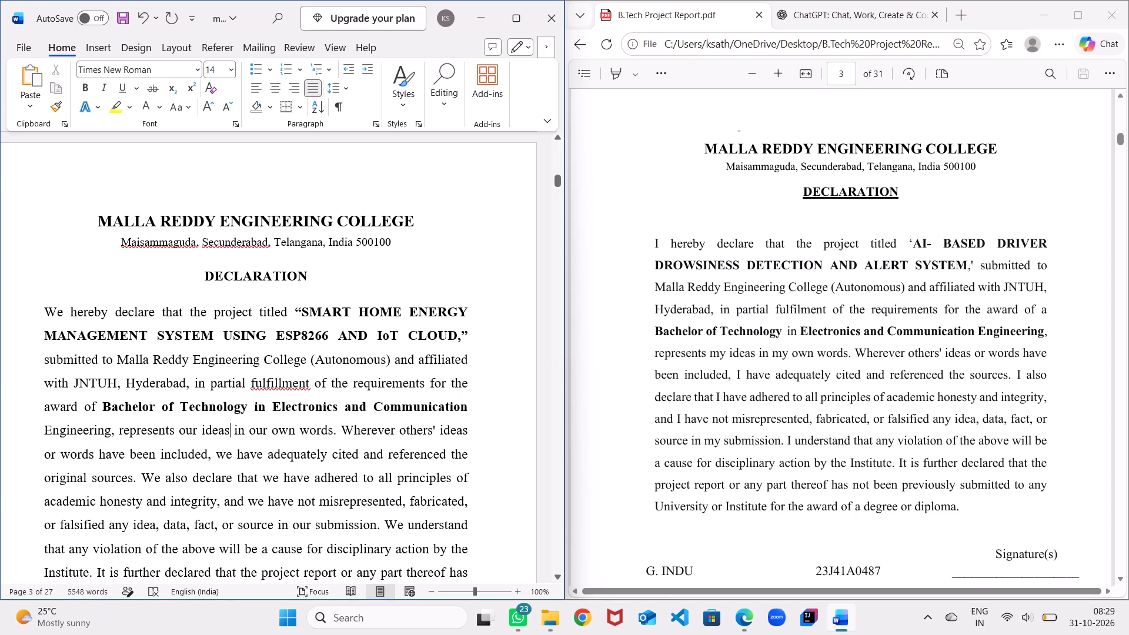
pyautogui.moveTo(109, 426); pyautogui.dragTo(102, 405)
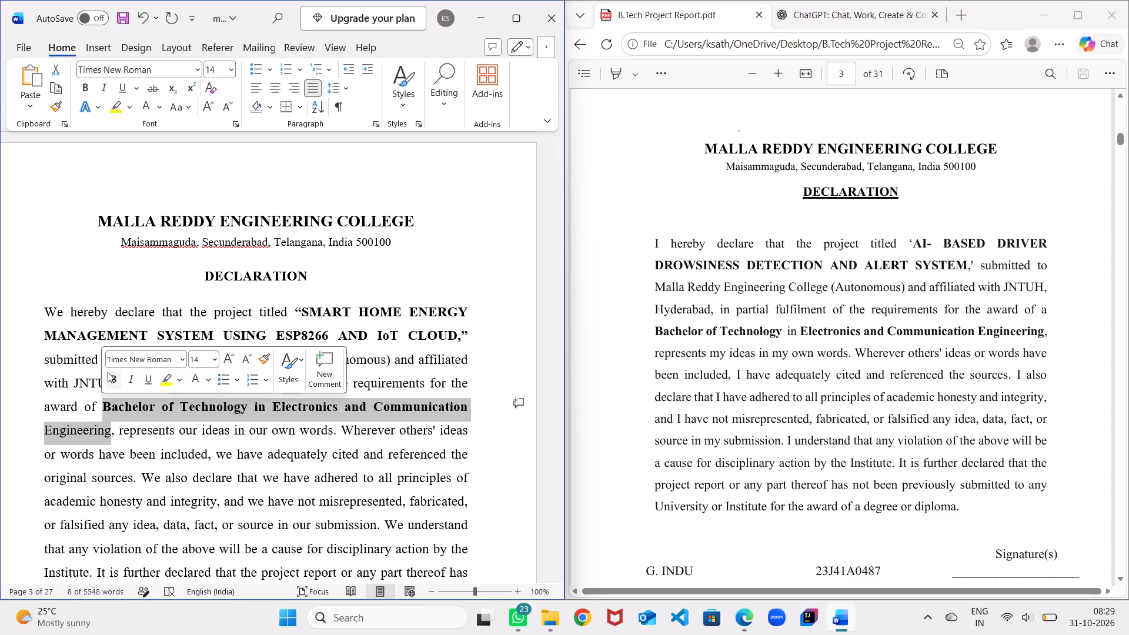
pyautogui.click(108, 372)
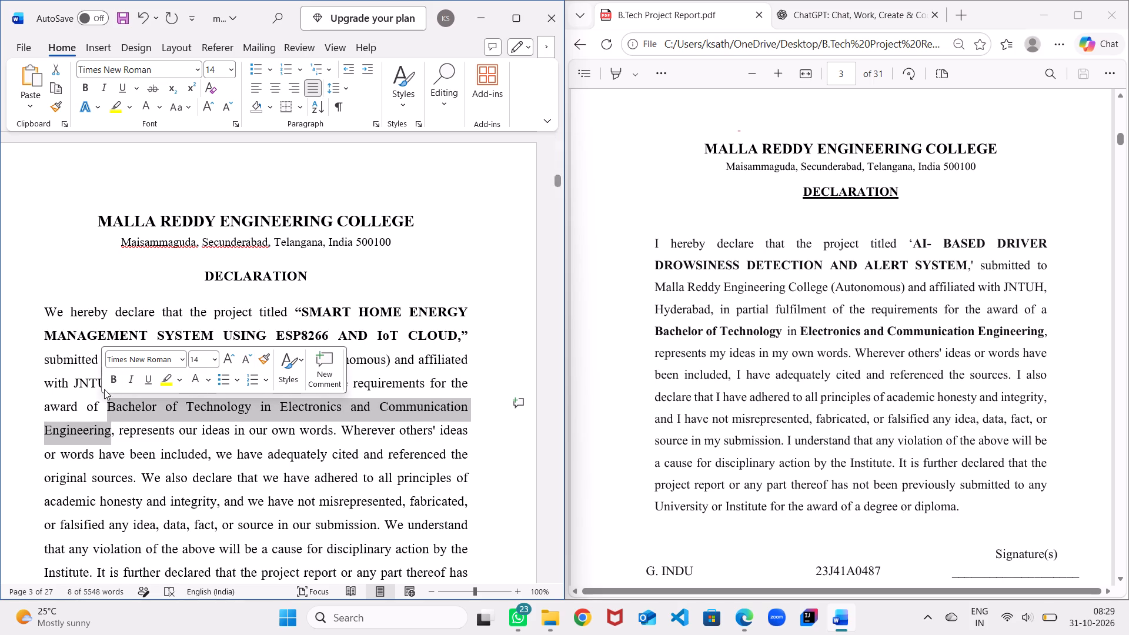
pyautogui.click(113, 385)
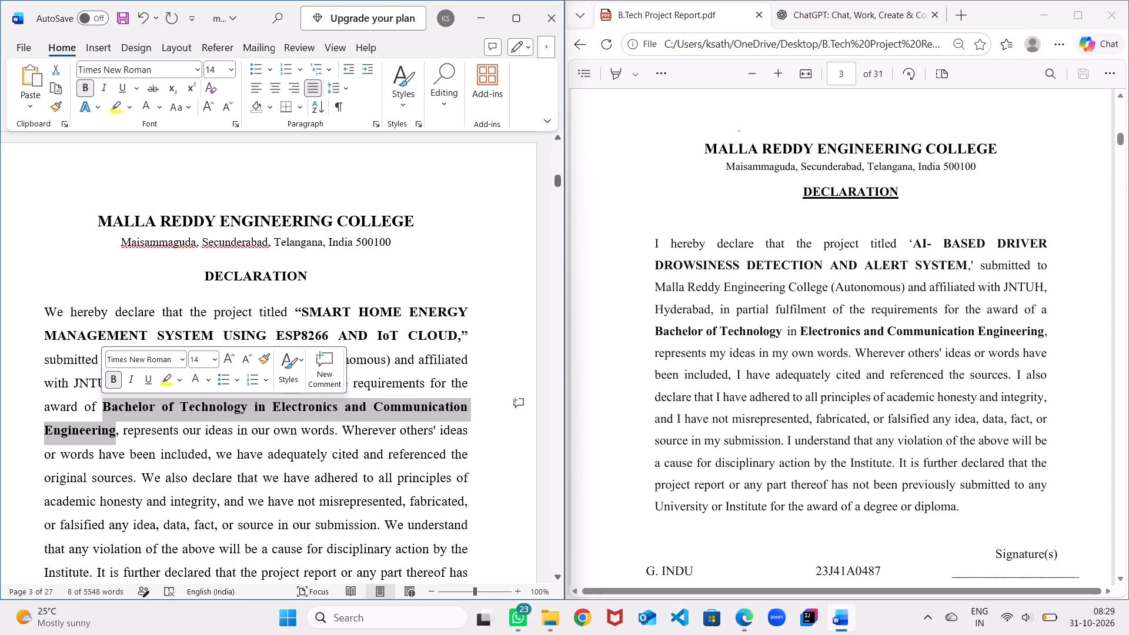
# Underline the DECLARATION heading to match the reference report.
pyautogui.click(399, 272)
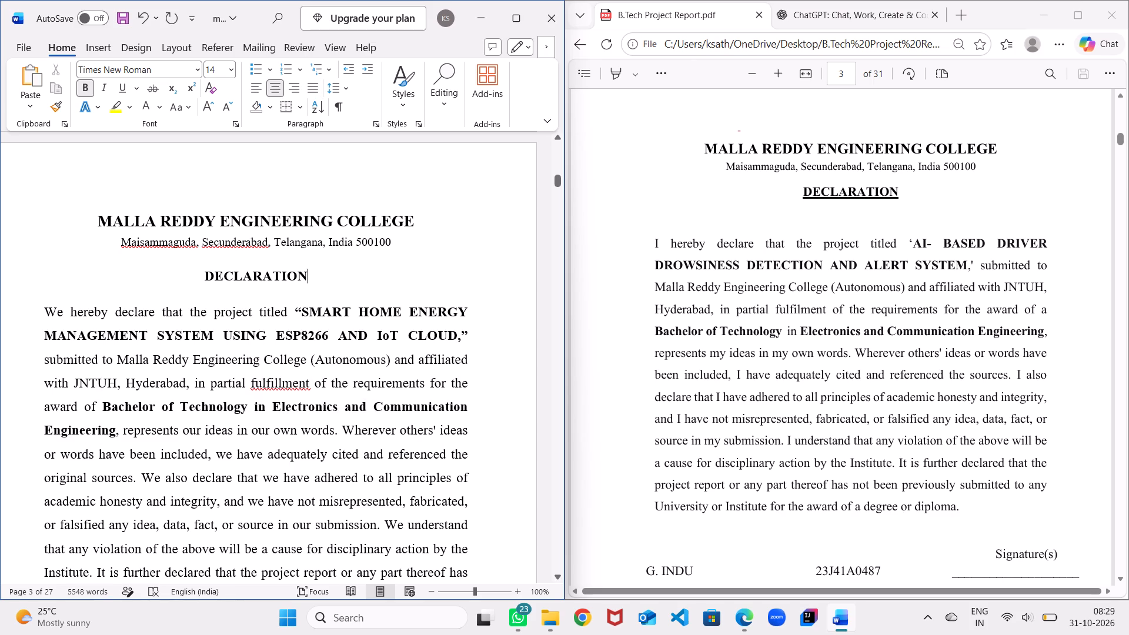
pyautogui.moveTo(310, 273); pyautogui.dragTo(195, 284)
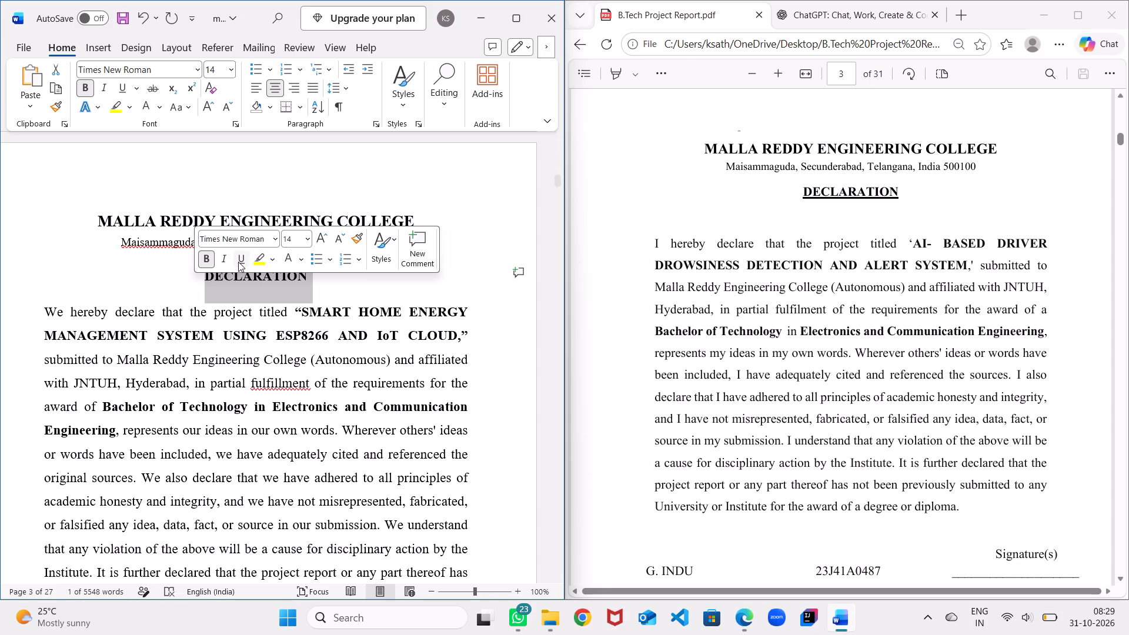
pyautogui.click(239, 262)
pyautogui.click(295, 309)
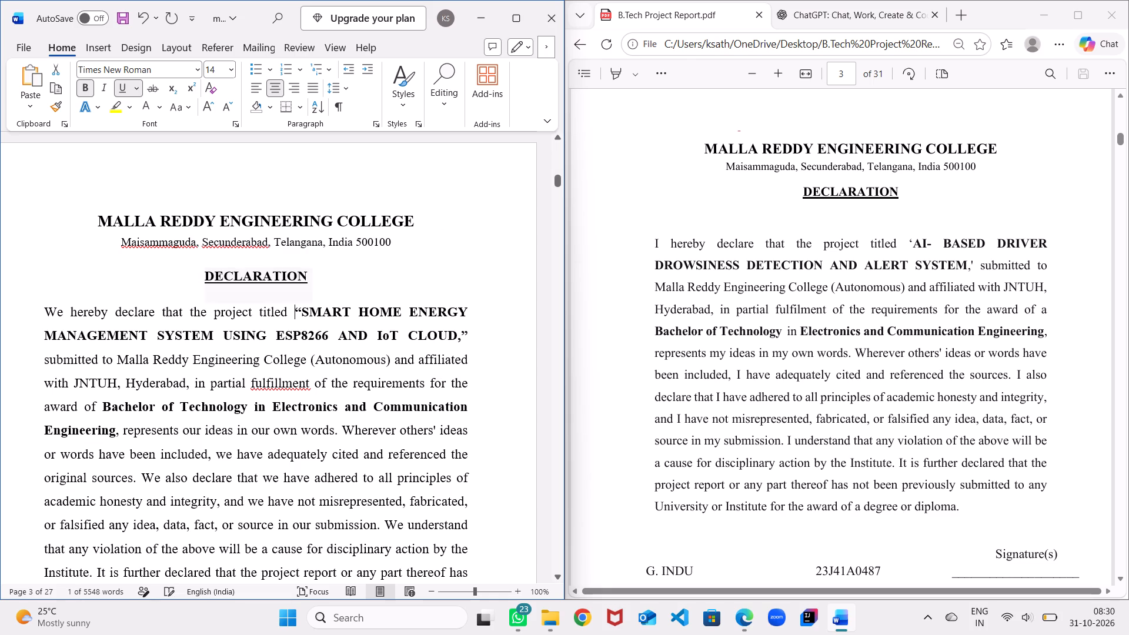
# Correct the spelling of the first student's name in the declaration's signature table, replacing the "v" with "w".
pyautogui.scroll(-2, 349, 397)
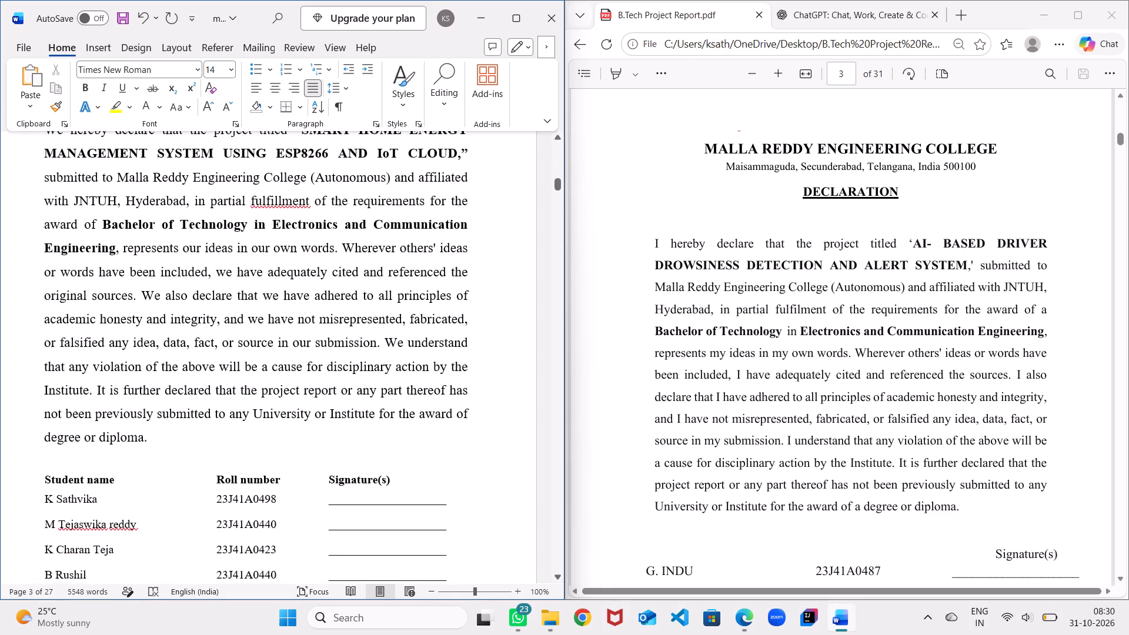
pyautogui.scroll(-1, 349, 397)
pyautogui.scroll(-1, 658, 467)
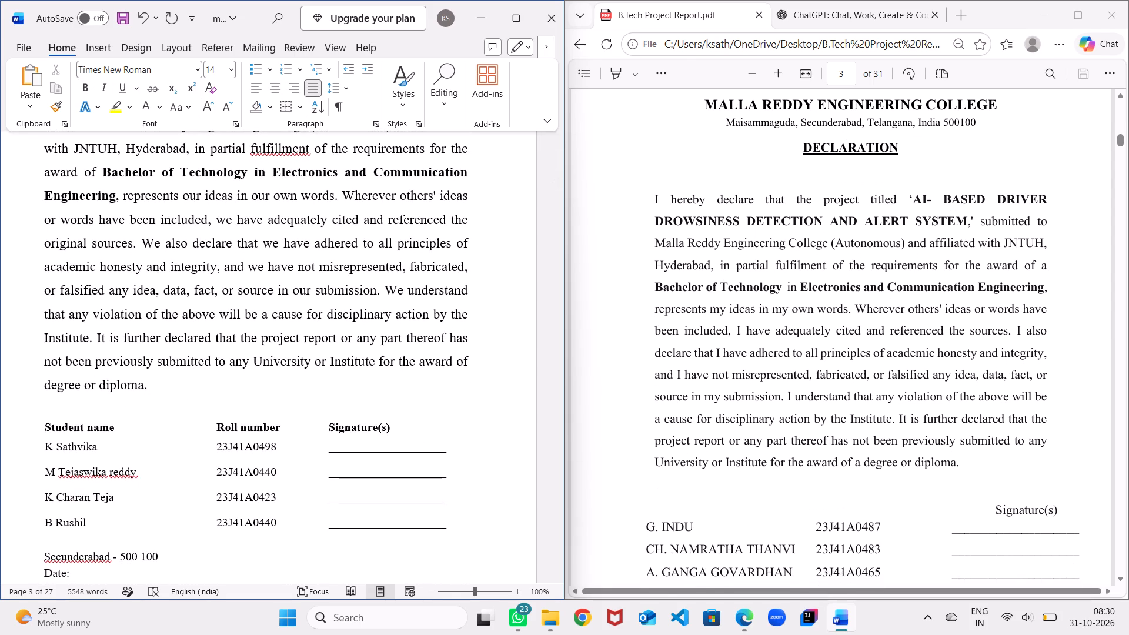
pyautogui.scroll(-1, 658, 467)
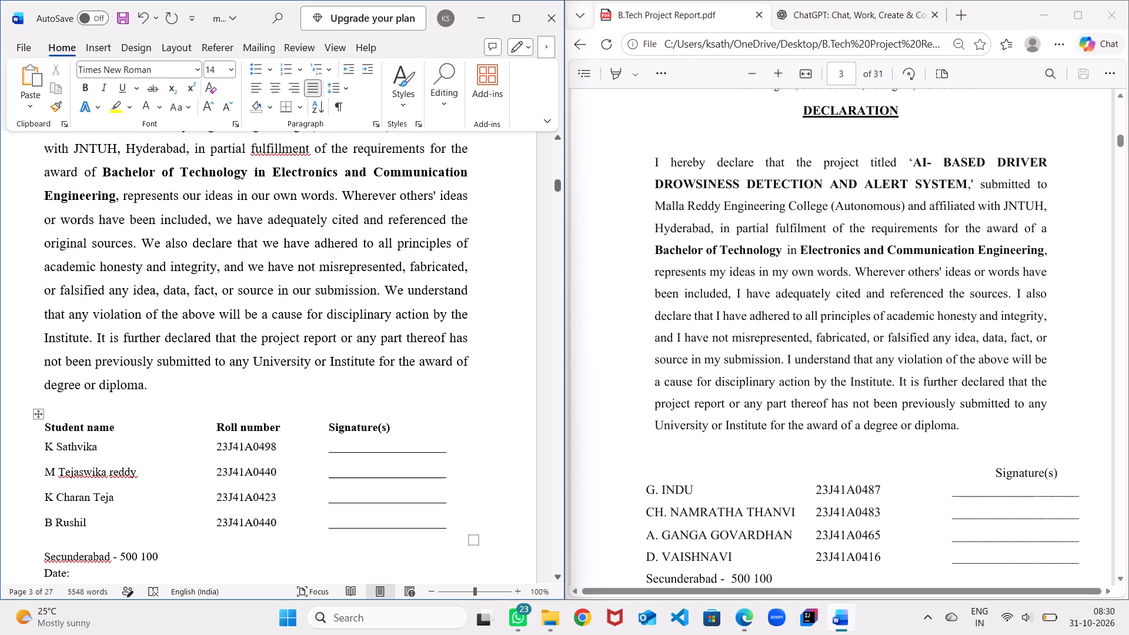
pyautogui.click(83, 448)
pyautogui.press('BackSpace')
pyautogui.press('w')
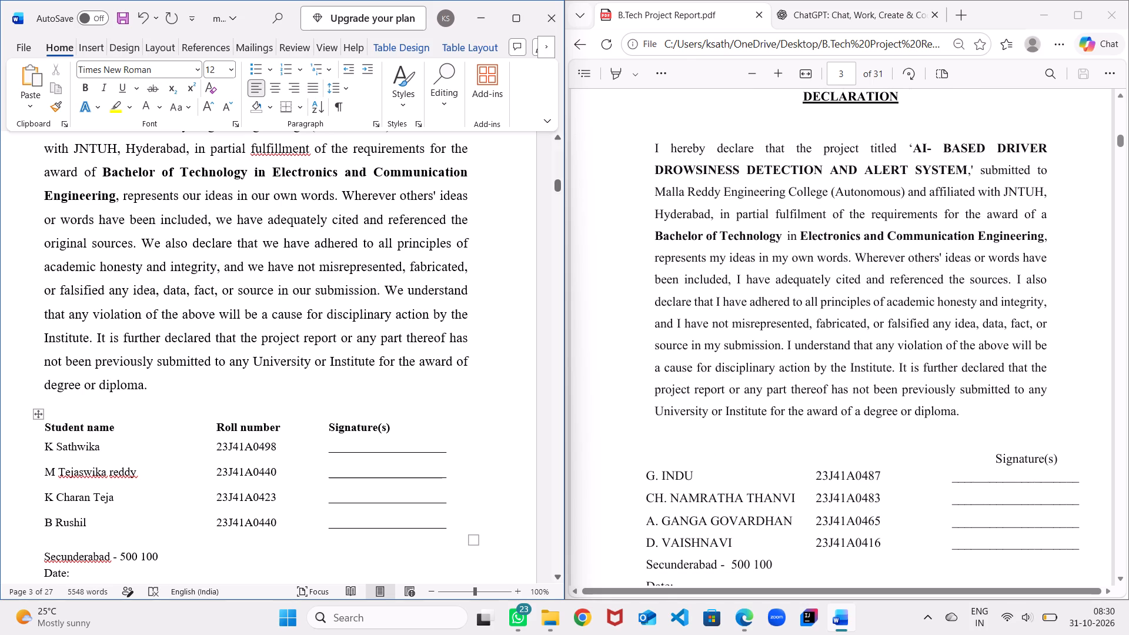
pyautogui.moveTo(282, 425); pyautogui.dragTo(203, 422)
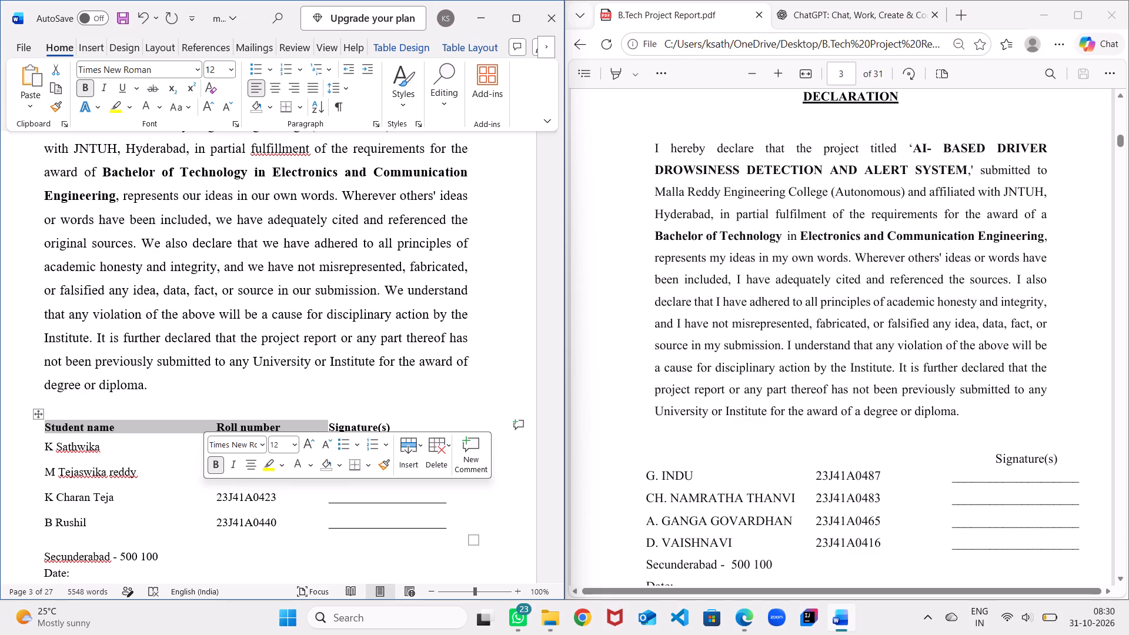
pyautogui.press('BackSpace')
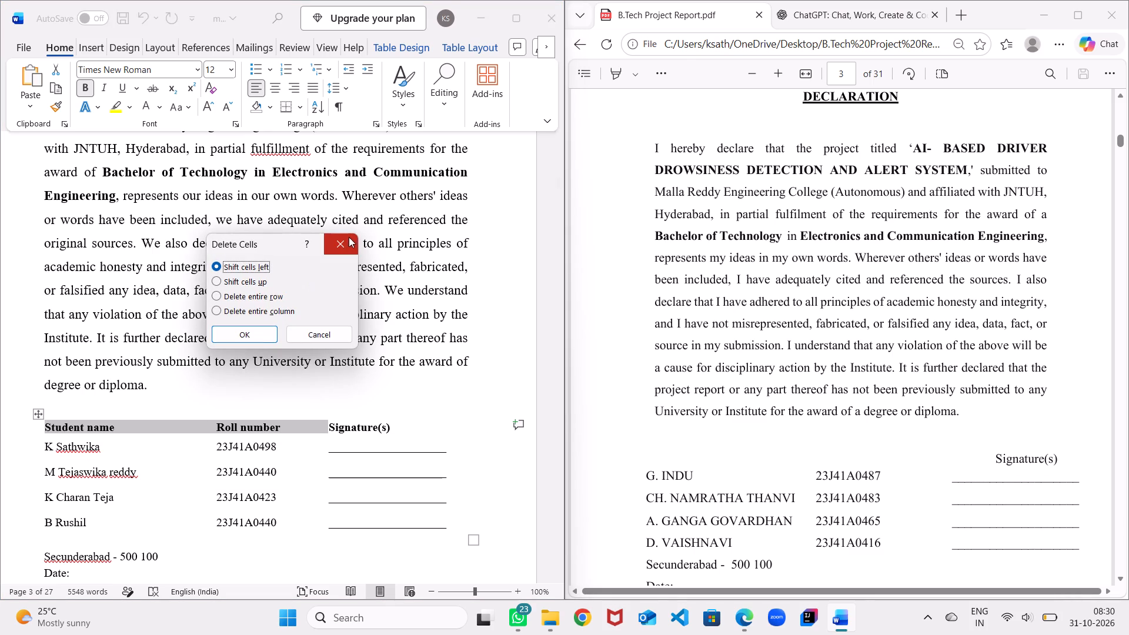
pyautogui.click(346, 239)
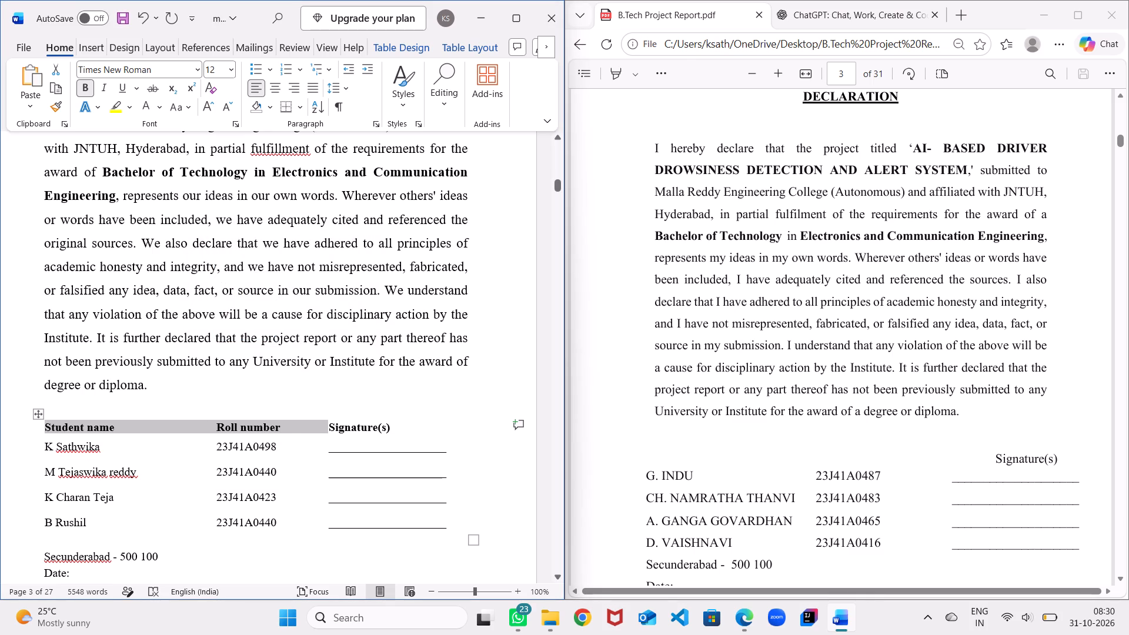
# Delete the "Roll number" heading text from the declaration's signature table.
pyautogui.click(285, 429)
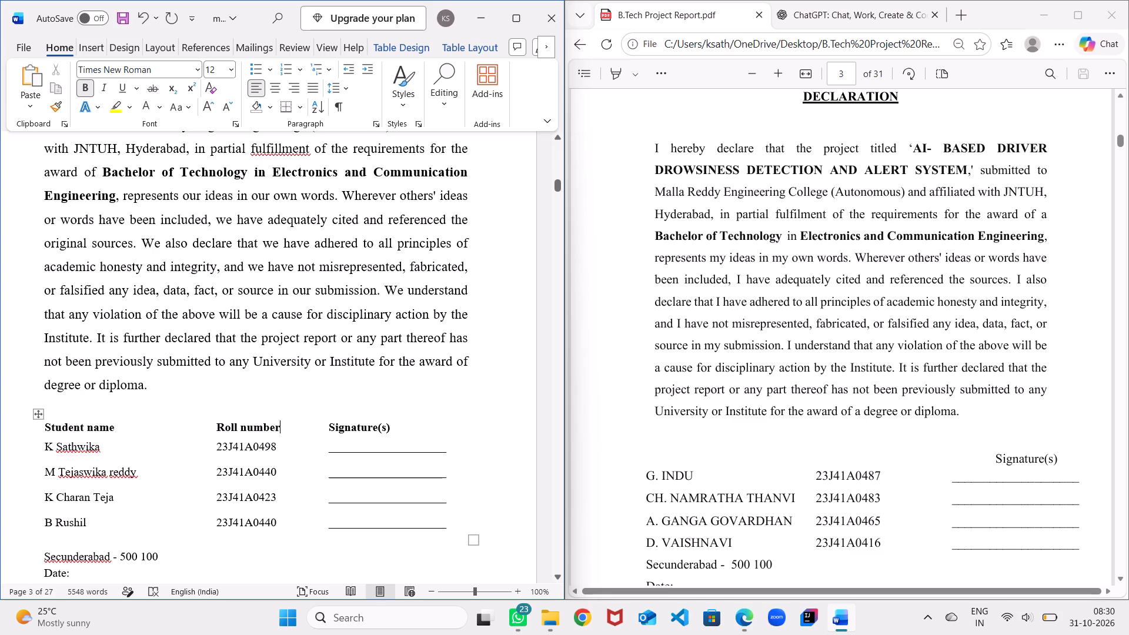
pyautogui.press('BackSpace')
pyautogui.press('BackSpace')
pyautogui.press('BackSpace')
pyautogui.press('BackSpace')
pyautogui.press('BackSpace')
pyautogui.press('BackSpace')
pyautogui.press('BackSpace')
pyautogui.press('BackSpace')
pyautogui.press('BackSpace')
pyautogui.press('BackSpace')
pyautogui.press('BackSpace')
# Delete the "Student name" heading text from the declaration's signature table.
pyautogui.click(119, 430)
pyautogui.press('BackSpace')
pyautogui.press('BackSpace')
pyautogui.press('BackSpace')
pyautogui.press('BackSpace')
pyautogui.press('BackSpace')
pyautogui.press('BackSpace')
pyautogui.press('BackSpace')
pyautogui.press('BackSpace')
pyautogui.press('BackSpace')
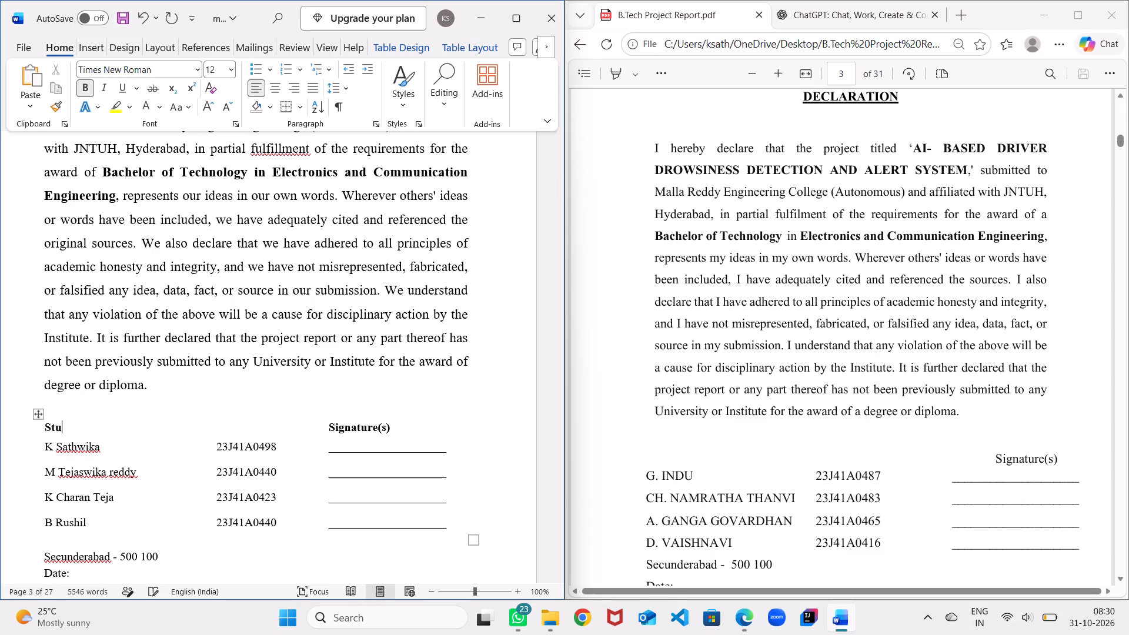
pyautogui.press('BackSpace')
pyautogui.press('BackSpace')
pyautogui.press('BackSpace')
# Remove the bold formatting from the "Signature(s)" heading in the declaration's signature table.
pyautogui.moveTo(396, 430); pyautogui.dragTo(329, 426)
pyautogui.click(338, 464)
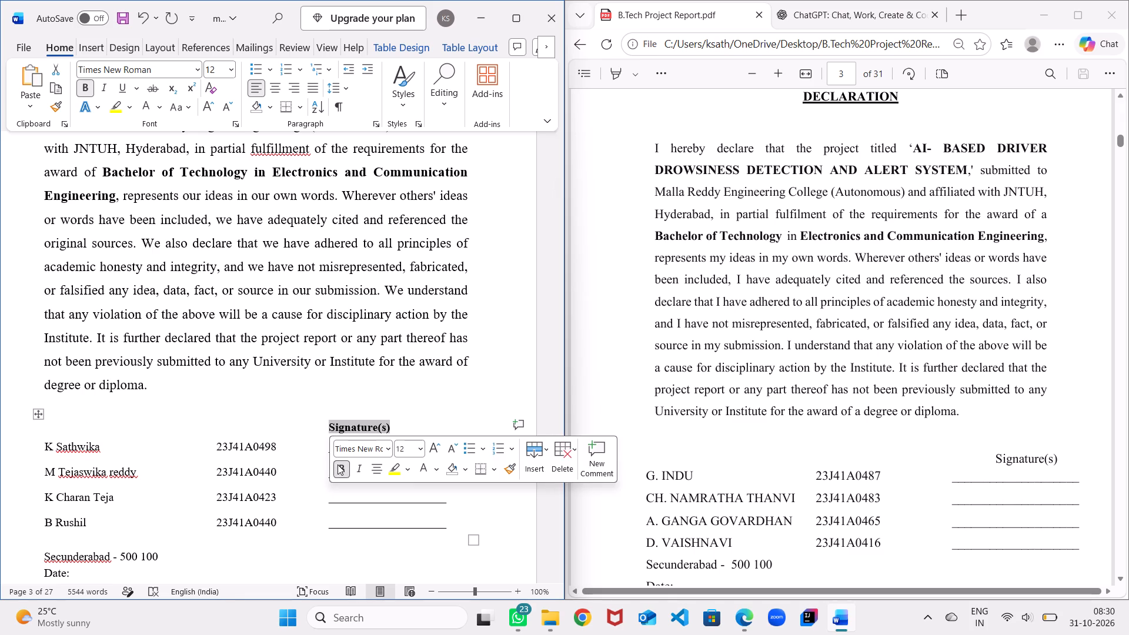
# Underline the "ACKNOWLEDGEMENT" heading on the page after the declaration.
pyautogui.click(272, 415)
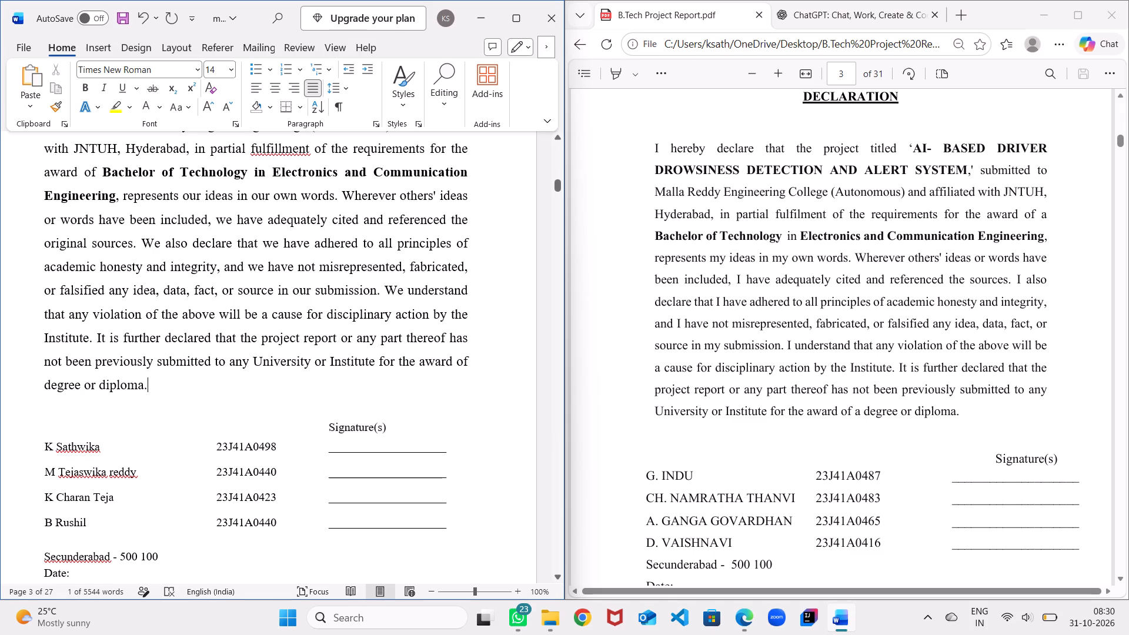
pyautogui.scroll(-1, 296, 507)
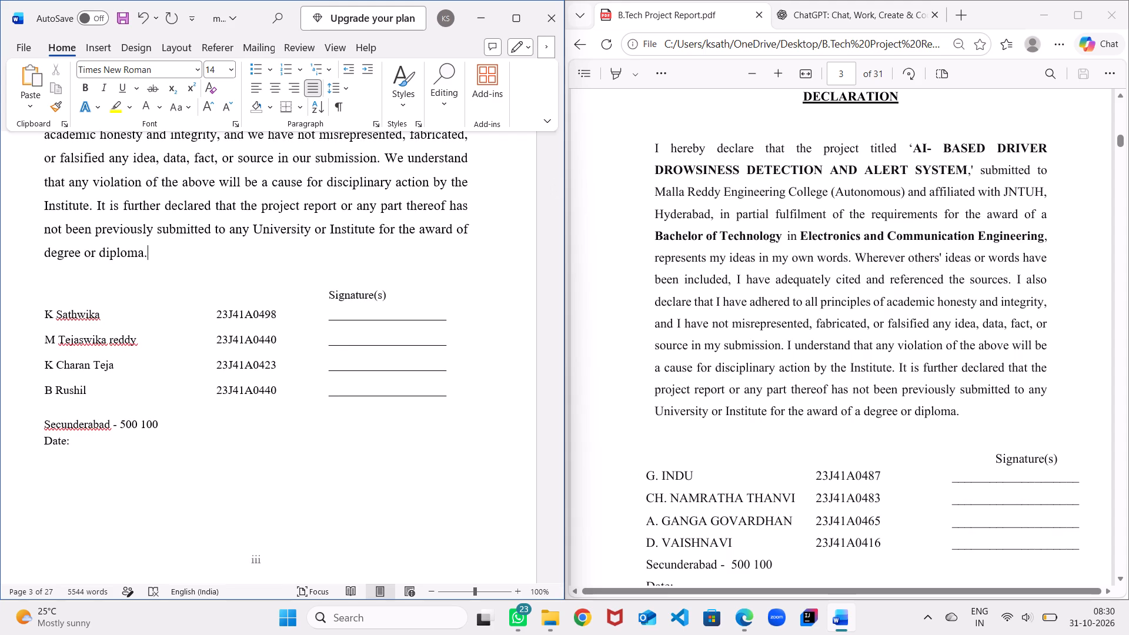
pyautogui.scroll(-2, 669, 477)
pyautogui.scroll(-1, 400, 459)
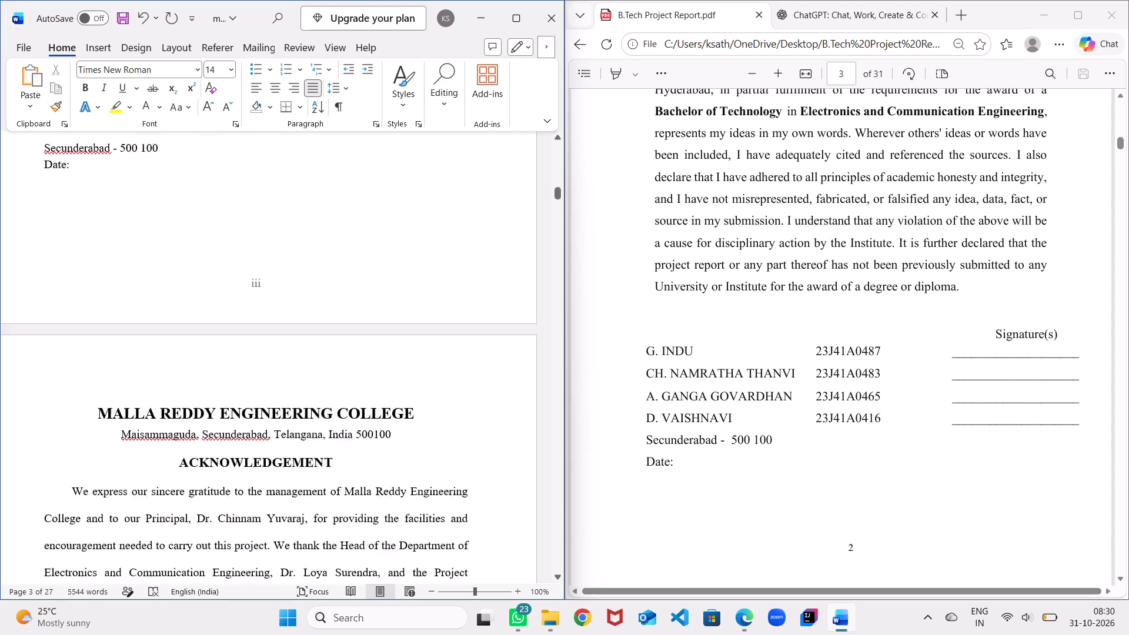
pyautogui.scroll(-1, 400, 459)
pyautogui.scroll(-2, 844, 389)
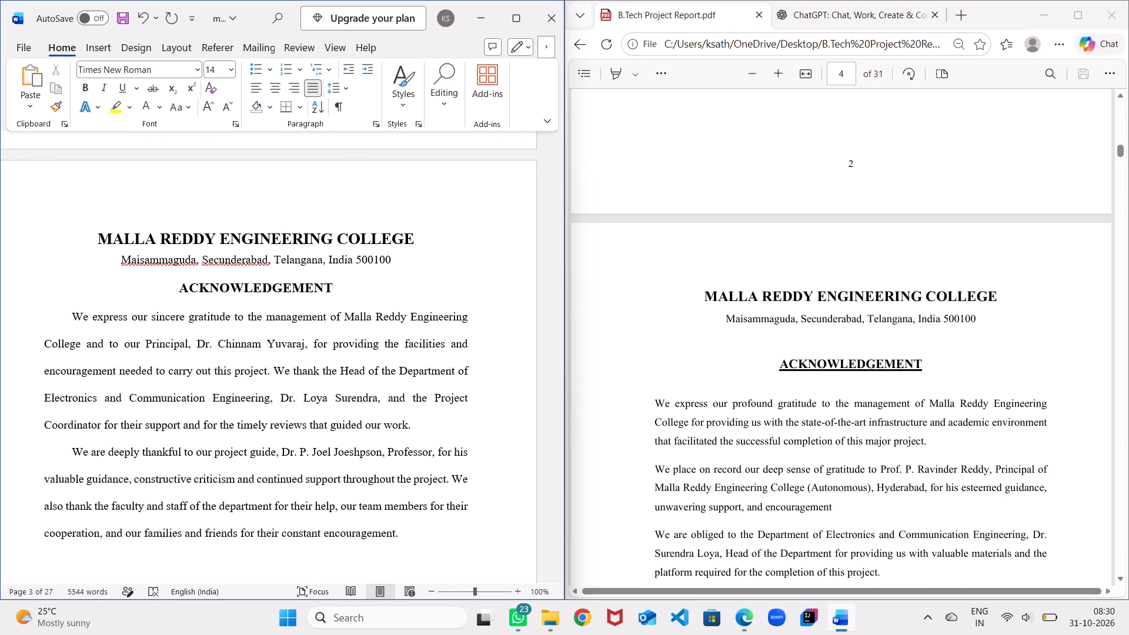
pyautogui.scroll(-2, 844, 389)
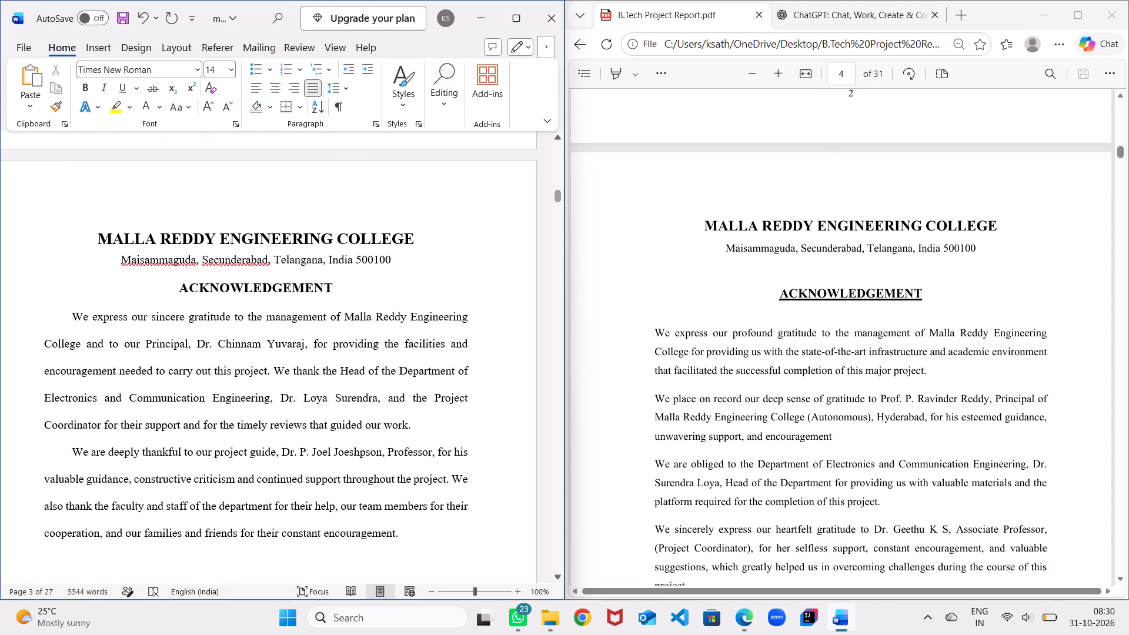
pyautogui.moveTo(330, 285); pyautogui.dragTo(161, 289)
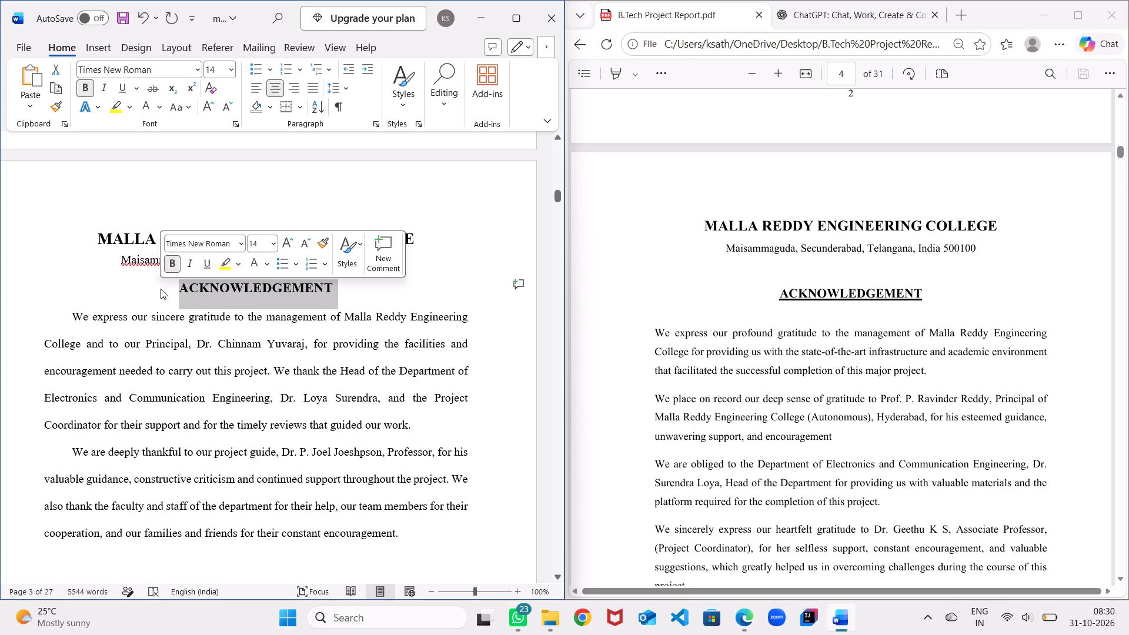
pyautogui.click(208, 265)
pyautogui.click(215, 198)
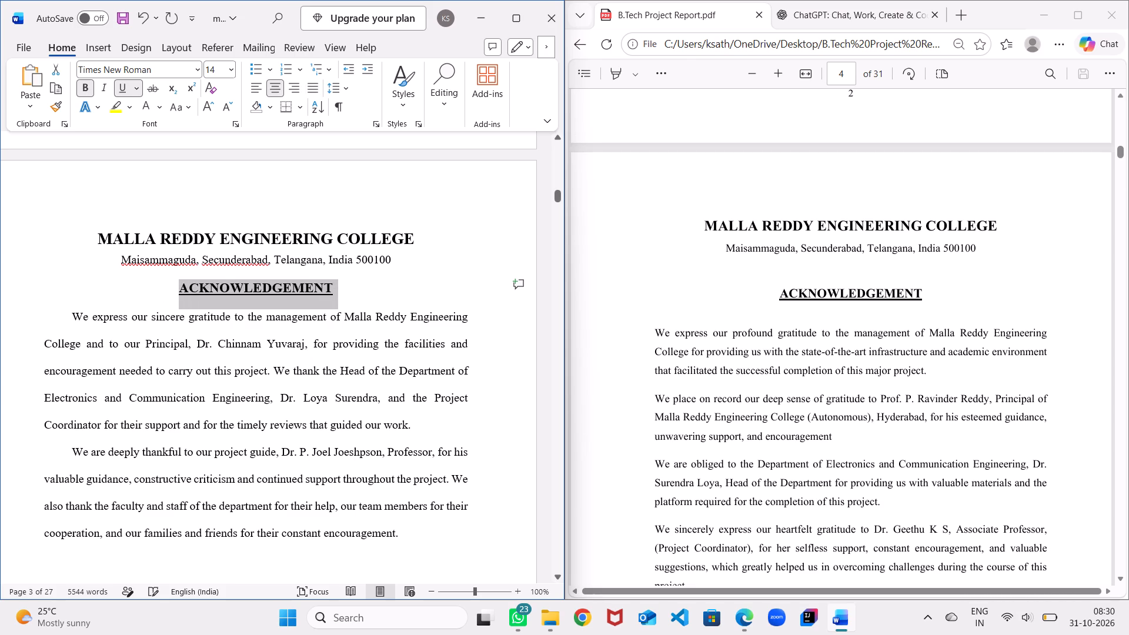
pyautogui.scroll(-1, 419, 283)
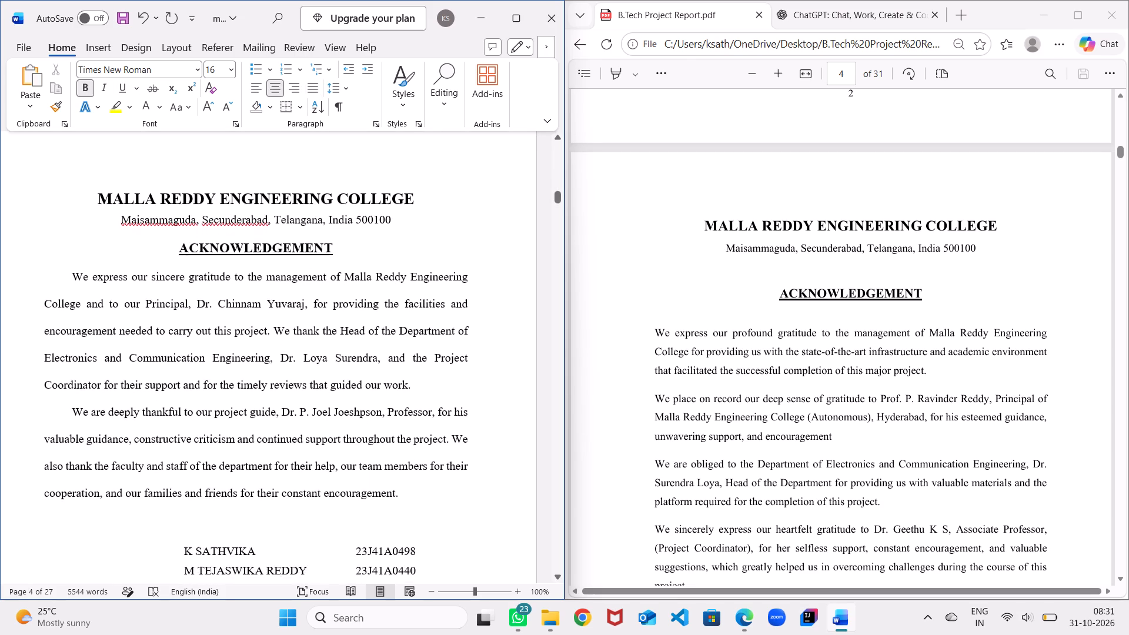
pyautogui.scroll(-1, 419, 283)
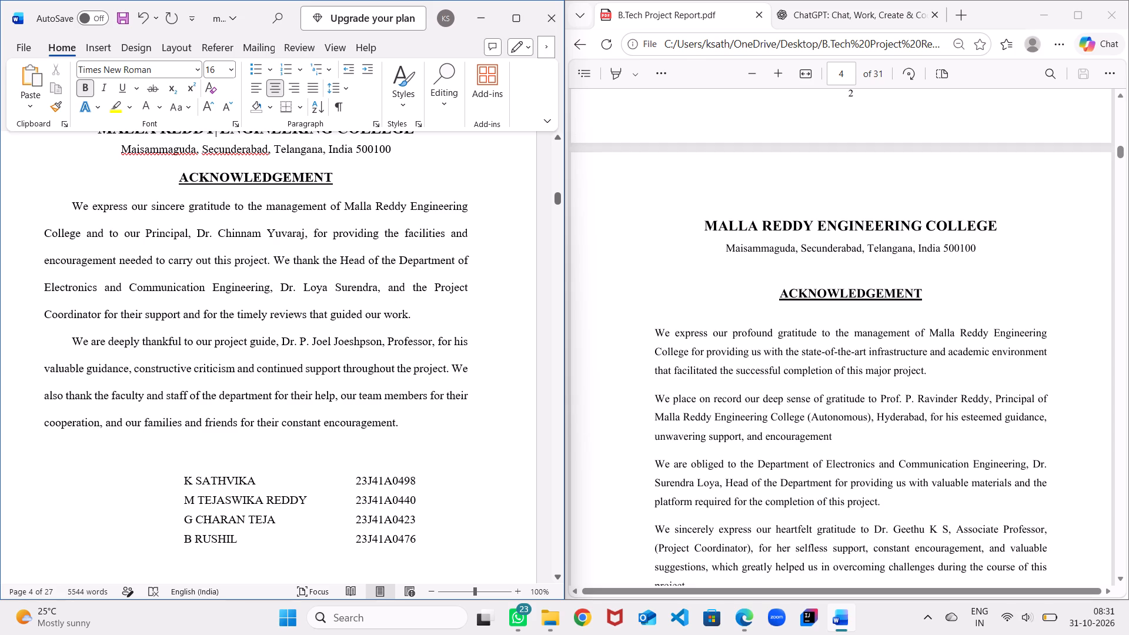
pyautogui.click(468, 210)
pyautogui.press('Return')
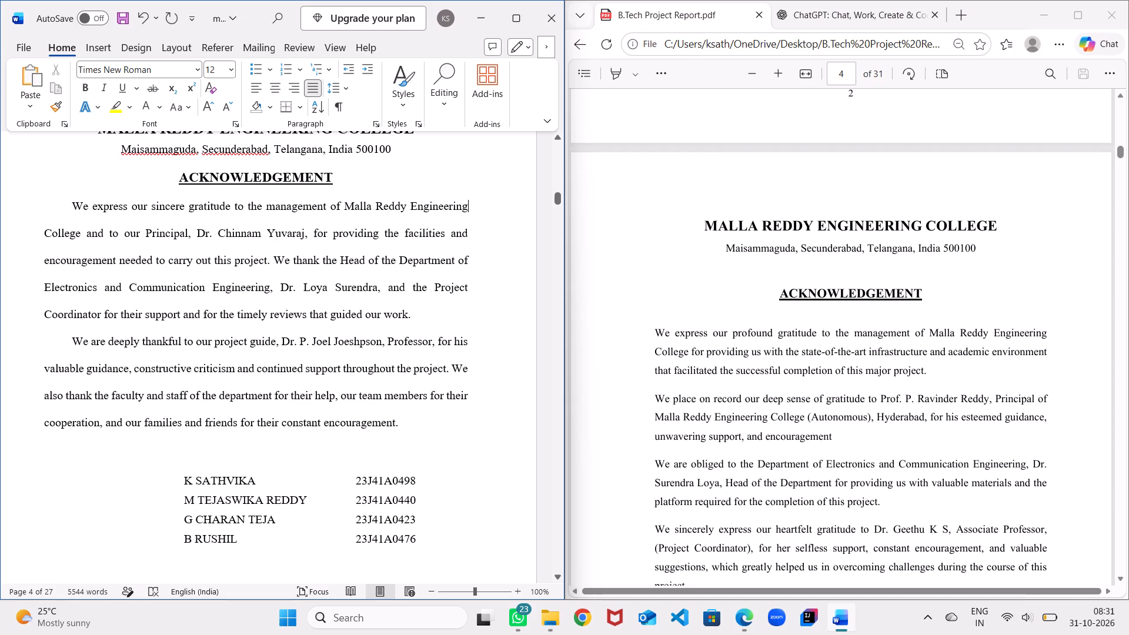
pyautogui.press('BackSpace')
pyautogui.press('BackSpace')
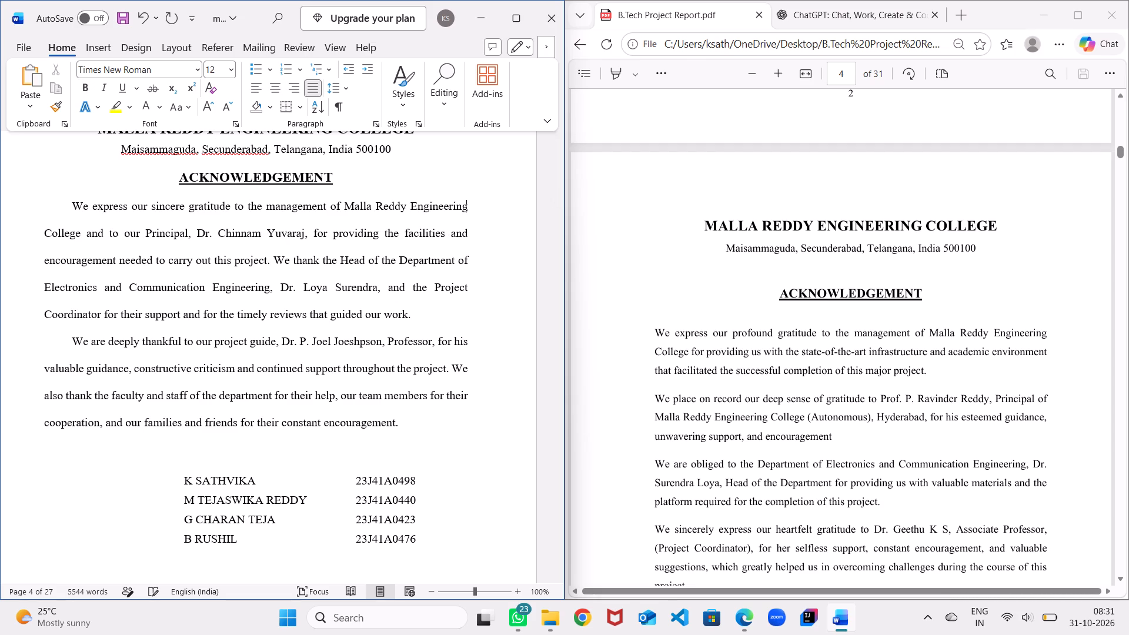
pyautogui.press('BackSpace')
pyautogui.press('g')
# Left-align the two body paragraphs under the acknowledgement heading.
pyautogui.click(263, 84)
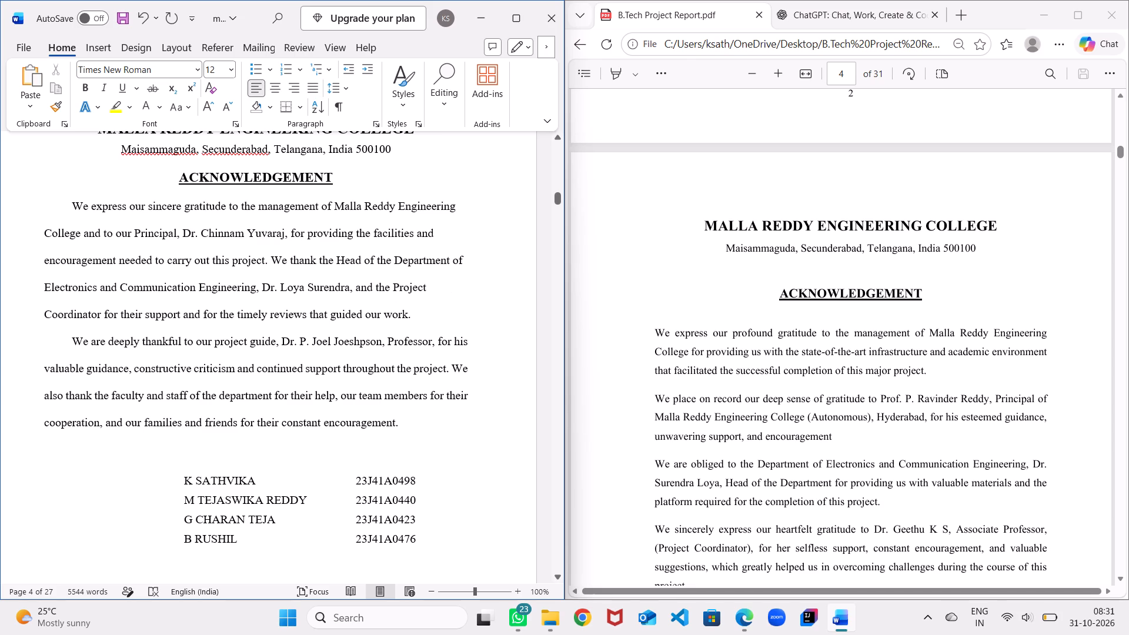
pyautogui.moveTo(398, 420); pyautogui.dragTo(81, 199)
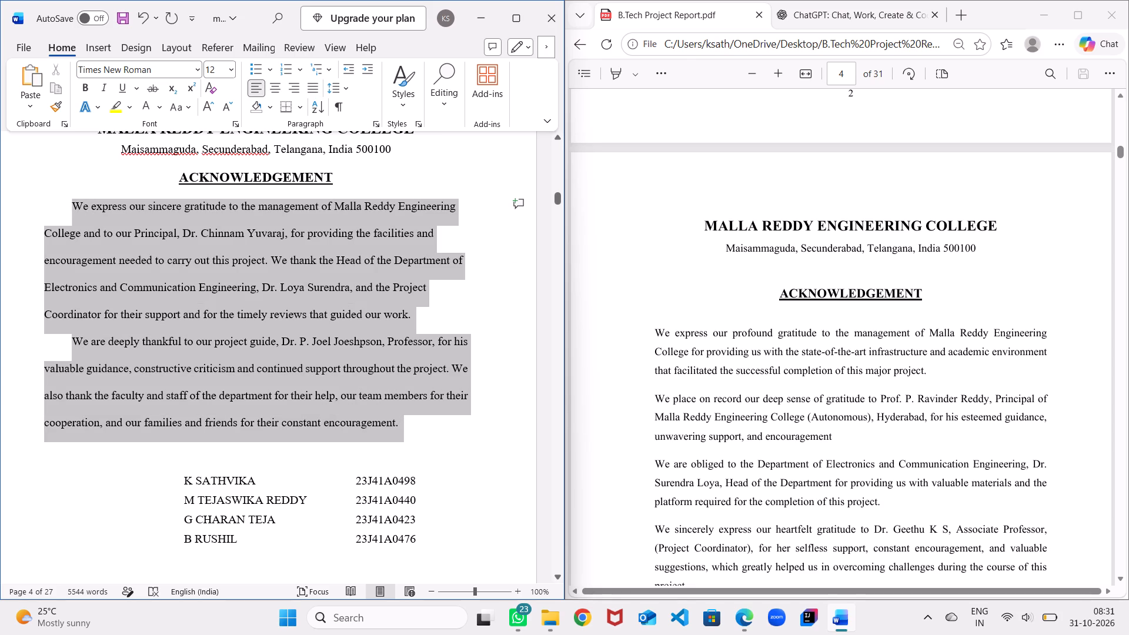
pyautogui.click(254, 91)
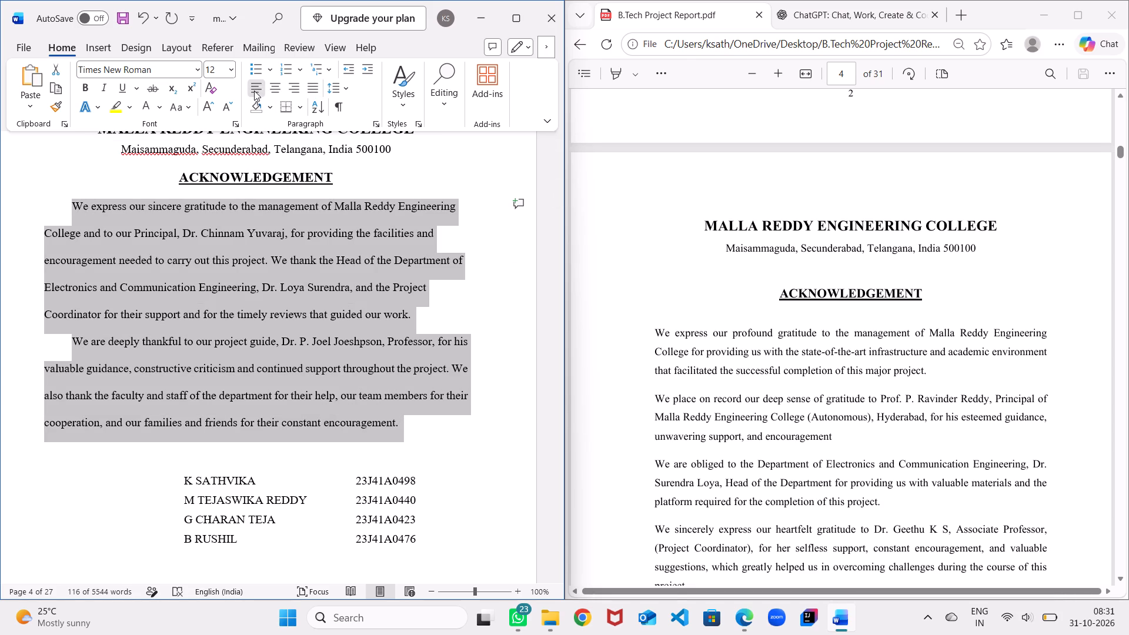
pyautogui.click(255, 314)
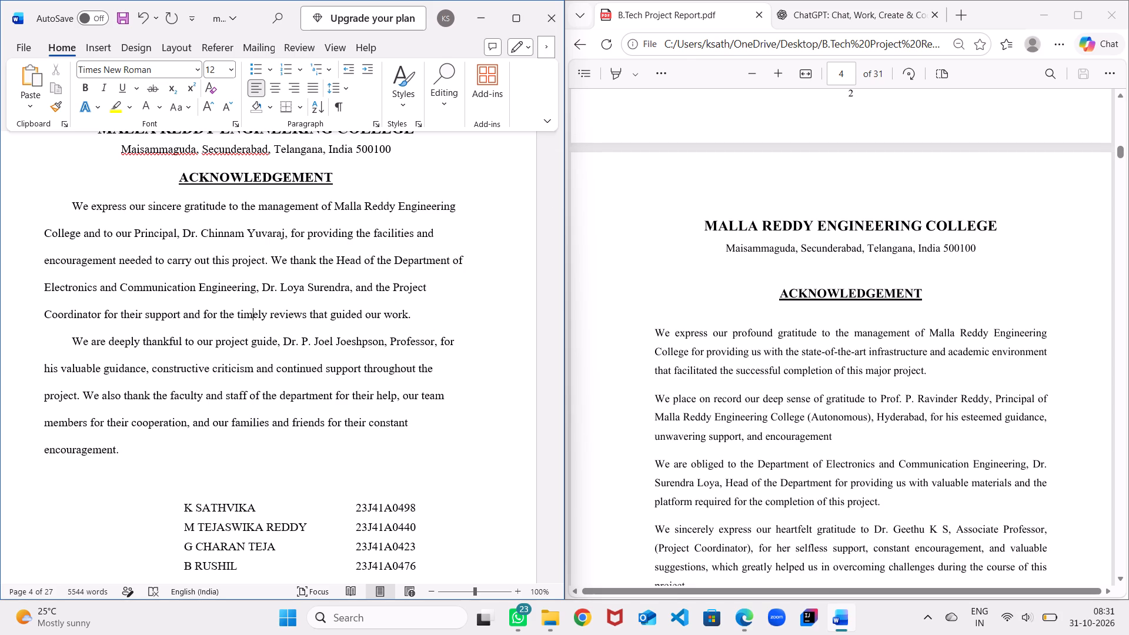
# Delete the two body paragraphs under the acknowledgement heading, including the leftover full stop.
pyautogui.moveTo(654, 332); pyautogui.dragTo(921, 379)
pyautogui.click(921, 379)
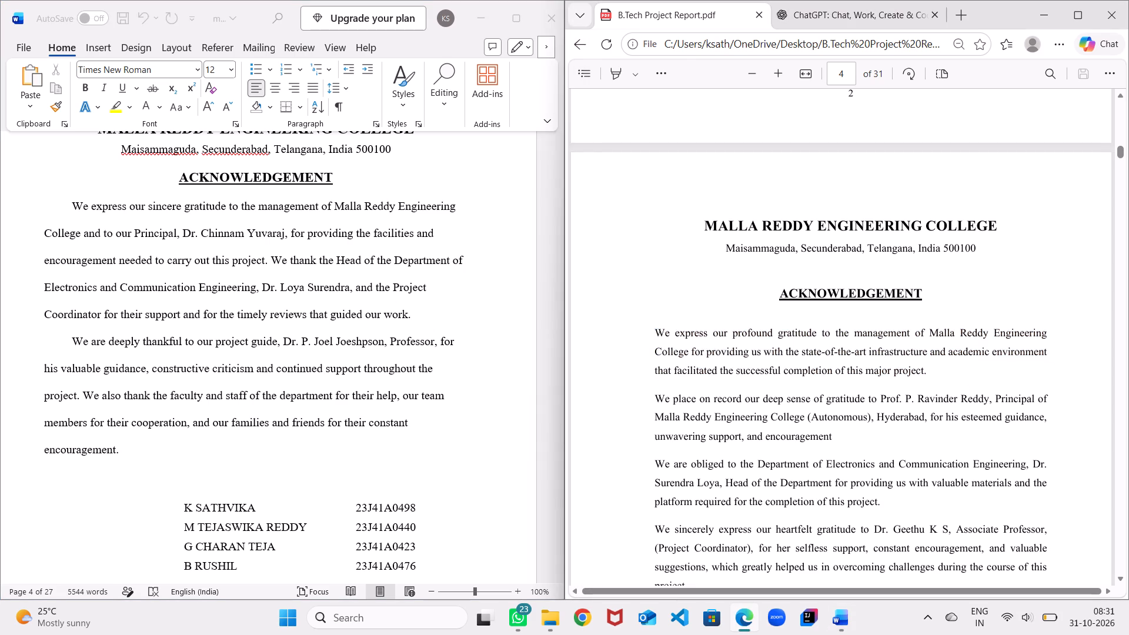
pyautogui.click(119, 449)
pyautogui.moveTo(116, 449); pyautogui.dragTo(71, 219)
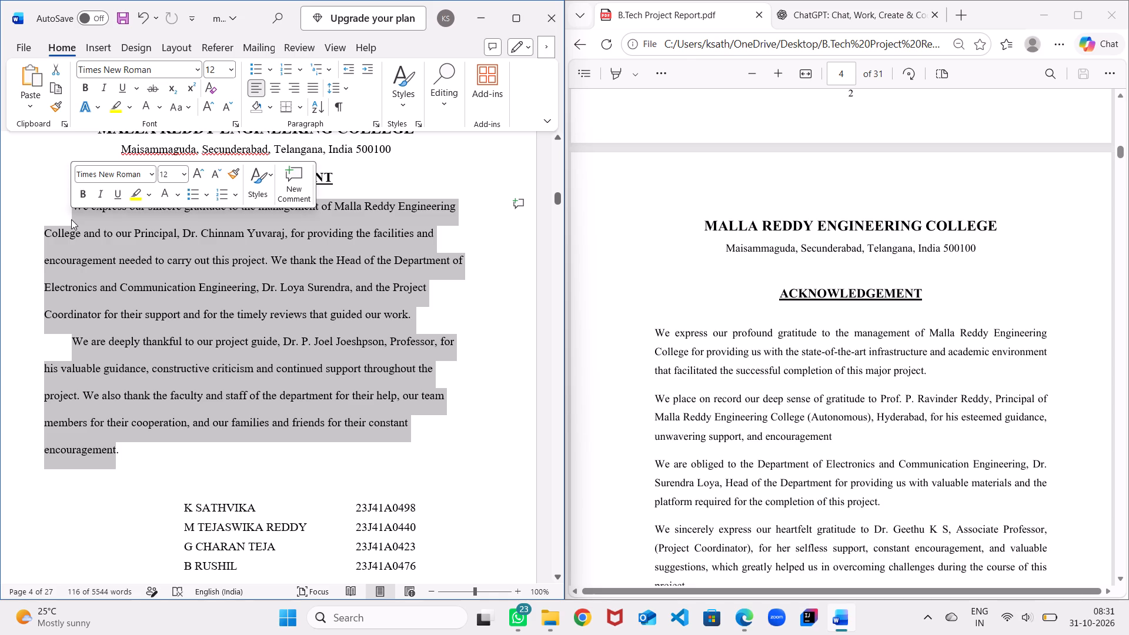
pyautogui.press('BackSpace')
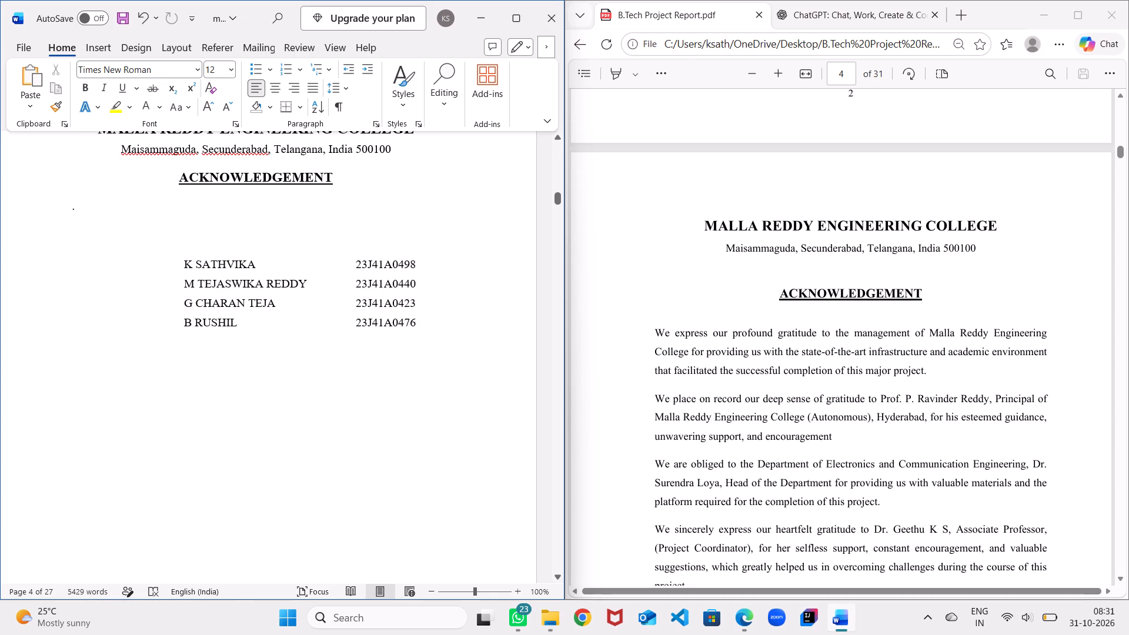
pyautogui.click(95, 208)
pyautogui.press('BackSpace')
# Switch to the B.Tech Project Report PDF and copy all five acknowledgement paragraphs, from "We express our profound gratitude" to "the course of this project.".
pyautogui.moveTo(653, 332); pyautogui.dragTo(828, 546)
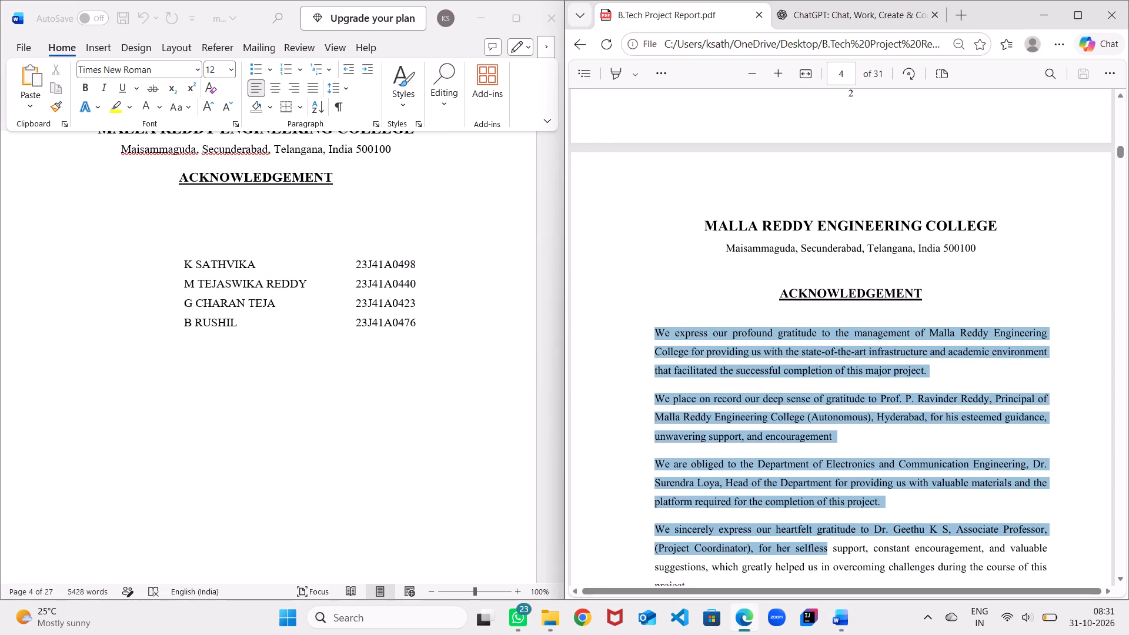
pyautogui.moveTo(828, 546); pyautogui.dragTo(808, 560)
pyautogui.scroll(-1, 808, 560)
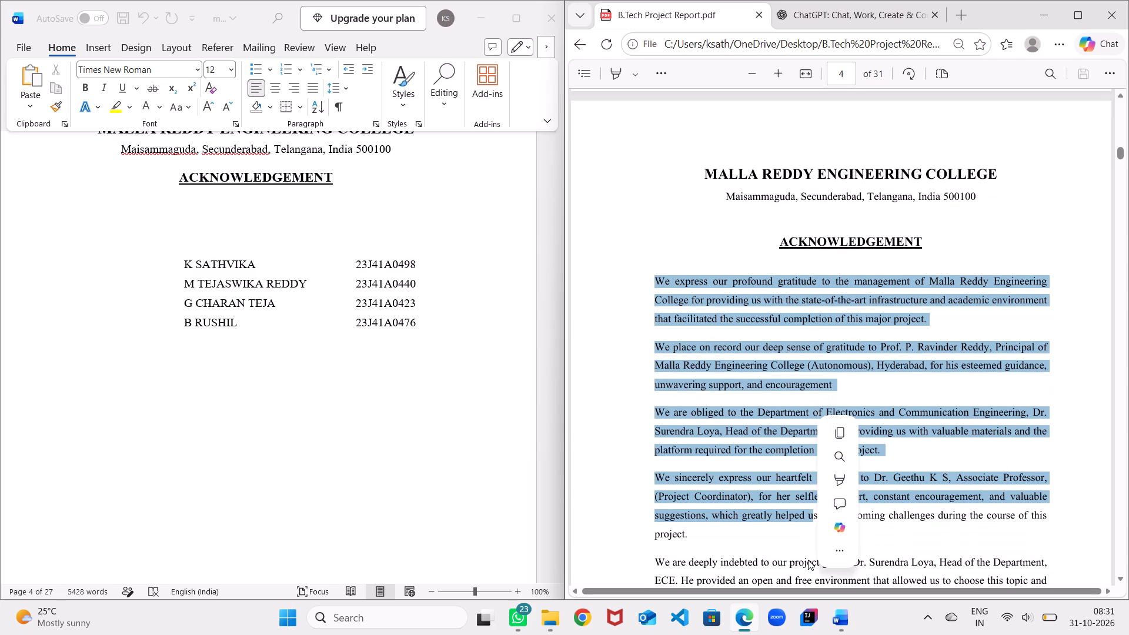
pyautogui.click(762, 534)
pyautogui.scroll(-1, 762, 534)
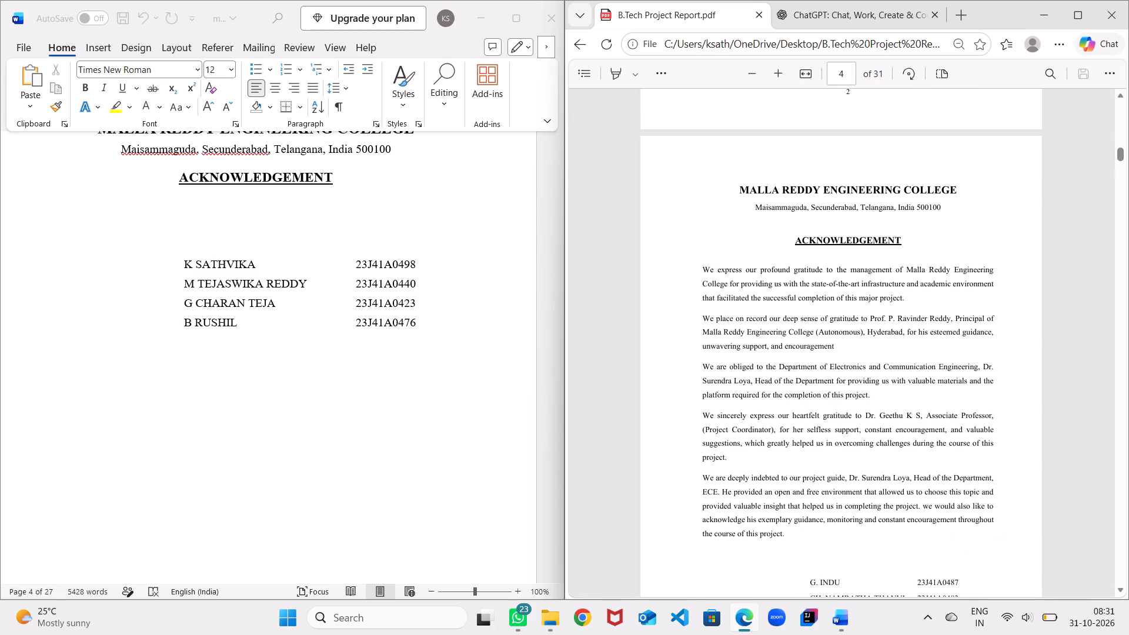
pyautogui.scroll(-1, 804, 530)
pyautogui.moveTo(790, 472); pyautogui.dragTo(700, 208)
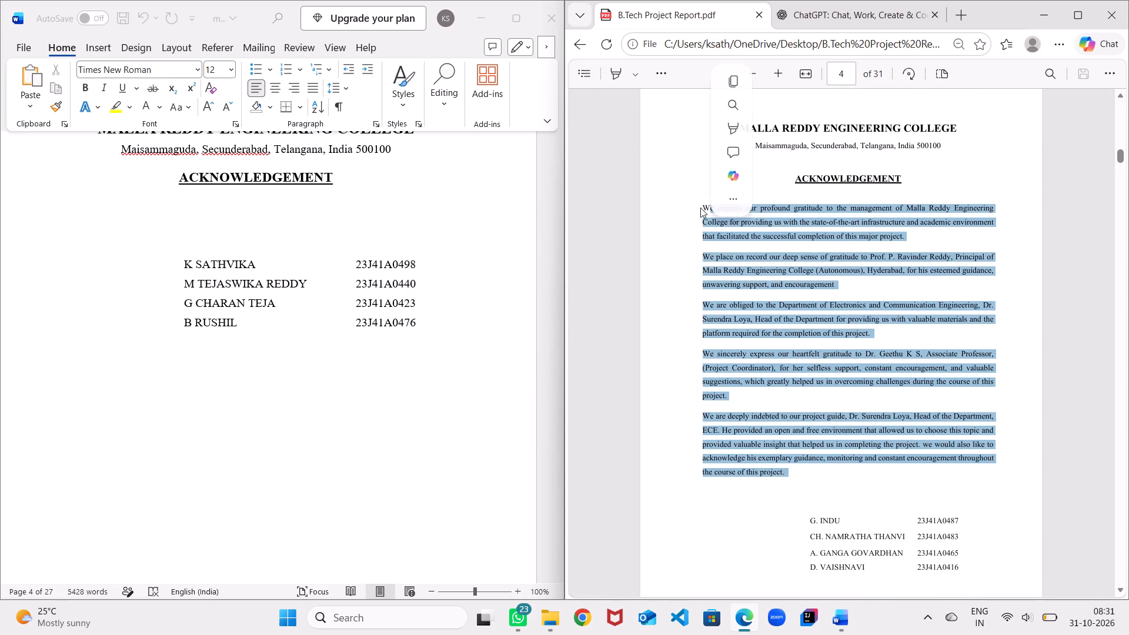
pyautogui.click(700, 208)
pyautogui.moveTo(700, 208); pyautogui.dragTo(797, 476)
pyautogui.rightClick(797, 476)
pyautogui.click(787, 472)
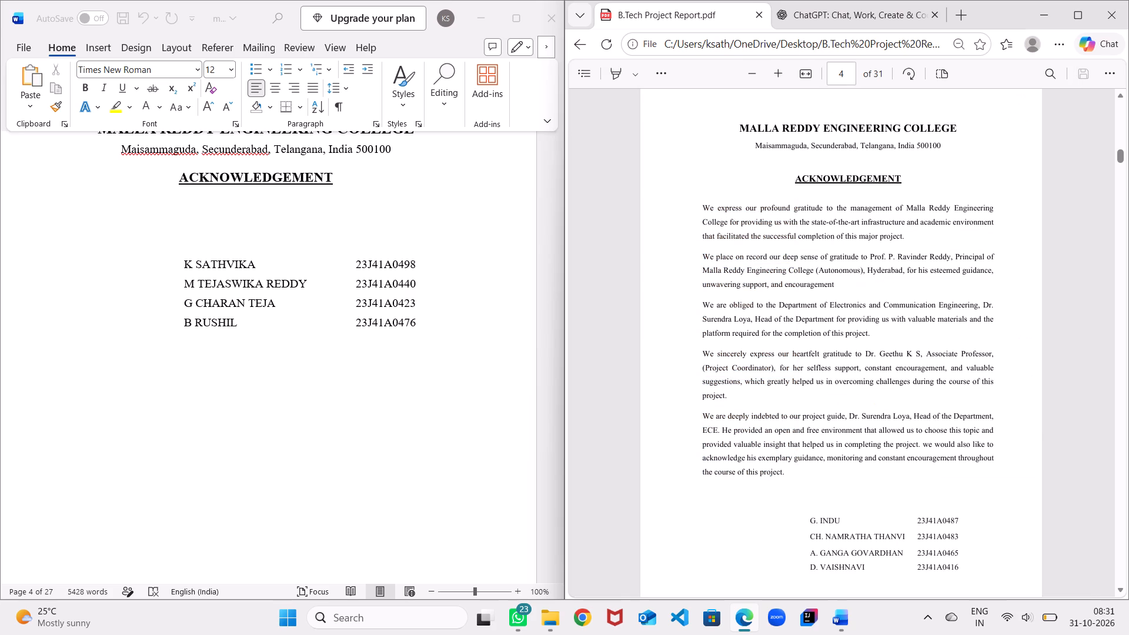
pyautogui.click(787, 472)
pyautogui.moveTo(787, 472); pyautogui.dragTo(702, 209)
pyautogui.moveTo(702, 209); pyautogui.dragTo(792, 476)
pyautogui.click(817, 472)
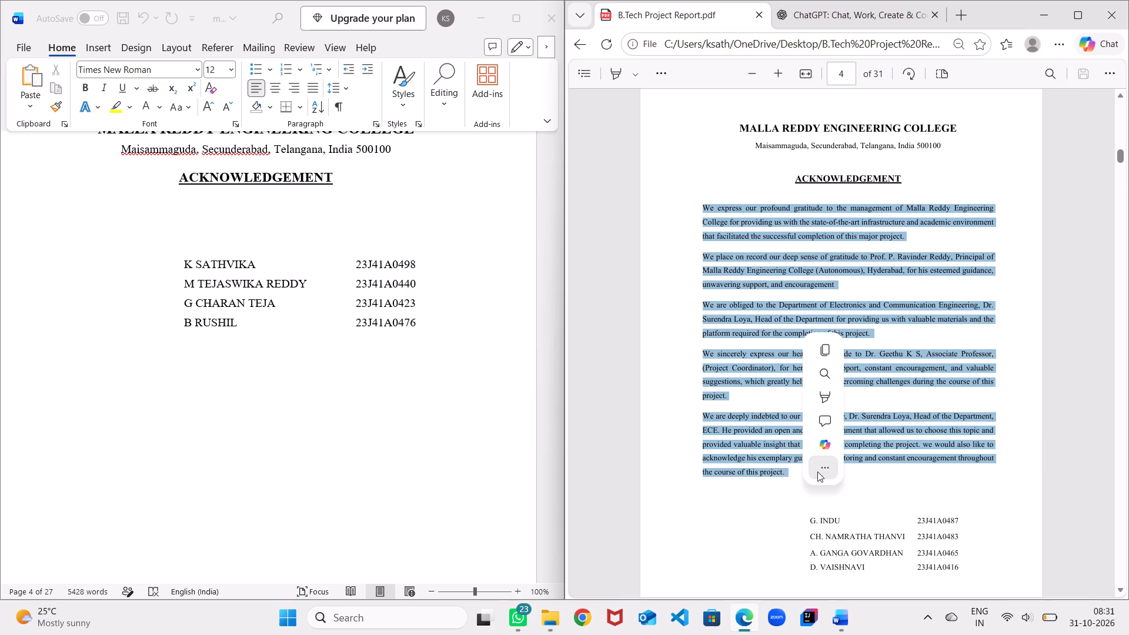
pyautogui.click(791, 205)
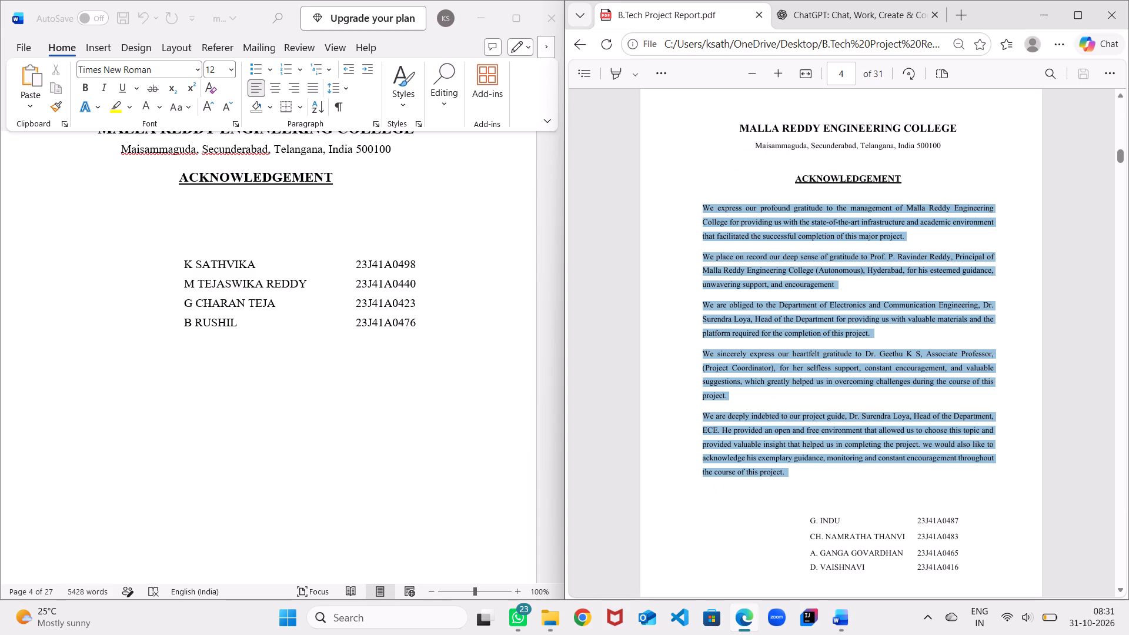
# Back in Word, paste the copied acknowledgement text on a new line below the "ACKNOWLEDGEMENT" heading.
pyautogui.click(343, 170)
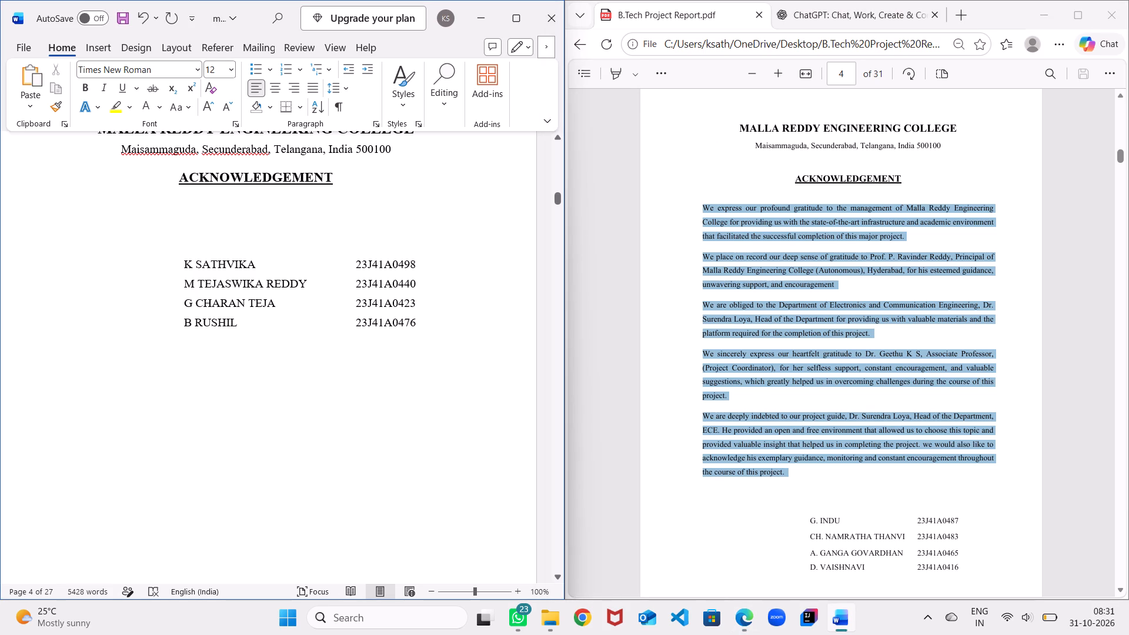
pyautogui.click(341, 178)
pyautogui.press('Return')
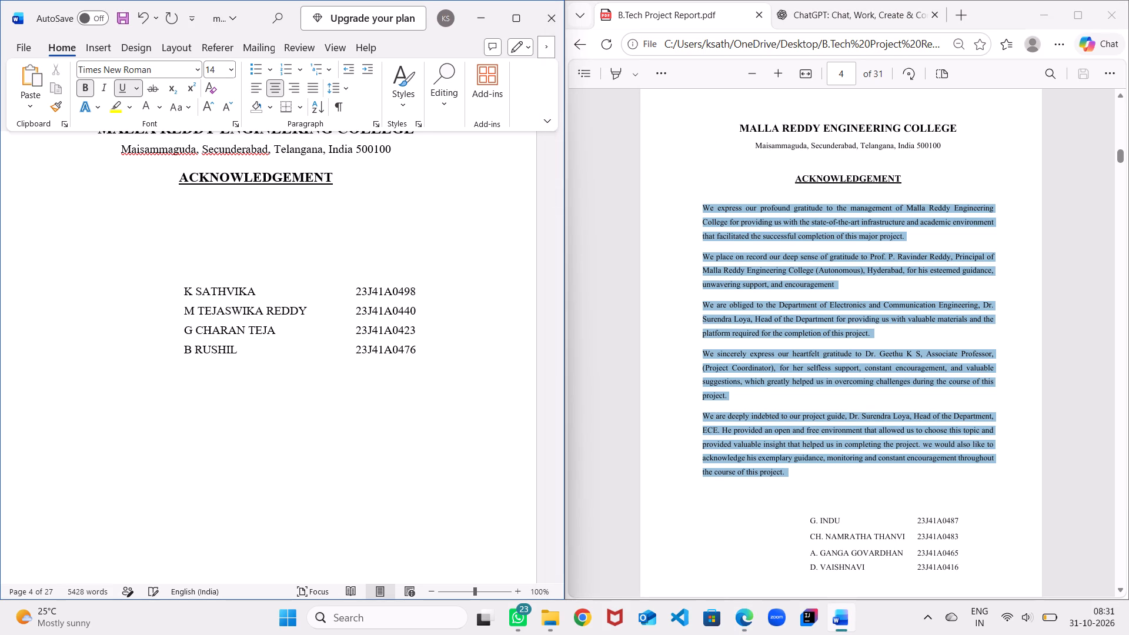
pyautogui.hotkey('ctrl', 'v')
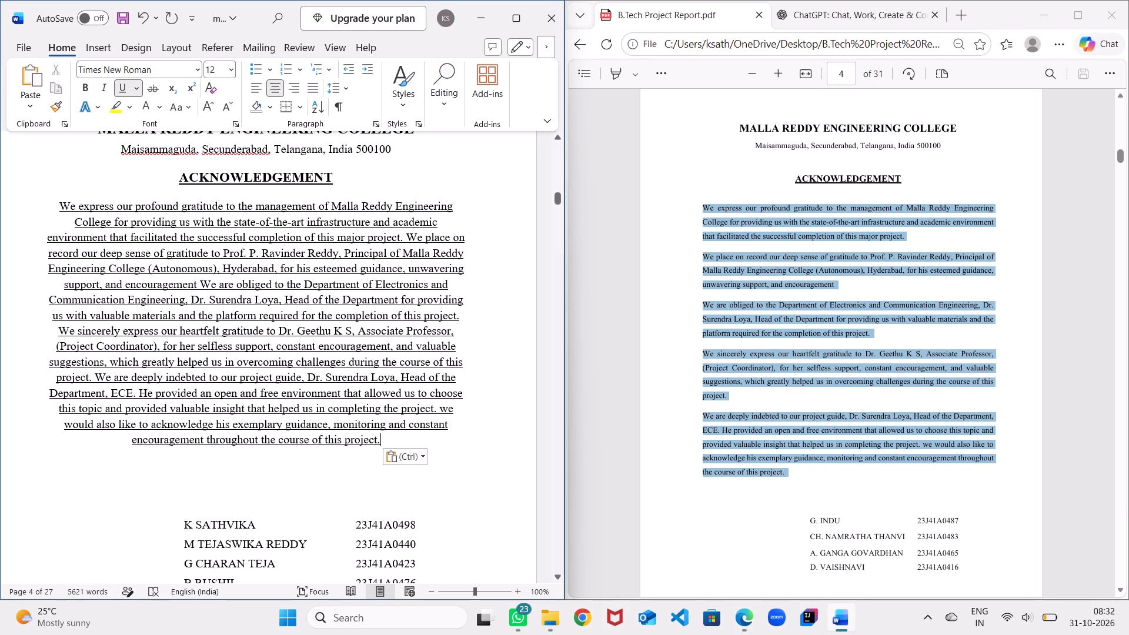
# Left-align the pasted acknowledgement text and remove its underline.
pyautogui.click(256, 91)
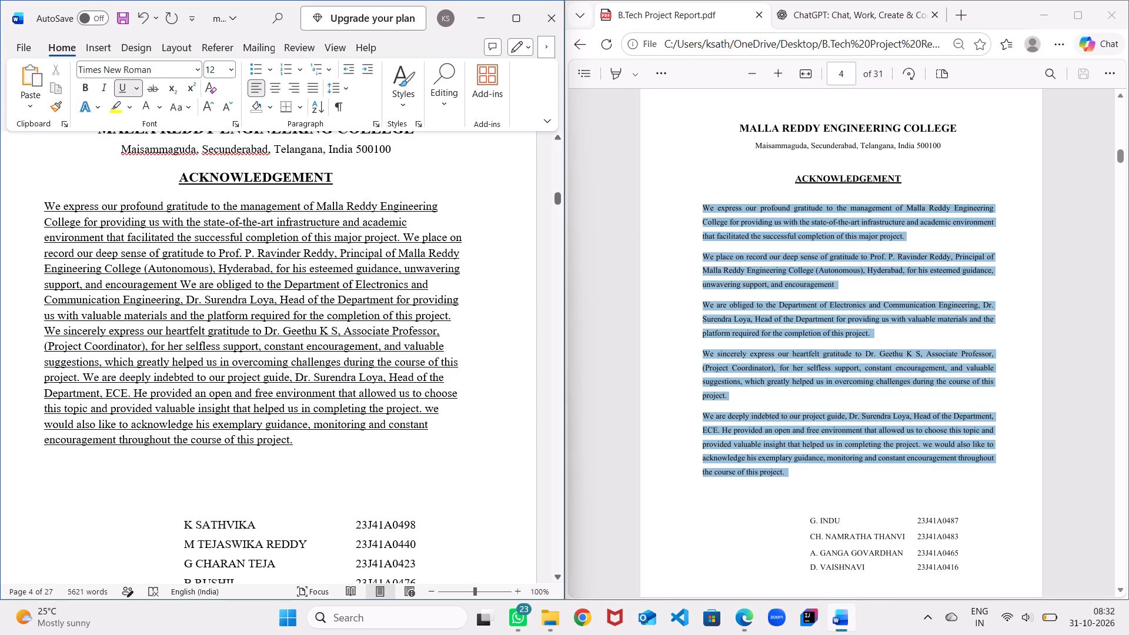
pyautogui.moveTo(292, 445); pyautogui.dragTo(45, 205)
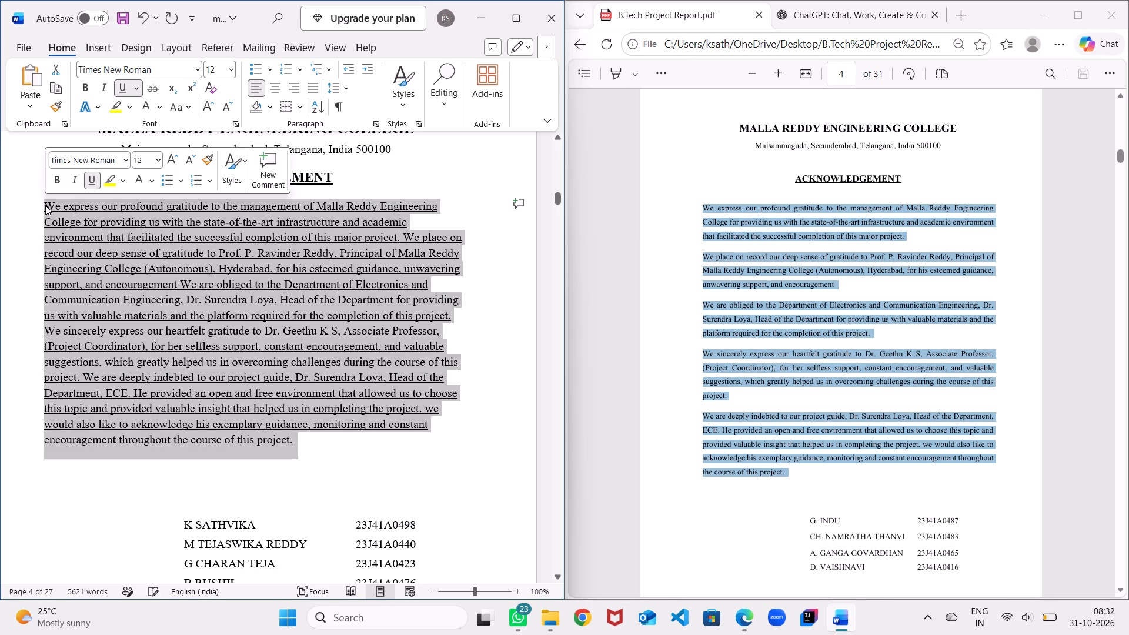
pyautogui.click(95, 182)
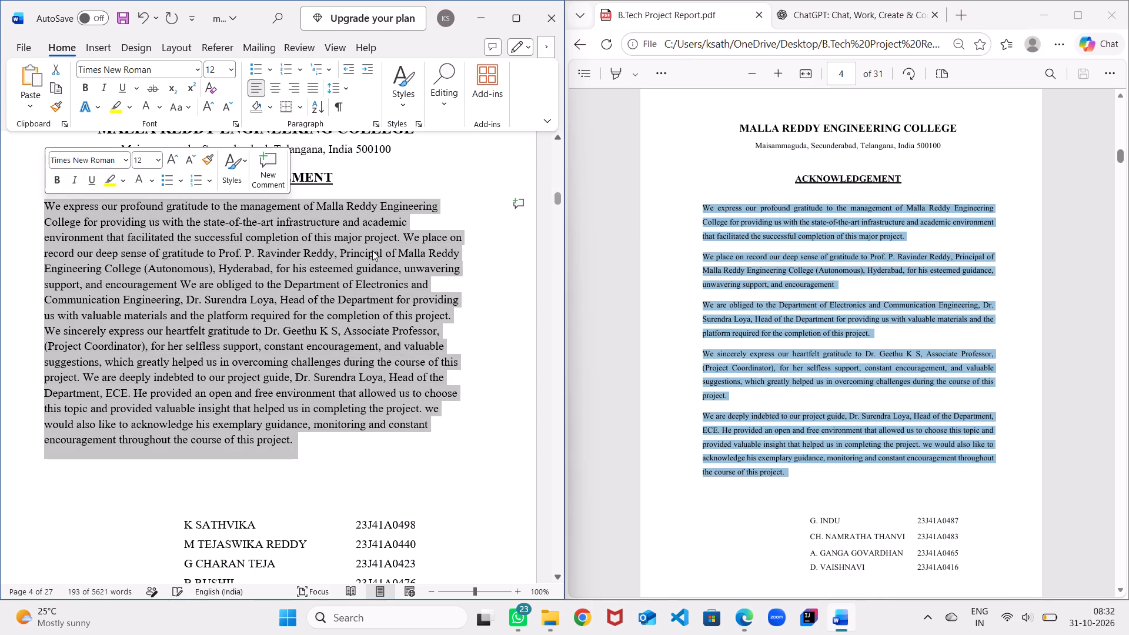
pyautogui.click(372, 250)
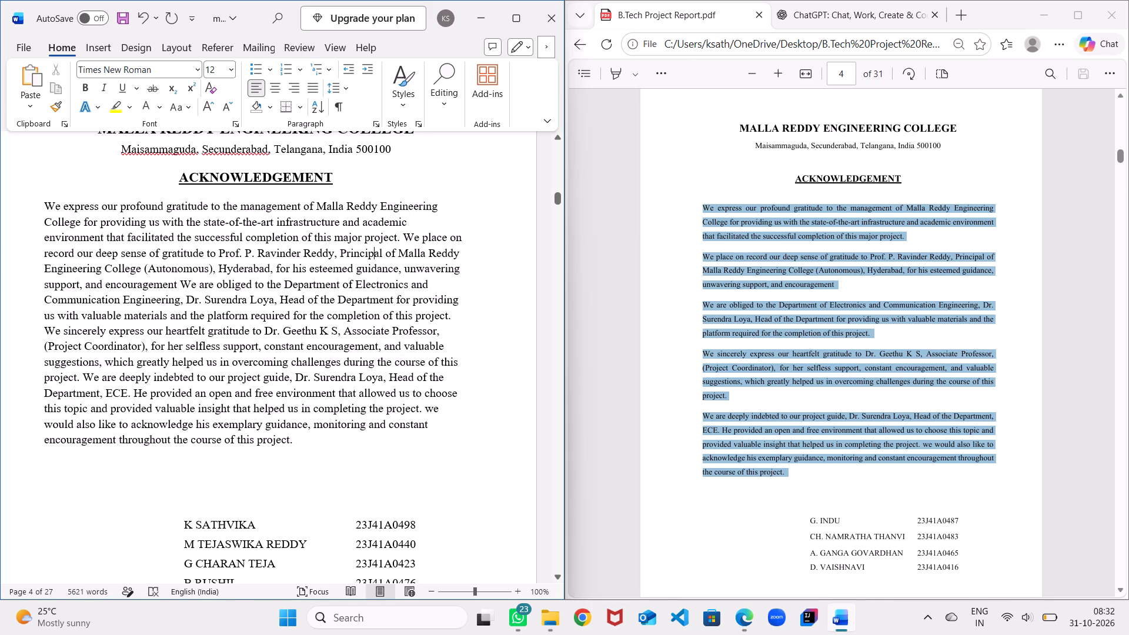
# Start a new paragraph at "We place on record" in the pasted acknowledgement text.
pyautogui.click(403, 236)
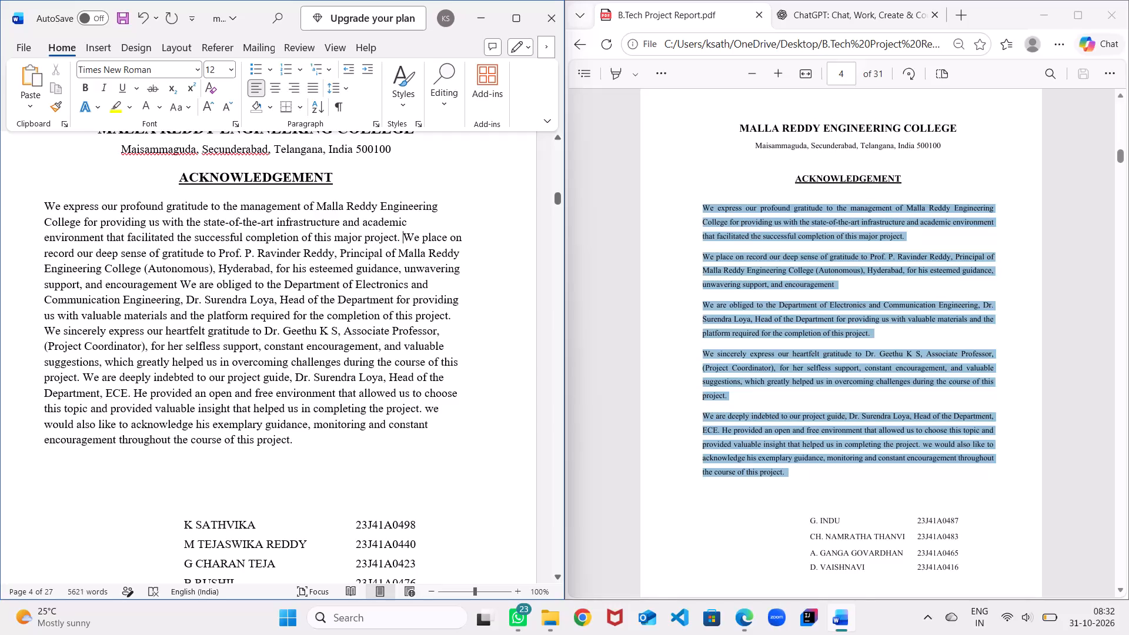
# Split the acknowledgement text into separate paragraphs at "We place on record", "We are obliged" and "We sincerely express".
pyautogui.press('Return')
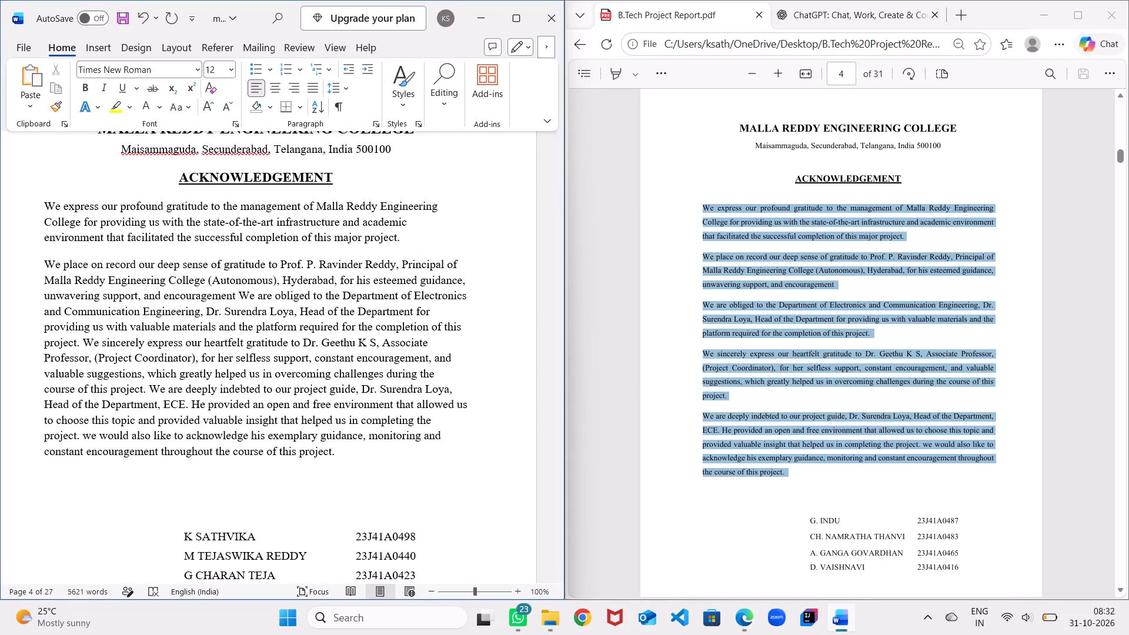
pyautogui.click(240, 292)
pyautogui.press('Return')
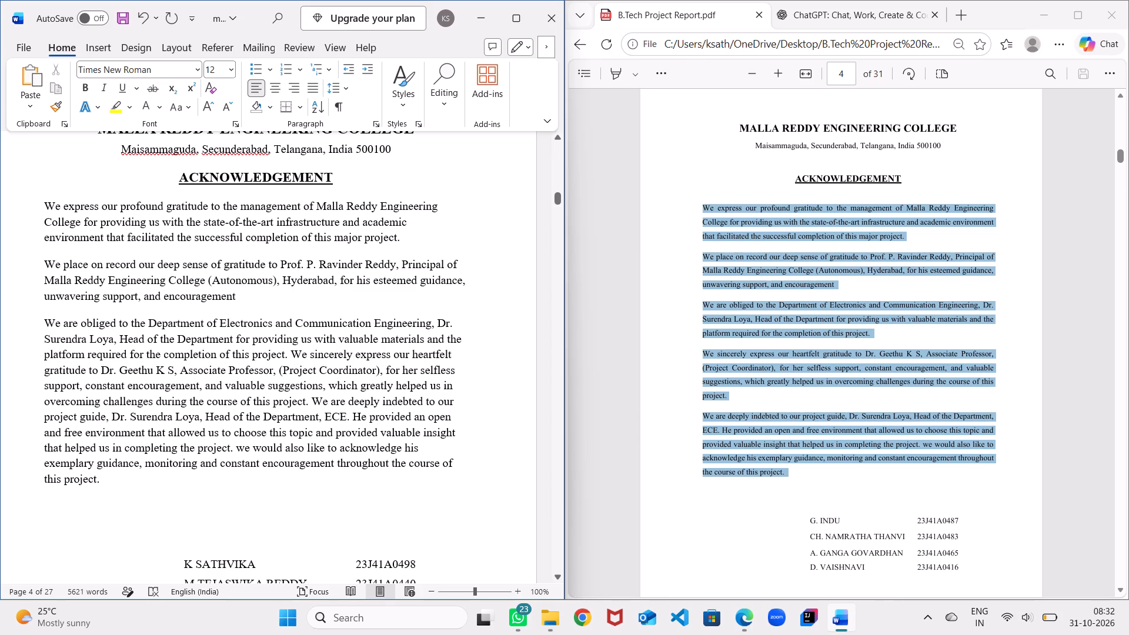
pyautogui.click(288, 357)
pyautogui.press('Return')
# In the "We sincerely express" paragraph, replace the project coordinator's name after "Dr." with this project's own coordinator's name.
pyautogui.scroll(-1, 288, 357)
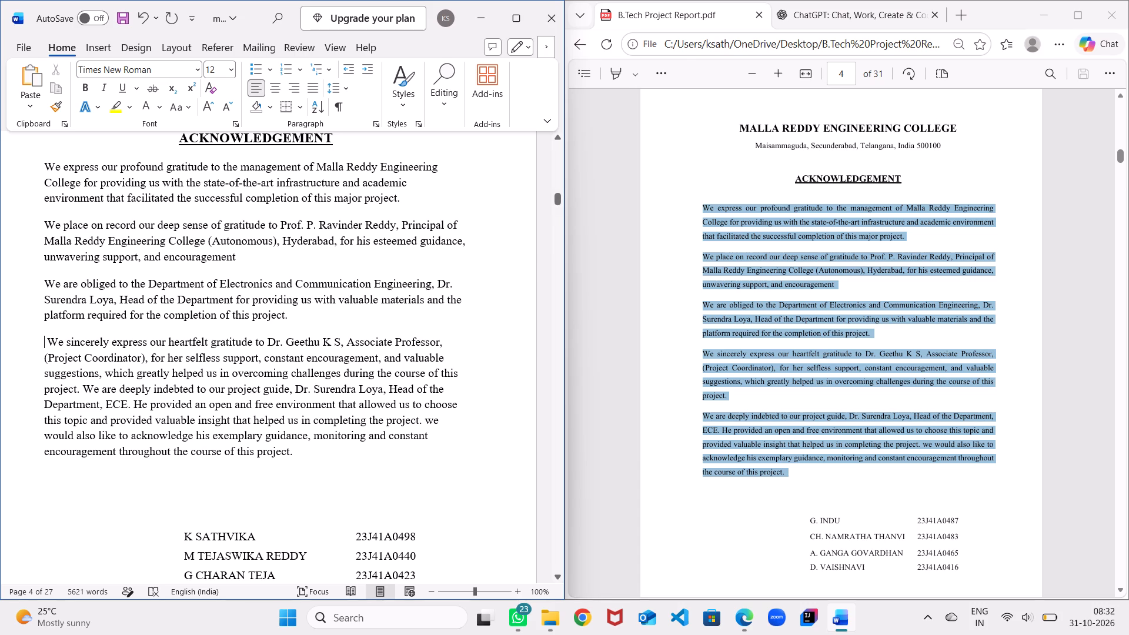
pyautogui.click(439, 347)
pyautogui.moveTo(341, 339); pyautogui.dragTo(293, 343)
pyautogui.press('BackSpace')
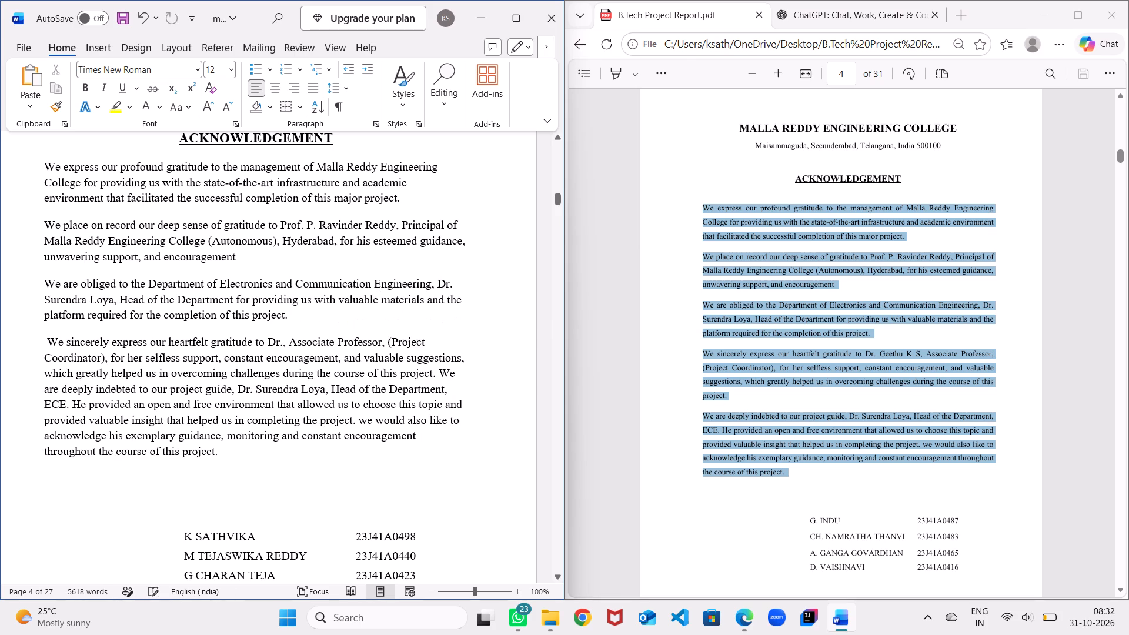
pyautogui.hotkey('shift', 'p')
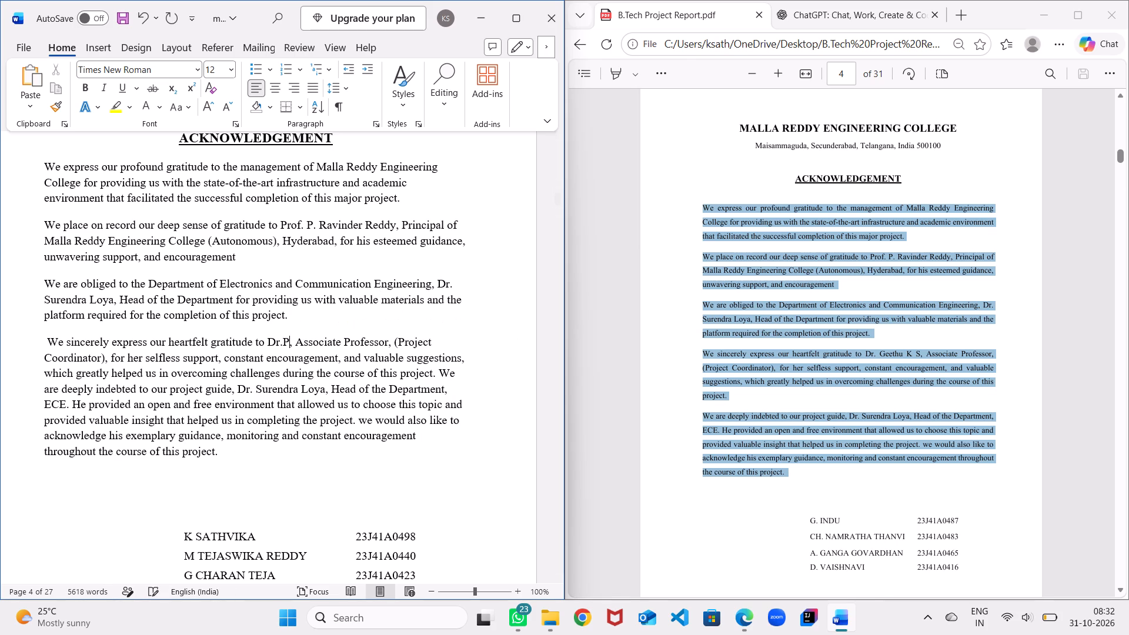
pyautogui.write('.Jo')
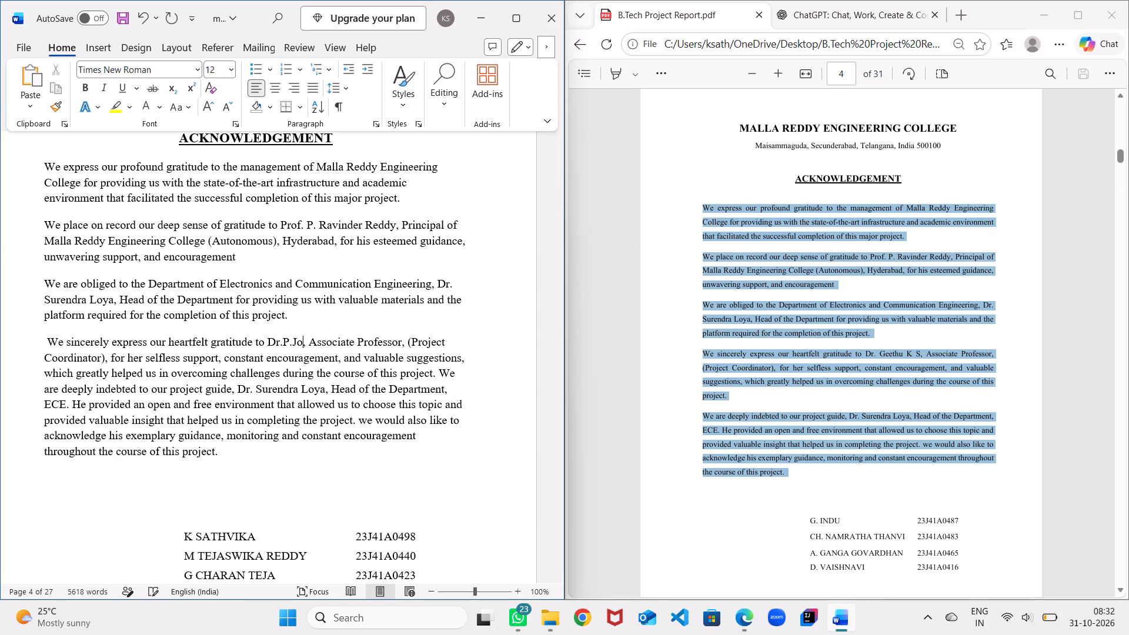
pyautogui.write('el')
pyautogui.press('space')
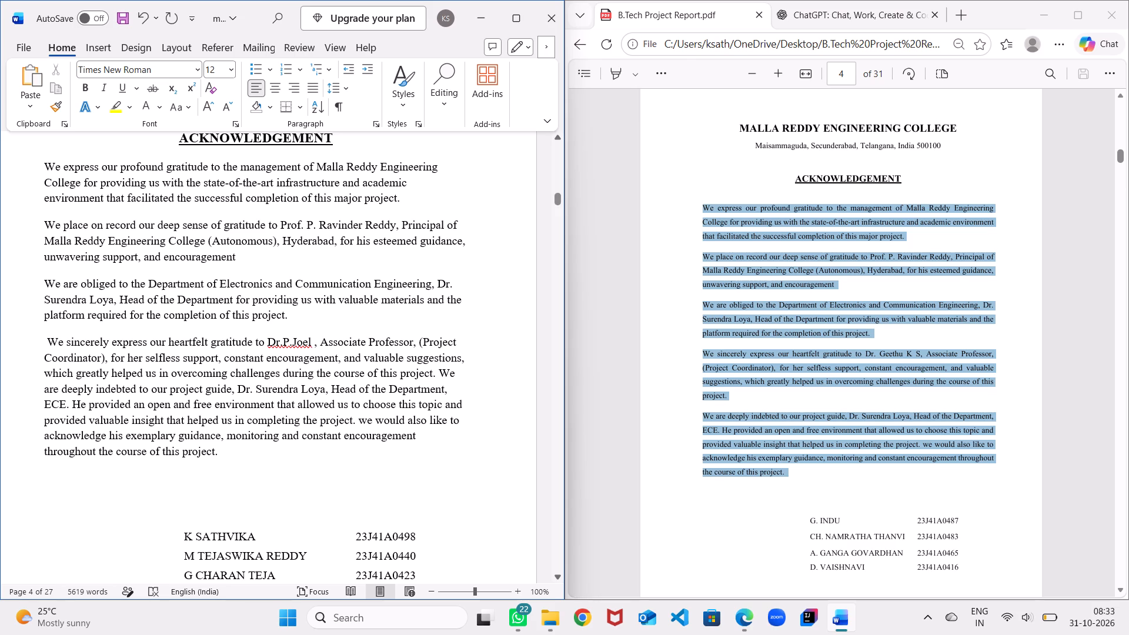
# Copy the guide's name and the title "Professor" below "Under the Guidance of" on the cover page.
pyautogui.scroll(9, 273, 260)
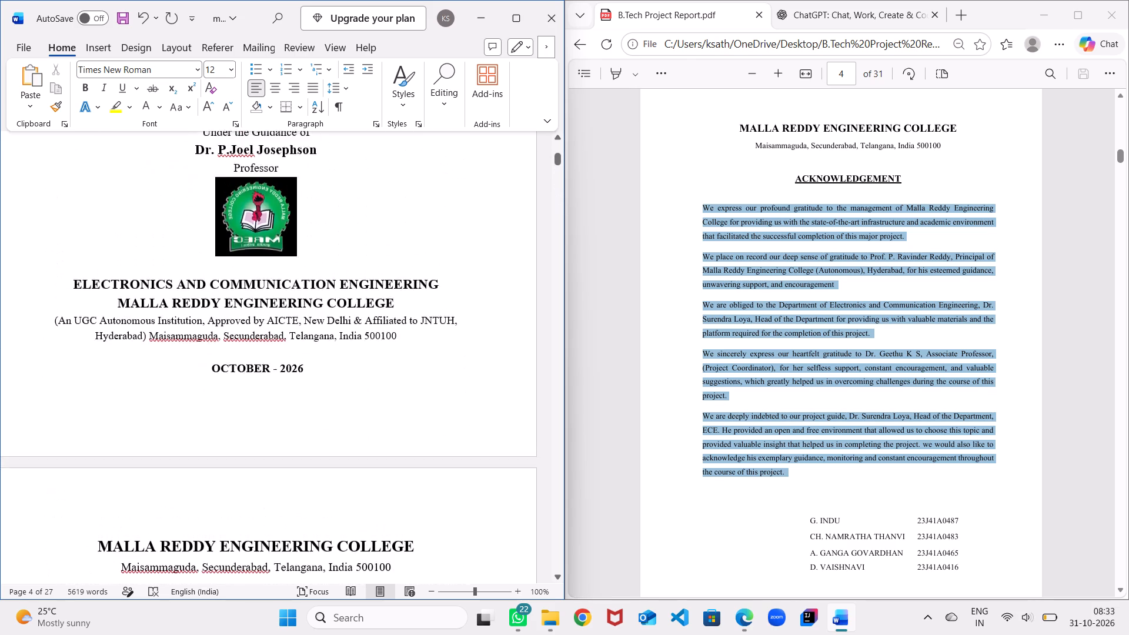
pyautogui.scroll(1, 273, 260)
pyautogui.scroll(-2, 273, 260)
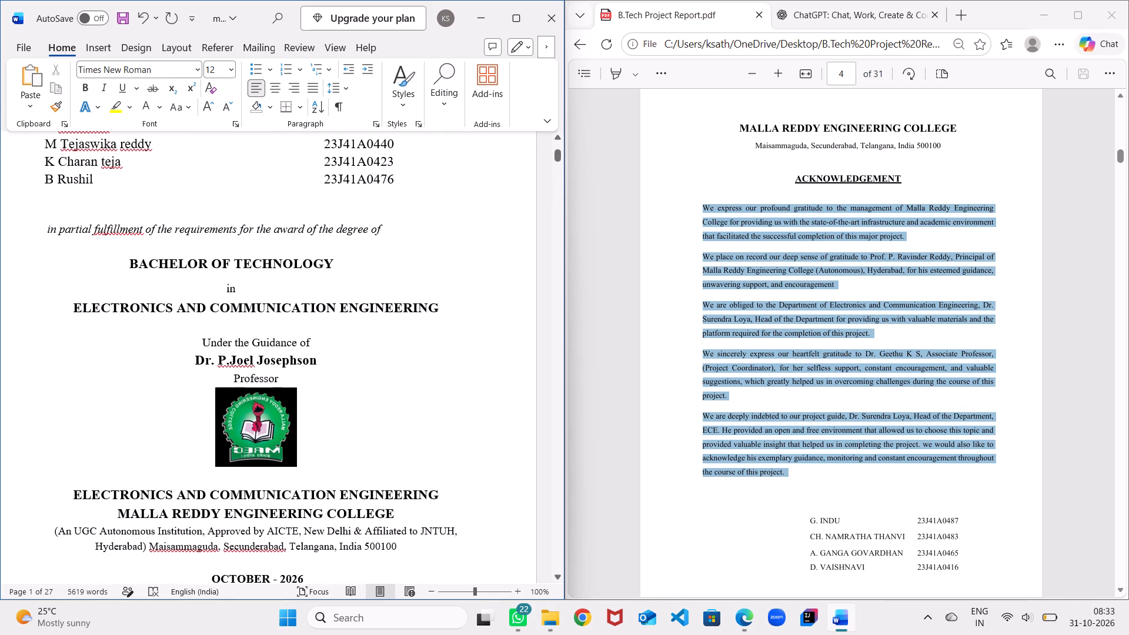
pyautogui.moveTo(193, 360); pyautogui.dragTo(269, 375)
pyautogui.rightClick(269, 375)
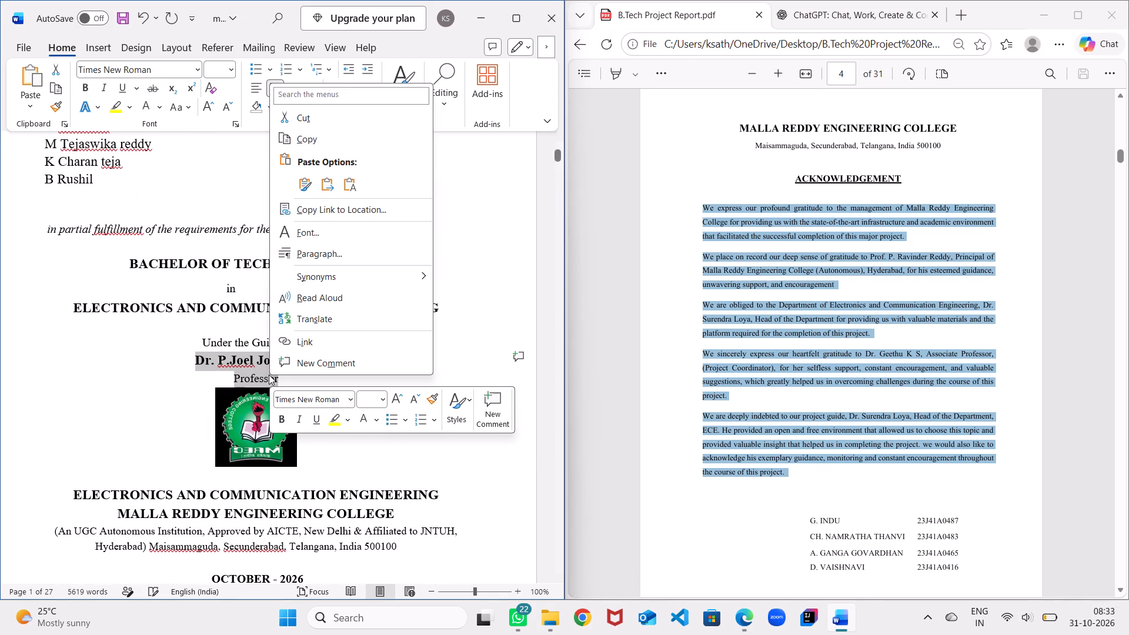
pyautogui.click(305, 139)
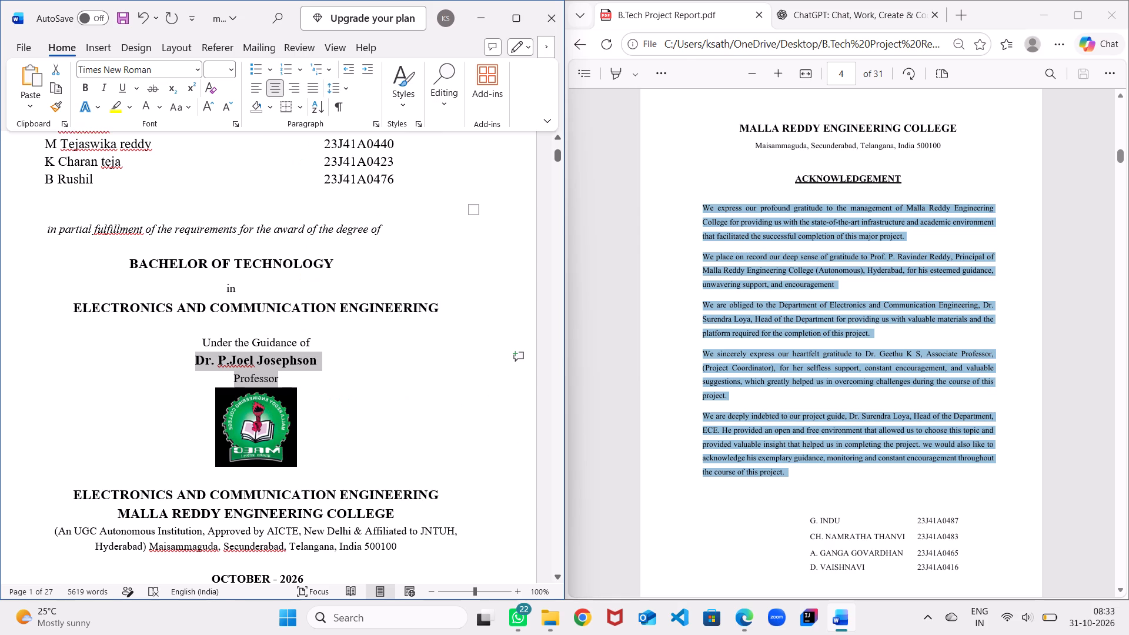
# Replace the project coordinator's name in the "We sincerely express" paragraph with the copied guide's name and title.
pyautogui.keyDown('ctrl'); pyautogui.scroll(-1, 295, 260); pyautogui.keyUp('ctrl')
pyautogui.scroll(-8, 295, 260)
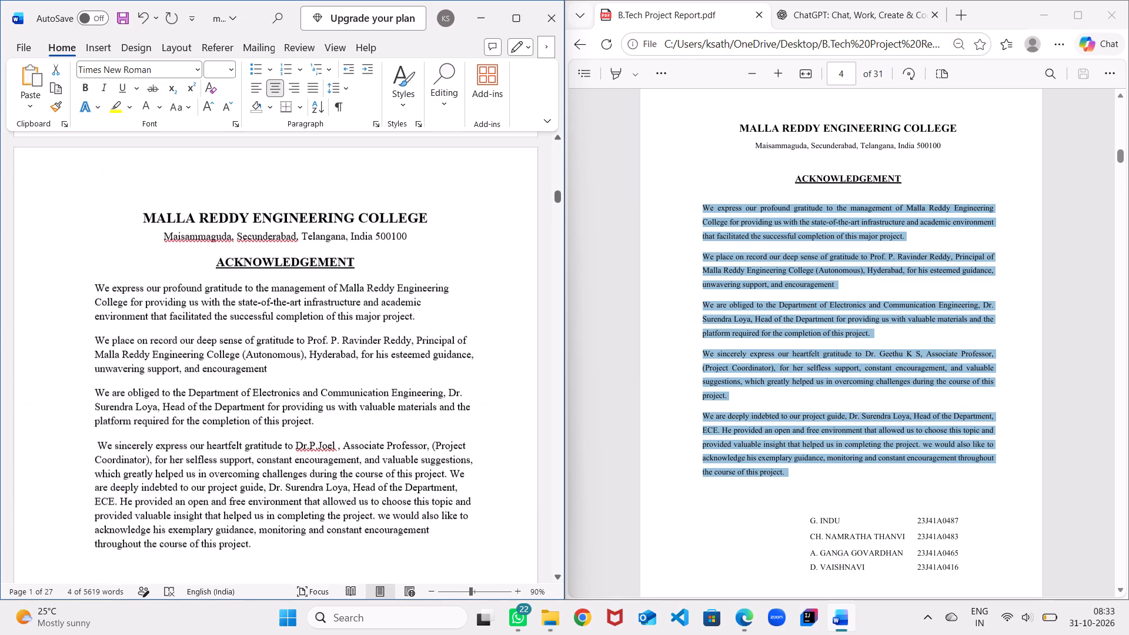
pyautogui.scroll(-1, 295, 260)
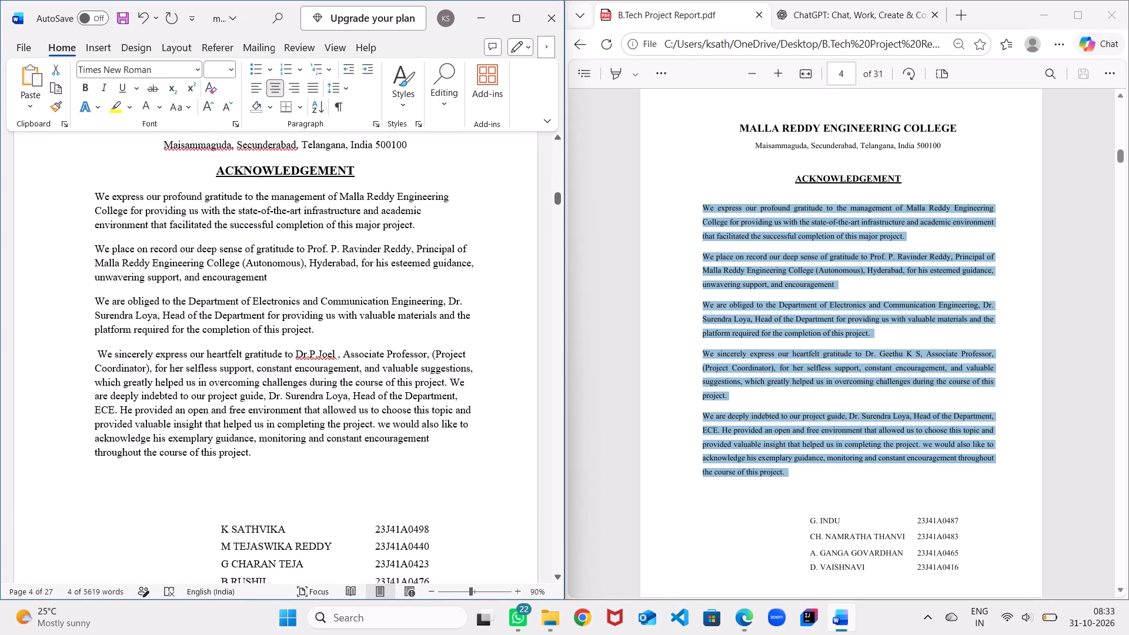
pyautogui.moveTo(336, 350); pyautogui.dragTo(298, 350)
pyautogui.press('BackSpace')
pyautogui.hotkey('ctrl', 'v')
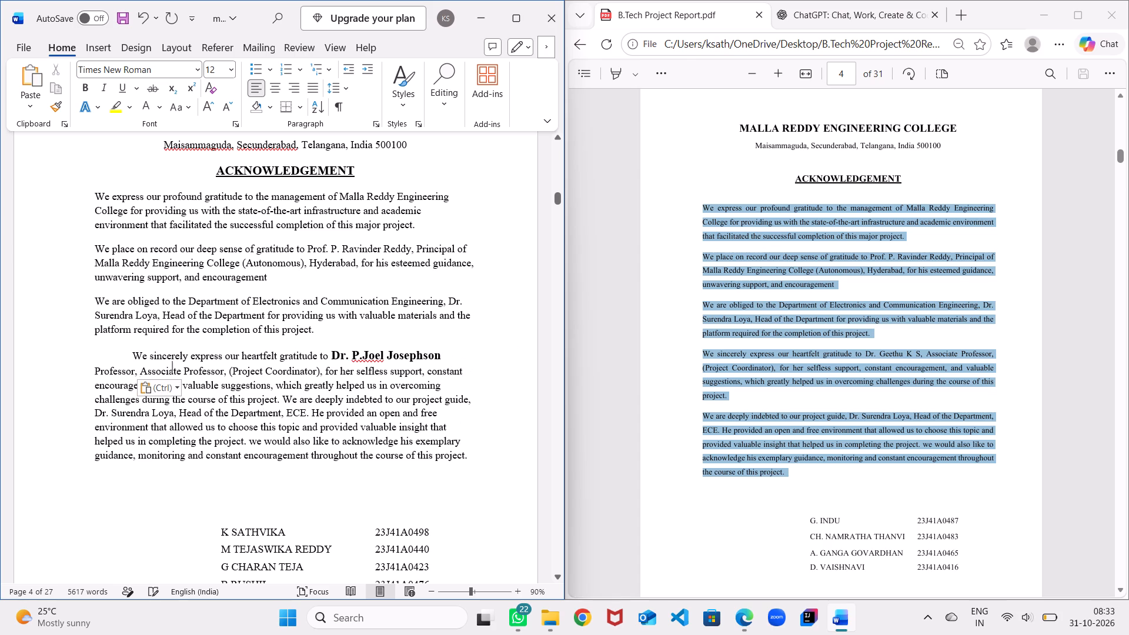
# Remove the bold formatting from the guide's name pasted in the acknowledgement.
pyautogui.moveTo(452, 355); pyautogui.dragTo(376, 355)
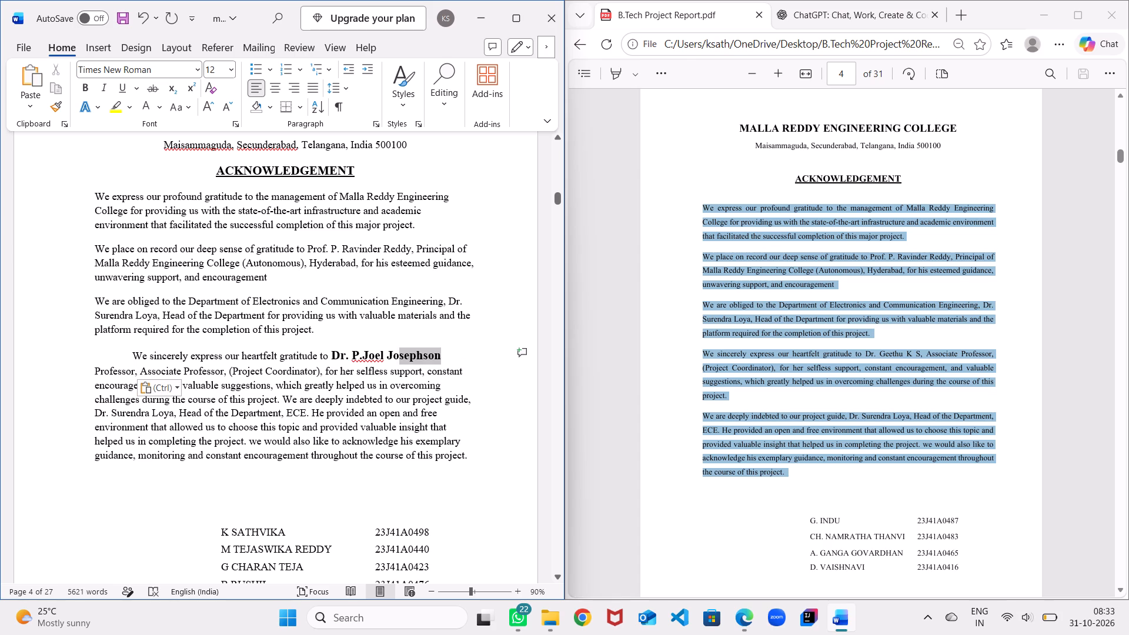
pyautogui.moveTo(376, 355); pyautogui.dragTo(333, 354)
pyautogui.click(341, 332)
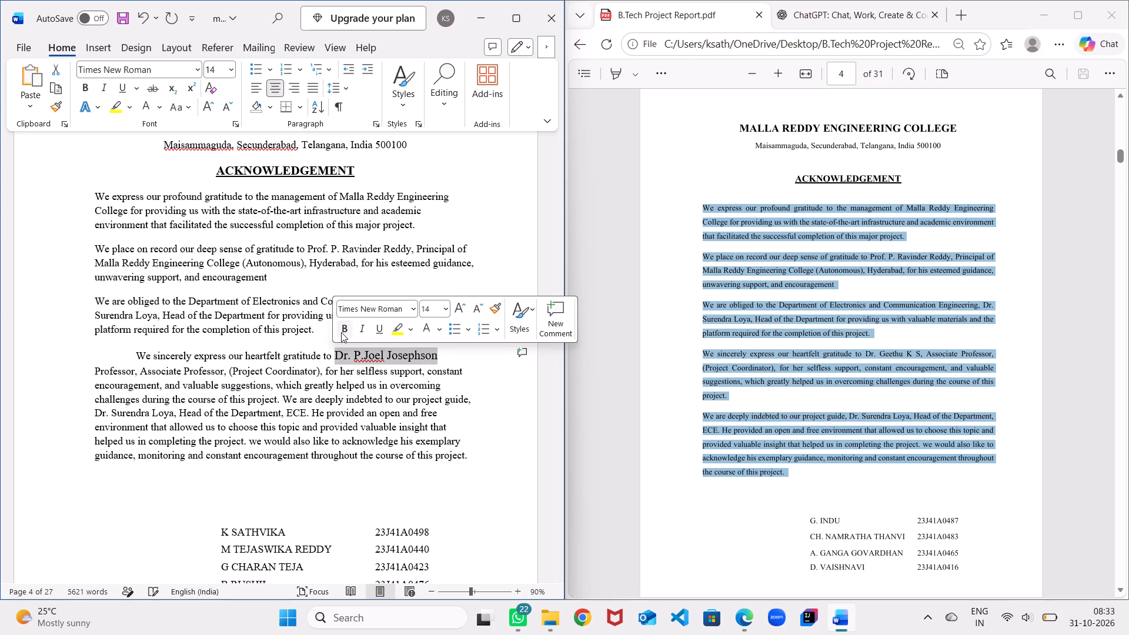
pyautogui.click(429, 469)
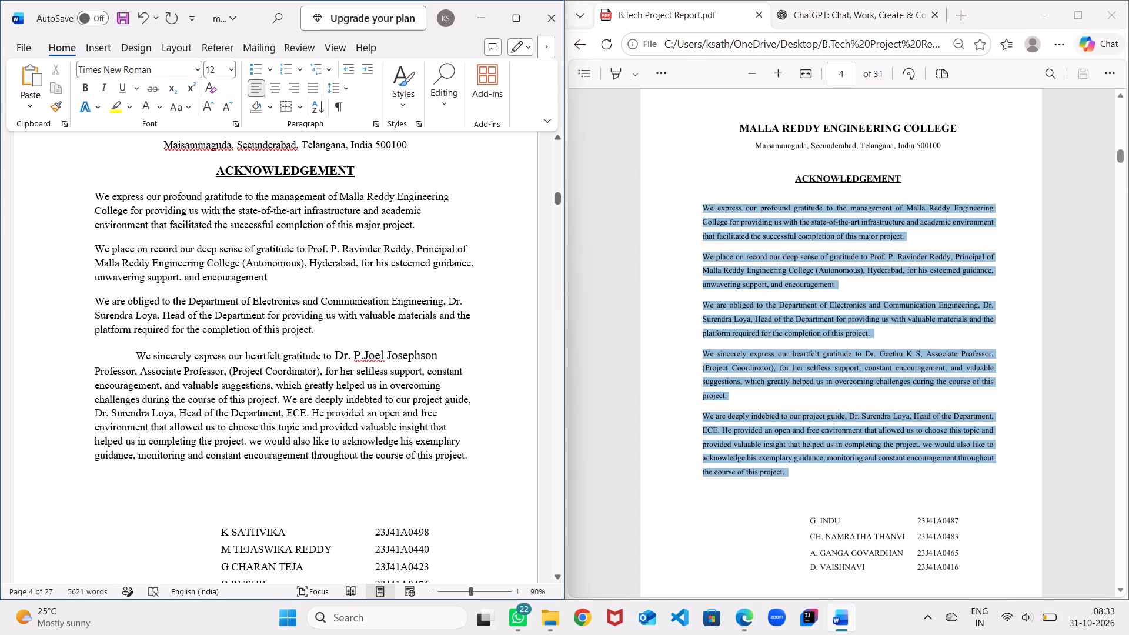
# Delete the words "Associate Professor," duplicated after "Professor," so the guide's title reads only "Professor,".
pyautogui.moveTo(226, 371); pyautogui.dragTo(158, 373)
pyautogui.press('BackSpace')
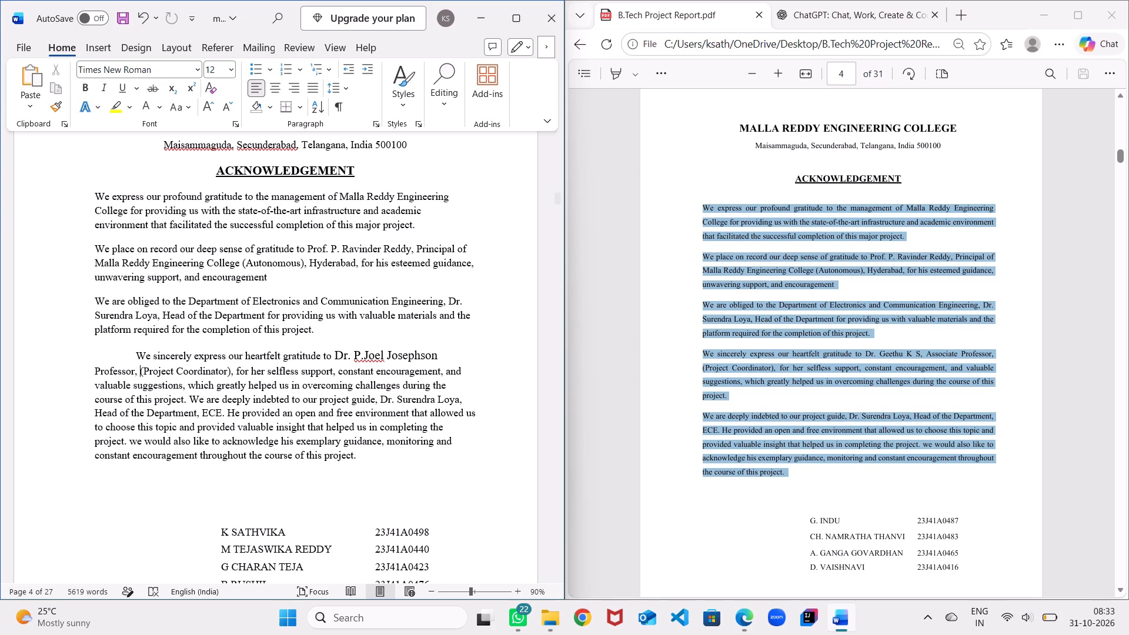
# Remove the indent before "We sincerely express" and join "Professor," to the guide's name on the same line, separated by a space.
pyautogui.click(135, 353)
pyautogui.press('BackSpace')
pyautogui.press('BackSpace')
pyautogui.press('BackSpace')
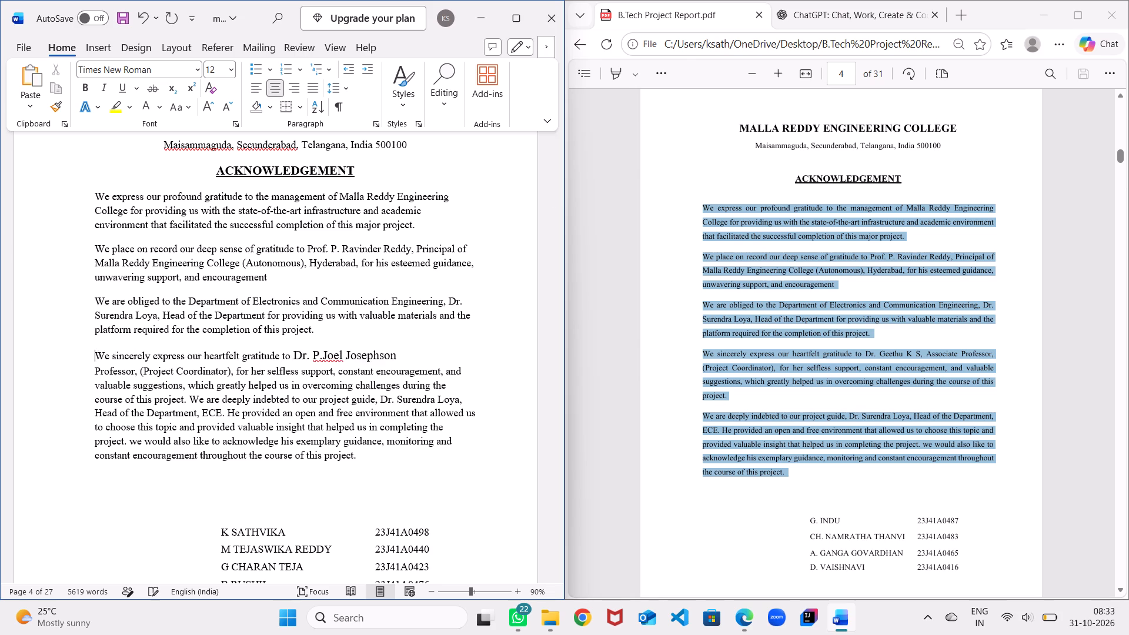
pyautogui.press('Return')
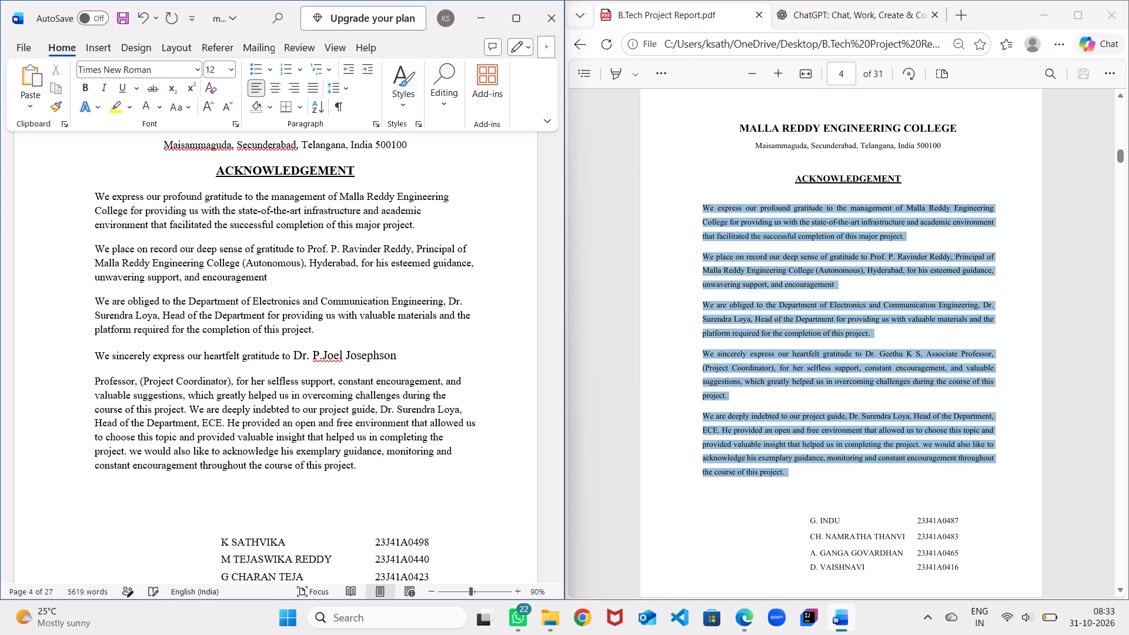
pyautogui.click(93, 377)
pyautogui.press('BackSpace')
pyautogui.press('space')
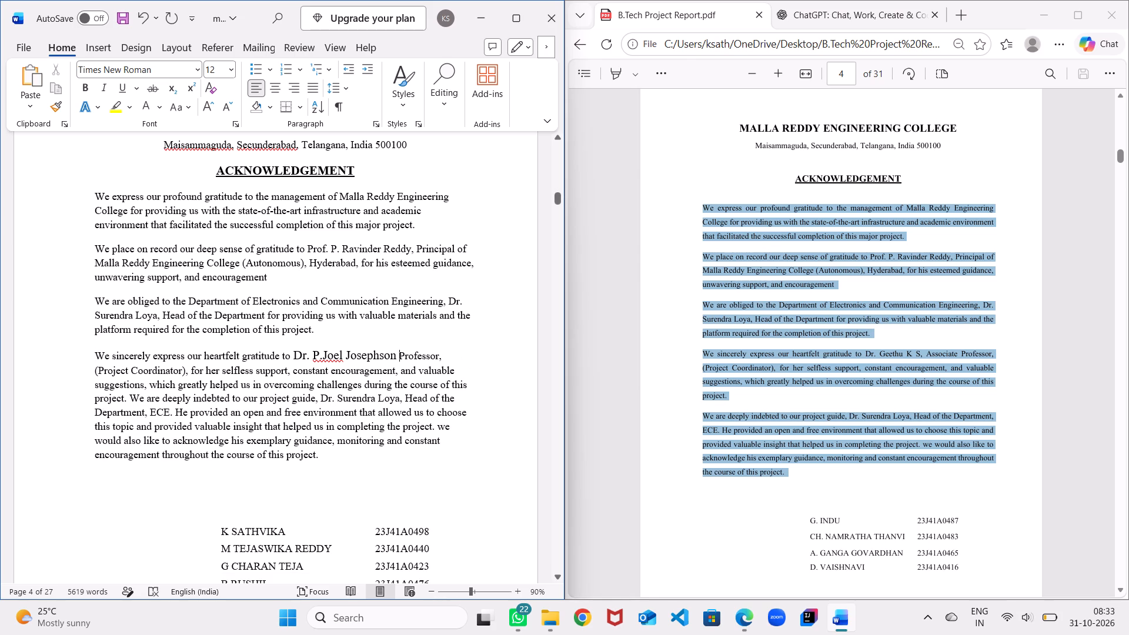
# Change "her" to "his" before "selfless support" in the acknowledgement's fourth paragraph.
pyautogui.click(220, 372)
pyautogui.press('BackSpace')
pyautogui.press('BackSpace')
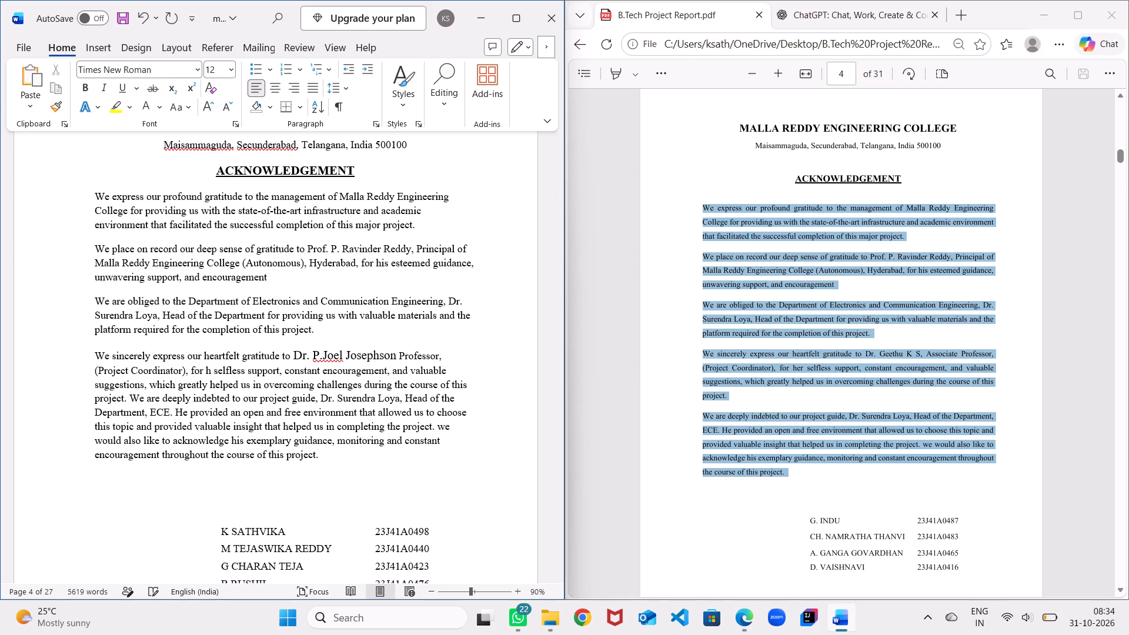
pyautogui.write('is')
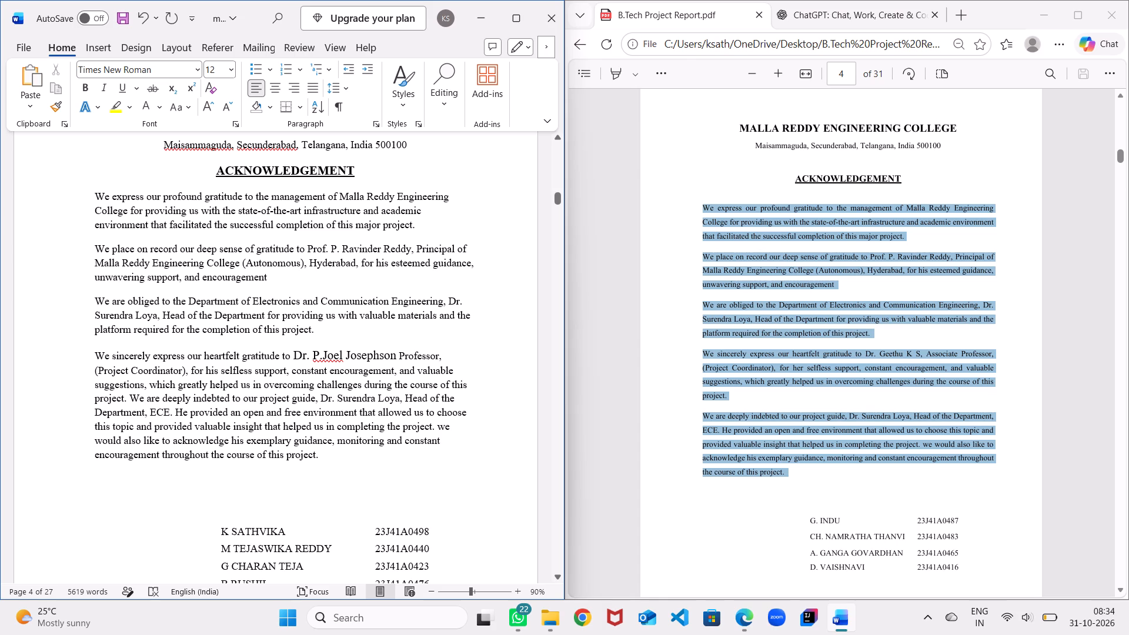
# Start a new paragraph at "We are deeply indebted to our project guide".
pyautogui.click(131, 397)
pyautogui.press('Return')
# Change the V to a capital W in the first student's name in the list below the acknowledgement.
pyautogui.scroll(-1, 220, 448)
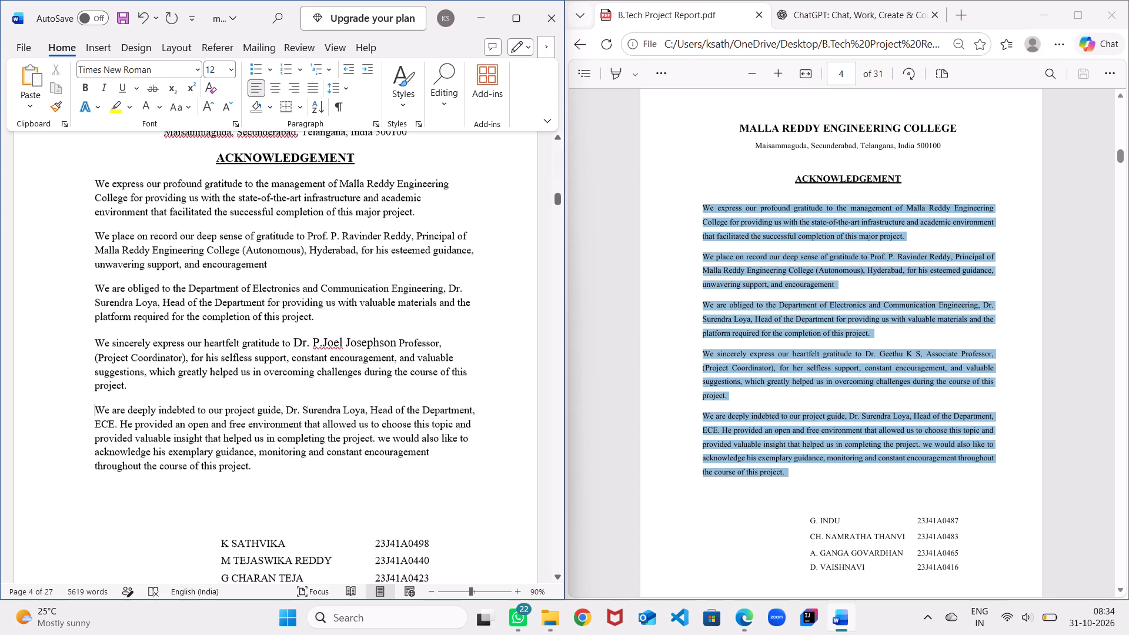
pyautogui.scroll(-2, 220, 448)
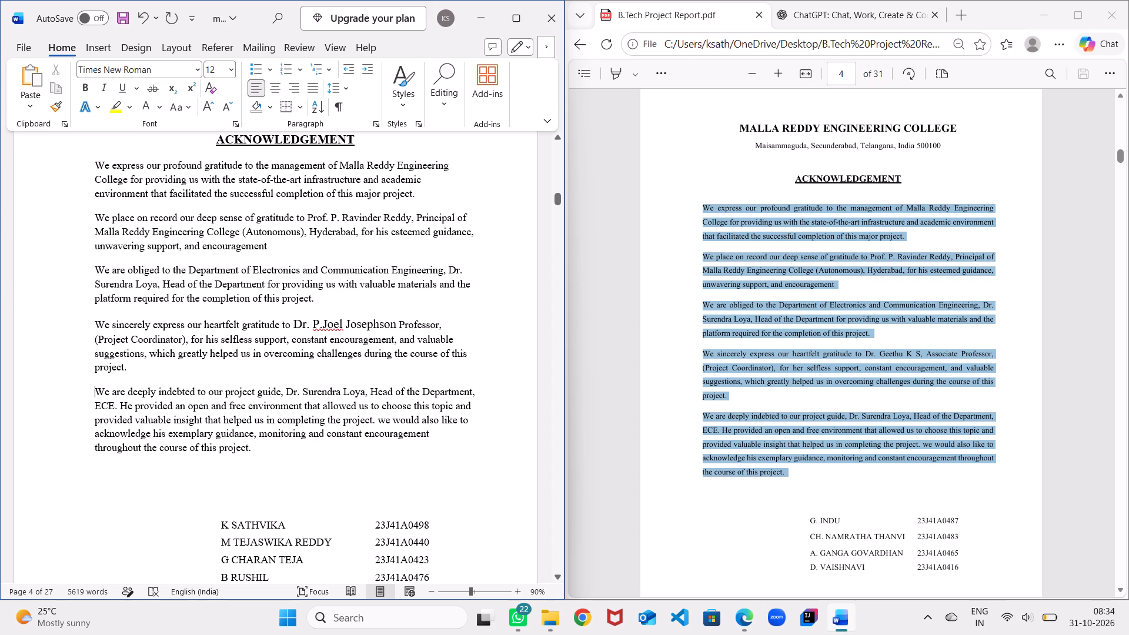
pyautogui.scroll(-1, 333, 490)
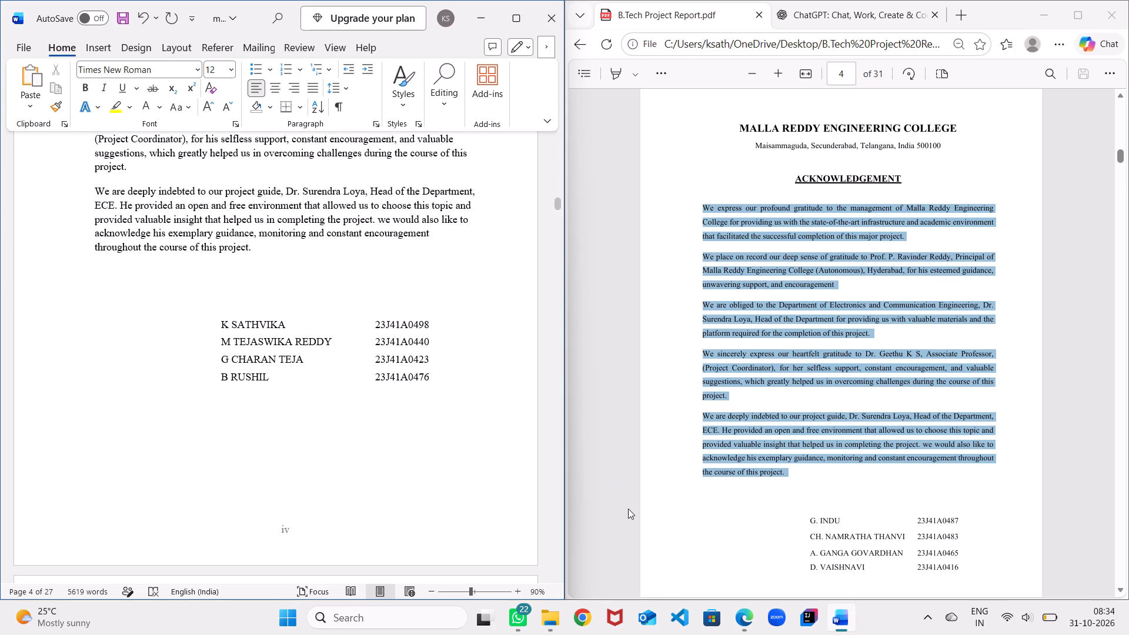
pyautogui.scroll(-1, 751, 492)
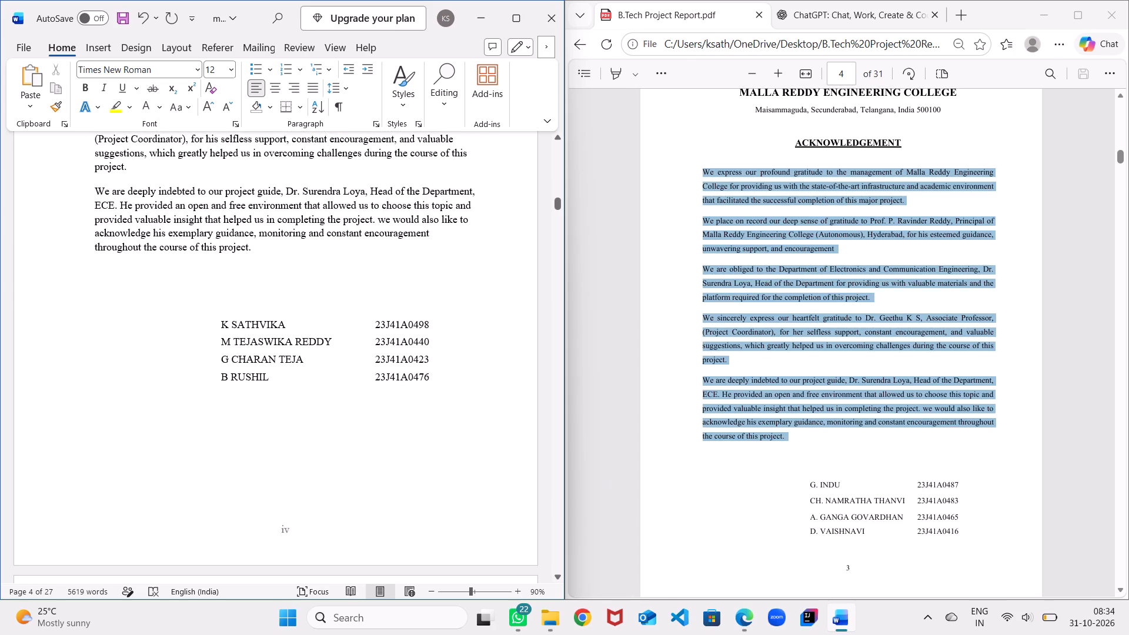
pyautogui.click(267, 324)
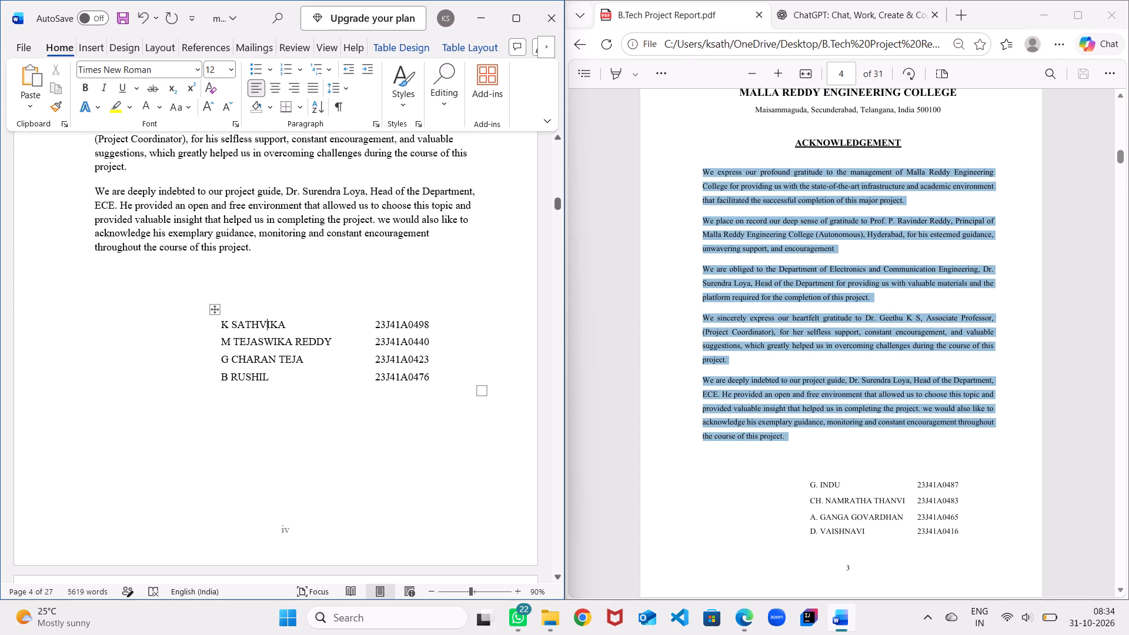
pyautogui.press('BackSpace')
pyautogui.press('w')
pyautogui.scroll(-1, 267, 324)
pyautogui.press('BackSpace')
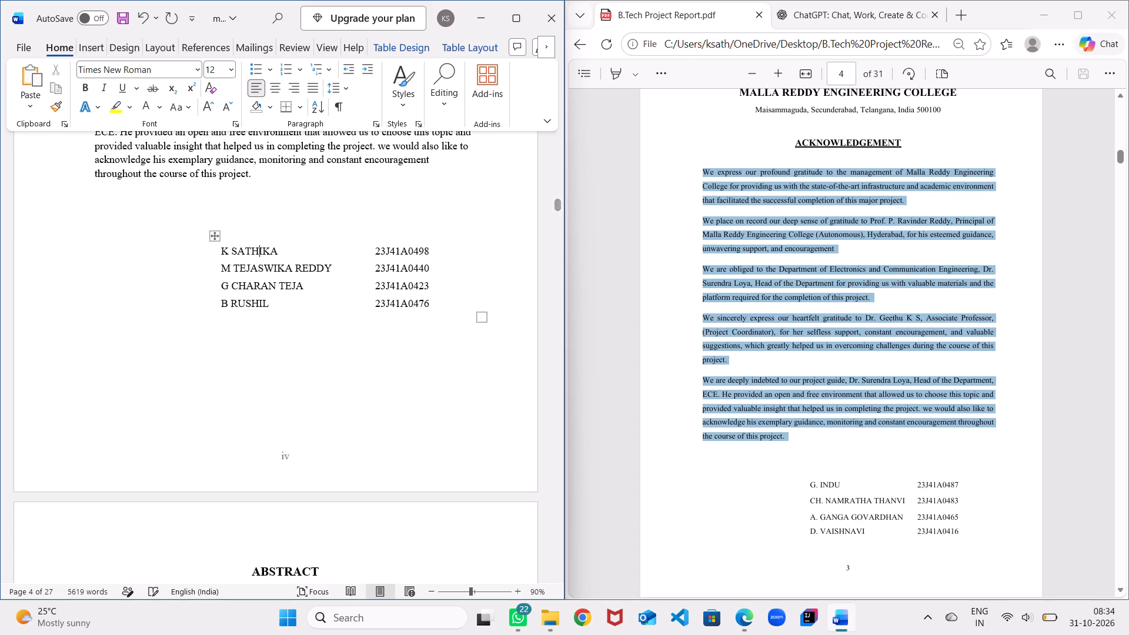
pyautogui.hotkey('shift', 'w')
# Underline the "ABSTRACT" heading to match the reference report.
pyautogui.scroll(-1, 362, 426)
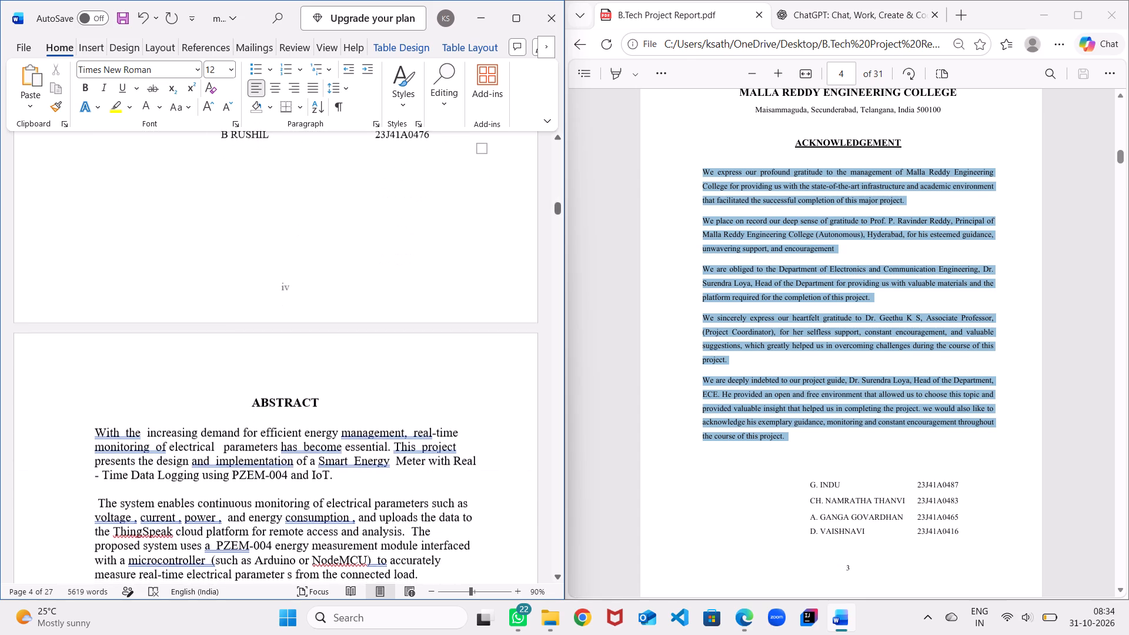
pyautogui.scroll(-3, 744, 442)
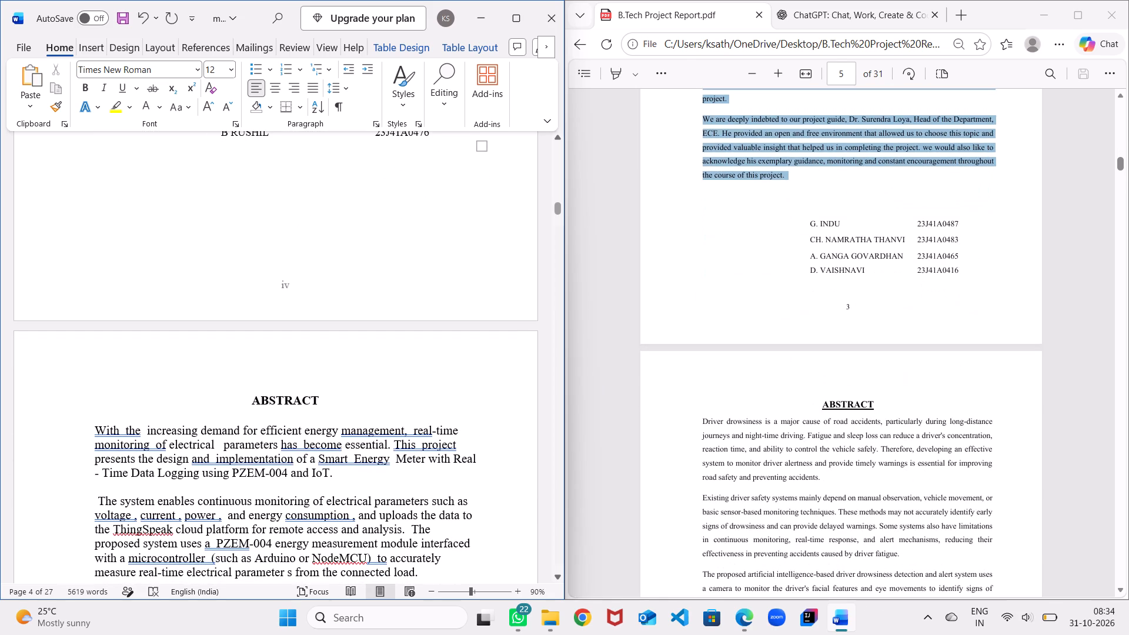
pyautogui.moveTo(319, 400); pyautogui.dragTo(232, 402)
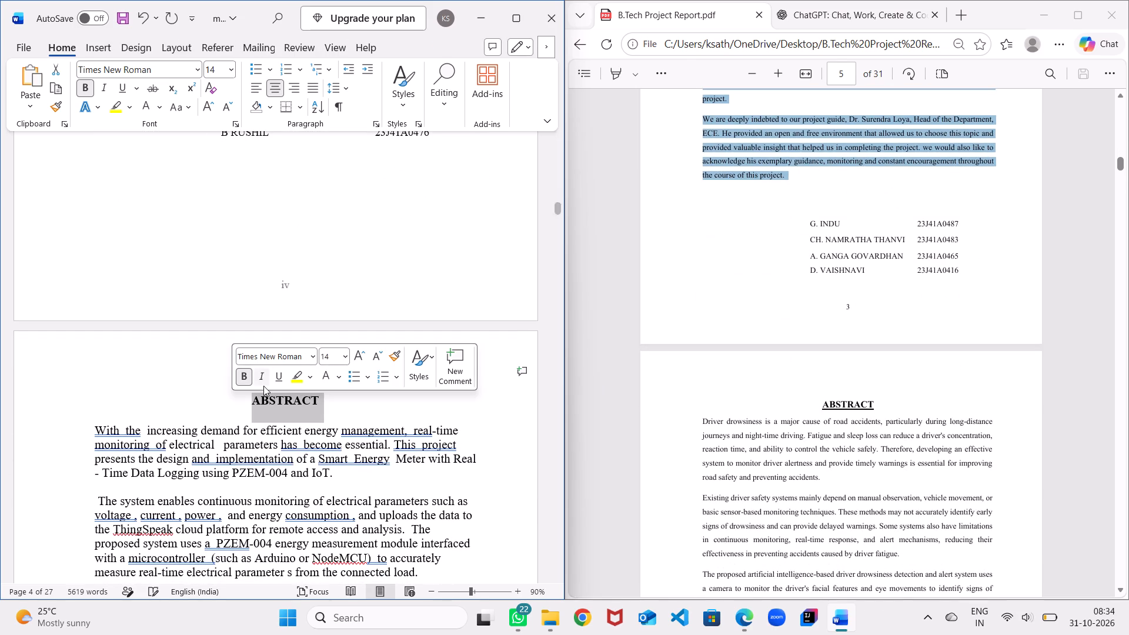
pyautogui.click(282, 376)
pyautogui.click(332, 288)
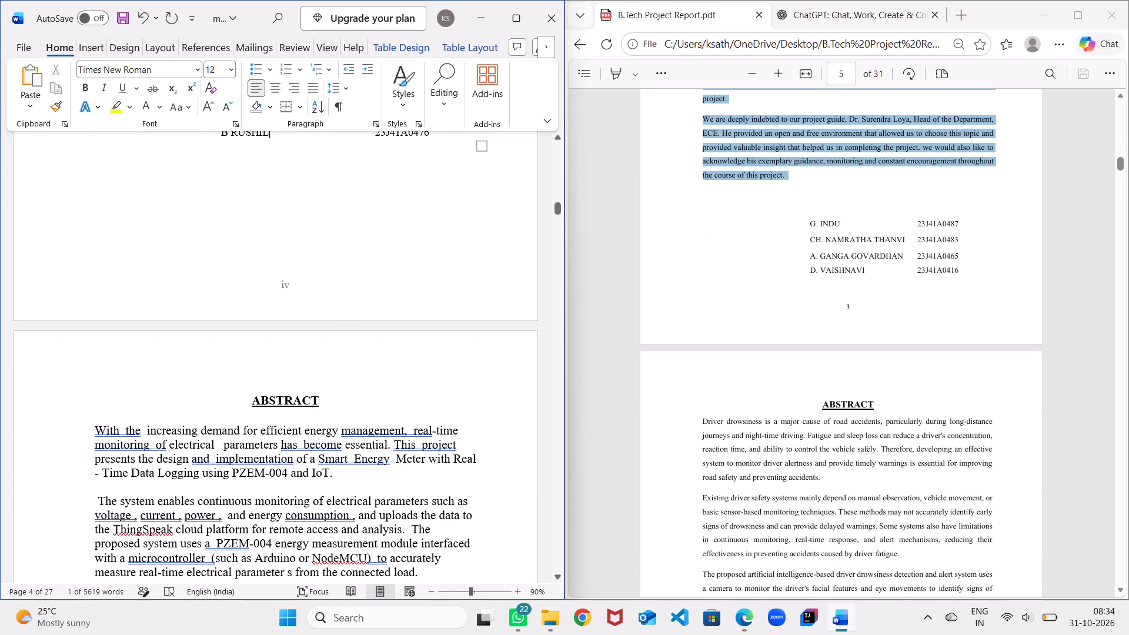
# Compare the abstract's paragraphs and keywords with the abstract page in the reference PDF.
pyautogui.scroll(-2, 368, 490)
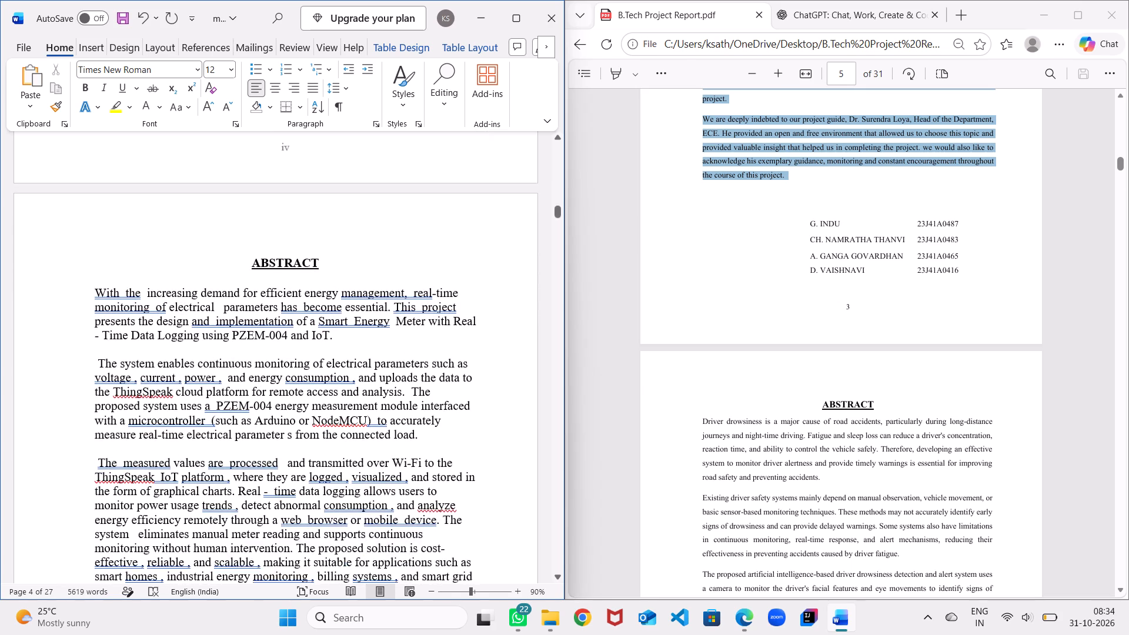
pyautogui.scroll(-1, 368, 490)
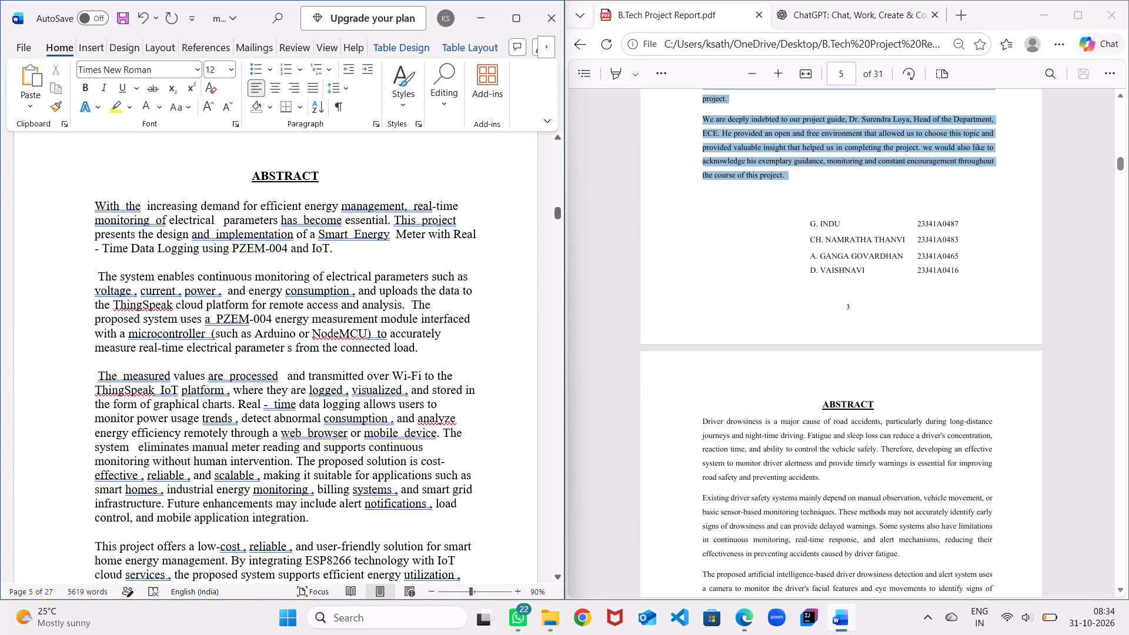
pyautogui.scroll(-1, 372, 442)
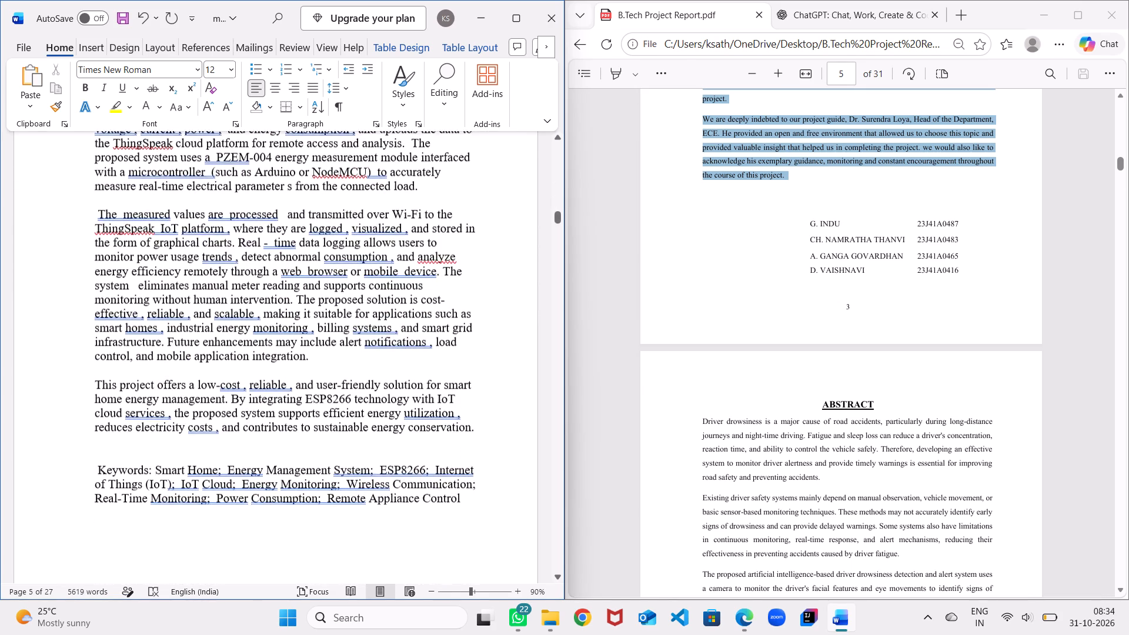
pyautogui.scroll(-1, 372, 442)
pyautogui.scroll(-2, 733, 405)
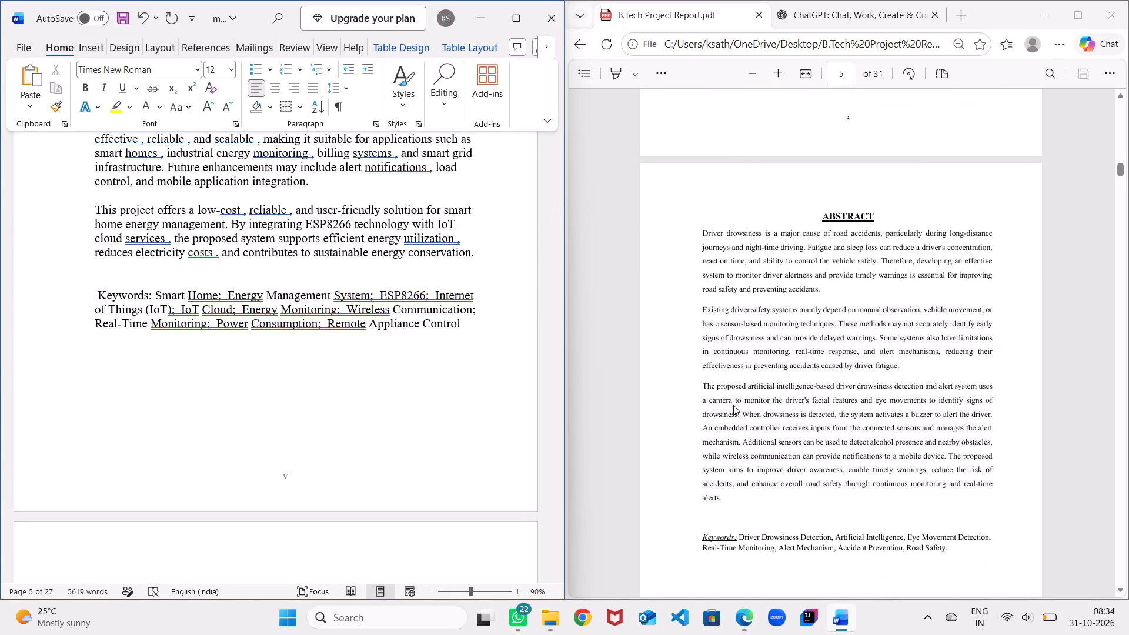
pyautogui.scroll(-1, 733, 405)
pyautogui.scroll(20, 433, 313)
pyautogui.scroll(11, 433, 313)
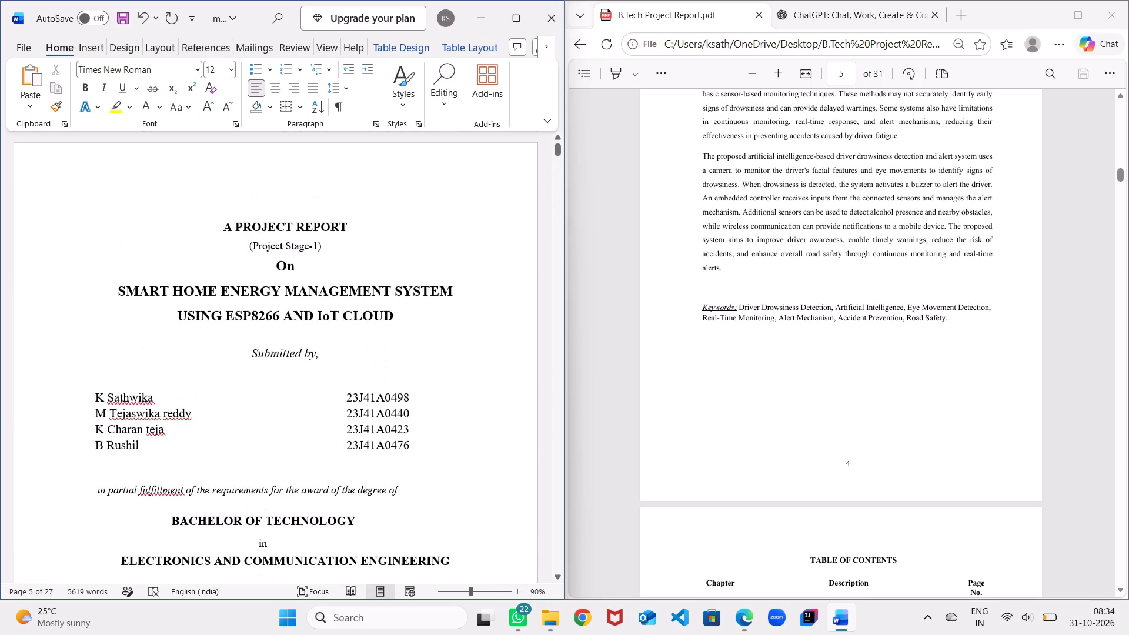
# Look through the report to its table of contents and compare the layout with the contents page in the reference PDF.
pyautogui.scroll(1, 433, 313)
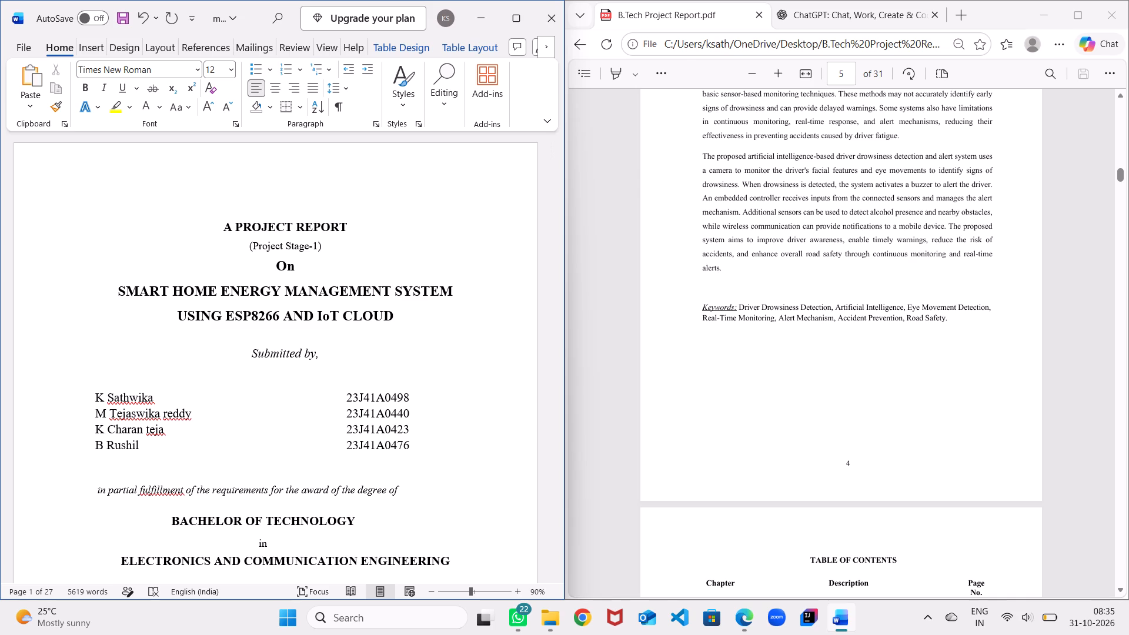
pyautogui.scroll(-1, 722, 368)
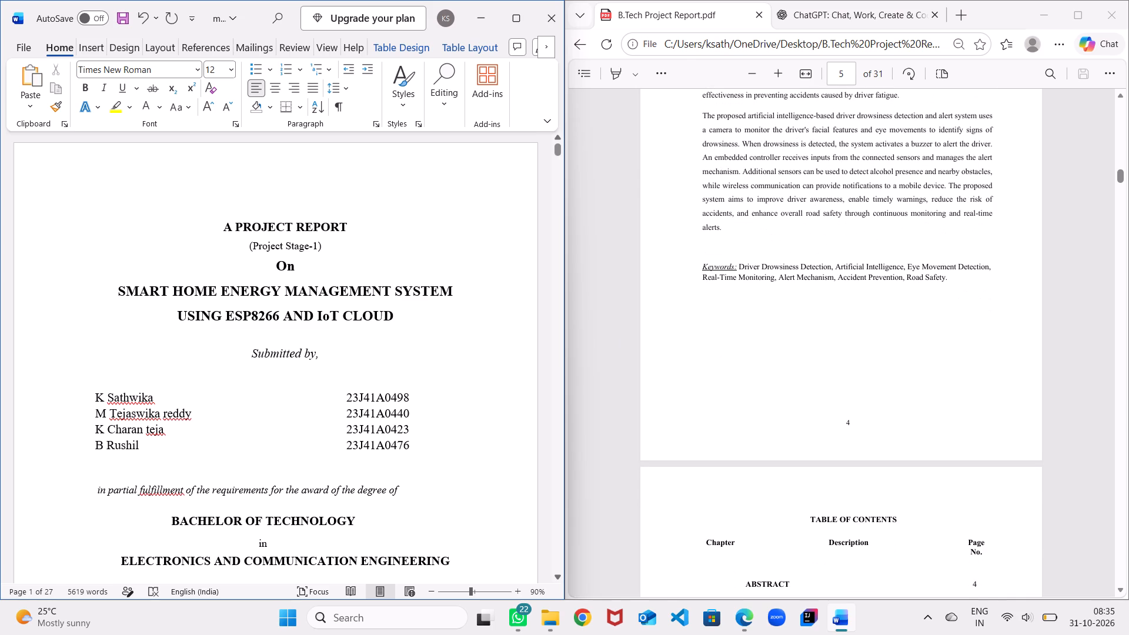
pyautogui.scroll(-7, 390, 358)
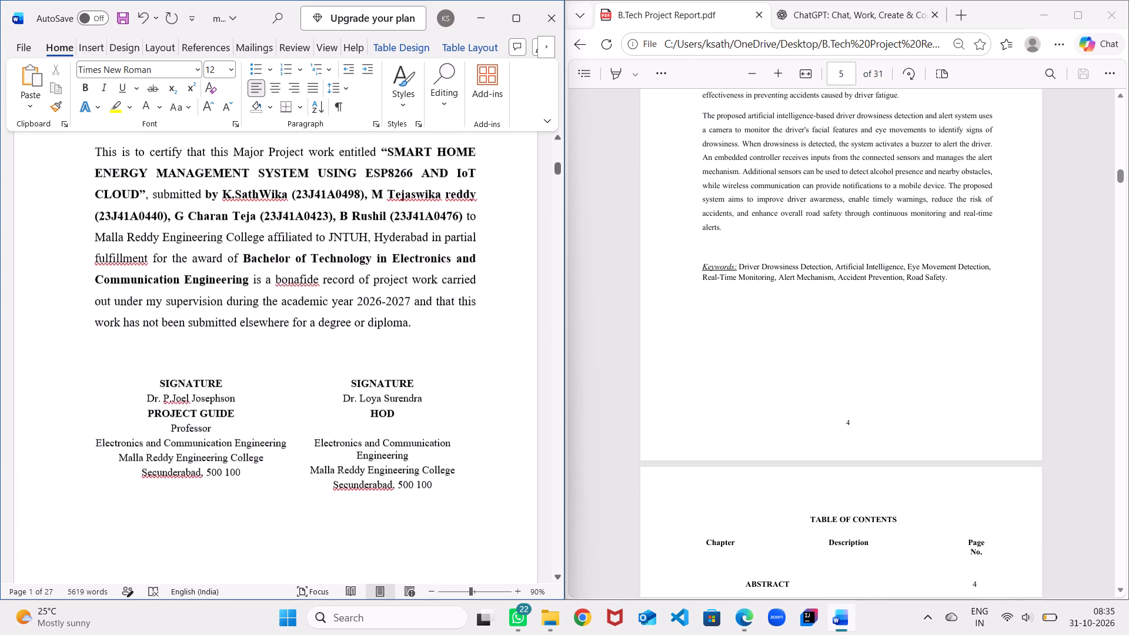
pyautogui.scroll(-5, 390, 358)
pyautogui.scroll(1, 390, 358)
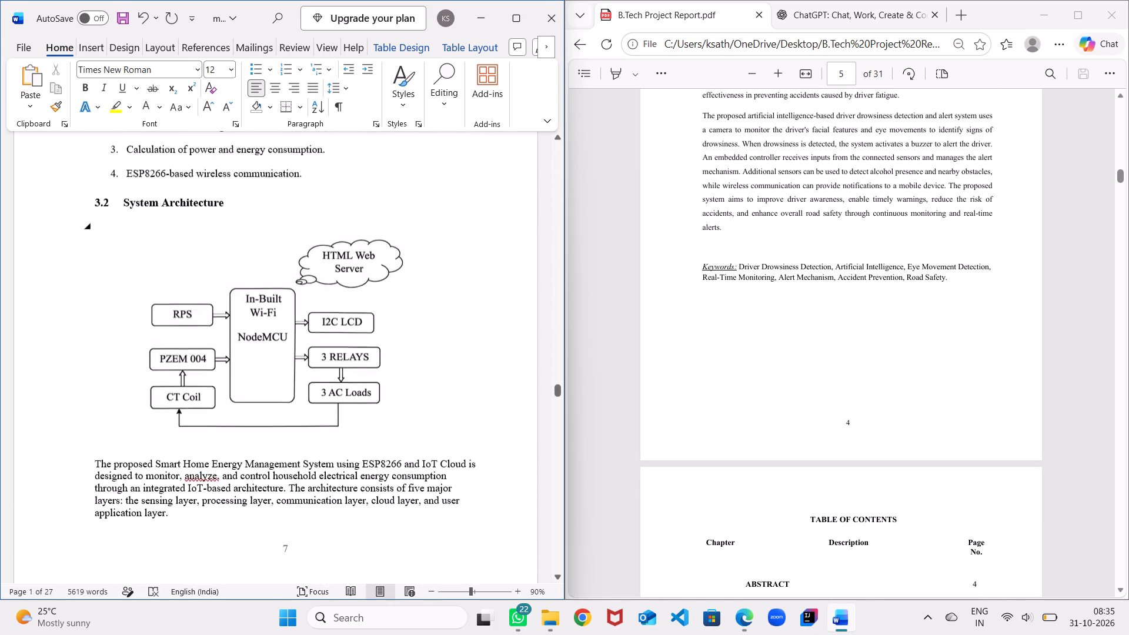
pyautogui.scroll(7, 390, 358)
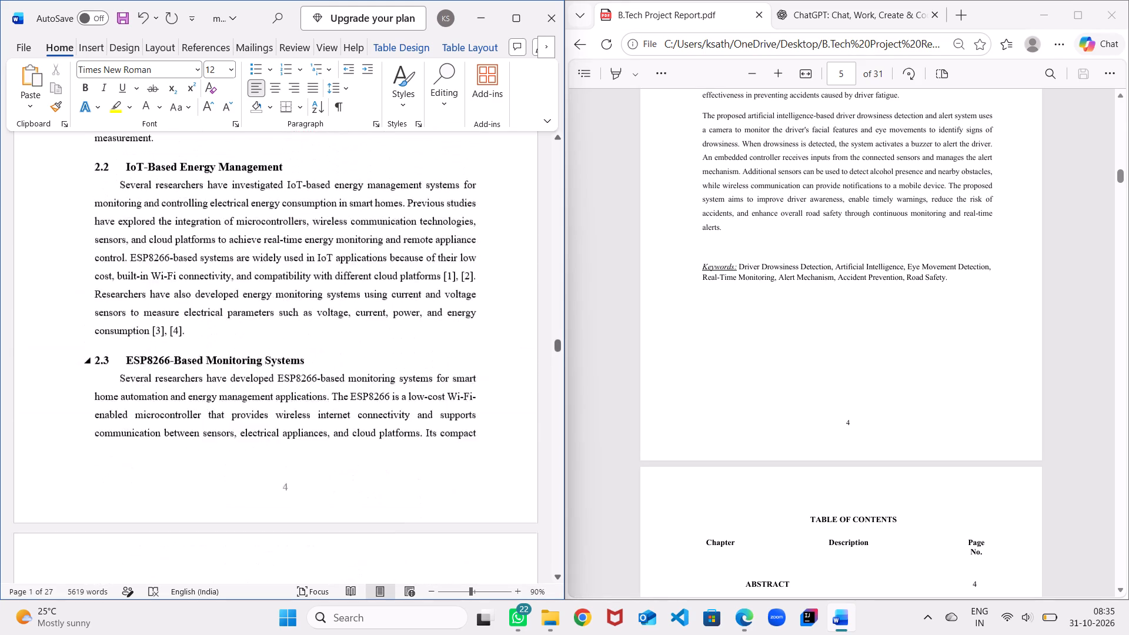
pyautogui.scroll(6, 390, 358)
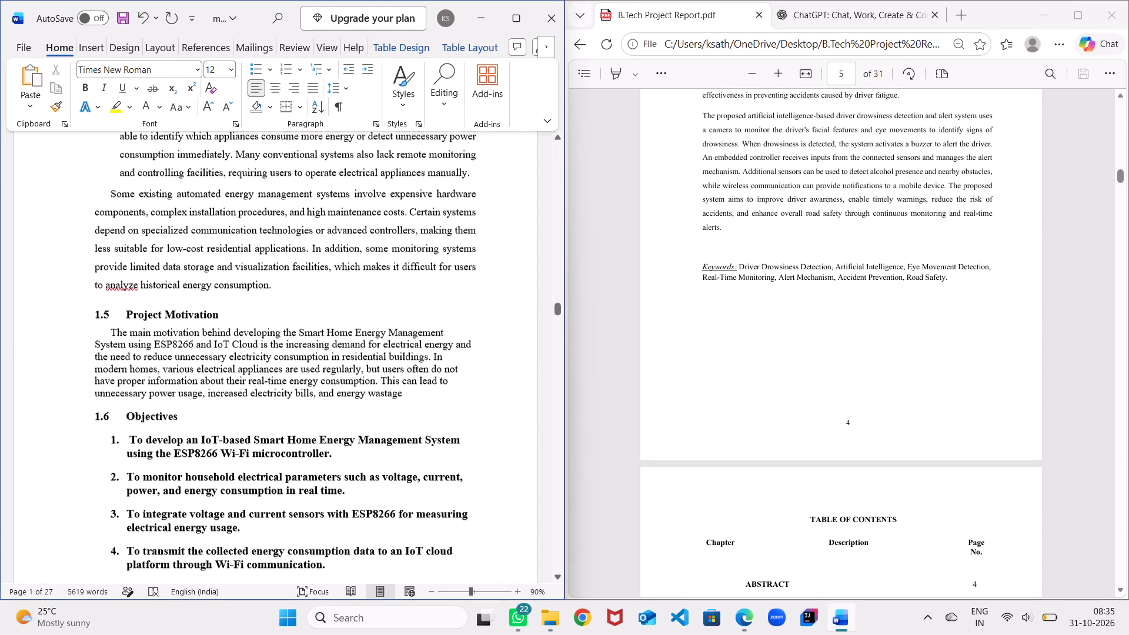
pyautogui.scroll(3, 697, 343)
pyautogui.scroll(2, 455, 343)
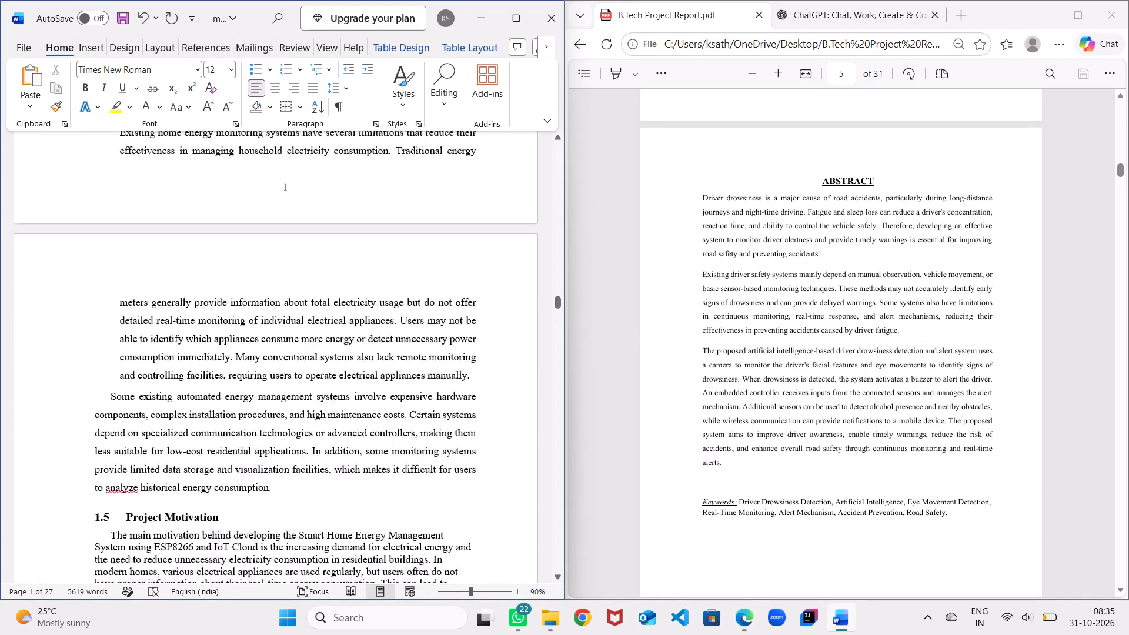
pyautogui.scroll(7, 455, 343)
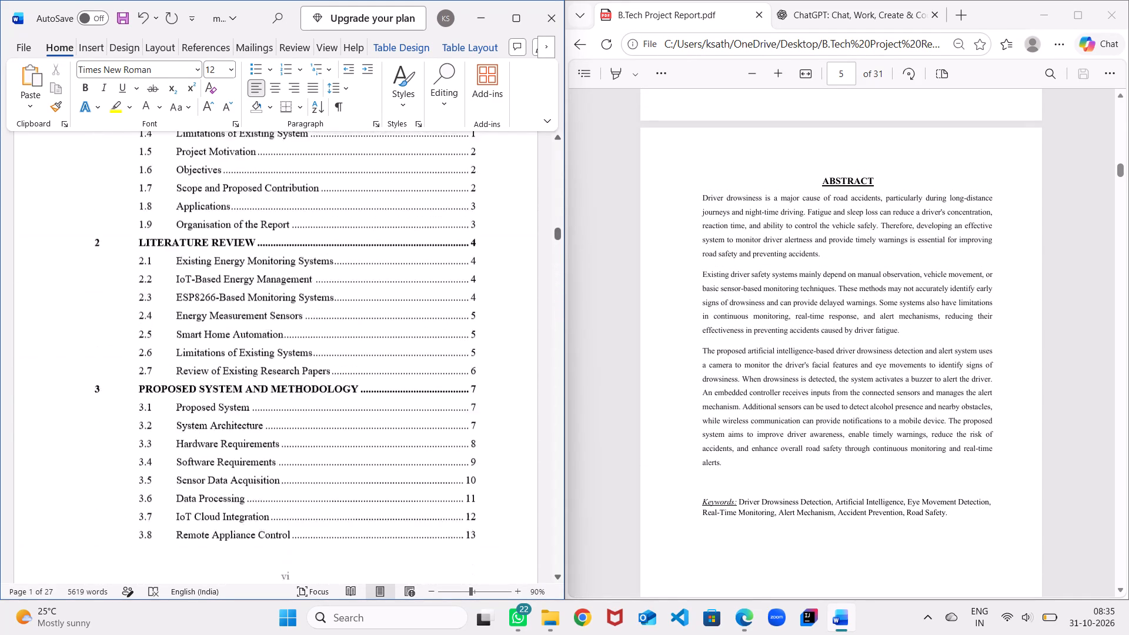
pyautogui.scroll(2, 455, 343)
pyautogui.scroll(-1, 455, 343)
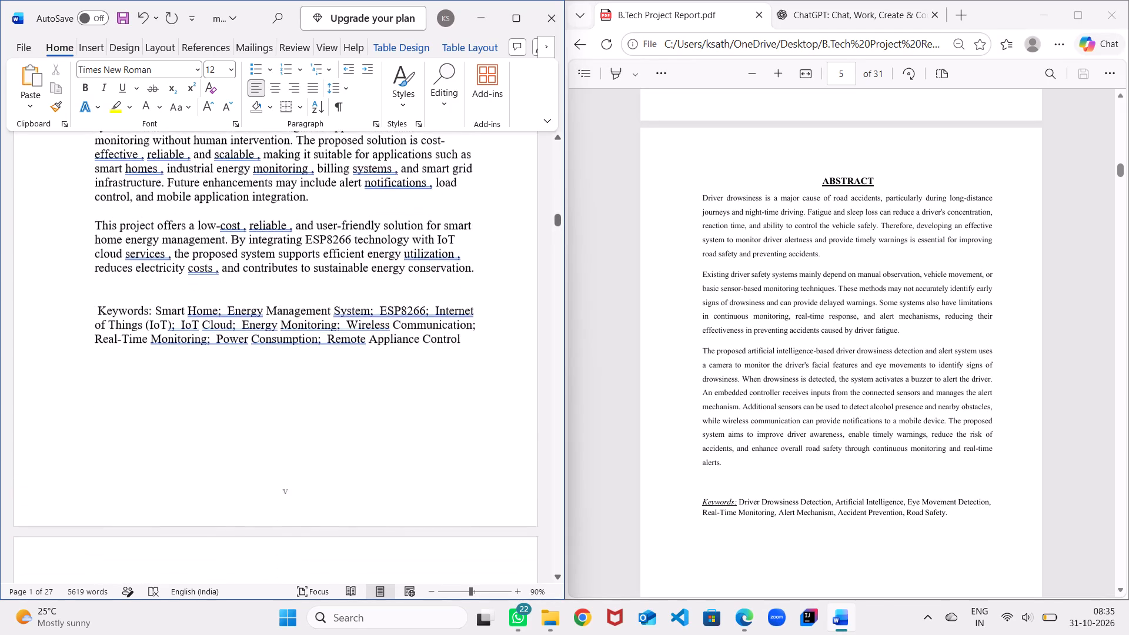
pyautogui.scroll(-1, 455, 343)
pyautogui.scroll(-3, 792, 419)
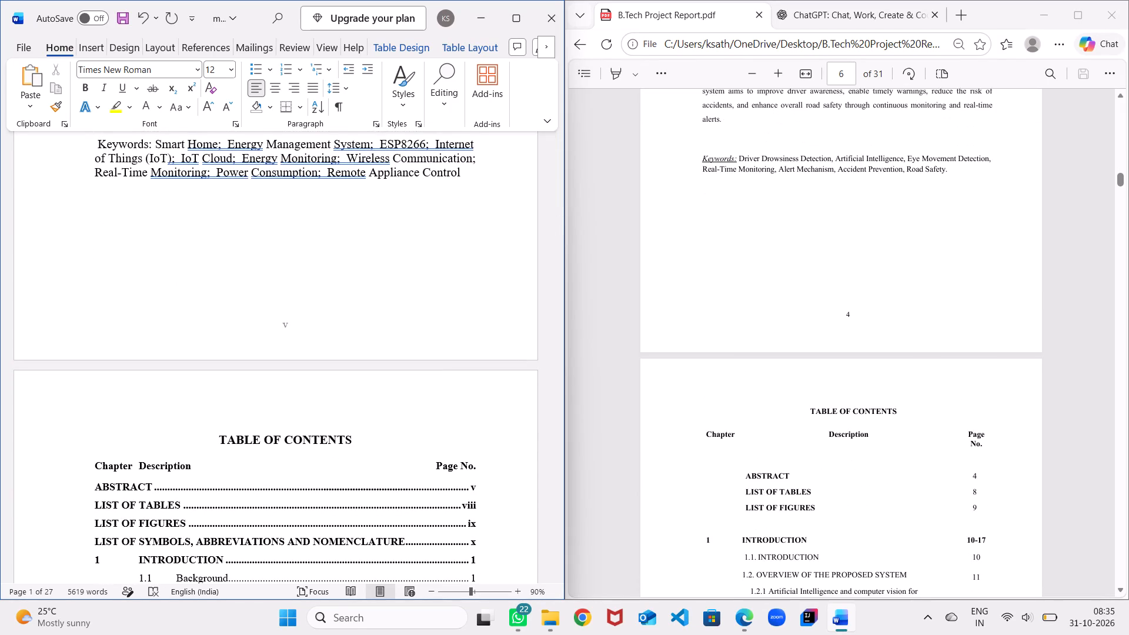
pyautogui.scroll(-2, 792, 419)
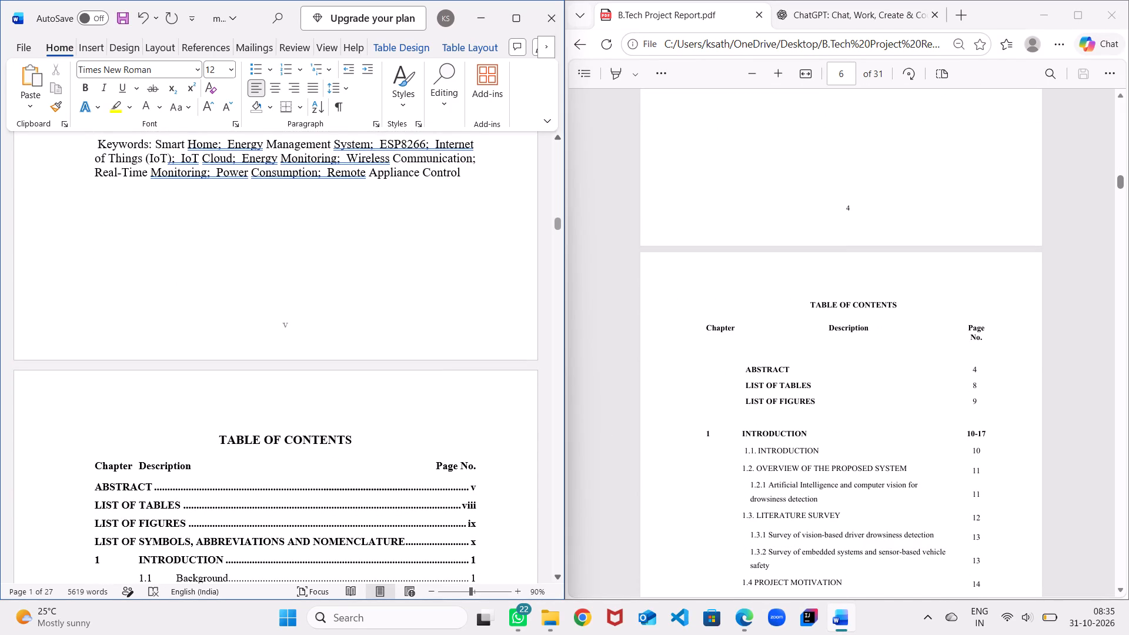
pyautogui.scroll(-1, 395, 510)
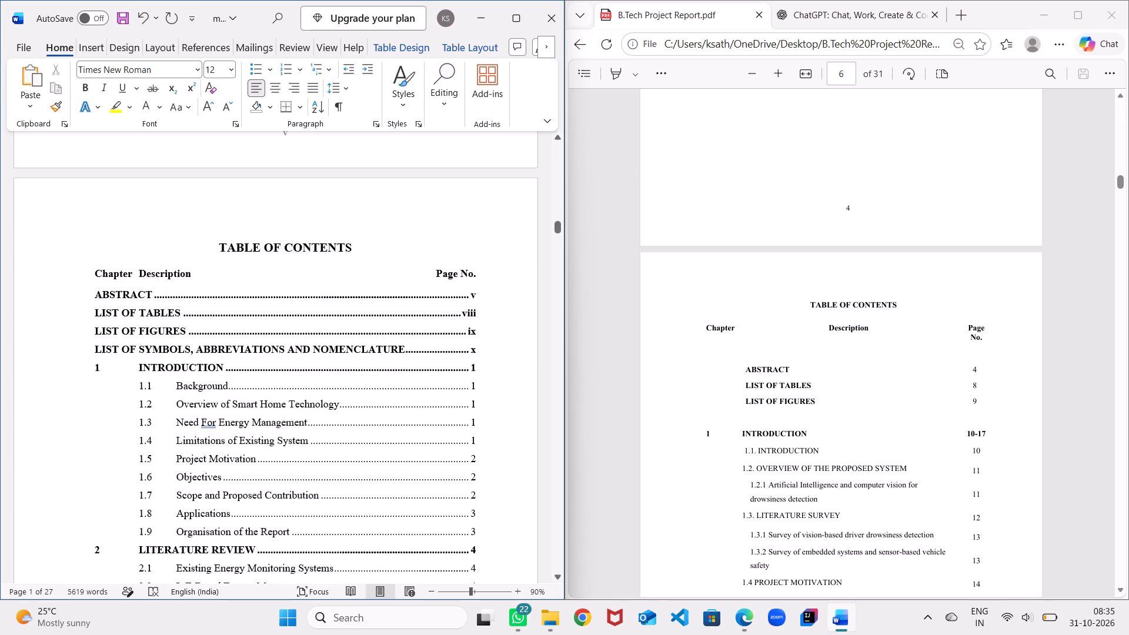
pyautogui.scroll(-2, 395, 510)
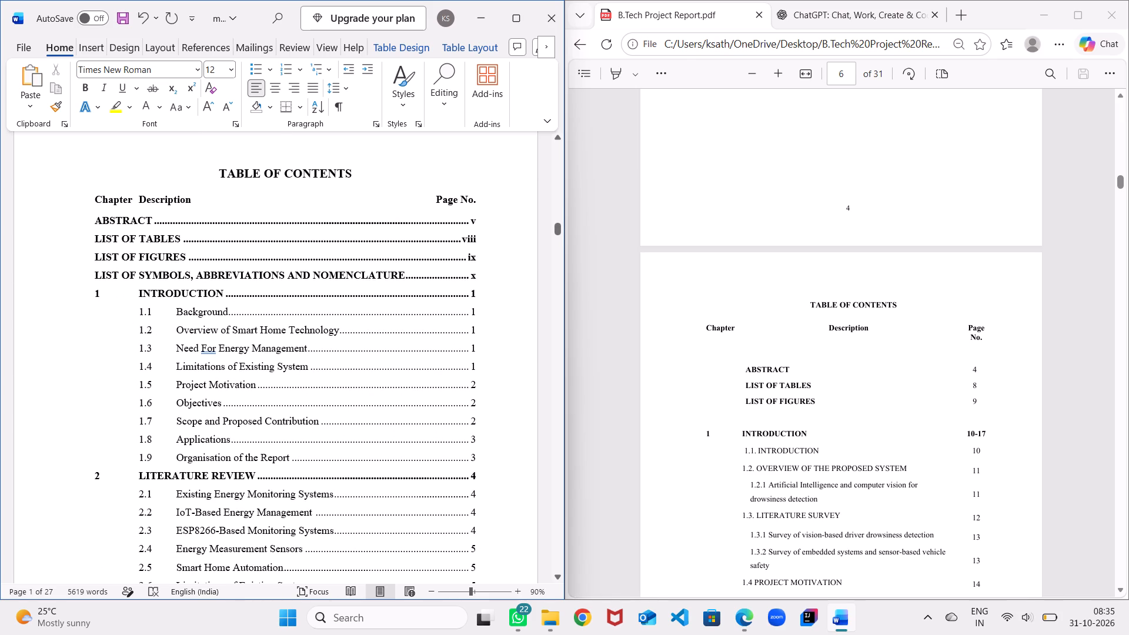
# Shift the "Description" heading in the table of contents toward the centre between "Chapter" and "Page No." using spaces.
pyautogui.click(137, 203)
pyautogui.press('space')
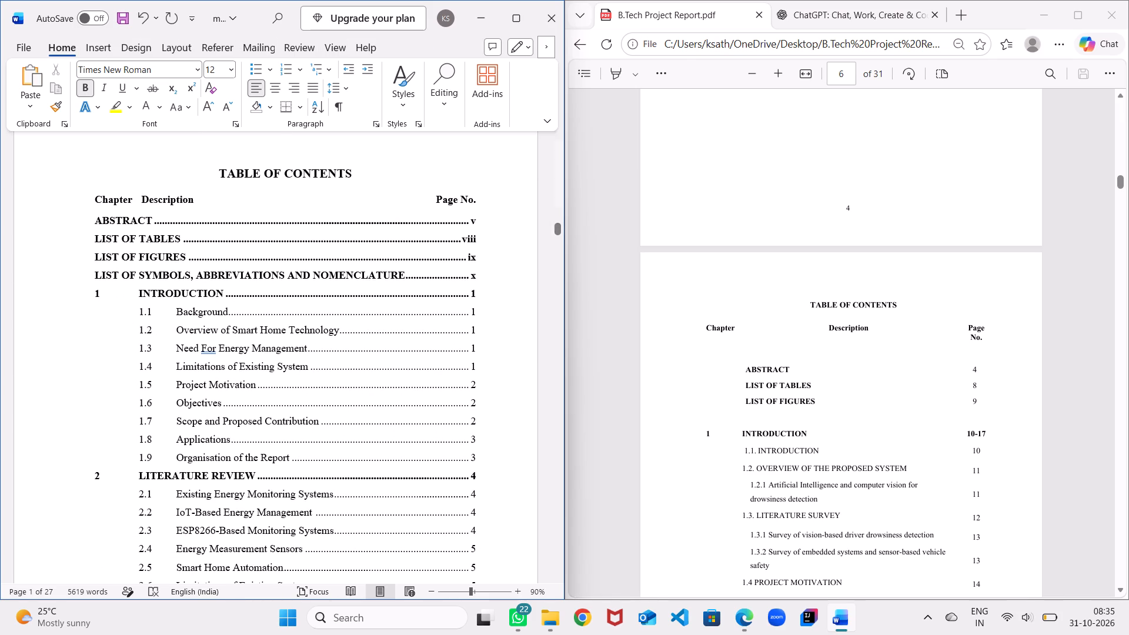
pyautogui.press('space')
pyautogui.press('space')
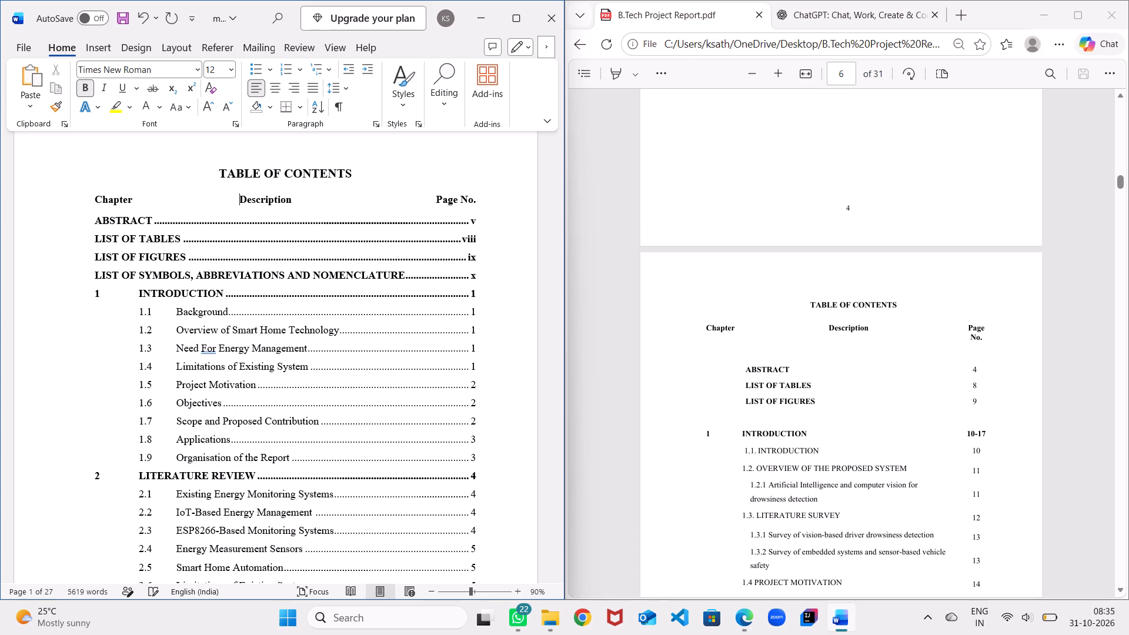
pyautogui.press('space')
pyautogui.press('space')
pyautogui.press('space')
pyautogui.press('space')
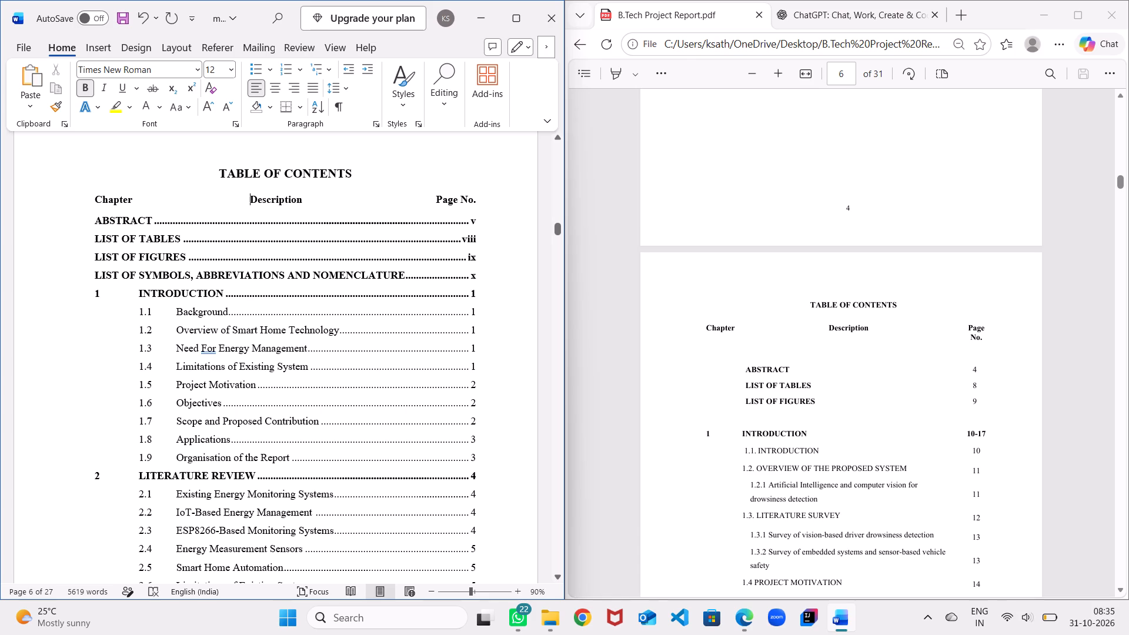
# Replace the dot leader in the ABSTRACT contents entry with blank spaces, placing its page number v under "Page No.".
pyautogui.moveTo(468, 224); pyautogui.dragTo(194, 215)
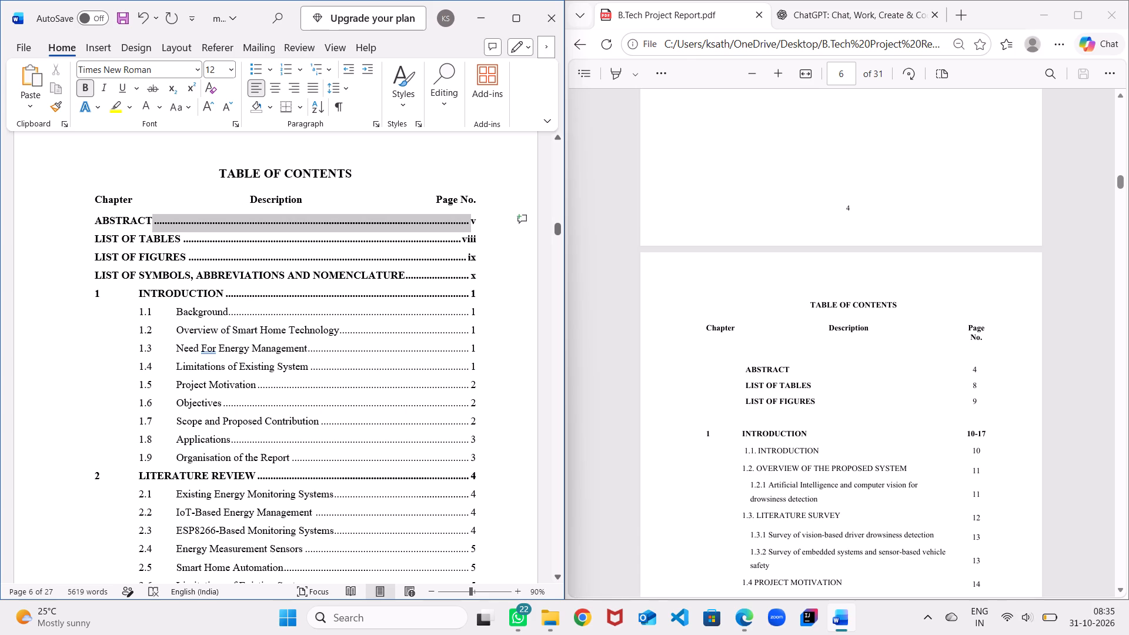
pyautogui.press('BackSpace')
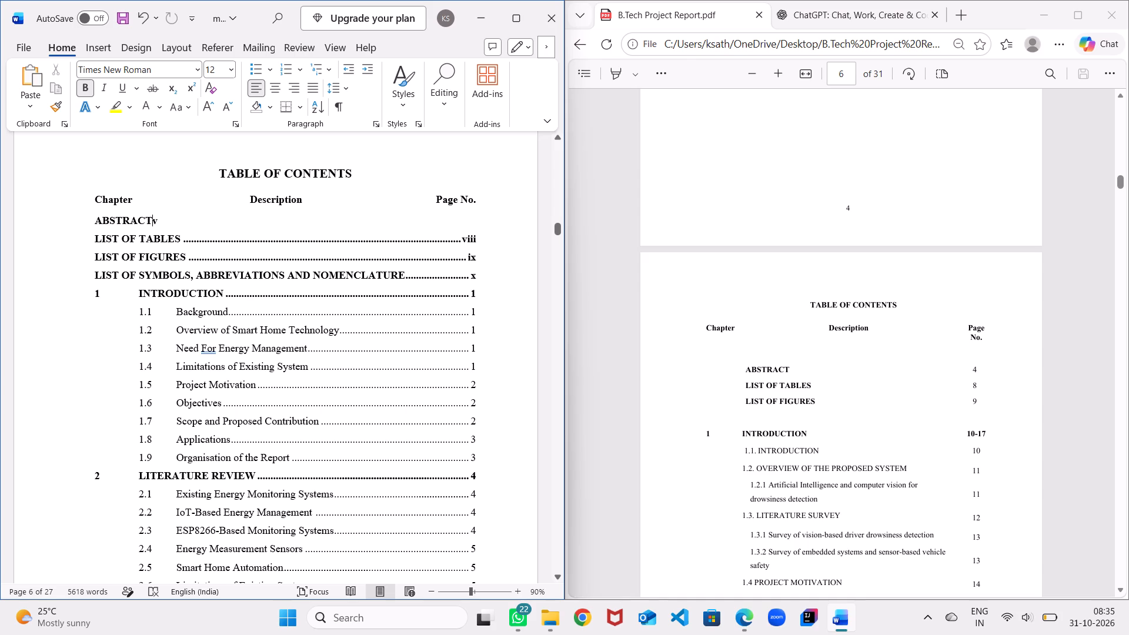
pyautogui.press('space')
pyautogui.press('space')
pyautogui.press('space')
pyautogui.press('space')
pyautogui.press('space')
pyautogui.press('space')
pyautogui.press('space')
pyautogui.press('space')
pyautogui.press('space')
pyautogui.press('space')
pyautogui.press('space')
pyautogui.press('space')
pyautogui.press('space')
pyautogui.press('space')
pyautogui.press('space')
pyautogui.press('space')
pyautogui.press('space')
pyautogui.press('space')
pyautogui.press('space')
pyautogui.press('space')
pyautogui.click(463, 216)
pyautogui.press('Left')
pyautogui.press('space')
pyautogui.press('space')
pyautogui.press('space')
pyautogui.press('space')
pyautogui.press('space')
pyautogui.press('space')
pyautogui.press('space')
pyautogui.press('space')
pyautogui.press('space')
pyautogui.press('space')
pyautogui.press('space')
pyautogui.press('space')
pyautogui.press('space')
pyautogui.press('space')
pyautogui.press('space')
pyautogui.press('space')
pyautogui.press('space')
pyautogui.press('space')
pyautogui.press('space')
pyautogui.press('space')
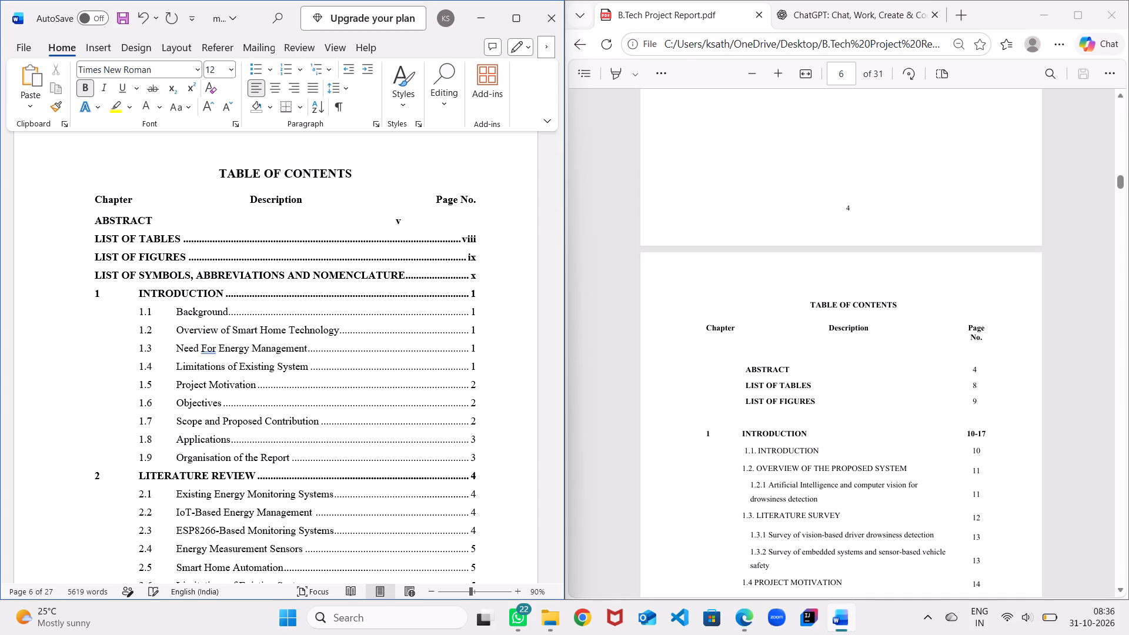
pyautogui.press('space')
pyautogui.press('space')
pyautogui.press('space')
pyautogui.press('space')
pyautogui.press('space')
pyautogui.press('space')
pyautogui.press('space')
pyautogui.press('space')
# Add a blank line above the ABSTRACT contents entry and indent the entry with eight spaces.
pyautogui.click(94, 217)
pyautogui.press('space')
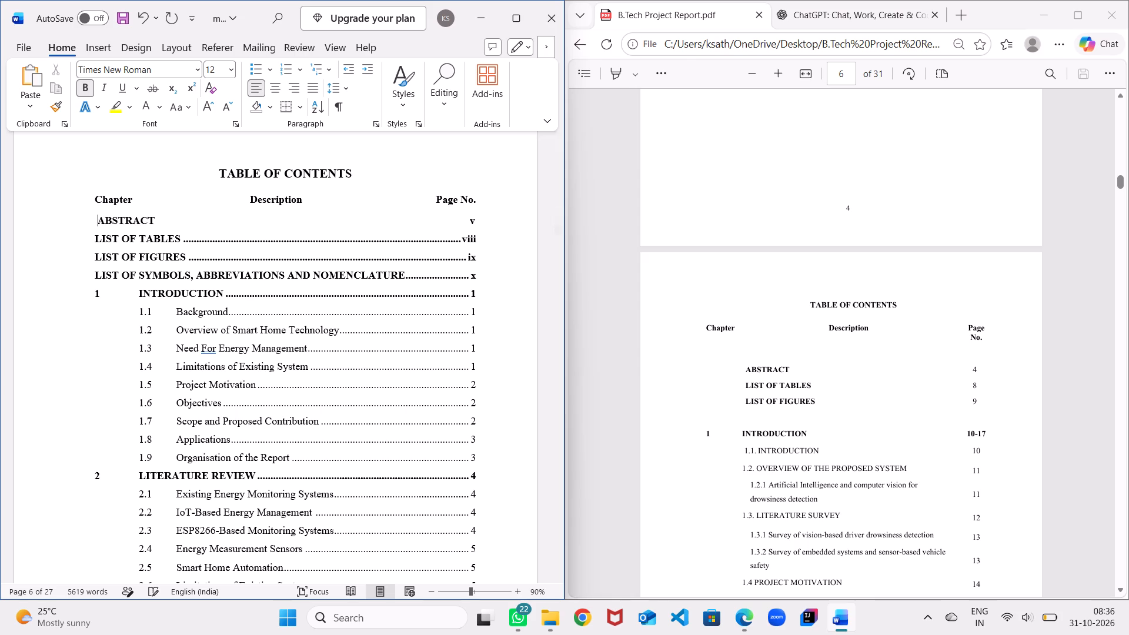
pyautogui.press('space')
pyautogui.press('space')
pyautogui.press('space')
pyautogui.press('space')
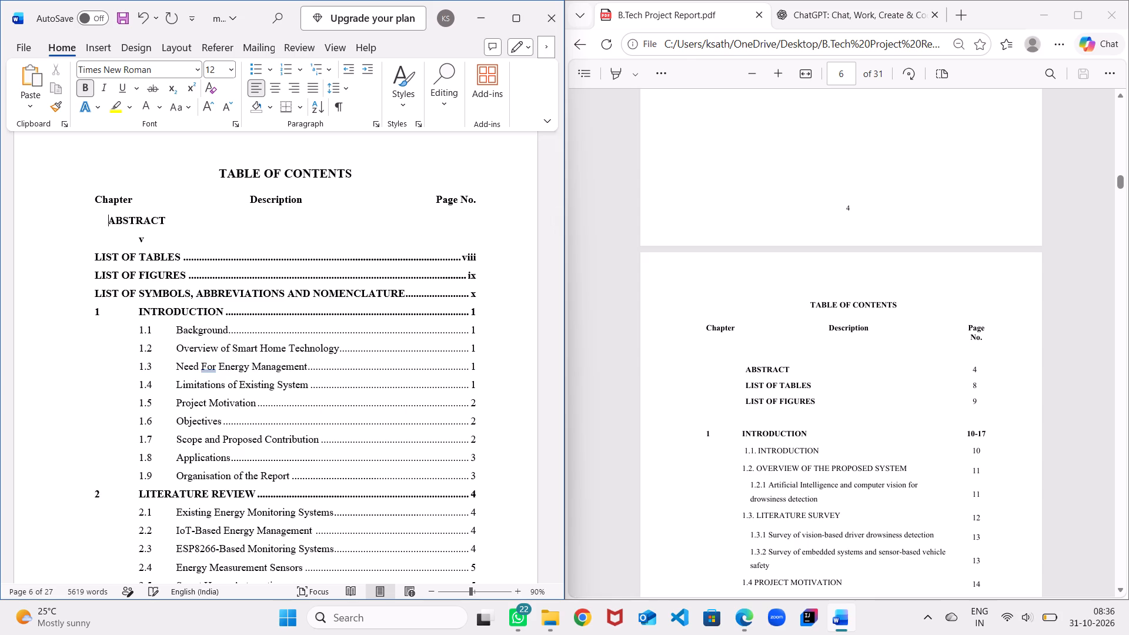
pyautogui.press('space')
pyautogui.press('space')
pyautogui.press('space')
pyautogui.press('Return')
pyautogui.press('space')
pyautogui.press('space')
pyautogui.press('space')
pyautogui.press('space')
pyautogui.press('space')
pyautogui.press('space')
pyautogui.press('space')
pyautogui.press('space')
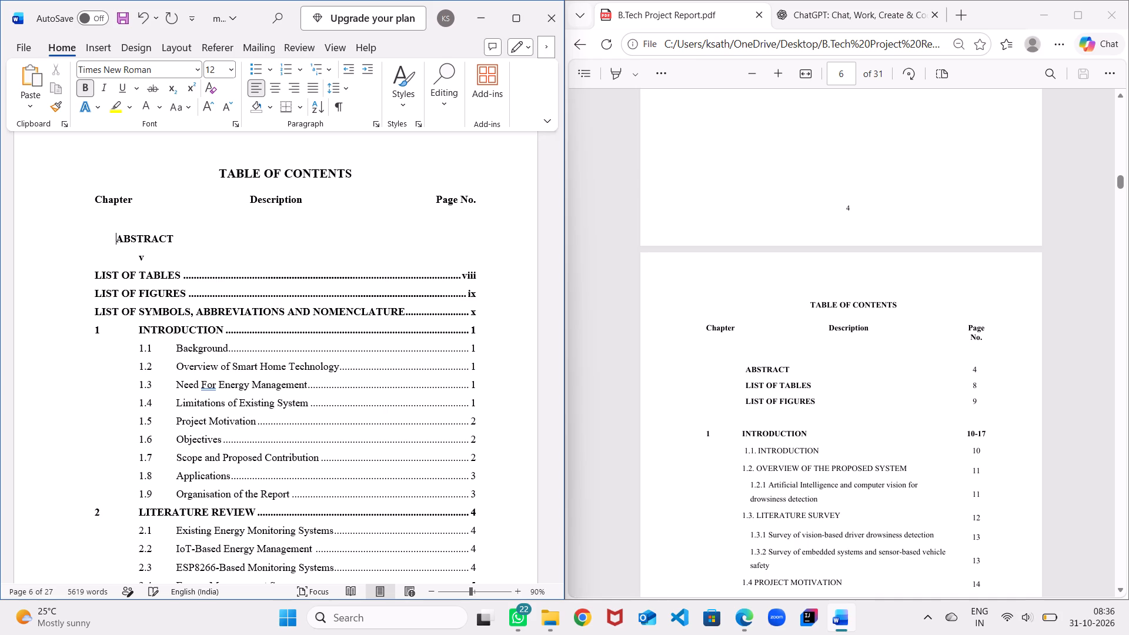
# Remove the page number that wrapped below the ABSTRACT entry and re-enter a lowercase v on the entry's line under "Page No.".
pyautogui.click(138, 257)
pyautogui.press('BackSpace')
pyautogui.press('BackSpace')
pyautogui.press('BackSpace')
pyautogui.press('Right')
pyautogui.press('BackSpace')
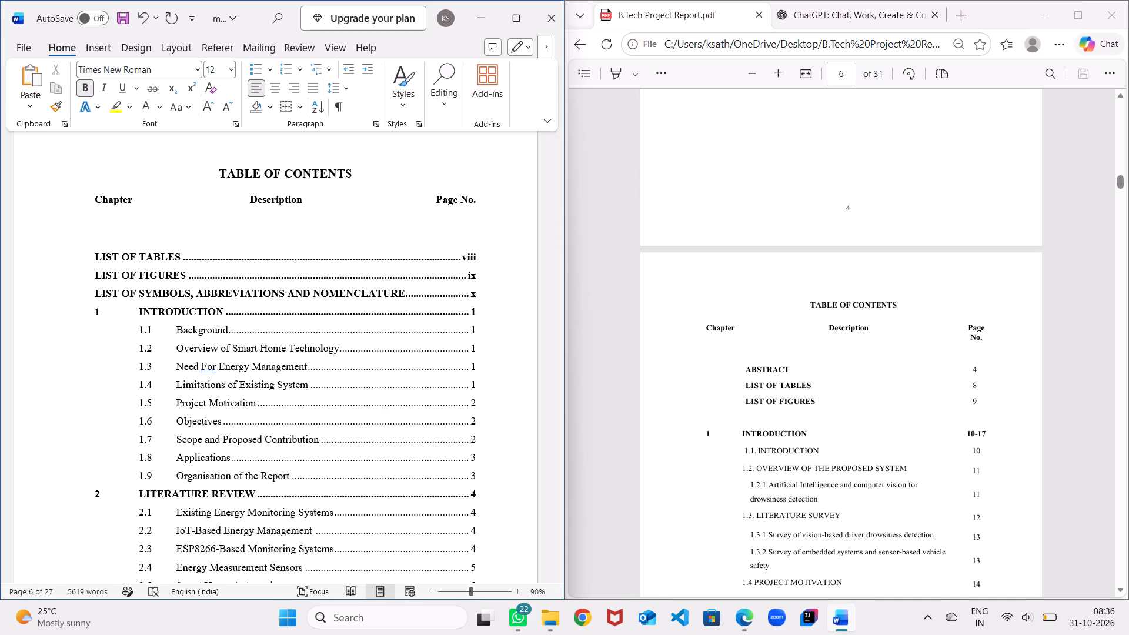
pyautogui.press('Left')
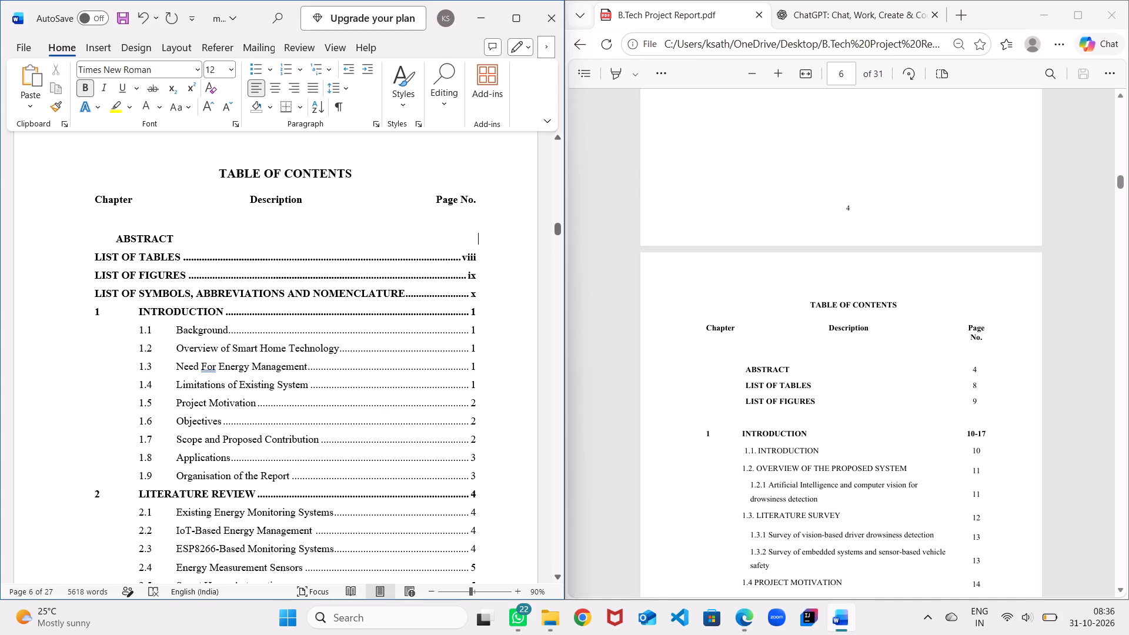
pyautogui.press('Left')
pyautogui.press('Left')
pyautogui.press('Left')
pyautogui.press('Left')
pyautogui.press('Left')
pyautogui.press('Left')
pyautogui.hotkey('shift', 'v')
pyautogui.press('BackSpace')
pyautogui.press('v')
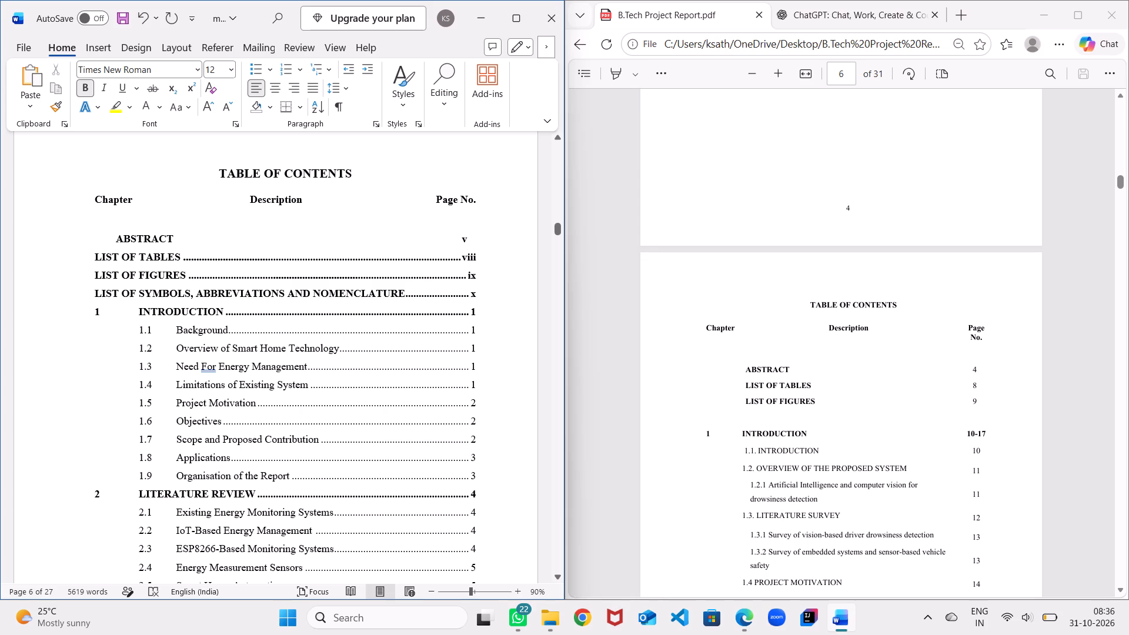
# Indent the LIST OF TABLES contents entry with eight spaces so it lines up with the ABSTRACT entry.
pyautogui.click(95, 253)
pyautogui.press('space')
pyautogui.press('space')
pyautogui.press('space')
pyautogui.press('space')
pyautogui.press('space')
pyautogui.press('space')
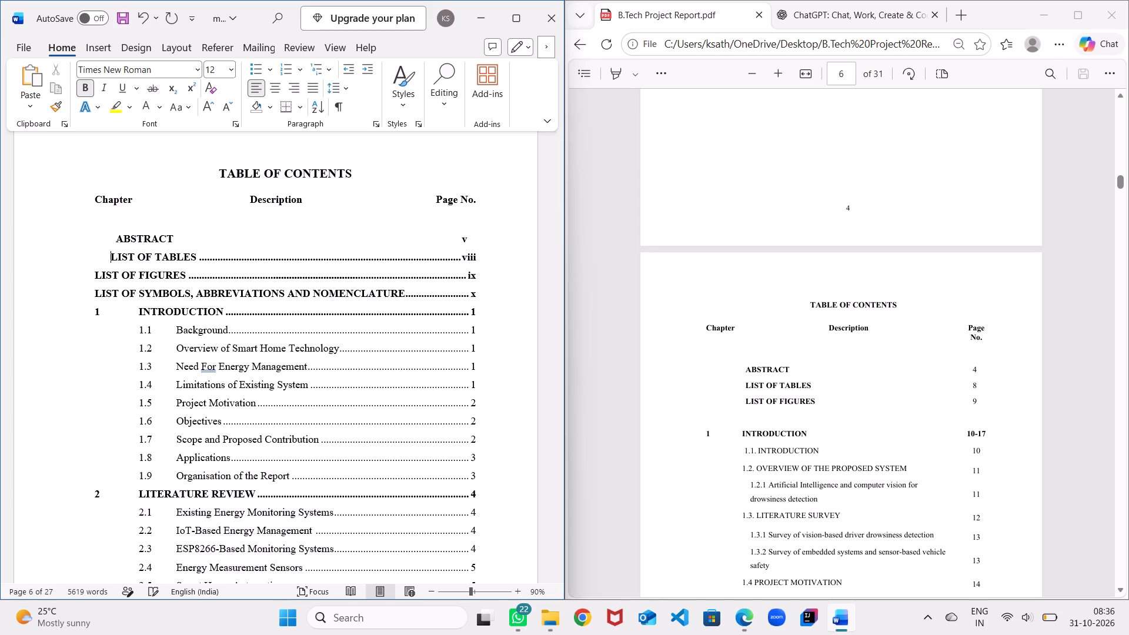
pyautogui.press('space')
pyautogui.press('space')
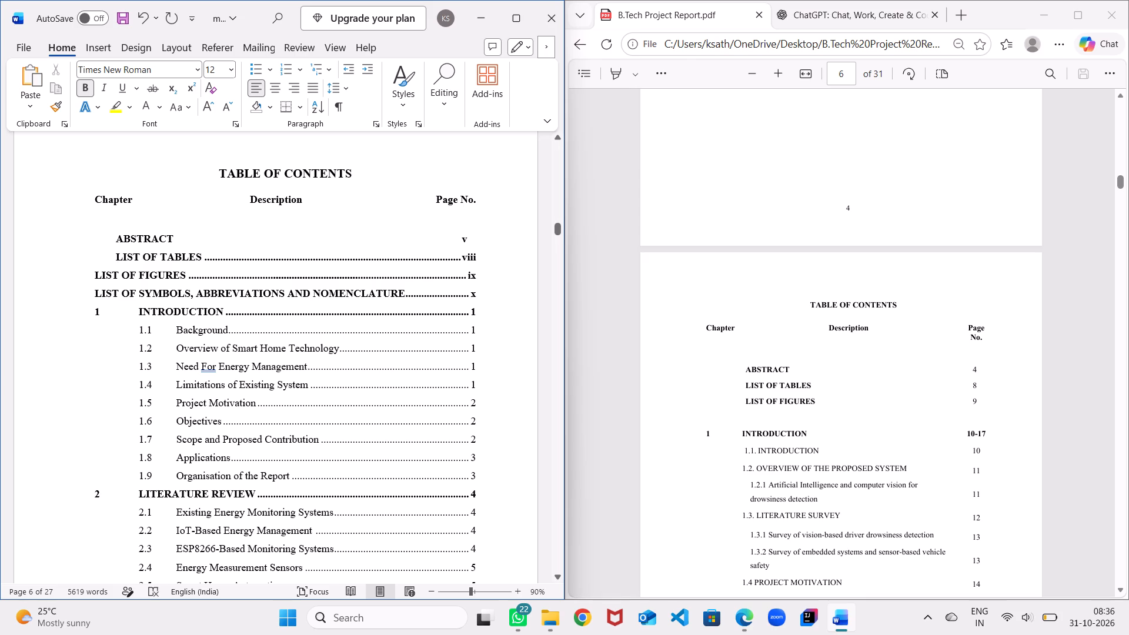
# Replace the dot leader in the LIST OF TABLES contents entry with blank spaces, placing its page number viii under "Page No.".
pyautogui.click(459, 258)
pyautogui.moveTo(463, 258); pyautogui.dragTo(225, 258)
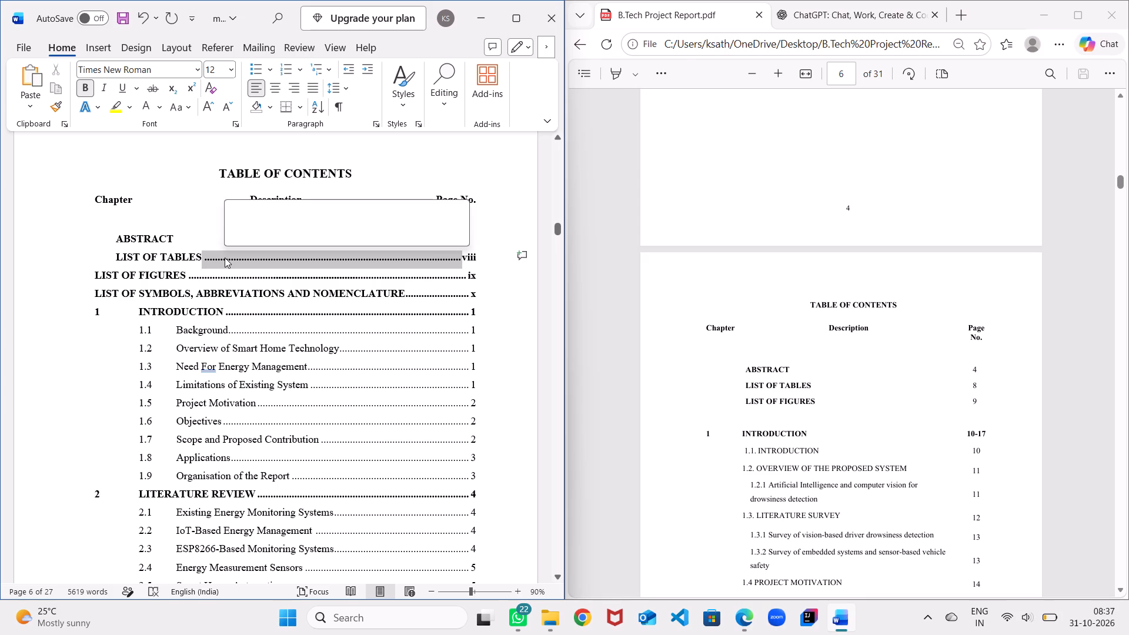
pyautogui.press('x')
pyautogui.press('BackSpace')
pyautogui.press('space')
pyautogui.press('space')
pyautogui.press('space')
pyautogui.press('space')
pyautogui.press('space')
pyautogui.press('space')
pyautogui.press('space')
pyautogui.press('space')
pyautogui.press('space')
pyautogui.press('space')
pyautogui.press('space')
pyautogui.press('space')
pyautogui.press('space')
pyautogui.press('space')
pyautogui.press('space')
pyautogui.press('space')
pyautogui.press('space')
pyautogui.press('space')
pyautogui.press('space')
pyautogui.press('space')
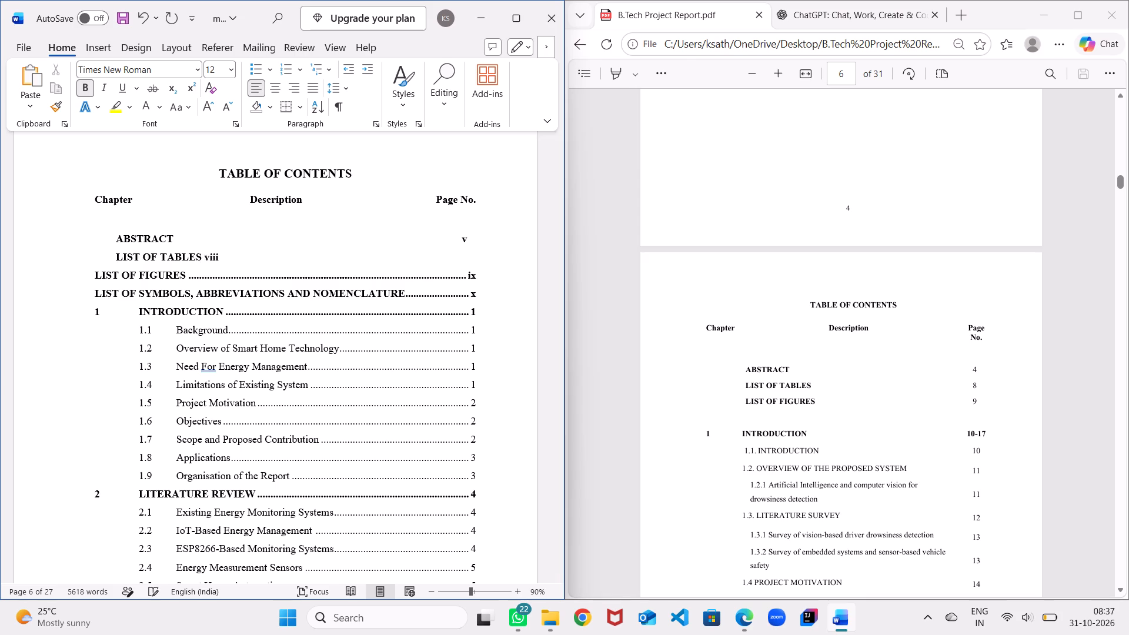
pyautogui.press('space')
pyautogui.press('space')
pyautogui.press('space')
pyautogui.press('space')
pyautogui.press('space')
pyautogui.press('space')
pyautogui.press('space')
pyautogui.press('space')
pyautogui.press('space')
pyautogui.press('space')
pyautogui.press('space')
pyautogui.press('space')
pyautogui.press('space')
pyautogui.press('space')
pyautogui.press('space')
pyautogui.press('space')
pyautogui.press('space')
pyautogui.press('space')
pyautogui.press('space')
pyautogui.press('space')
pyautogui.press('space')
pyautogui.press('space')
pyautogui.press('space')
pyautogui.press('space')
pyautogui.press('space')
pyautogui.press('space')
pyautogui.press('space')
pyautogui.press('space')
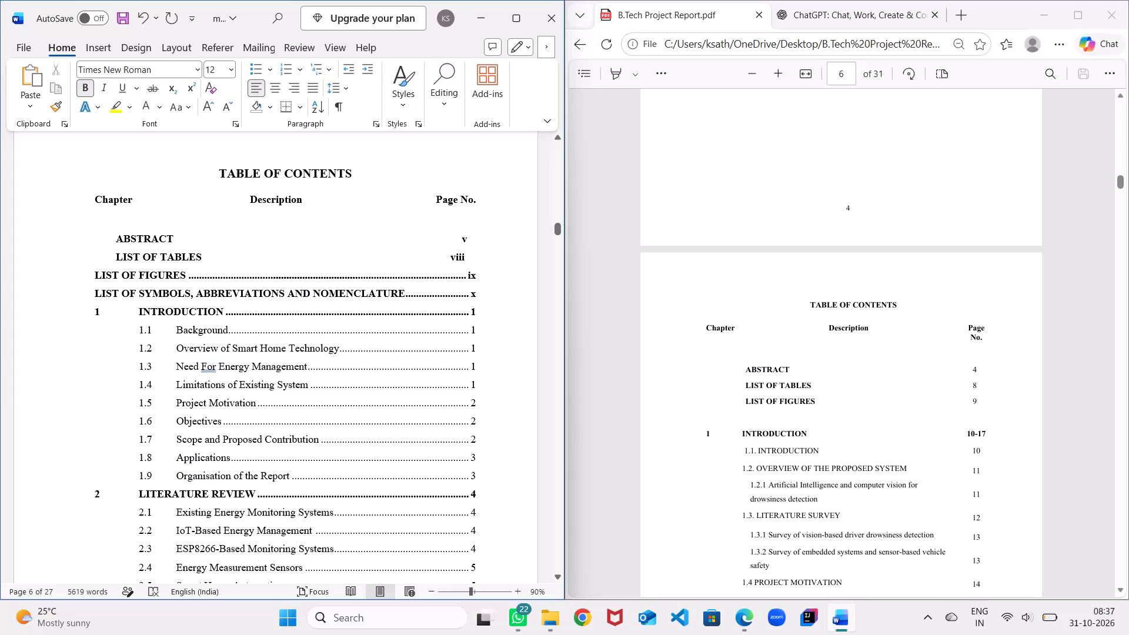
# Remove three spaces before the ABSTRACT entry's page number v to align it with the viii below.
pyautogui.press('Right')
pyautogui.press('Up')
pyautogui.press('BackSpace')
pyautogui.press('BackSpace')
pyautogui.press('BackSpace')
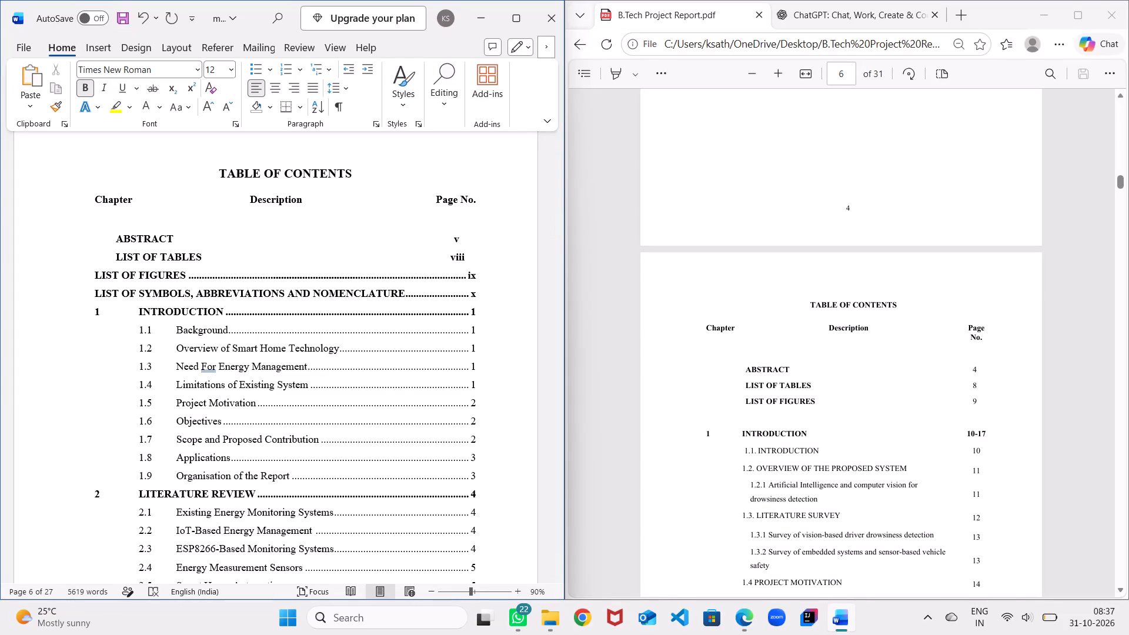
# Replace the dot leader in the LIST OF FIGURES contents entry with blank spaces, placing its page number ix under "Page No.".
pyautogui.moveTo(467, 276); pyautogui.dragTo(276, 272)
pyautogui.press('BackSpace')
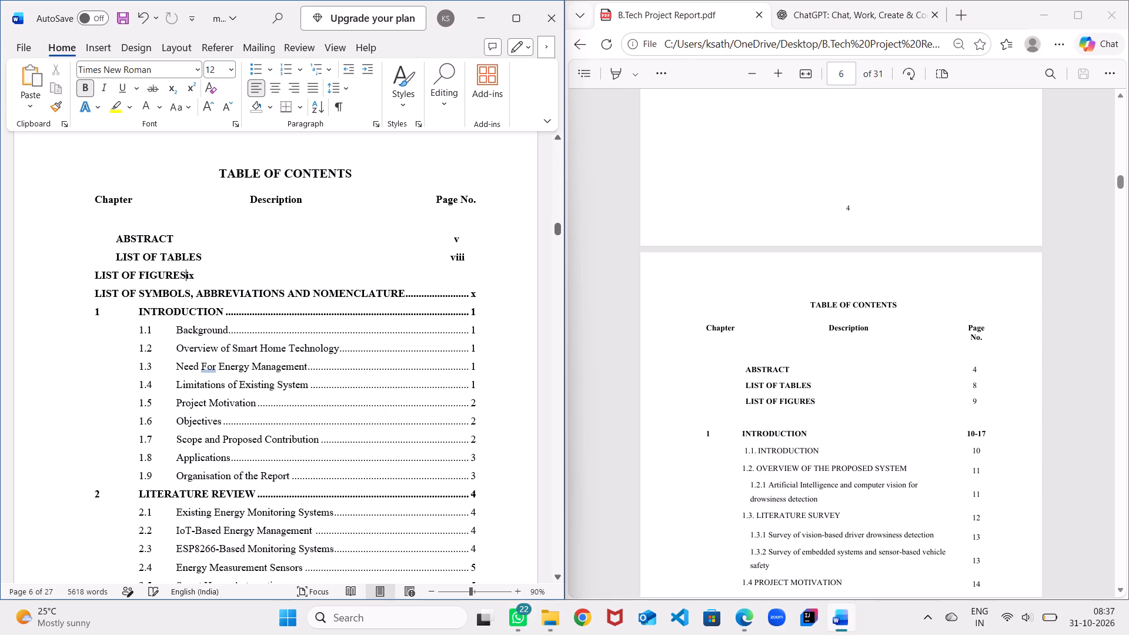
pyautogui.press('space')
pyautogui.press('space')
pyautogui.press('space')
pyautogui.press('space')
pyautogui.press('space')
pyautogui.press('space')
pyautogui.press('space')
pyautogui.press('space')
pyautogui.press('space')
pyautogui.press('space')
pyautogui.press('space')
pyautogui.press('space')
pyautogui.press('space')
pyautogui.press('space')
pyautogui.press('space')
pyautogui.press('space')
pyautogui.press('space')
pyautogui.press('space')
pyautogui.press('space')
pyautogui.press('space')
pyautogui.press('space')
pyautogui.press('space')
pyautogui.press('space')
pyautogui.press('space')
pyautogui.press('space')
pyautogui.press('space')
pyautogui.press('space')
pyautogui.press('space')
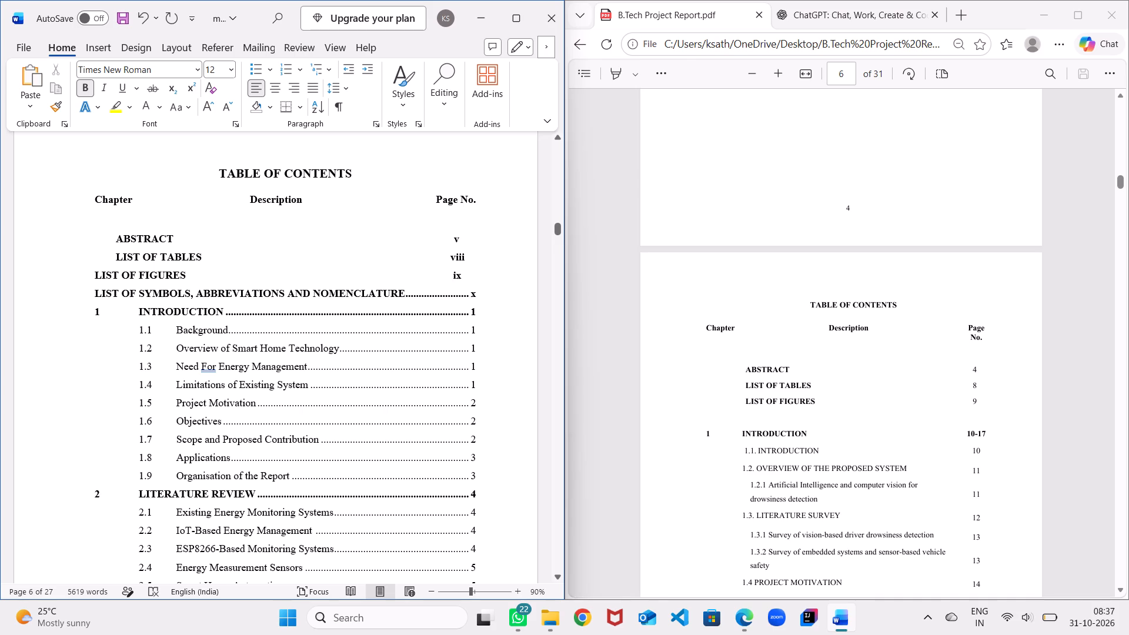
# Indent the LIST OF FIGURES contents entry with spaces so it lines up with the LIST OF TABLES entry.
pyautogui.click(95, 279)
pyautogui.press('space')
pyautogui.press('space')
pyautogui.press('space')
pyautogui.press('space')
pyautogui.press('space')
pyautogui.press('space')
pyautogui.press('space')
pyautogui.press('space')
pyautogui.press('space')
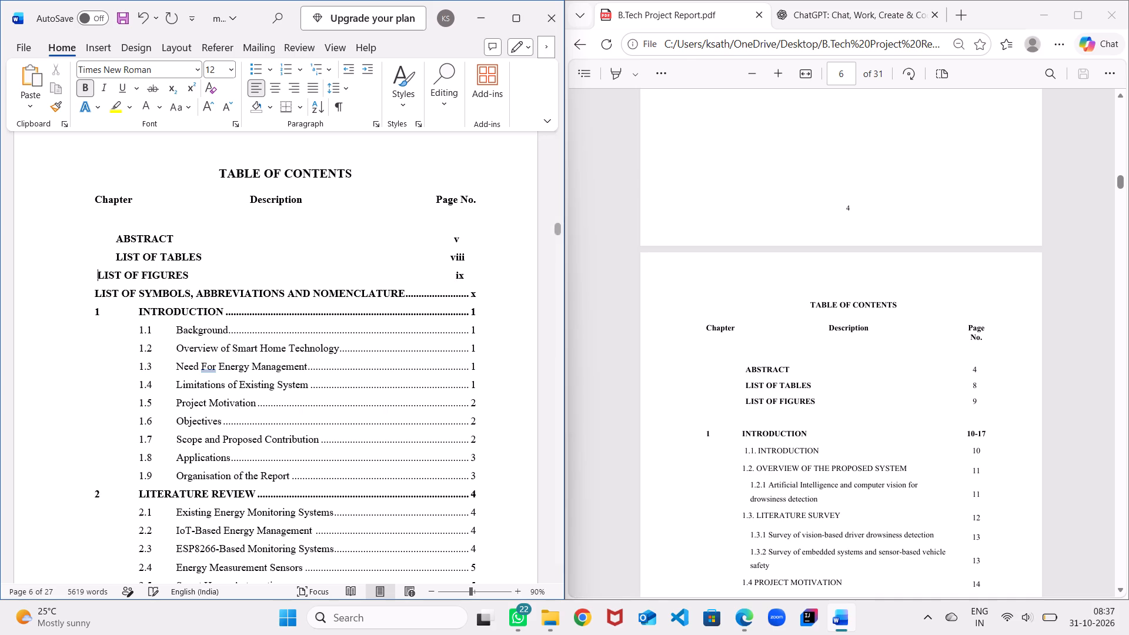
pyautogui.press('BackSpace')
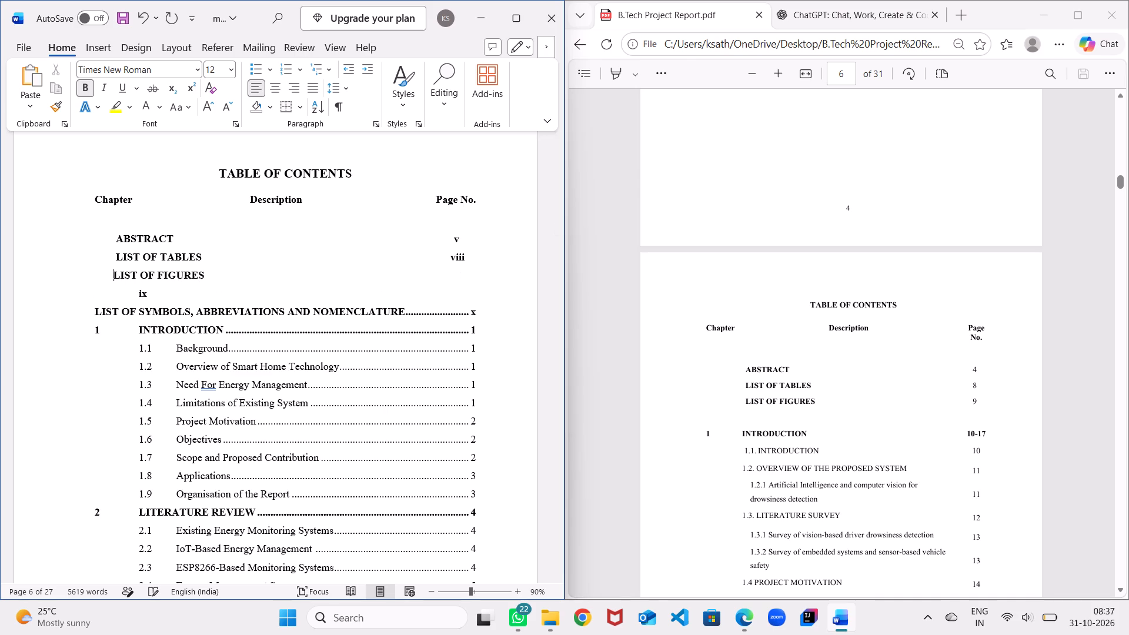
pyautogui.press('space')
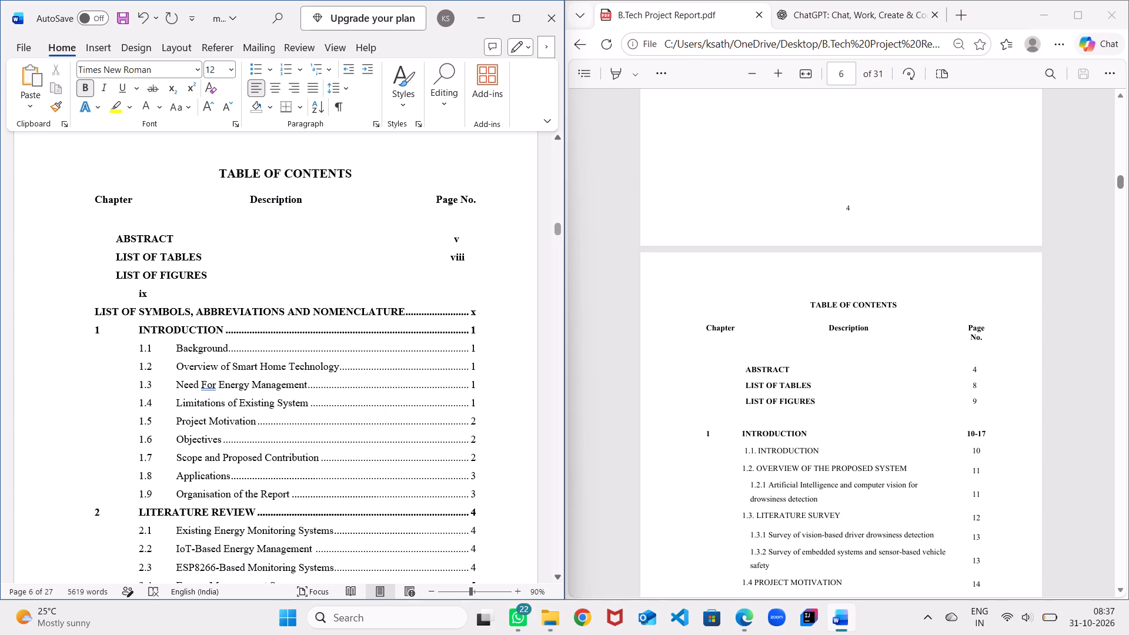
# Delete the excess spaces before the wrapped page number ix, realigning it under viii on the LIST OF FIGURES line.
pyautogui.click(135, 293)
pyautogui.press('BackSpace')
pyautogui.press('BackSpace')
pyautogui.press('BackSpace')
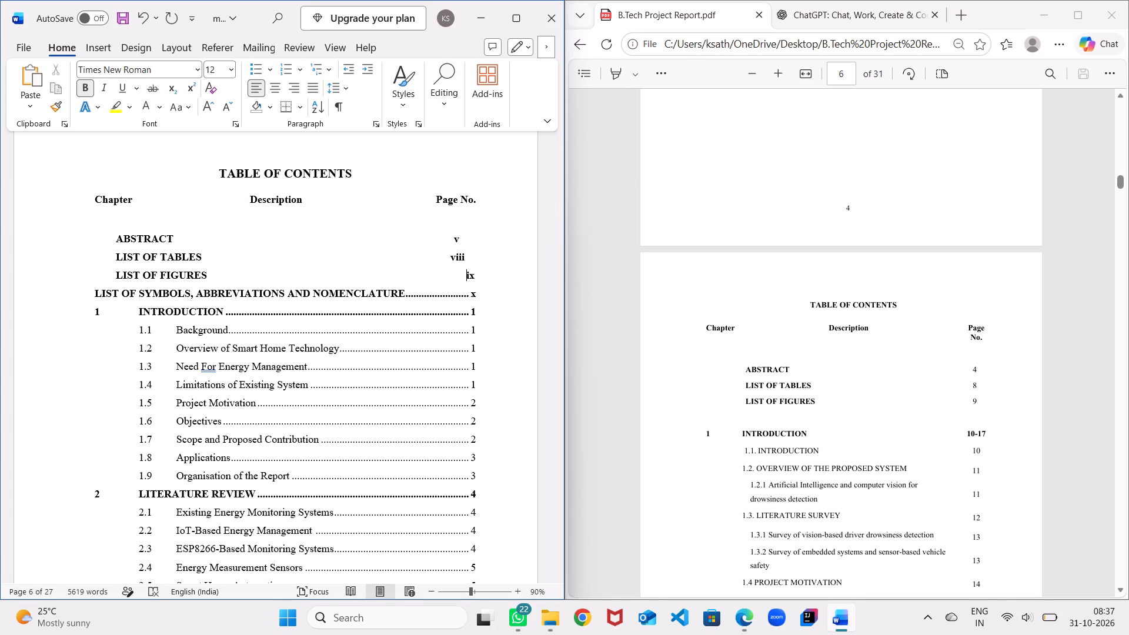
pyautogui.press('BackSpace')
pyautogui.press('BackSpace')
pyautogui.press('BackSpace')
pyautogui.press('BackSpace')
pyautogui.press('BackSpace')
# Break the LIST OF SYMBOLS, ABBREVIATIONS AND NOMENCLATURE contents entry onto two lines after "SYMBOLS,", with no leading space on the second line.
pyautogui.click(194, 294)
pyautogui.press('Return')
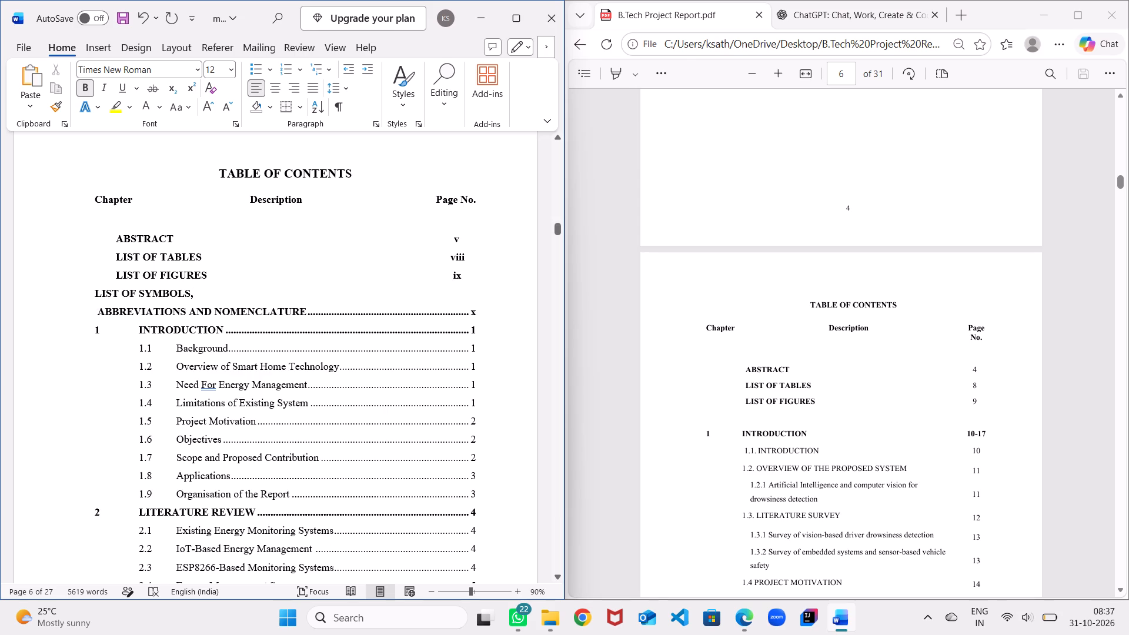
pyautogui.press('BackSpace')
pyautogui.press('Left')
pyautogui.press('Return')
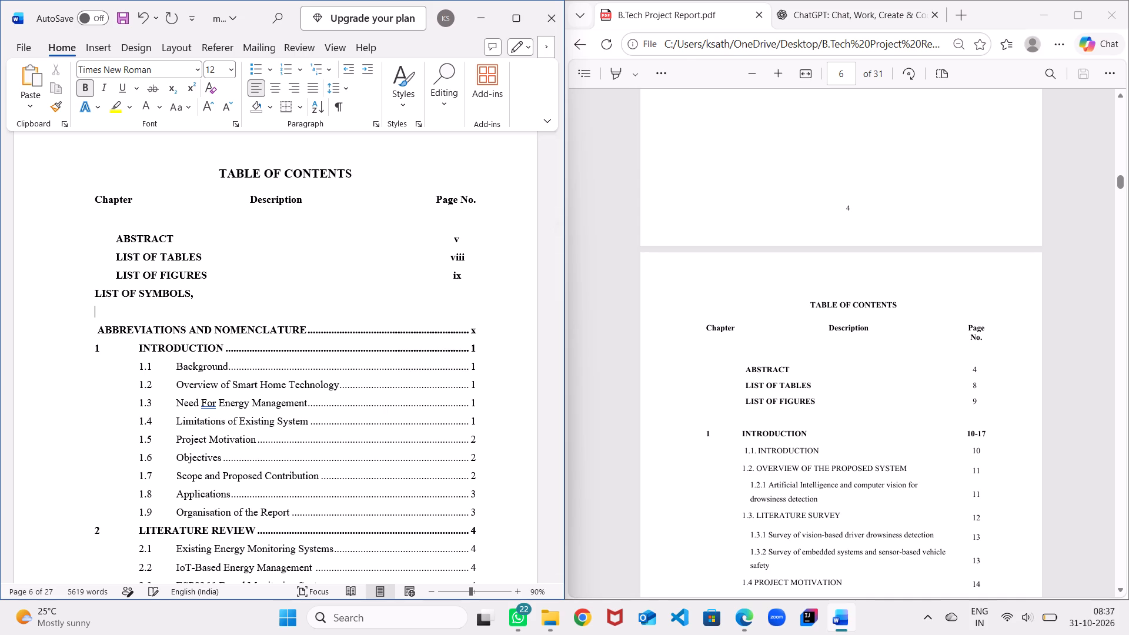
pyautogui.press('BackSpace')
pyautogui.press('BackSpace')
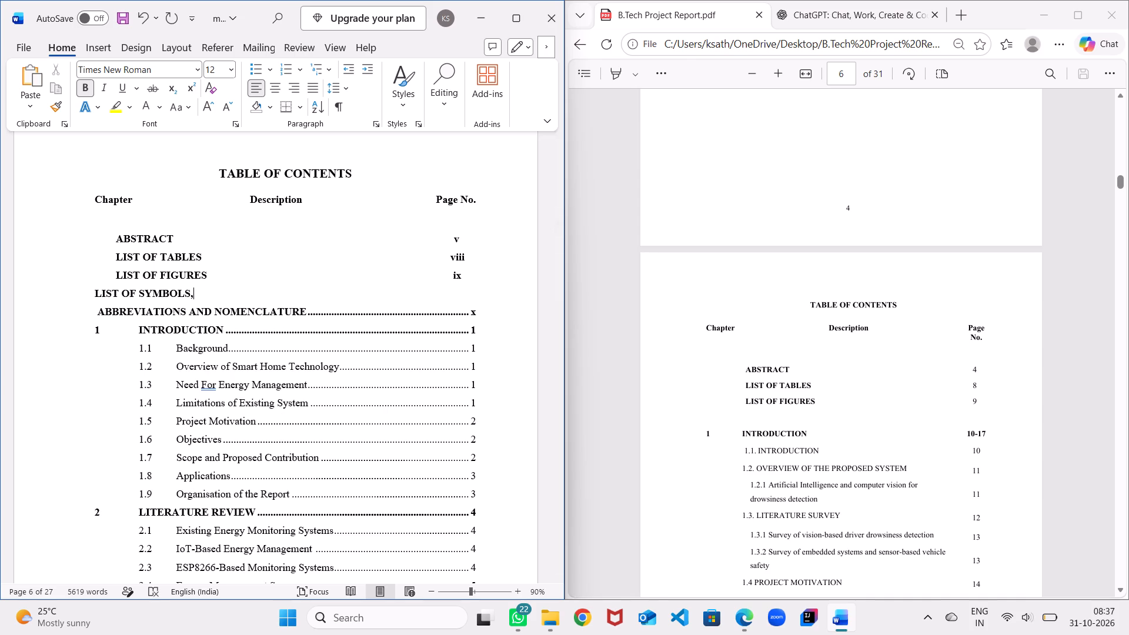
pyautogui.press('Down')
pyautogui.press('Left')
pyautogui.press('Left')
pyautogui.press('Left')
pyautogui.press('Left')
pyautogui.press('Left')
pyautogui.press('Left')
pyautogui.press('Left')
pyautogui.press('Left')
pyautogui.press('Left')
pyautogui.press('Left')
pyautogui.press('Left')
pyautogui.press('Left')
pyautogui.press('Left')
pyautogui.press('Left')
pyautogui.press('Left')
pyautogui.press('BackSpace')
pyautogui.press('BackSpace')
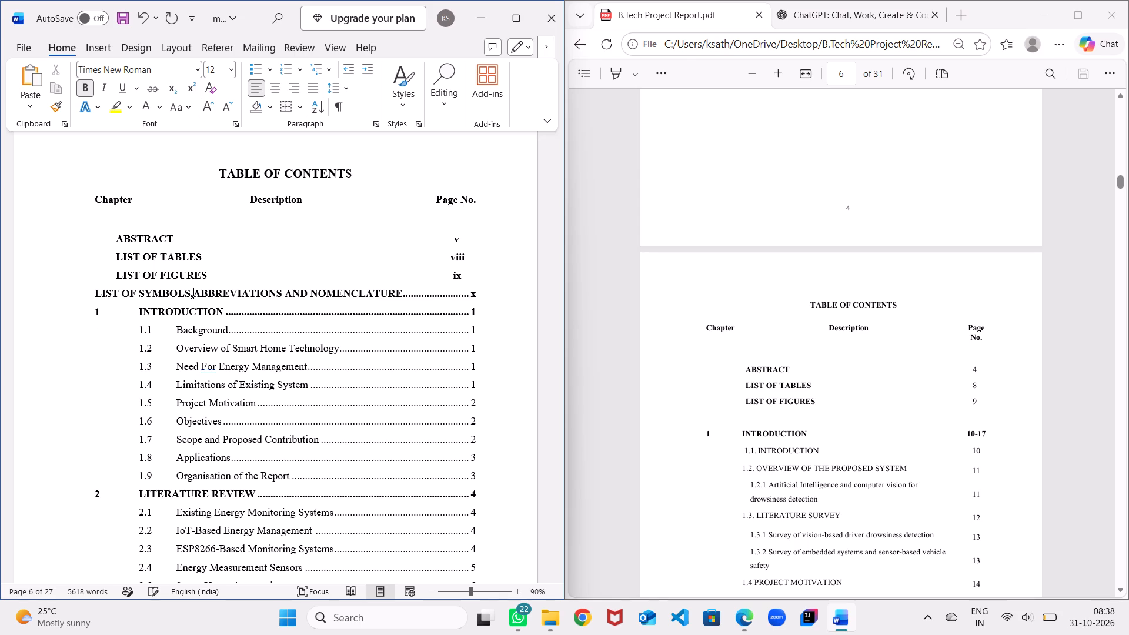
pyautogui.press('Return')
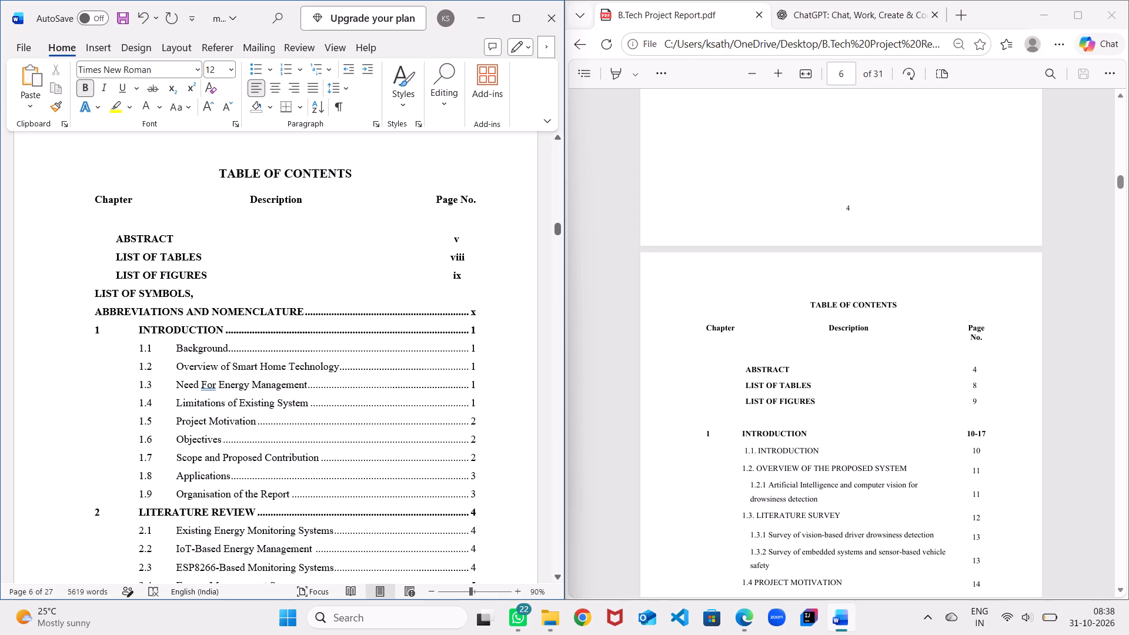
# Replace the dot leader in the INTRODUCTION contents entry with blank spaces, moving its page number 1 across to the page-number column.
pyautogui.scroll(-1, 269, 346)
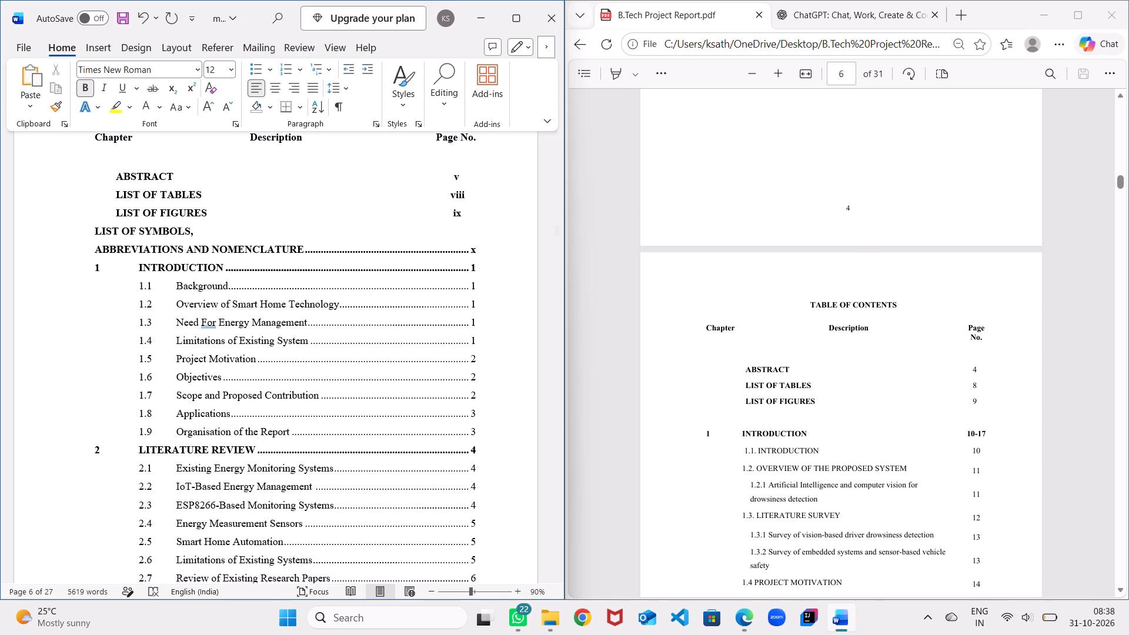
pyautogui.scroll(-1, 792, 393)
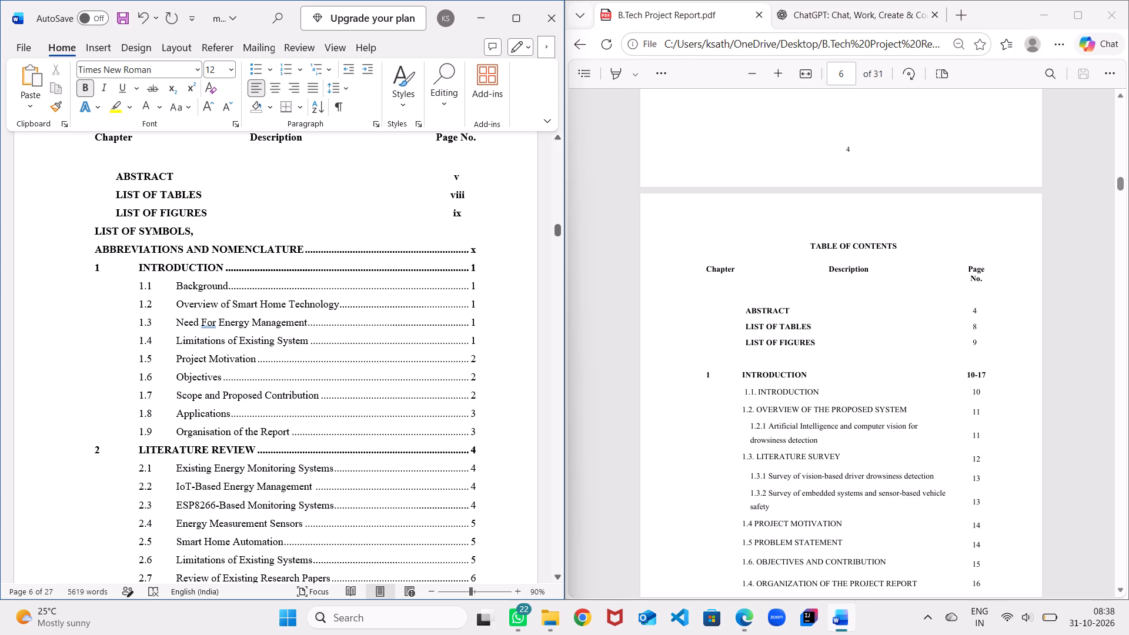
pyautogui.moveTo(469, 272); pyautogui.dragTo(250, 263)
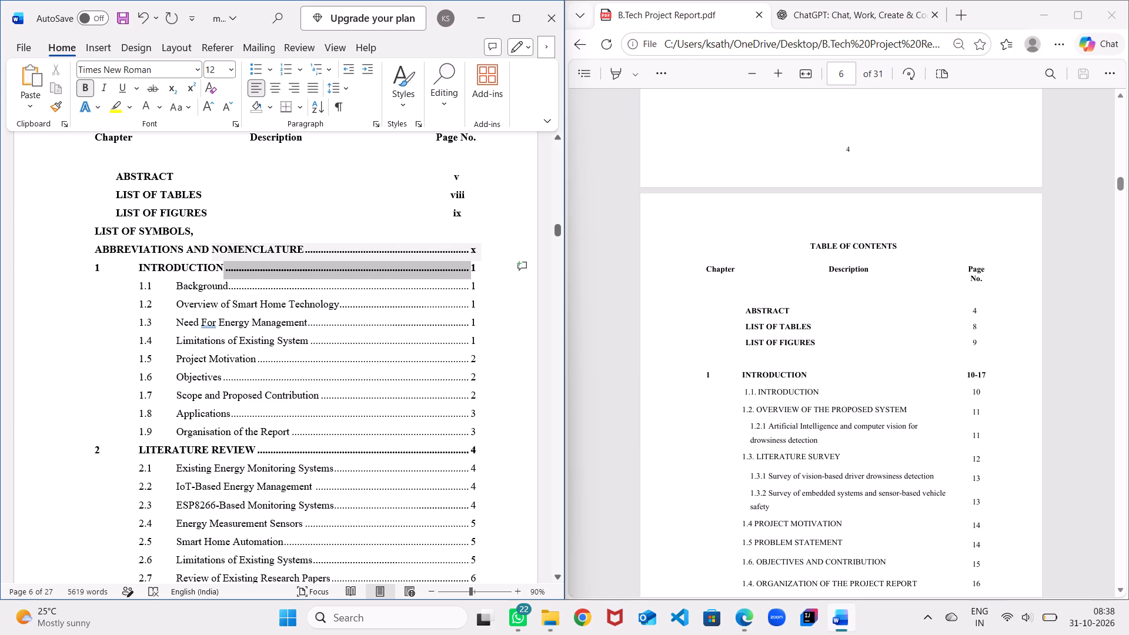
pyautogui.moveTo(250, 263); pyautogui.dragTo(253, 279)
pyautogui.press('BackSpace')
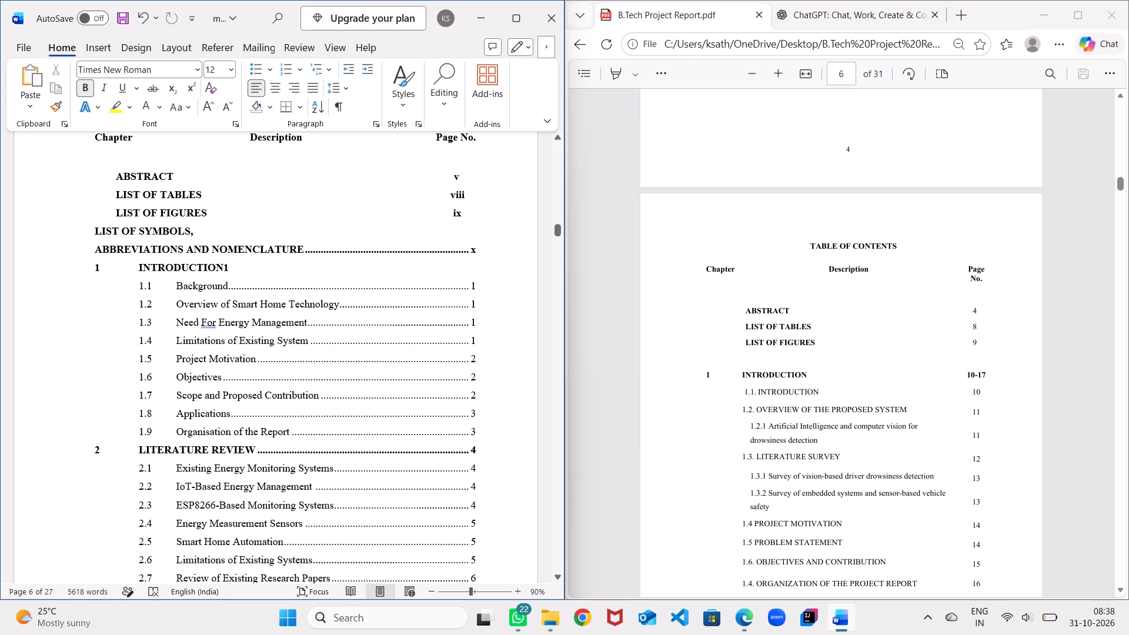
pyautogui.press('space')
pyautogui.press('space')
pyautogui.press('space')
pyautogui.press('space')
pyautogui.press('space')
pyautogui.press('space')
pyautogui.press('space')
pyautogui.press('space')
pyautogui.press('space')
pyautogui.press('space')
pyautogui.press('space')
pyautogui.press('space')
pyautogui.press('space')
pyautogui.press('space')
pyautogui.press('space')
pyautogui.press('space')
pyautogui.press('space')
pyautogui.press('space')
pyautogui.press('space')
pyautogui.press('space')
pyautogui.press('space')
pyautogui.press('space')
pyautogui.press('space')
pyautogui.press('space')
pyautogui.press('space')
pyautogui.press('space')
pyautogui.press('space')
pyautogui.press('space')
pyautogui.press('space')
pyautogui.press('space')
pyautogui.press('space')
pyautogui.press('space')
pyautogui.press('space')
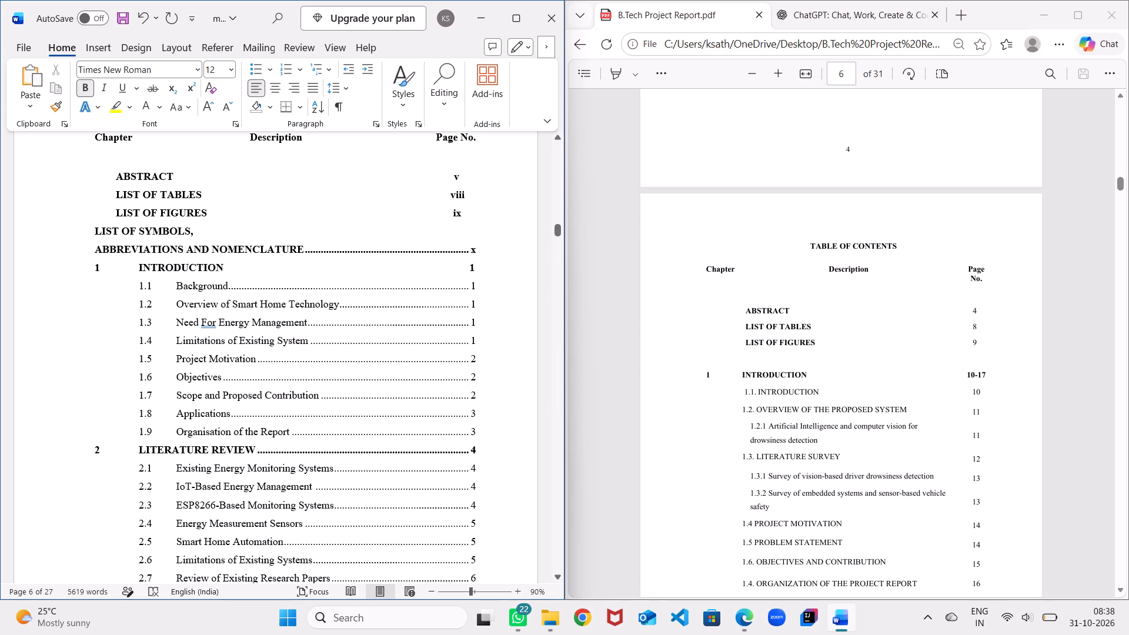
# Extend the INTRODUCTION entry's page number to the range 1-3 and remove excess spaces before it so it sits under "Page No.".
pyautogui.click(474, 270)
pyautogui.write('-3')
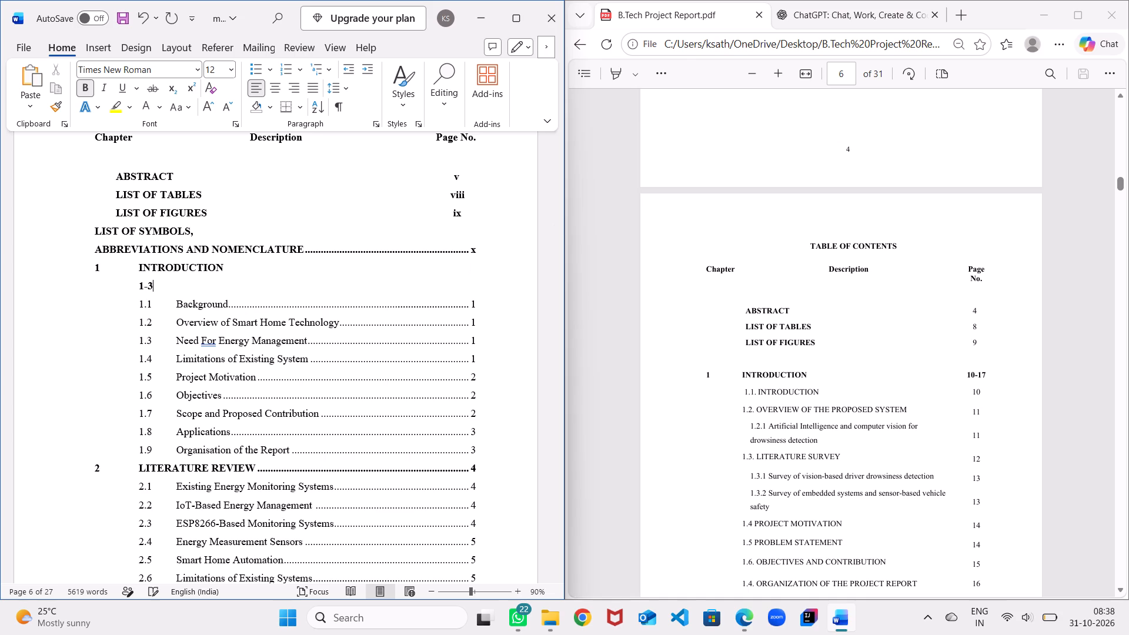
pyautogui.press('Left')
pyautogui.press('Left')
pyautogui.press('Left')
pyautogui.press('BackSpace')
pyautogui.press('BackSpace')
pyautogui.press('BackSpace')
pyautogui.press('BackSpace')
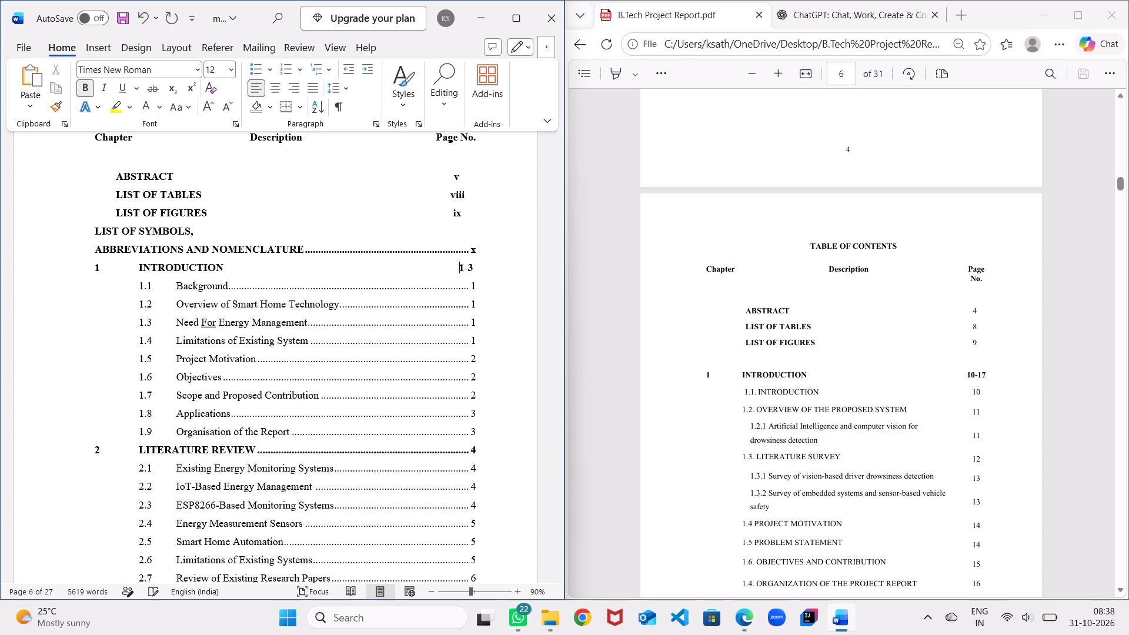
pyautogui.press('BackSpace')
pyautogui.press('BackSpace')
pyautogui.press('BackSpace')
pyautogui.press('BackSpace')
# Replace the dot leader in the ABBREVIATIONS AND NOMENCLATURE contents line with blank spaces, placing its page number x under "Page No.".
pyautogui.moveTo(468, 250); pyautogui.dragTo(325, 251)
pyautogui.press('BackSpace')
pyautogui.press('space')
pyautogui.press('space')
pyautogui.press('space')
pyautogui.press('space')
pyautogui.press('space')
pyautogui.press('space')
pyautogui.press('space')
pyautogui.press('space')
pyautogui.press('space')
pyautogui.press('space')
pyautogui.press('space')
pyautogui.press('space')
pyautogui.press('space')
pyautogui.press('space')
pyautogui.press('space')
pyautogui.press('space')
pyautogui.press('space')
pyautogui.press('space')
pyautogui.press('space')
pyautogui.press('space')
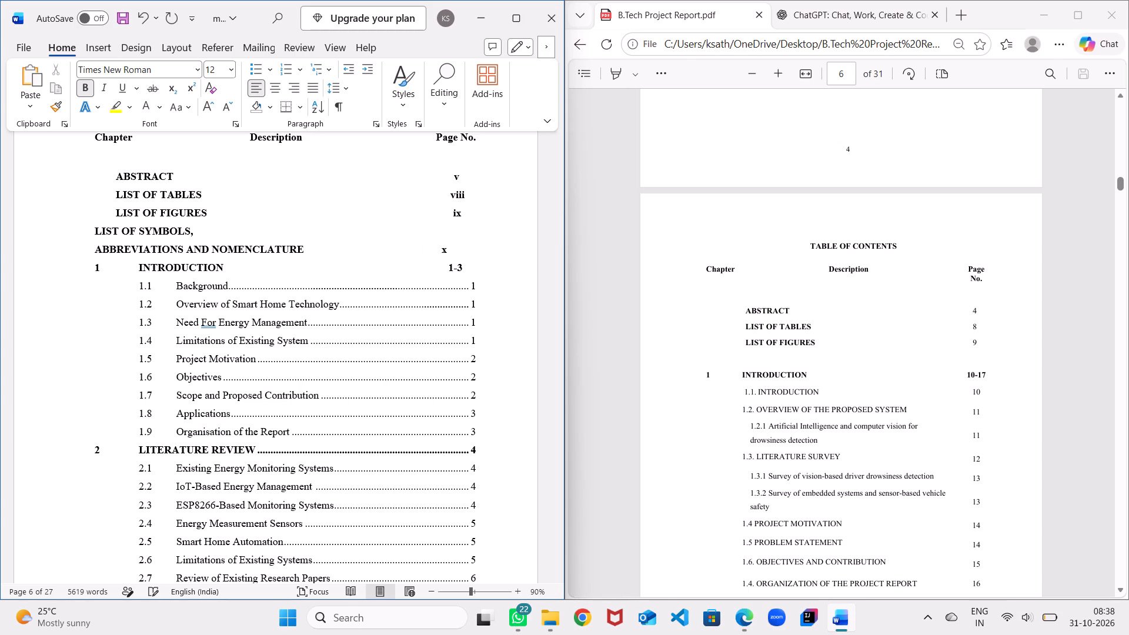
pyautogui.press('space')
pyautogui.press('space')
pyautogui.press('space')
pyautogui.press('space')
# Replace the dot leader in the 1.1 Background contents entry with blank spaces, aligning its page number 1 under "Page No.".
pyautogui.doubleClick(469, 290)
pyautogui.click(469, 290)
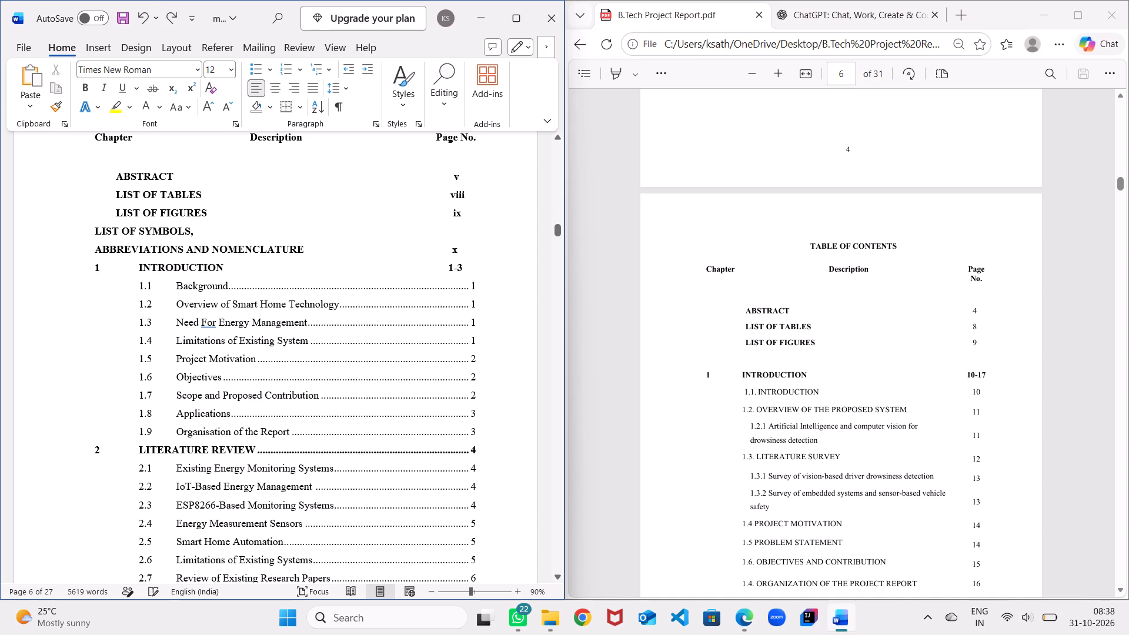
pyautogui.click(469, 290)
pyautogui.press('BackSpace')
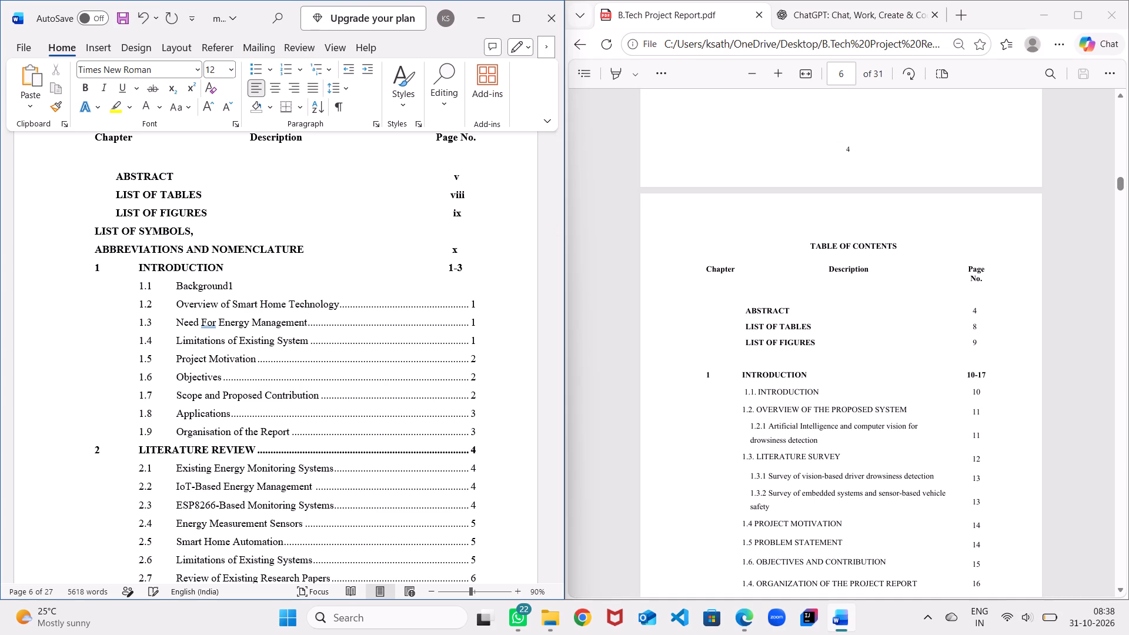
pyautogui.press('space')
pyautogui.press('space')
pyautogui.press('space')
pyautogui.press('space')
pyautogui.press('space')
pyautogui.press('space')
pyautogui.press('space')
pyautogui.press('space')
pyautogui.press('space')
pyautogui.press('space')
pyautogui.press('space')
pyautogui.press('space')
pyautogui.press('space')
pyautogui.press('space')
pyautogui.press('space')
pyautogui.press('space')
pyautogui.press('space')
pyautogui.press('space')
pyautogui.press('space')
pyautogui.press('space')
pyautogui.press('space')
pyautogui.press('space')
pyautogui.press('space')
pyautogui.press('space')
pyautogui.press('space')
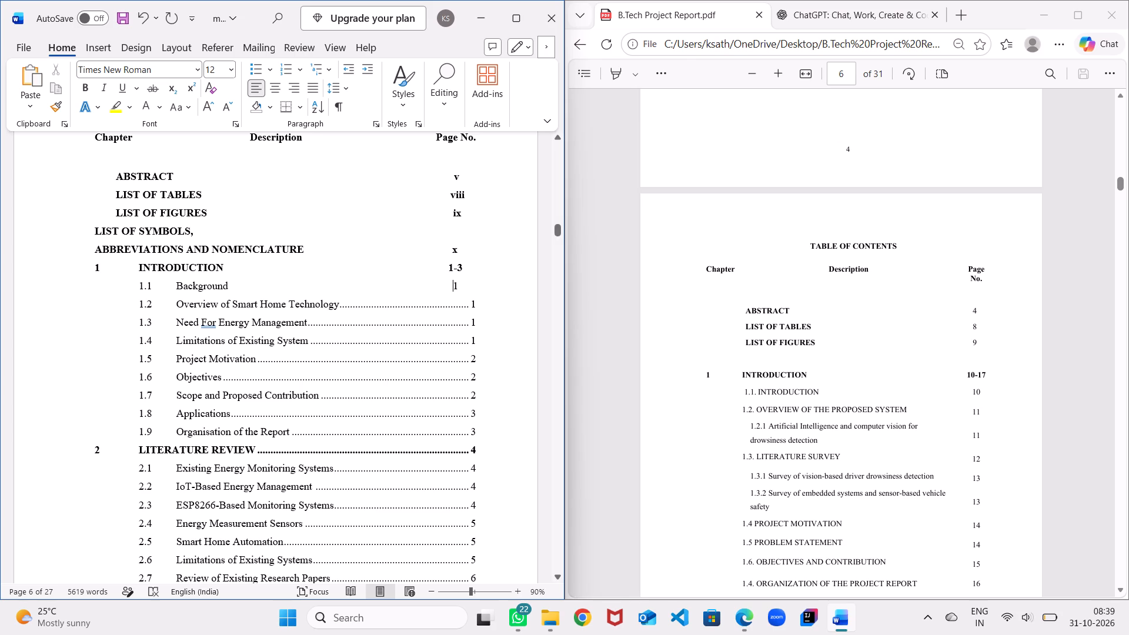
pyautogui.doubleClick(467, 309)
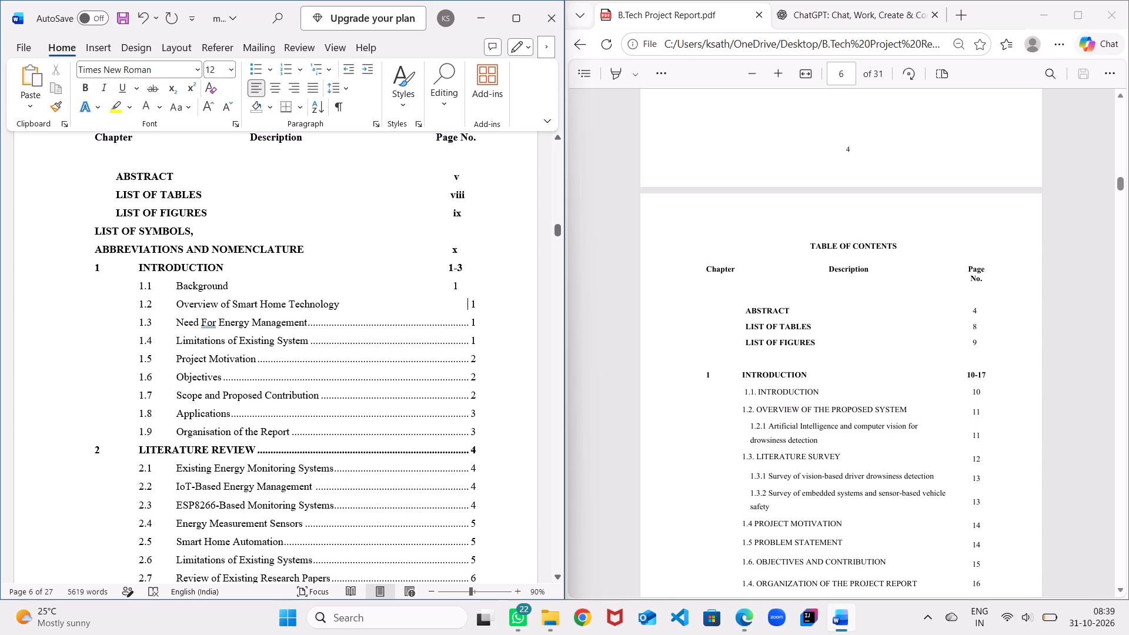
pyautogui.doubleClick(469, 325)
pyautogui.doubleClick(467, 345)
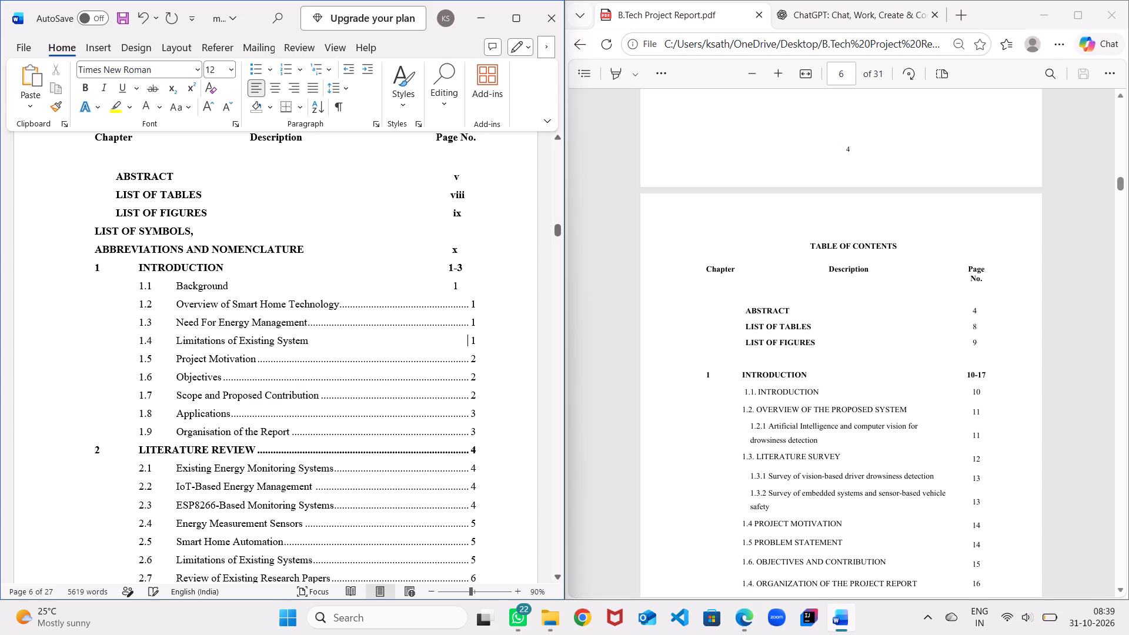
# Replace the dot leader in the 1.3 Need For Energy Management entry with blank spaces, aligning its page number 1 with the Background entry's.
pyautogui.moveTo(467, 323); pyautogui.dragTo(349, 325)
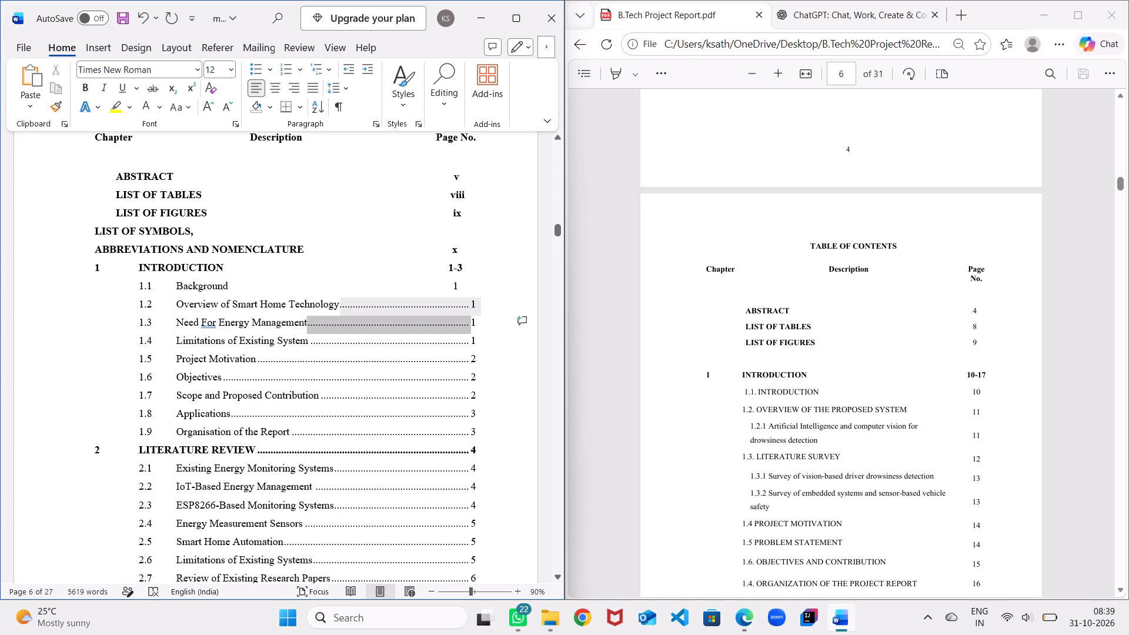
pyautogui.moveTo(349, 325); pyautogui.dragTo(338, 330)
pyautogui.press('BackSpace')
pyautogui.press('space')
pyautogui.press('space')
pyautogui.press('space')
pyautogui.press('space')
pyautogui.press('space')
pyautogui.press('space')
pyautogui.press('space')
pyautogui.press('space')
pyautogui.press('space')
pyautogui.press('space')
pyautogui.press('space')
pyautogui.press('space')
pyautogui.press('space')
pyautogui.press('space')
pyautogui.press('space')
pyautogui.press('space')
pyautogui.press('space')
pyautogui.press('space')
pyautogui.press('space')
pyautogui.press('space')
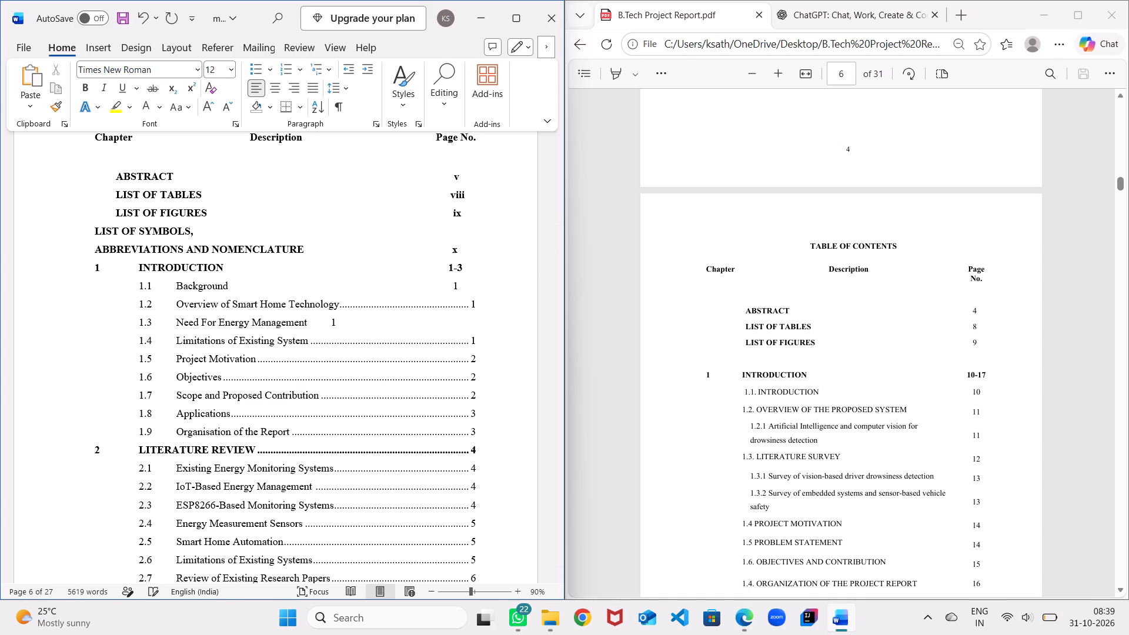
pyautogui.press('space')
pyautogui.press('space')
pyautogui.press('space')
pyautogui.press('space')
# Replace the dot leader in the 1.2 Overview of Smart Home Technology entry with blank spaces, aligning its page number 1 under the Background entry's.
pyautogui.moveTo(467, 309); pyautogui.dragTo(350, 298)
pyautogui.press('BackSpace')
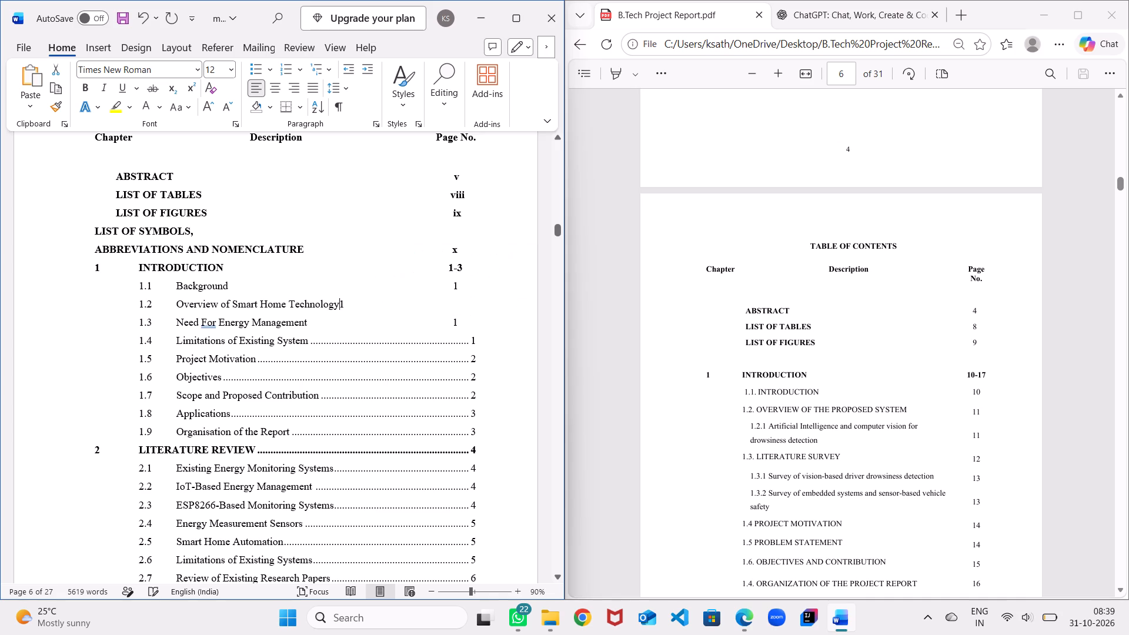
pyautogui.press('space')
pyautogui.press('space')
pyautogui.press('space')
pyautogui.press('space')
pyautogui.press('space')
pyautogui.press('space')
pyautogui.press('space')
pyautogui.press('space')
pyautogui.press('space')
pyautogui.press('space')
pyautogui.press('space')
pyautogui.press('space')
pyautogui.press('space')
pyautogui.press('space')
pyautogui.press('space')
pyautogui.press('space')
pyautogui.press('space')
pyautogui.press('space')
pyautogui.press('space')
pyautogui.press('space')
pyautogui.press('space')
pyautogui.press('space')
pyautogui.press('space')
pyautogui.press('space')
pyautogui.press('space')
pyautogui.press('space')
pyautogui.press('space')
pyautogui.press('space')
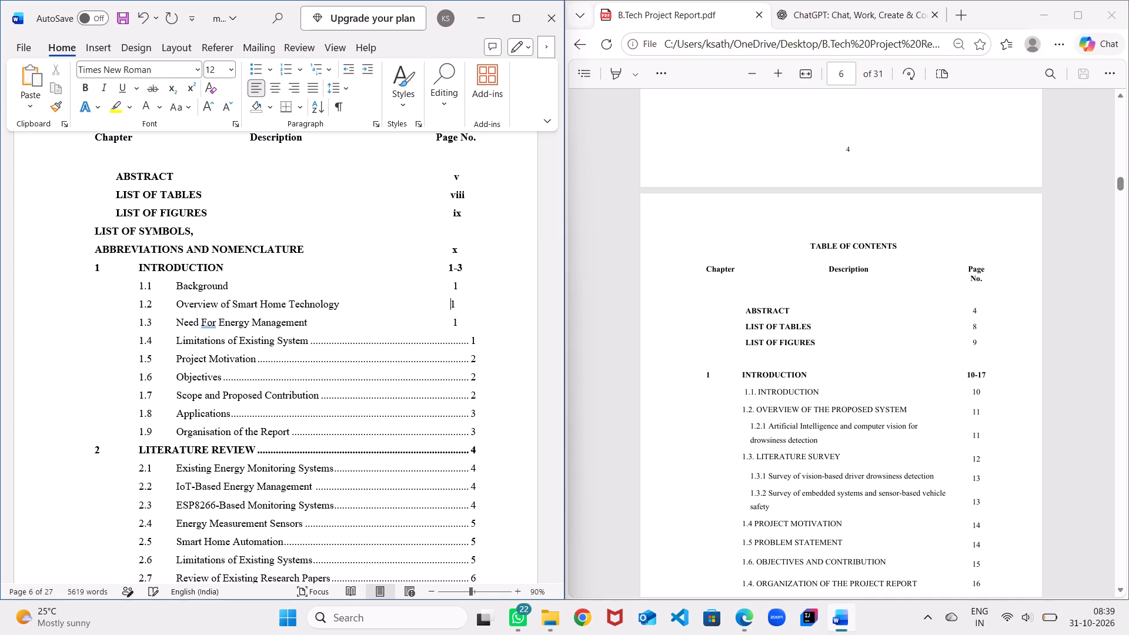
pyautogui.press('space')
# Replace the dot leader in the 1.4 Limitations of Existing System entry with blank spaces, aligning its page number 1 with the entries above.
pyautogui.moveTo(470, 342); pyautogui.dragTo(310, 347)
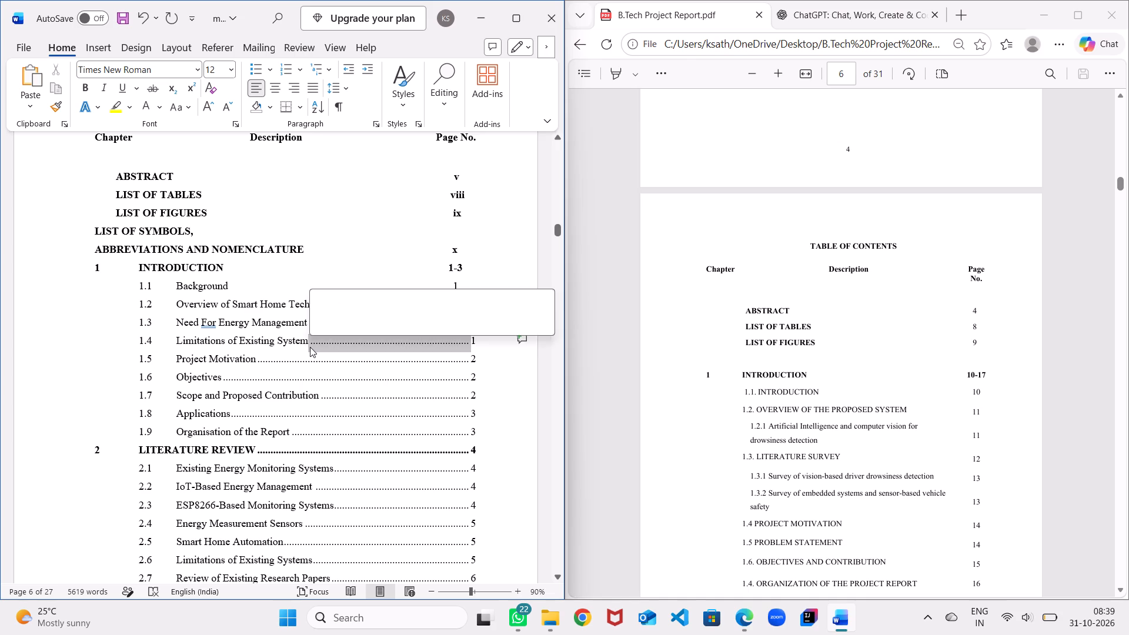
pyautogui.press('BackSpace')
pyautogui.press('space')
pyautogui.press('space')
pyautogui.press('space')
pyautogui.press('space')
pyautogui.press('space')
pyautogui.press('space')
pyautogui.press('space')
pyautogui.press('space')
pyautogui.press('space')
pyautogui.press('space')
pyautogui.press('space')
pyautogui.press('space')
pyautogui.press('space')
pyautogui.press('space')
pyautogui.press('space')
pyautogui.press('space')
pyautogui.press('space')
pyautogui.press('space')
pyautogui.press('space')
pyautogui.press('space')
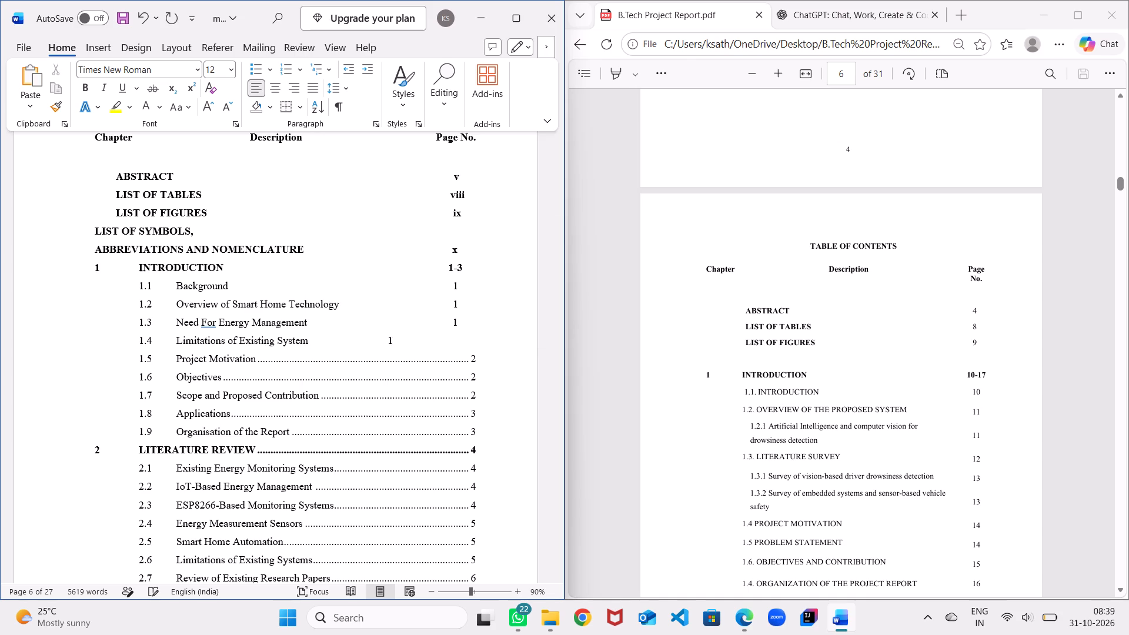
pyautogui.press('space')
pyautogui.press('space')
pyautogui.press('space')
pyautogui.press('space')
pyautogui.press('space')
pyautogui.press('space')
pyautogui.press('space')
pyautogui.press('space')
pyautogui.press('space')
pyautogui.press('space')
# Replace the dot leader in the 1.5 Project Motivation entry with blank spaces, aligning its page number 2 with the entries above.
pyautogui.moveTo(469, 361); pyautogui.dragTo(277, 365)
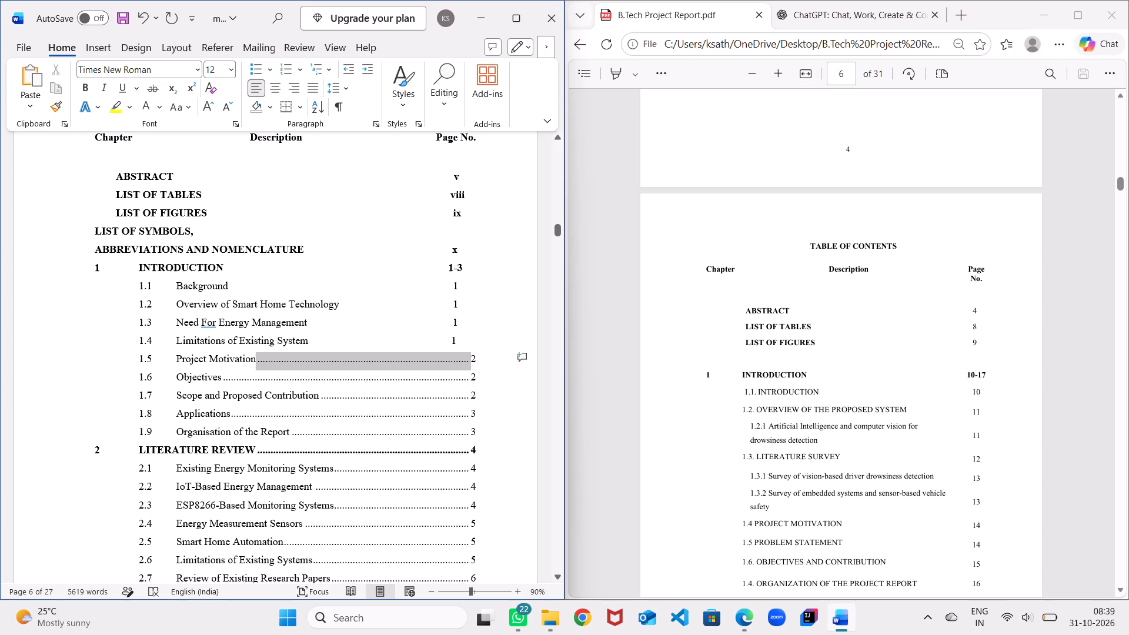
pyautogui.moveTo(277, 365); pyautogui.dragTo(276, 364)
pyautogui.press('BackSpace')
pyautogui.press('space')
pyautogui.press('space')
pyautogui.press('space')
pyautogui.press('space')
pyautogui.press('space')
pyautogui.press('space')
pyautogui.press('space')
pyautogui.press('space')
pyautogui.press('space')
pyautogui.press('space')
pyautogui.press('space')
pyautogui.press('space')
pyautogui.press('space')
pyautogui.press('space')
pyautogui.press('space')
pyautogui.press('space')
pyautogui.press('space')
pyautogui.press('space')
pyautogui.press('space')
pyautogui.press('space')
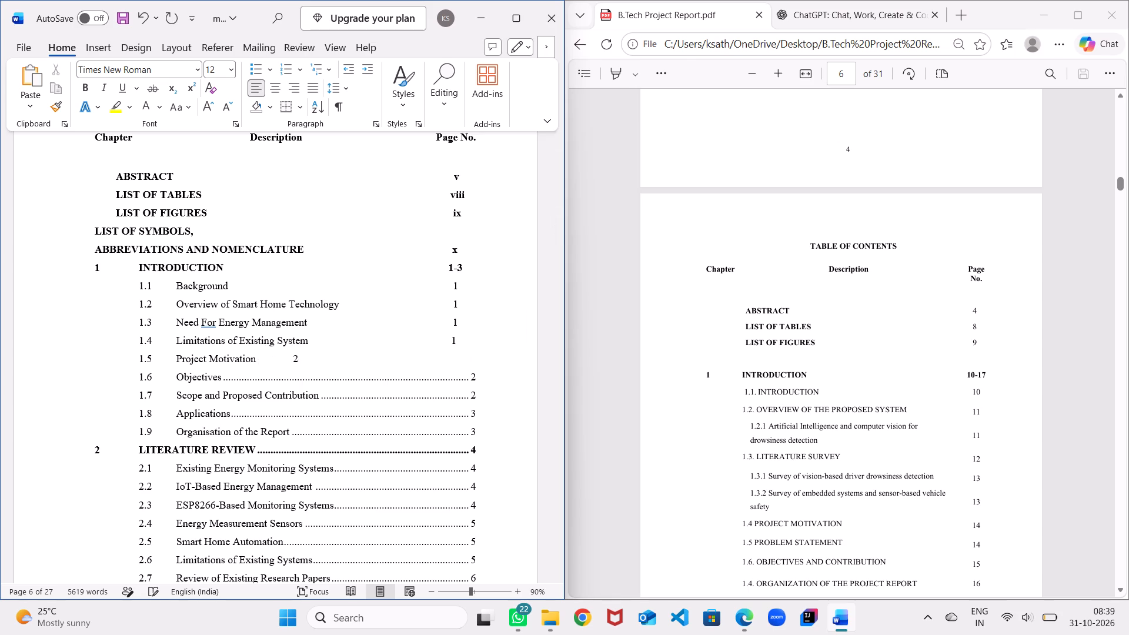
pyautogui.press('space')
pyautogui.press('space')
pyautogui.press('space')
pyautogui.press('space')
pyautogui.press('space')
pyautogui.press('space')
pyautogui.press('space')
pyautogui.press('space')
pyautogui.press('space')
# Replace the dot leader in the 1.6 Objectives entry with blank spaces, aligning its page number 2 with the Project Motivation entry's.
pyautogui.moveTo(470, 383); pyautogui.dragTo(253, 379)
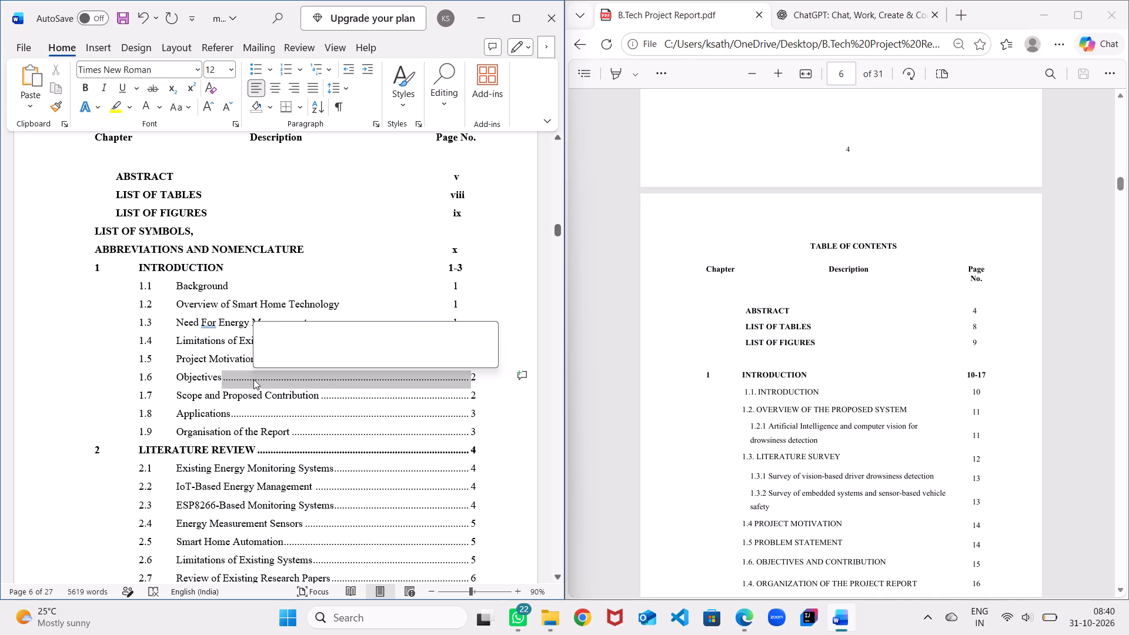
pyautogui.press('BackSpace')
pyautogui.press('space')
pyautogui.press('space')
pyautogui.press('space')
pyautogui.press('space')
pyautogui.press('space')
pyautogui.press('space')
pyautogui.press('space')
pyautogui.press('space')
pyautogui.press('space')
pyautogui.press('space')
pyautogui.press('space')
pyautogui.press('space')
pyautogui.press('space')
pyautogui.press('space')
pyautogui.press('space')
pyautogui.press('space')
pyautogui.press('space')
pyautogui.press('space')
pyautogui.press('space')
pyautogui.press('space')
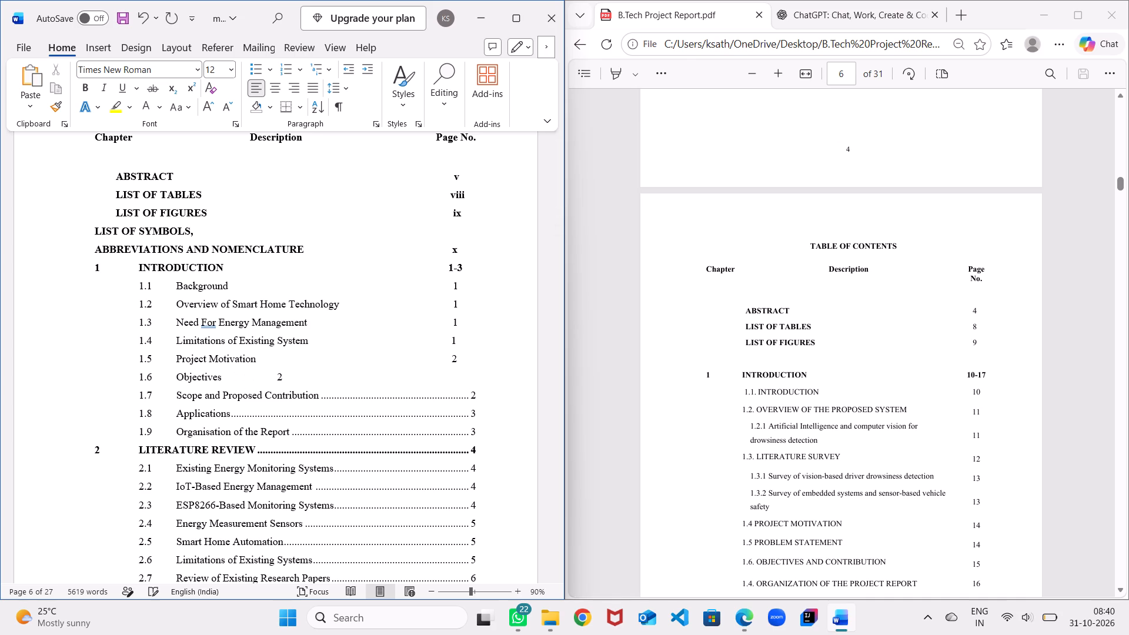
pyautogui.press('space')
pyautogui.press('space')
pyautogui.press('space')
pyautogui.press('space')
pyautogui.press('space')
pyautogui.press('space')
pyautogui.press('space')
pyautogui.press('space')
pyautogui.press('space')
pyautogui.press('space')
pyautogui.press('space')
pyautogui.press('space')
pyautogui.press('space')
pyautogui.press('space')
pyautogui.press('space')
pyautogui.press('space')
pyautogui.press('space')
pyautogui.press('space')
pyautogui.press('space')
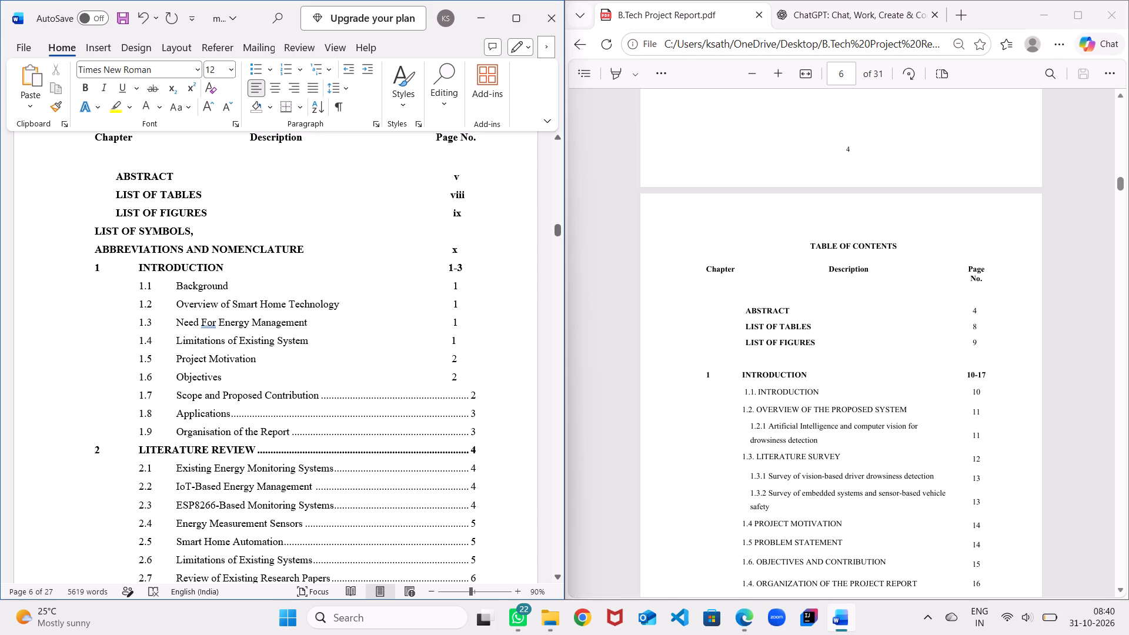
# Replace the dot leader in the 1.7 Scope and Proposed Contribution entry with blank spaces, aligning its page number 2 with the Objectives entry's.
pyautogui.scroll(-1, 897, 399)
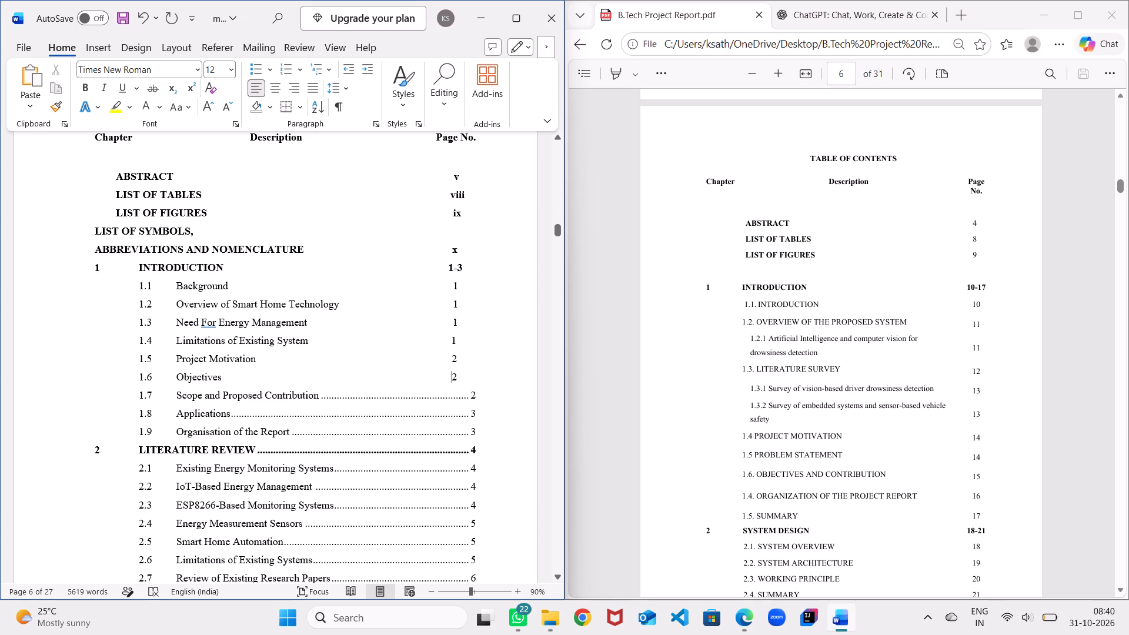
pyautogui.moveTo(470, 402); pyautogui.dragTo(322, 401)
pyautogui.press('BackSpace')
pyautogui.press('space')
pyautogui.press('space')
pyautogui.press('space')
pyautogui.press('space')
pyautogui.press('space')
pyautogui.press('space')
pyautogui.press('space')
pyautogui.press('space')
pyautogui.press('space')
pyautogui.press('space')
pyautogui.press('space')
pyautogui.press('space')
pyautogui.press('space')
pyautogui.press('space')
pyautogui.press('space')
pyautogui.press('space')
pyautogui.press('space')
pyautogui.press('space')
pyautogui.press('space')
pyautogui.press('space')
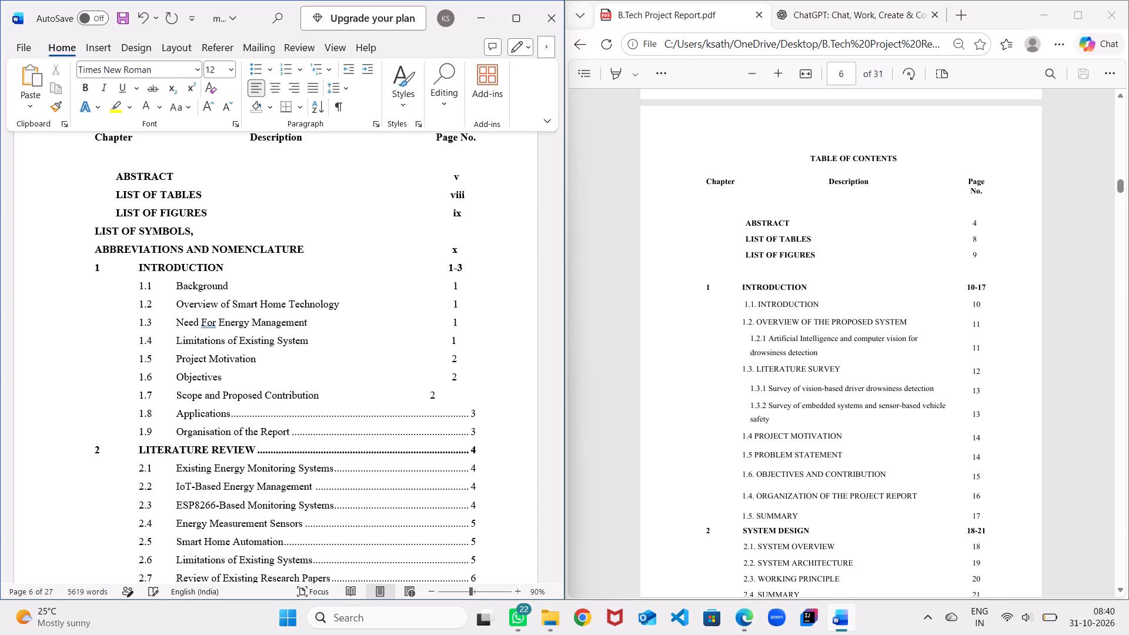
pyautogui.press('space')
pyautogui.press('space')
pyautogui.press('space')
pyautogui.press('space')
pyautogui.press('space')
pyautogui.press('space')
# Replace the dot leader in the 1.9 Organisation of the Report entry with blank spaces, bringing its page number 3 under the entries above.
pyautogui.moveTo(470, 436); pyautogui.dragTo(396, 440)
pyautogui.moveTo(396, 440); pyautogui.dragTo(308, 427)
pyautogui.press('BackSpace')
pyautogui.press('space')
pyautogui.press('space')
pyautogui.press('space')
pyautogui.press('space')
pyautogui.press('space')
pyautogui.press('space')
pyautogui.press('space')
pyautogui.press('space')
pyautogui.press('space')
pyautogui.press('space')
pyautogui.press('space')
pyautogui.press('space')
pyautogui.press('space')
pyautogui.press('space')
pyautogui.press('space')
pyautogui.press('space')
pyautogui.press('space')
pyautogui.press('space')
pyautogui.press('space')
pyautogui.press('space')
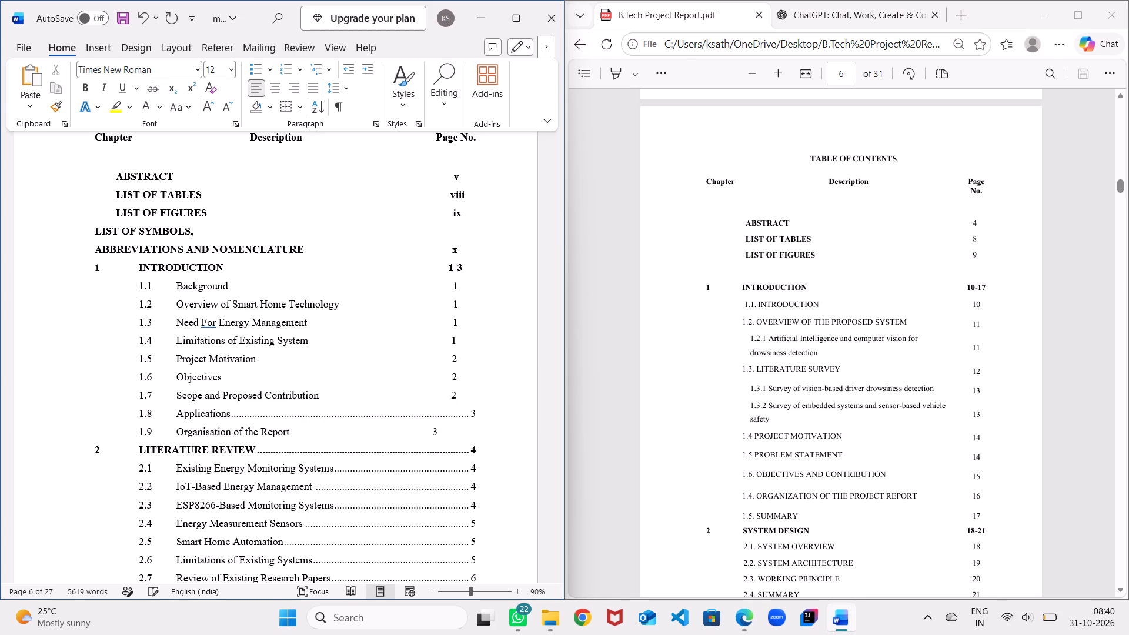
pyautogui.press('space')
pyautogui.press('space')
pyautogui.press('space')
pyautogui.press('space')
# Replace the dot leader in the 1.8 Applications entry with blank spaces, aligning its page number 3 under the 1.7 entry's.
pyautogui.moveTo(467, 417); pyautogui.dragTo(241, 417)
pyautogui.press('BackSpace')
pyautogui.press('space')
pyautogui.press('space')
pyautogui.press('space')
pyautogui.press('space')
pyautogui.press('space')
pyautogui.press('space')
pyautogui.press('space')
pyautogui.press('space')
pyautogui.press('space')
pyautogui.press('space')
pyautogui.press('space')
pyautogui.press('space')
pyautogui.press('space')
pyautogui.press('space')
pyautogui.press('space')
pyautogui.press('space')
pyautogui.press('space')
pyautogui.press('space')
pyautogui.press('space')
pyautogui.press('space')
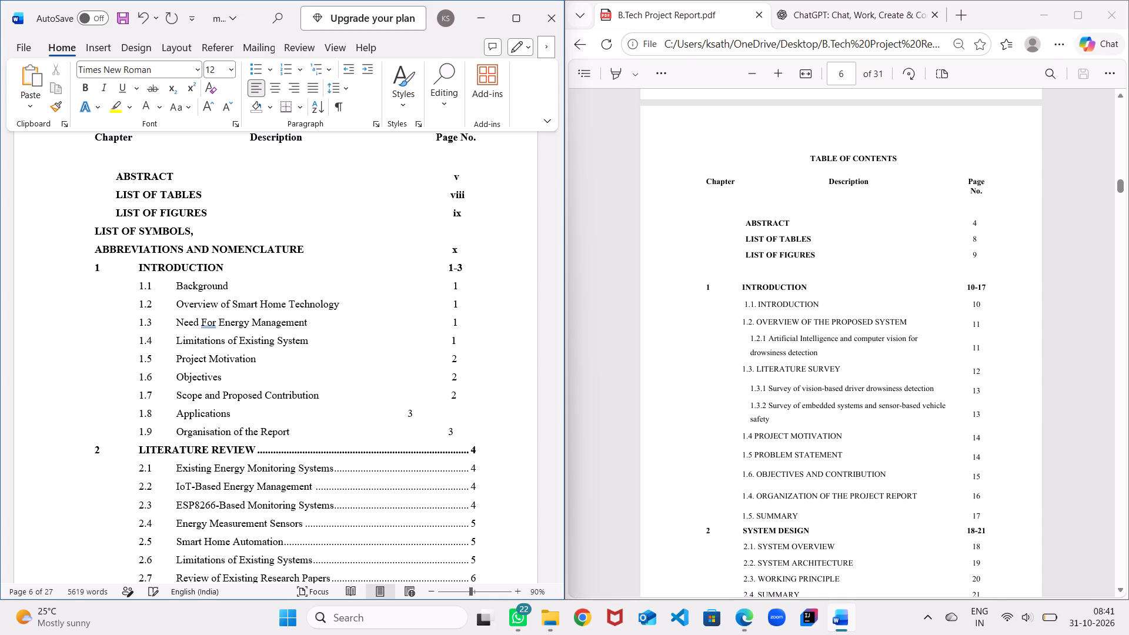
pyautogui.press('space')
pyautogui.press('space')
pyautogui.press('space')
pyautogui.press('space')
pyautogui.press('space')
pyautogui.press('space')
# Add one space before the 1.9 Organisation of the Report page number to align it under the Applications entry's.
pyautogui.press('Down')
pyautogui.press('space')
pyautogui.press('BackSpace')
pyautogui.press('space')
# Add one more space before the page numbers of the 1.8 Applications and 1.9 Organisation of the Report entries.
pyautogui.scroll(-2, 241, 417)
pyautogui.scroll(-1, 689, 412)
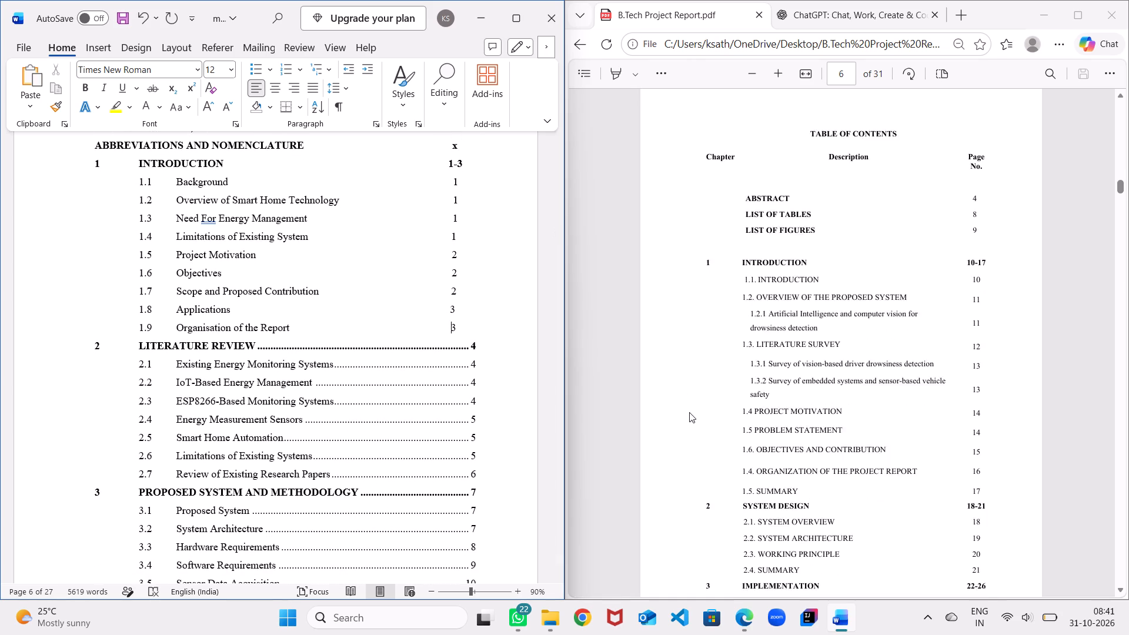
pyautogui.scroll(-1, 689, 412)
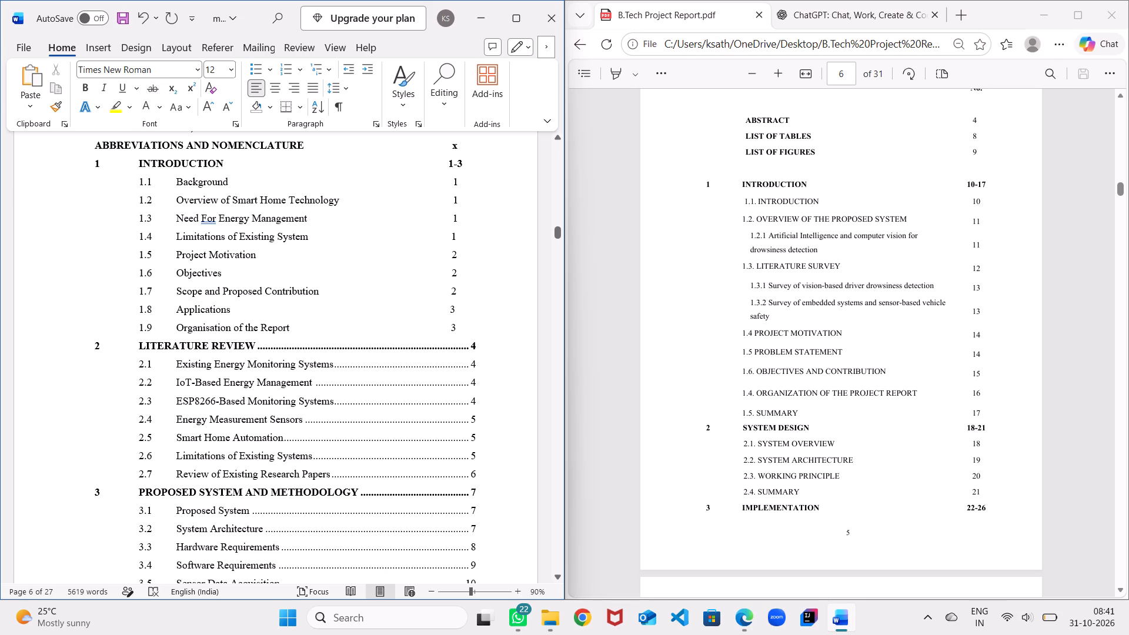
pyautogui.click(447, 308)
pyautogui.press('space')
pyautogui.press('BackSpace')
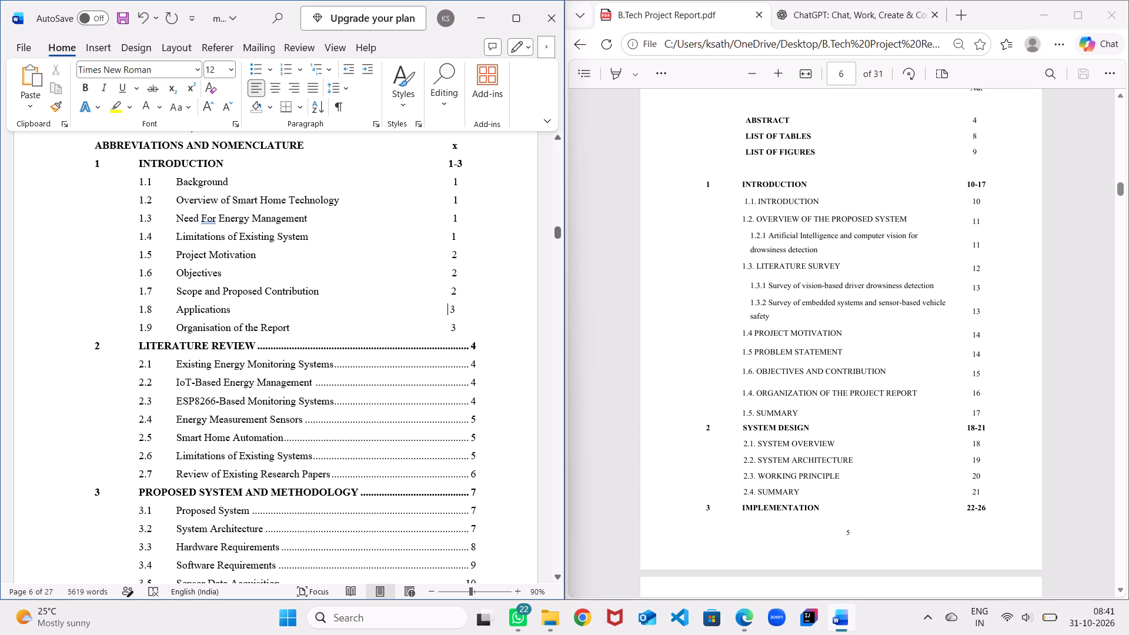
pyautogui.click(446, 325)
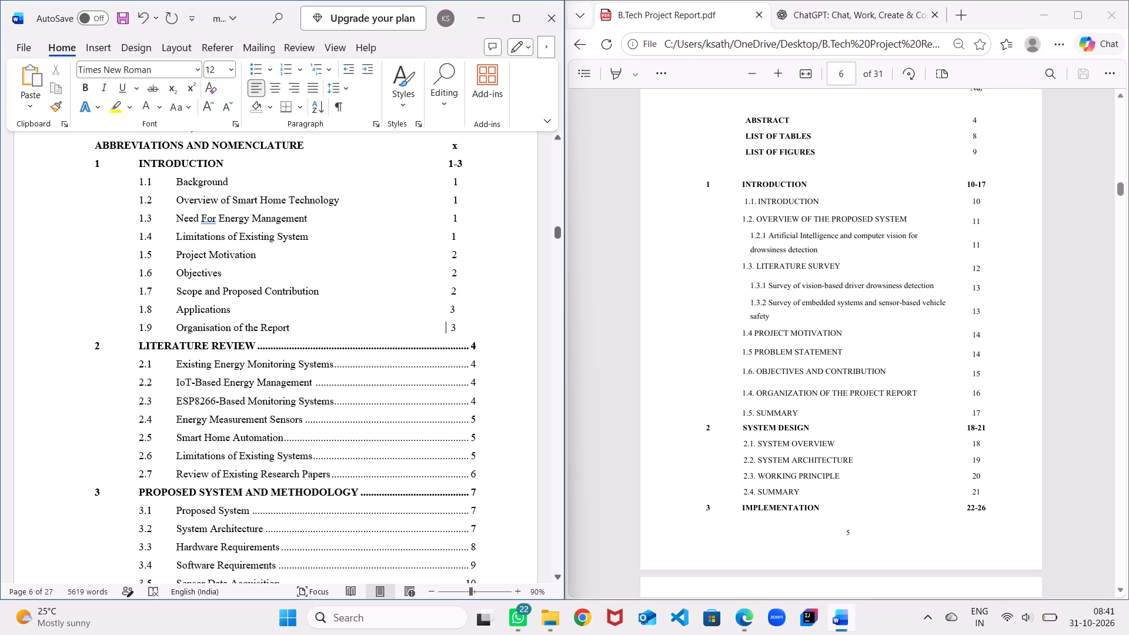
pyautogui.click(446, 304)
pyautogui.press('space')
pyautogui.click(449, 327)
pyautogui.press('space')
# Add one space before the page numbers of entries 1.7, 1.6, 1.5 and 1.4 to line them up with the Introduction column.
pyautogui.click(449, 292)
pyautogui.press('space')
pyautogui.click(447, 274)
pyautogui.press('space')
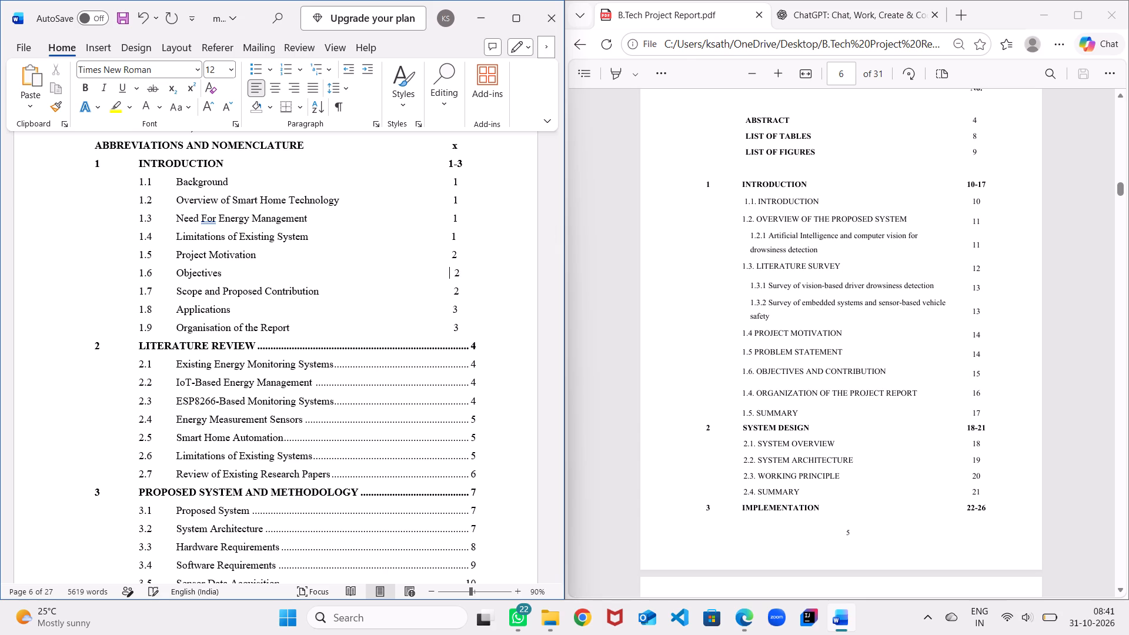
pyautogui.click(450, 253)
pyautogui.press('space')
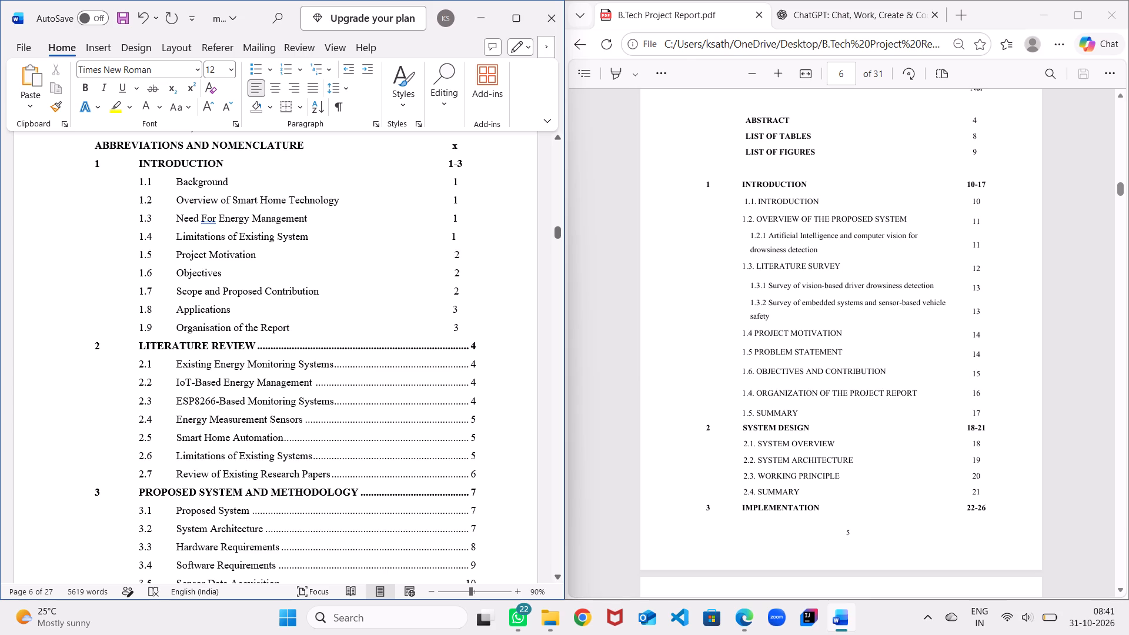
pyautogui.click(449, 234)
pyautogui.press('space')
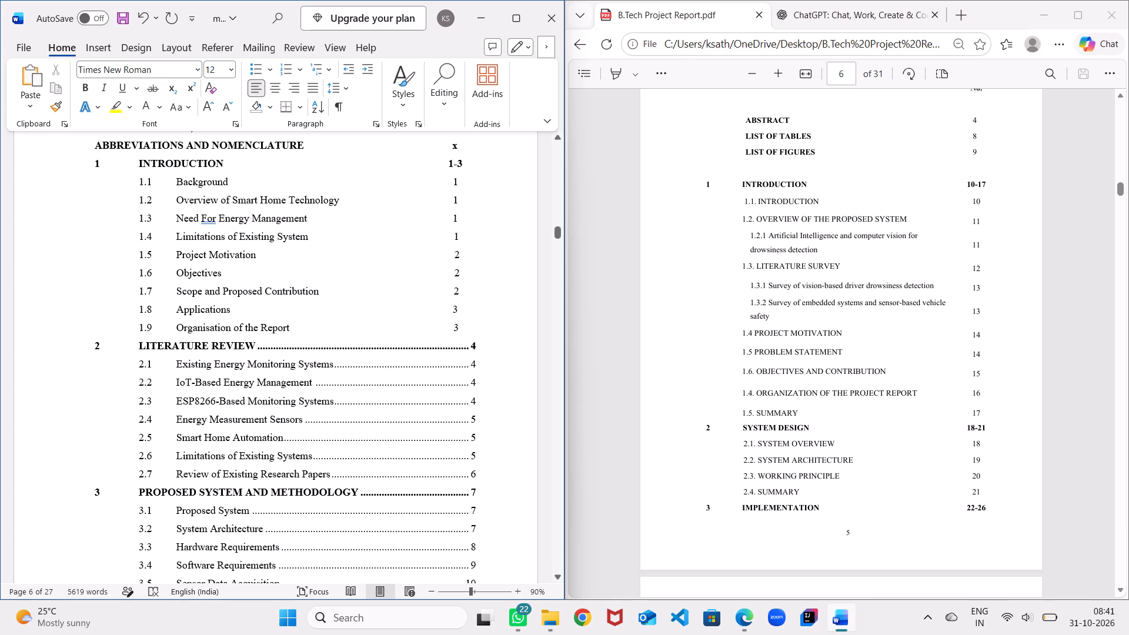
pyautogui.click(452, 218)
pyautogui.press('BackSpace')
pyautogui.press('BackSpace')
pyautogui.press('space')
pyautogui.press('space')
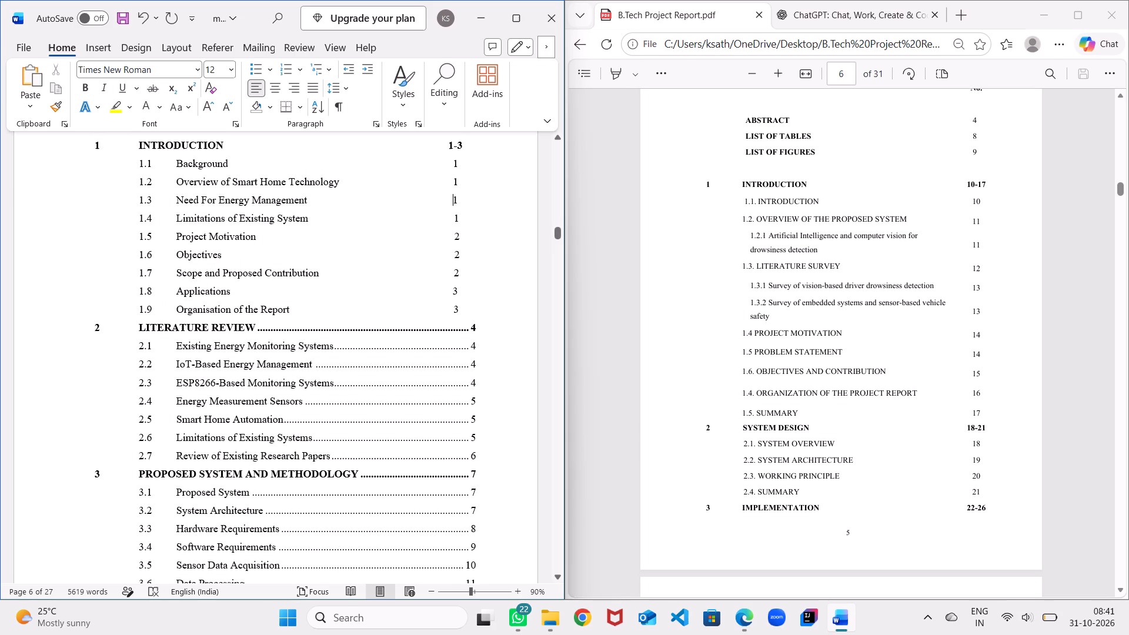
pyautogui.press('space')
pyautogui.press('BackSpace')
# Replace the dot leader in the chapter 2 LITERATURE REVIEW heading entry with blank spaces, aligning its page number 4 under the entries above.
pyautogui.scroll(-2, 460, 309)
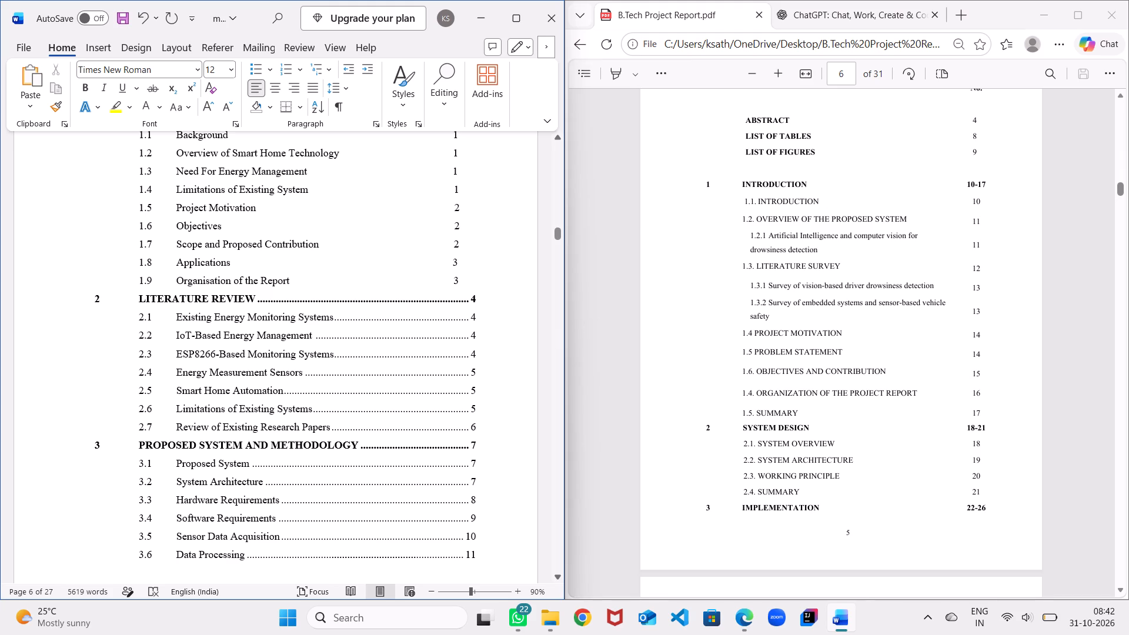
pyautogui.scroll(-2, 735, 409)
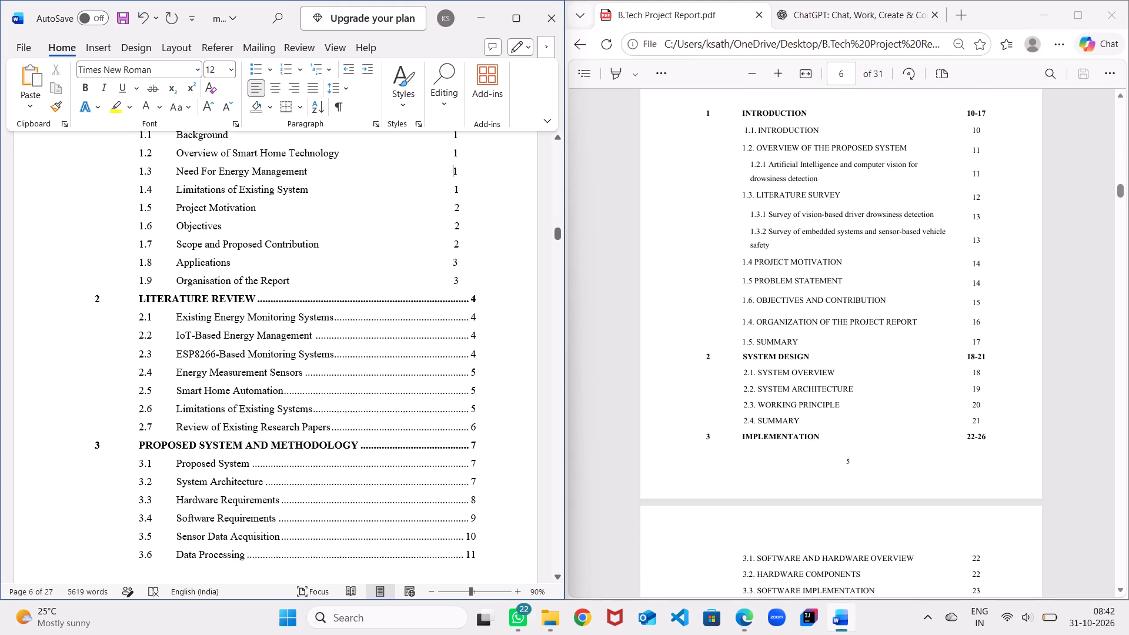
pyautogui.moveTo(469, 303); pyautogui.dragTo(268, 301)
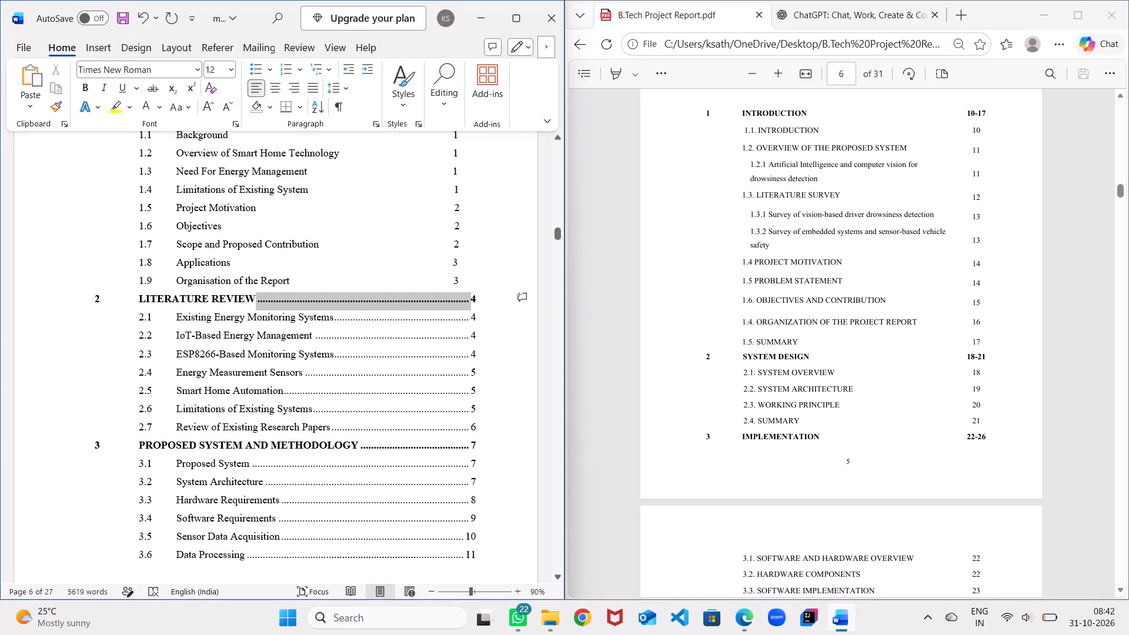
pyautogui.moveTo(268, 301); pyautogui.dragTo(268, 300)
pyautogui.press('BackSpace')
pyautogui.press('space')
pyautogui.press('space')
pyautogui.press('space')
pyautogui.press('space')
pyautogui.press('space')
pyautogui.press('space')
pyautogui.press('space')
pyautogui.press('space')
pyautogui.press('space')
pyautogui.press('space')
pyautogui.press('space')
pyautogui.press('space')
pyautogui.press('space')
pyautogui.press('space')
pyautogui.press('space')
pyautogui.press('space')
pyautogui.press('space')
pyautogui.press('space')
pyautogui.press('space')
pyautogui.press('space')
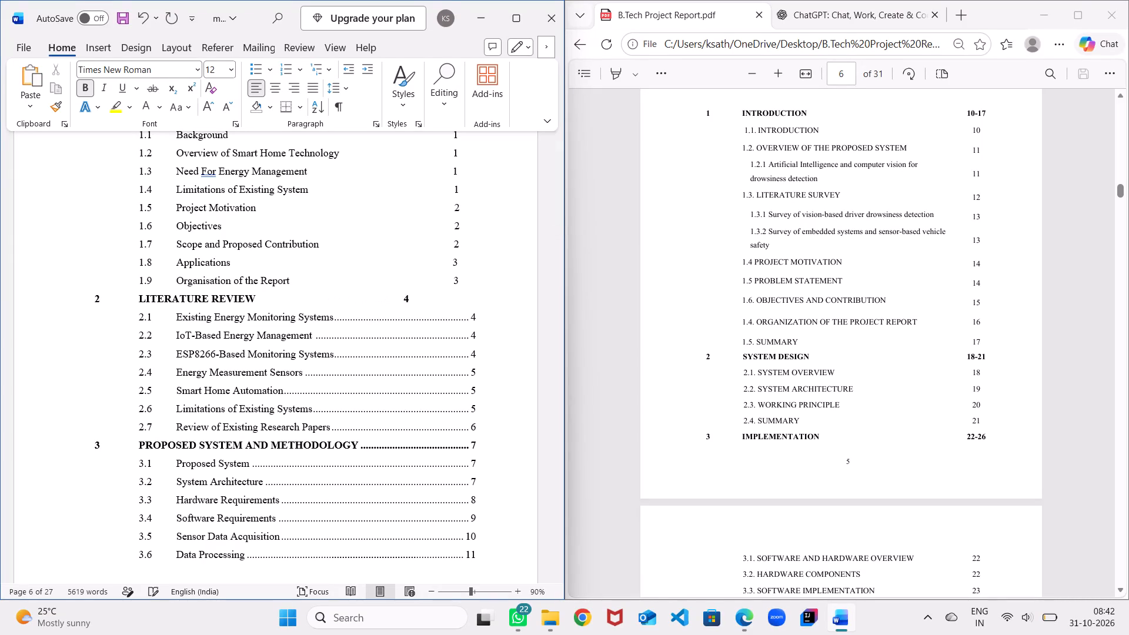
pyautogui.press('space')
pyautogui.press('space')
pyautogui.press('space')
pyautogui.press('space')
pyautogui.press('space')
pyautogui.press('space')
pyautogui.press('space')
pyautogui.press('space')
pyautogui.press('space')
pyautogui.press('space')
# Replace the dot leader in the 2.1 Existing Energy Monitoring Systems entry with blank spaces, aligning its page number under the LITERATURE REVIEW entry's.
pyautogui.moveTo(469, 321); pyautogui.dragTo(472, 321)
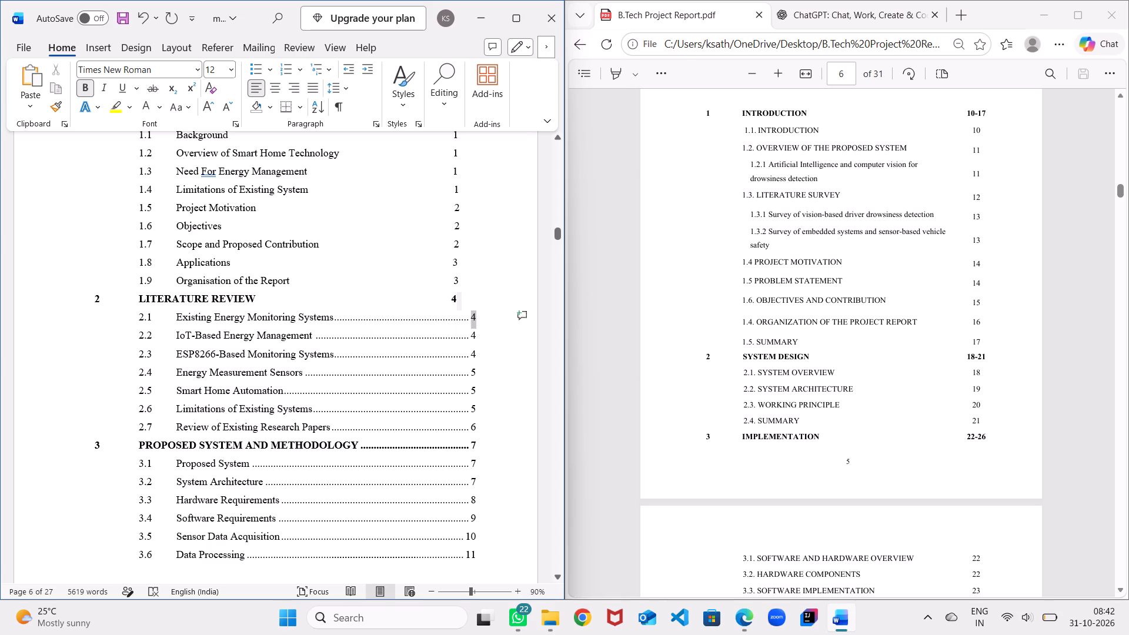
pyautogui.moveTo(472, 321); pyautogui.dragTo(386, 320)
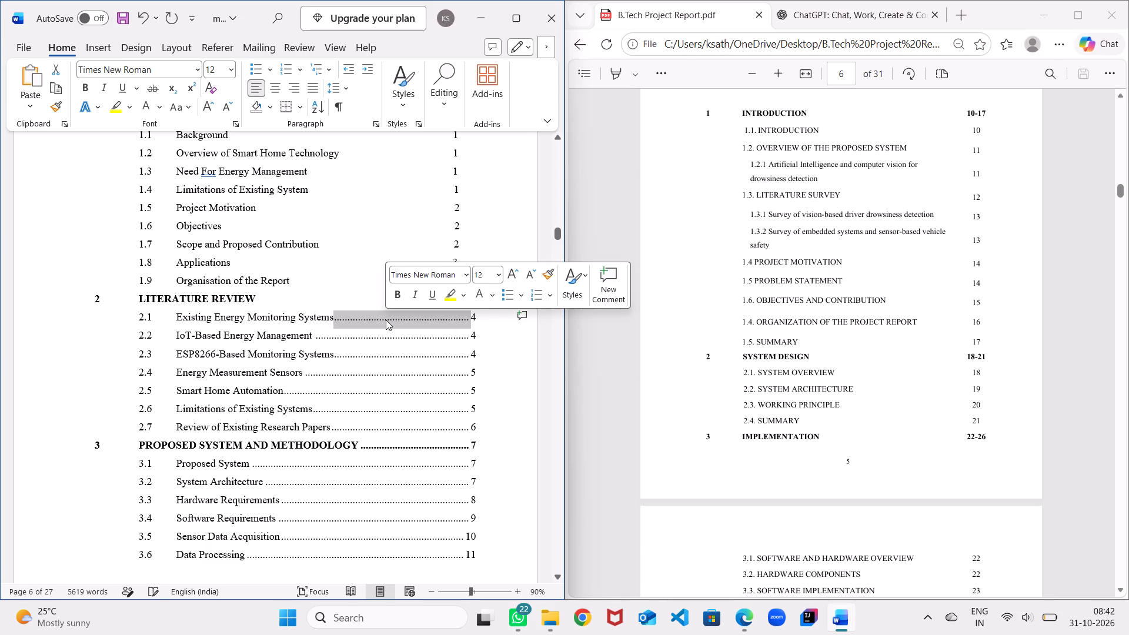
pyautogui.press('BackSpace')
pyautogui.press('space')
pyautogui.press('space')
pyautogui.press('space')
pyautogui.press('space')
pyautogui.press('space')
pyautogui.press('space')
pyautogui.press('space')
pyautogui.press('space')
pyautogui.press('space')
pyautogui.press('space')
pyautogui.press('space')
pyautogui.press('space')
pyautogui.press('space')
pyautogui.press('space')
pyautogui.press('space')
pyautogui.press('space')
pyautogui.press('space')
pyautogui.press('space')
pyautogui.press('space')
pyautogui.press('space')
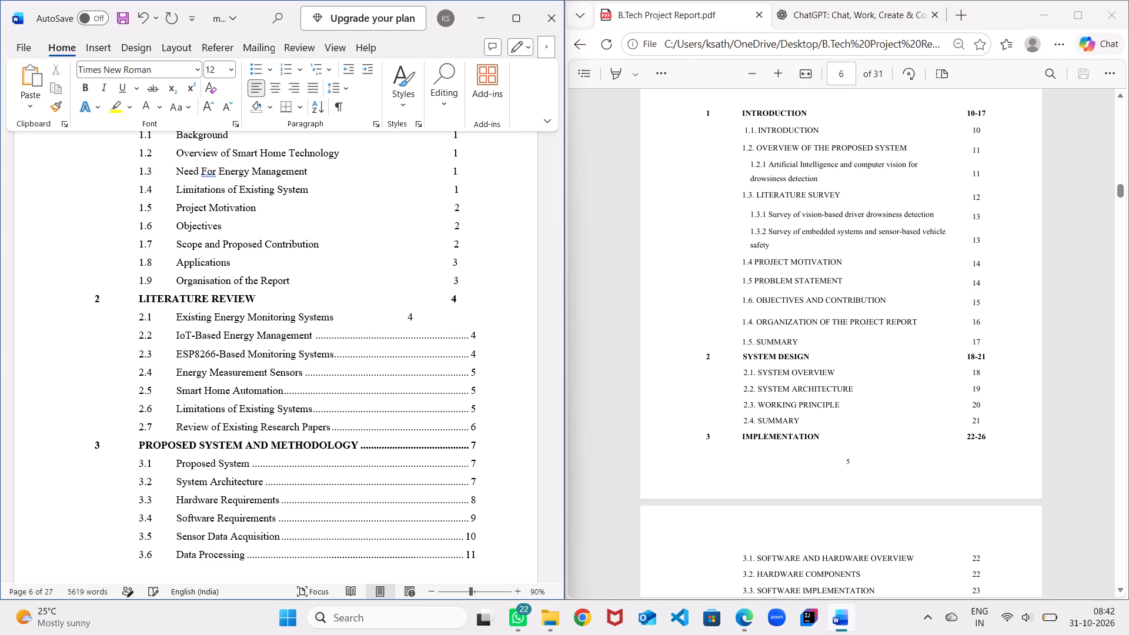
pyautogui.press('space')
pyautogui.press('space')
pyautogui.press('space')
pyautogui.press('space')
pyautogui.press('space')
pyautogui.press('space')
# Replace the dot leader in the 2.2 IoT-Based Energy Management entry with blank spaces, aligning its page number under the 2.1 entry's.
pyautogui.moveTo(468, 340); pyautogui.dragTo(321, 343)
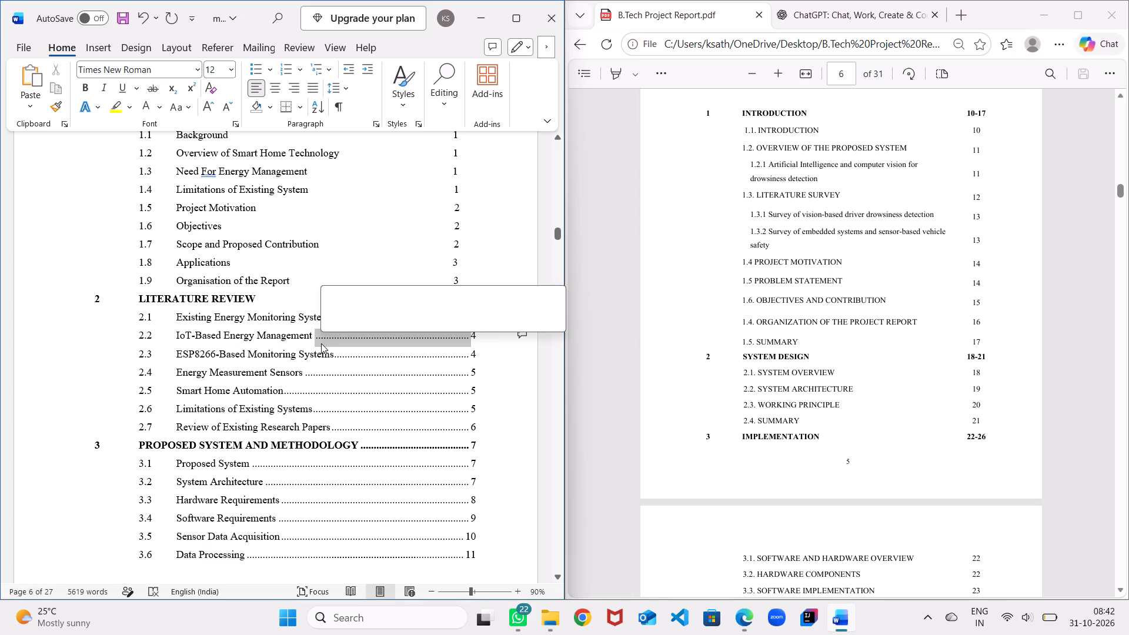
pyautogui.press('BackSpace')
pyautogui.press('space')
pyautogui.press('space')
pyautogui.press('space')
pyautogui.press('space')
pyautogui.press('space')
pyautogui.press('space')
pyautogui.press('space')
pyautogui.press('space')
pyautogui.press('space')
pyautogui.press('space')
pyautogui.press('space')
pyautogui.press('space')
pyautogui.press('space')
pyautogui.press('space')
pyautogui.press('space')
pyautogui.press('space')
pyautogui.press('space')
pyautogui.press('space')
pyautogui.press('space')
pyautogui.press('space')
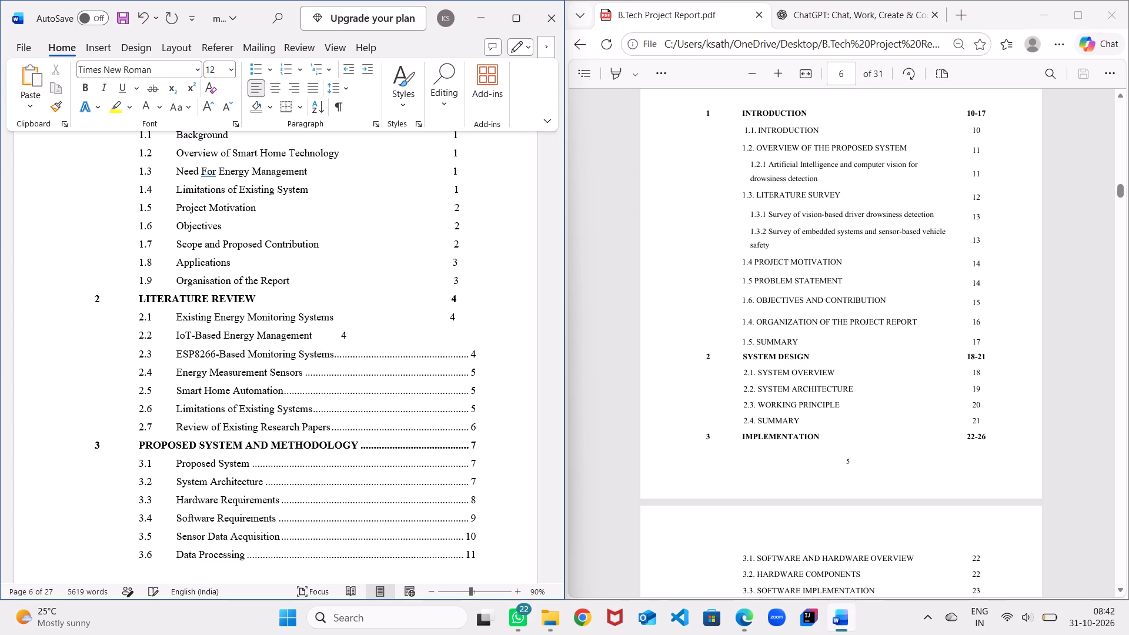
pyautogui.press('space')
pyautogui.press('space')
pyautogui.press('space')
pyautogui.press('space')
pyautogui.press('space')
# Replace the dot leader in the 2.3 ESP8266-Based Monitoring Systems entry with blank spaces, bringing its page number under the 2.2 entry's.
pyautogui.moveTo(467, 355); pyautogui.dragTo(345, 351)
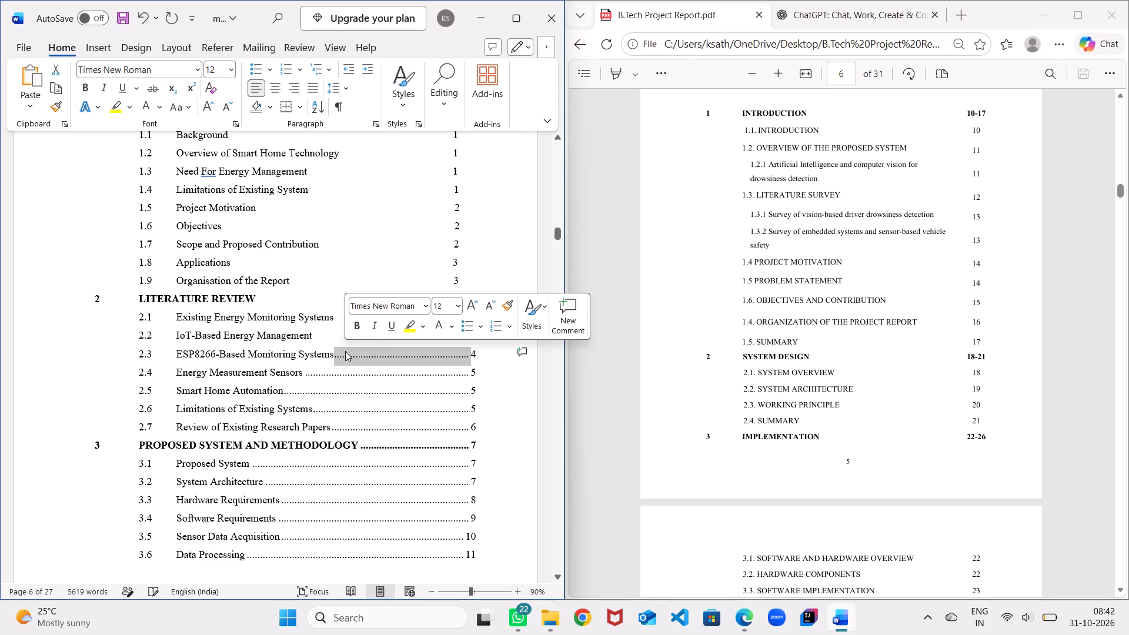
pyautogui.press('BackSpace')
pyautogui.press('space')
pyautogui.press('space')
pyautogui.press('space')
pyautogui.press('space')
pyautogui.press('space')
pyautogui.press('space')
pyautogui.press('space')
pyautogui.press('space')
pyautogui.press('space')
pyautogui.press('space')
pyautogui.press('space')
pyautogui.press('space')
pyautogui.press('space')
pyautogui.press('space')
pyautogui.press('space')
pyautogui.press('space')
pyautogui.press('space')
pyautogui.press('space')
pyautogui.press('space')
pyautogui.press('space')
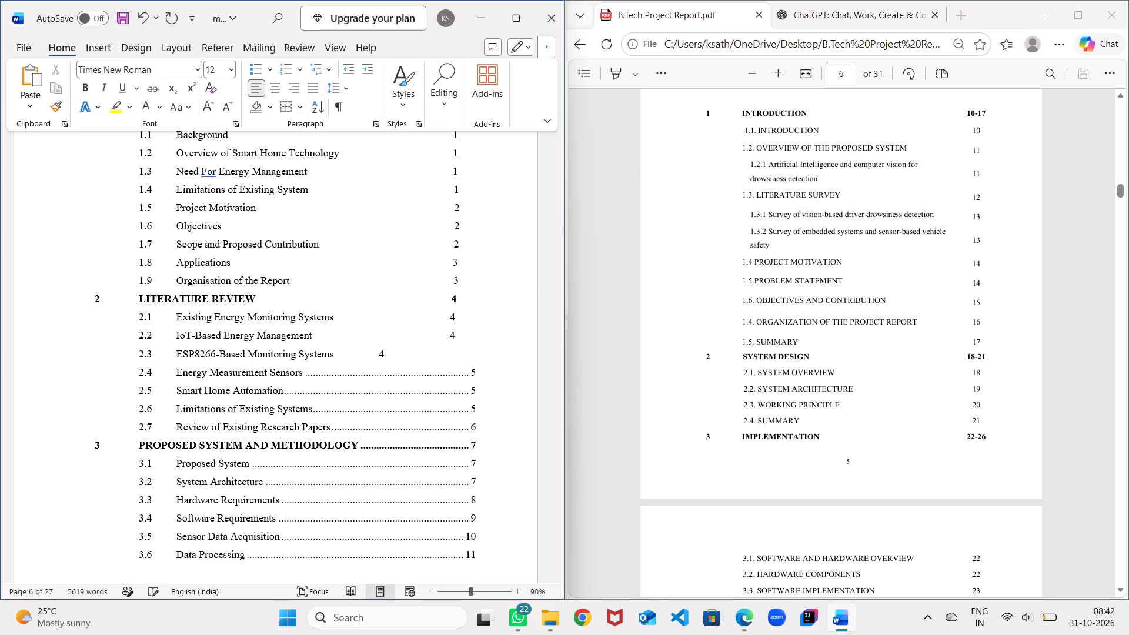
pyautogui.press('space')
pyautogui.press('space')
pyautogui.press('space')
pyautogui.press('space')
pyautogui.press('space')
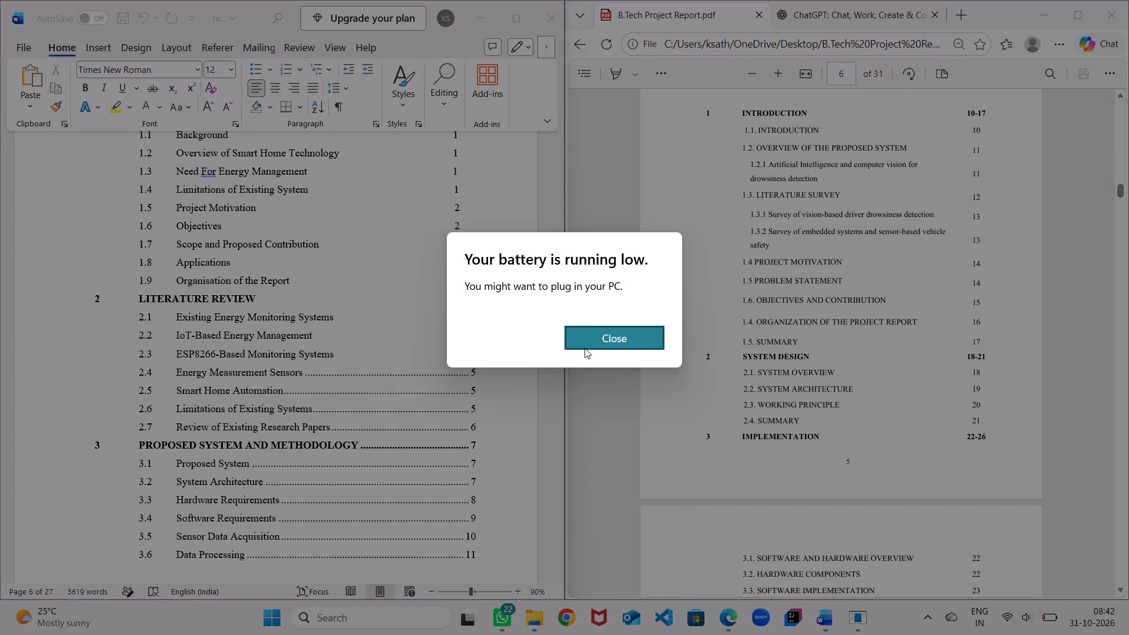
# Dismiss the low-battery notice to get back to the report.
pyautogui.click(584, 155)
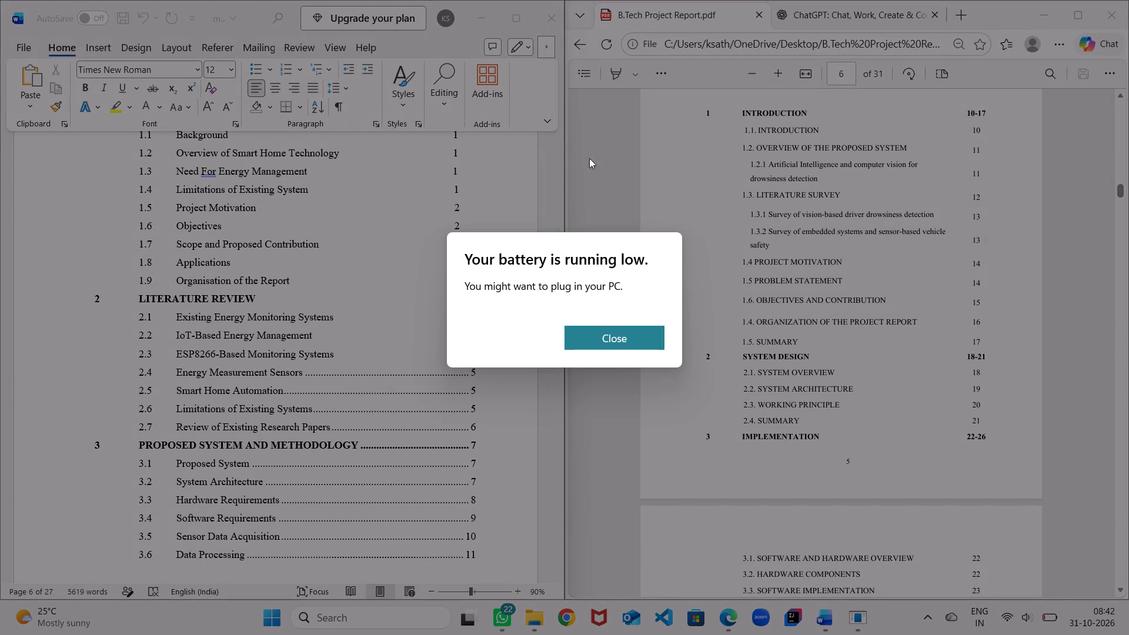
pyautogui.click(599, 337)
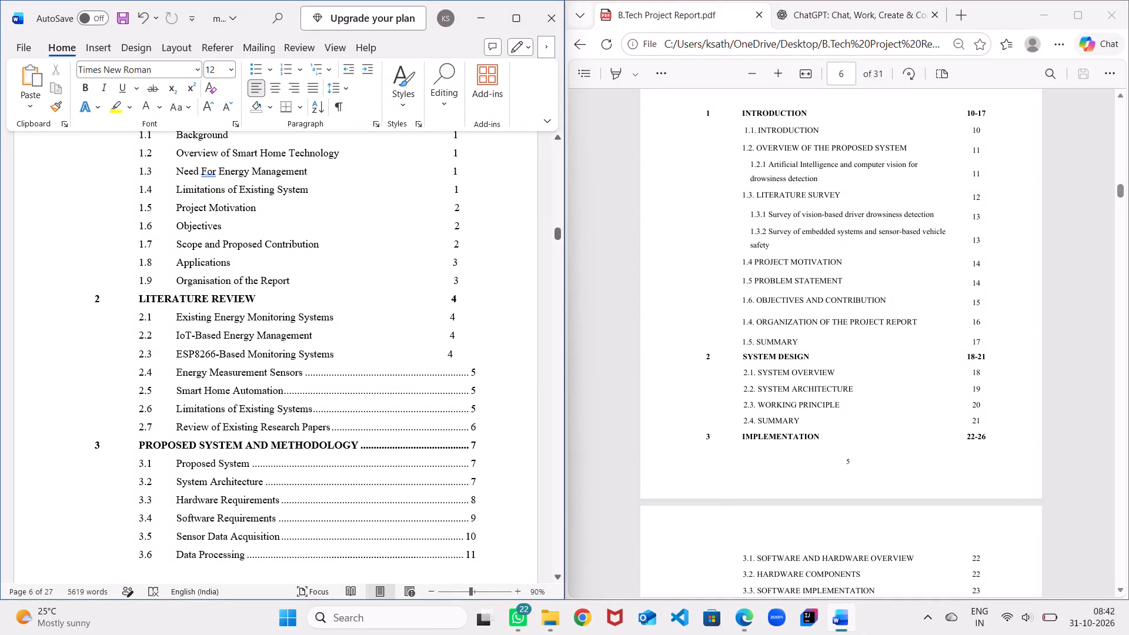
# Replace the dot leader in the 2.4 Energy Measurement Sensors entry with blank spaces, aligning its page number under the 2.3 entry's.
pyautogui.moveTo(468, 374); pyautogui.dragTo(324, 378)
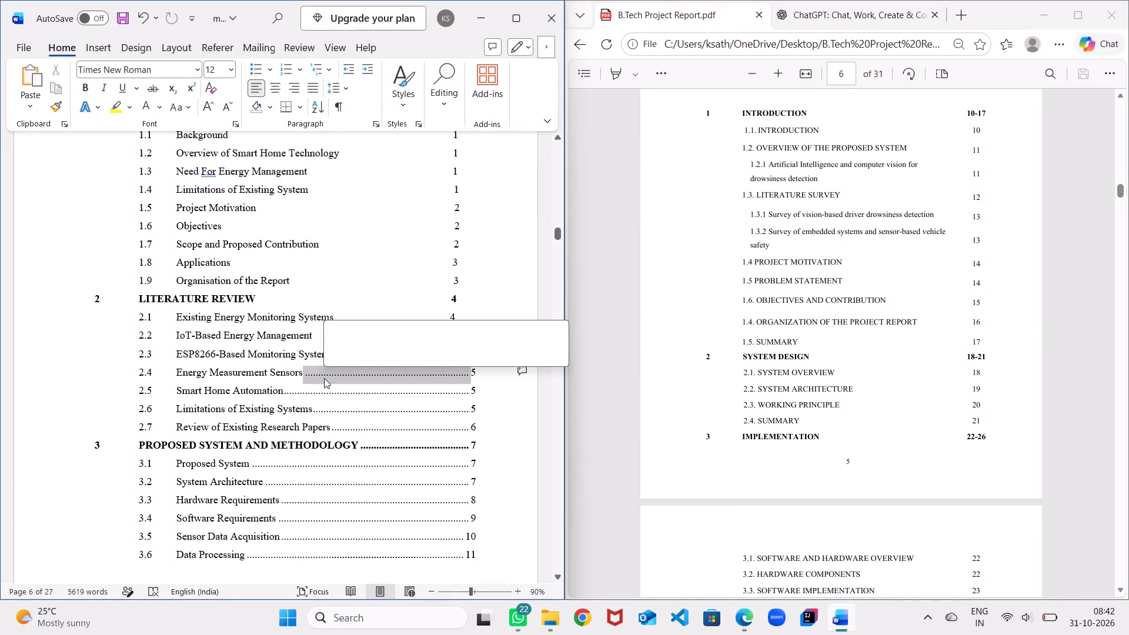
pyautogui.press('BackSpace')
pyautogui.press('space')
pyautogui.press('space')
pyautogui.press('space')
pyautogui.press('space')
pyautogui.press('space')
pyautogui.press('space')
pyautogui.press('space')
pyautogui.press('space')
pyautogui.press('space')
pyautogui.press('space')
pyautogui.press('space')
pyautogui.press('space')
pyautogui.press('space')
pyautogui.press('space')
pyautogui.press('space')
pyautogui.press('space')
pyautogui.press('space')
pyautogui.press('space')
pyautogui.press('space')
pyautogui.press('space')
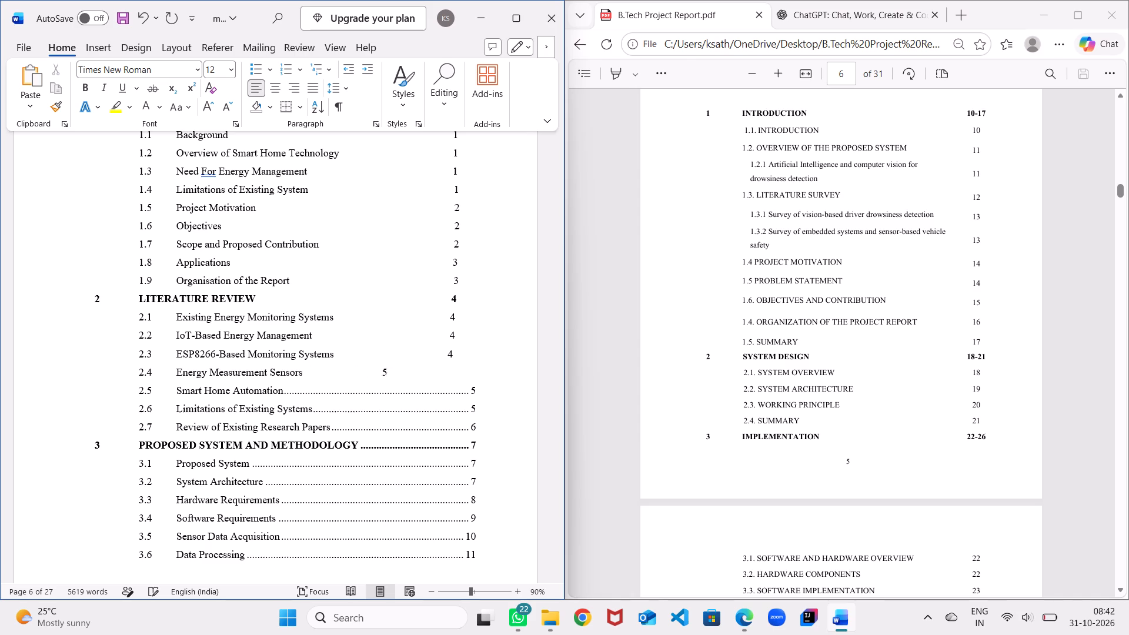
pyautogui.press('space')
pyautogui.press('space')
pyautogui.press('space')
pyautogui.press('space')
pyautogui.press('space')
pyautogui.press('space')
pyautogui.press('space')
pyautogui.press('BackSpace')
pyautogui.press('space')
# Replace the dot leader in the 2.5 Smart Home Automation entry with blank spaces, aligning its page number under the 2.4 entry's.
pyautogui.moveTo(469, 395); pyautogui.dragTo(371, 395)
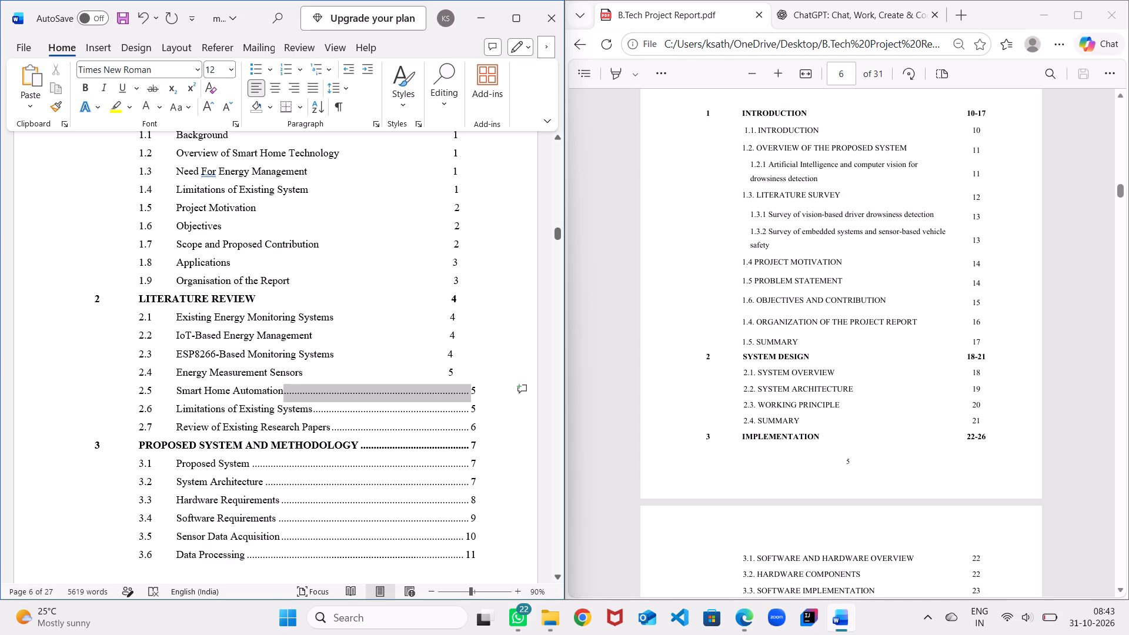
pyautogui.moveTo(371, 395); pyautogui.dragTo(315, 395)
pyautogui.press('BackSpace')
pyautogui.press('space')
pyautogui.press('space')
pyautogui.press('space')
pyautogui.press('space')
pyautogui.press('space')
pyautogui.press('space')
pyautogui.press('space')
pyautogui.press('space')
pyautogui.press('space')
pyautogui.press('space')
pyautogui.press('space')
pyautogui.press('space')
pyautogui.press('space')
pyautogui.press('space')
pyautogui.press('space')
pyautogui.press('space')
pyautogui.press('space')
pyautogui.press('space')
pyautogui.press('space')
pyautogui.press('space')
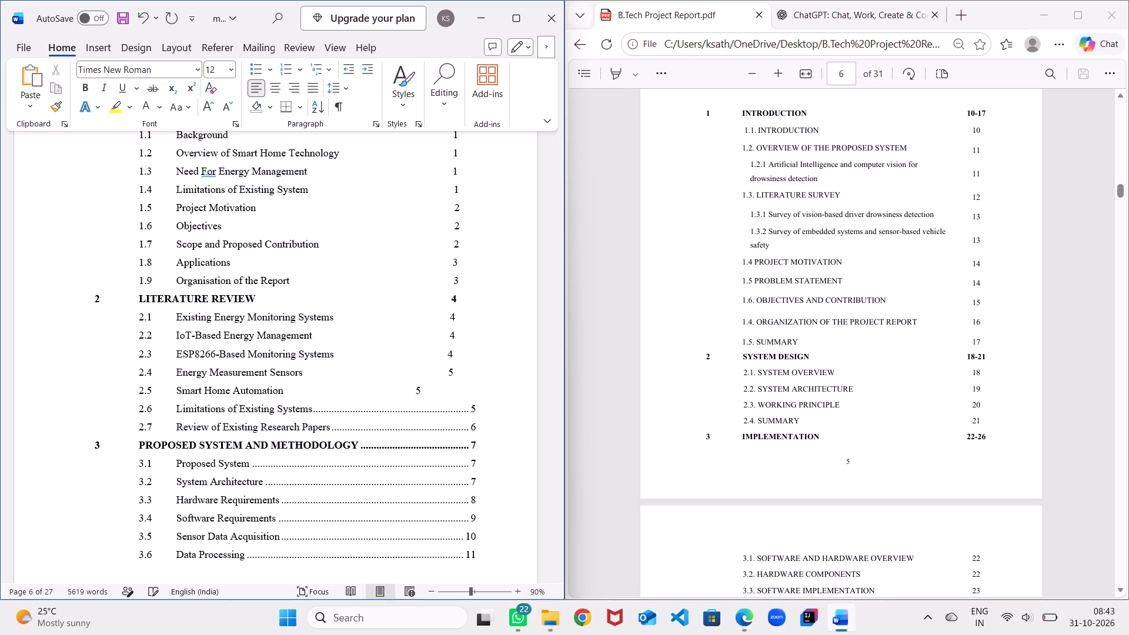
pyautogui.press('space')
pyautogui.press('space')
pyautogui.press('space')
pyautogui.press('space')
pyautogui.press('space')
pyautogui.press('space')
pyautogui.press('space')
pyautogui.press('space')
pyautogui.press('space')
pyautogui.press('space')
# Replace the dot leader in the 2.6 Limitations of Existing Systems entry with blank spaces, aligning its page number under the 2.5 entry's.
pyautogui.click(472, 412)
pyautogui.moveTo(470, 411); pyautogui.dragTo(324, 407)
pyautogui.press('BackSpace')
pyautogui.press('space')
pyautogui.press('space')
pyautogui.press('space')
pyautogui.press('space')
pyautogui.press('space')
pyautogui.press('space')
pyautogui.press('space')
pyautogui.press('space')
pyautogui.press('space')
pyautogui.press('space')
pyautogui.press('space')
pyautogui.press('space')
pyautogui.press('space')
pyautogui.press('space')
pyautogui.press('space')
pyautogui.press('space')
pyautogui.press('space')
pyautogui.press('space')
pyautogui.press('space')
pyautogui.press('space')
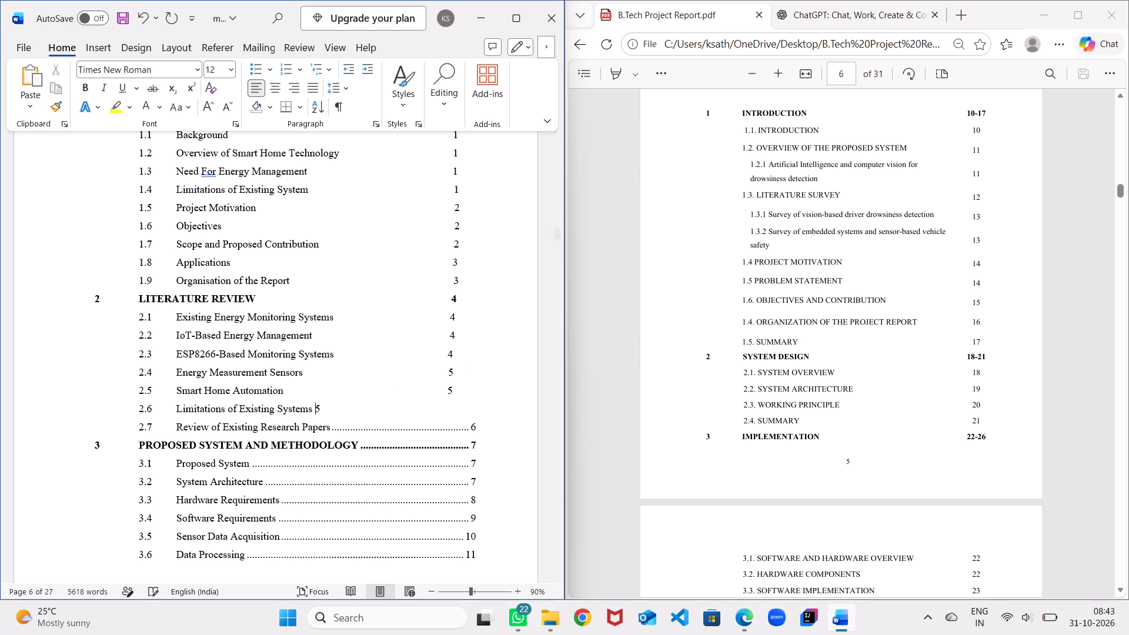
pyautogui.press('space')
pyautogui.press('space')
pyautogui.press('space')
pyautogui.press('space')
pyautogui.press('space')
pyautogui.press('space')
pyautogui.press('space')
pyautogui.press('space')
# Replace the dot leader in the 2.7 Review of Existing Research Papers entry with blank spaces, aligning its page number under the 2.6 entry's.
pyautogui.moveTo(470, 433); pyautogui.dragTo(367, 429)
pyautogui.press('BackSpace')
pyautogui.press('space')
pyautogui.press('space')
pyautogui.press('space')
pyautogui.press('space')
pyautogui.press('space')
pyautogui.press('space')
pyautogui.press('space')
pyautogui.press('space')
pyautogui.press('space')
pyautogui.press('space')
pyautogui.press('space')
pyautogui.press('space')
pyautogui.press('space')
pyautogui.press('space')
pyautogui.press('space')
pyautogui.press('space')
pyautogui.press('space')
pyautogui.press('space')
pyautogui.press('space')
pyautogui.press('space')
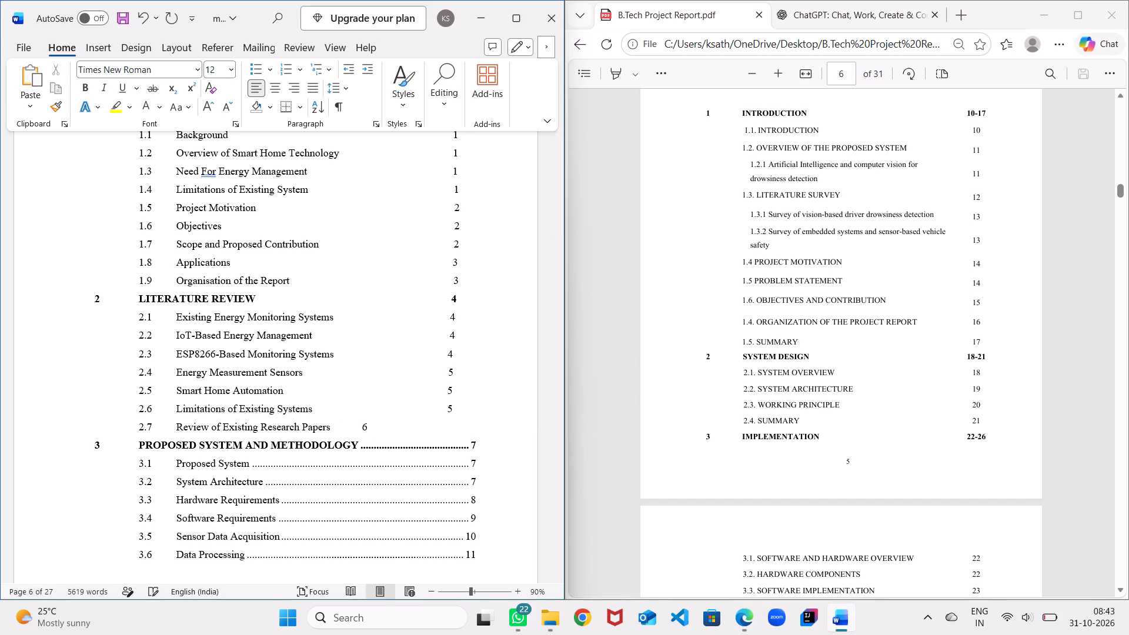
pyautogui.press('space')
pyautogui.press('space')
pyautogui.press('space')
# Replace the dot leader in the chapter 3 Proposed System and Methodology entry with blank spaces, aligning its page number under the 2.7 entry's.
pyautogui.scroll(-1, 367, 429)
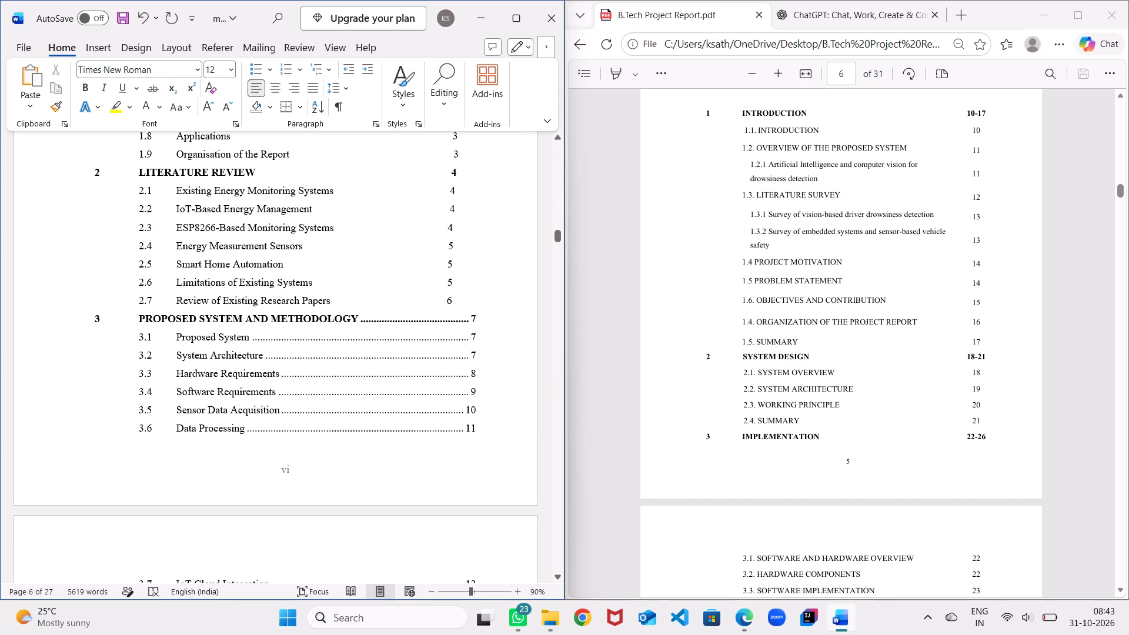
pyautogui.moveTo(469, 319); pyautogui.dragTo(426, 317)
pyautogui.moveTo(468, 321); pyautogui.dragTo(382, 318)
pyautogui.press('BackSpace')
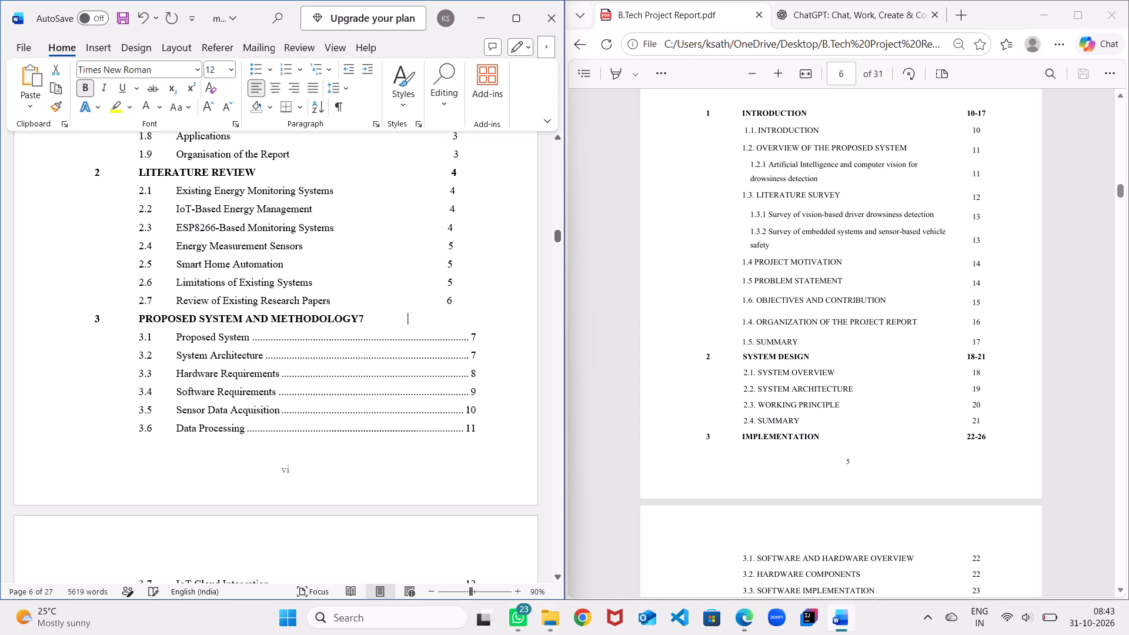
pyautogui.press('space')
pyautogui.press('space')
pyautogui.press('space')
pyautogui.press('space')
pyautogui.press('space')
pyautogui.press('space')
pyautogui.press('space')
pyautogui.press('space')
pyautogui.press('space')
pyautogui.press('space')
pyautogui.press('space')
pyautogui.press('space')
pyautogui.press('space')
pyautogui.press('space')
pyautogui.press('space')
pyautogui.press('space')
pyautogui.press('space')
pyautogui.press('space')
pyautogui.press('space')
pyautogui.press('space')
pyautogui.press('BackSpace')
pyautogui.press('BackSpace')
pyautogui.press('BackSpace')
# Replace the dot leader in the 3.10 Expected Outcomes entry with blank spaces, aligning its page number under the 3.9 entry's.
pyautogui.scroll(-1, 461, 365)
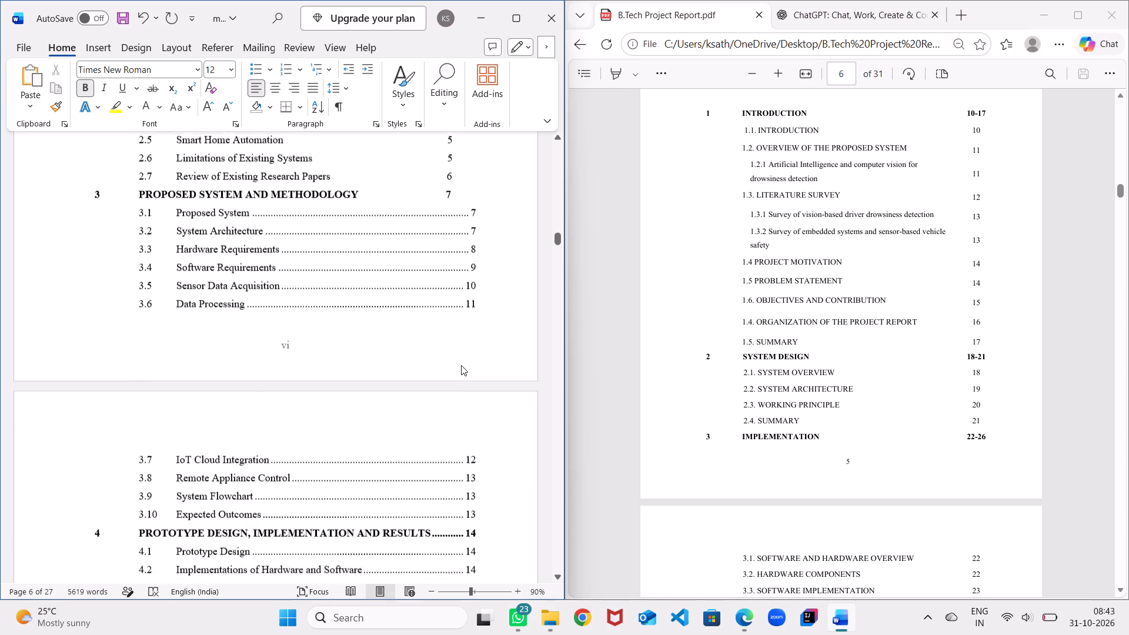
pyautogui.scroll(-1, 461, 365)
pyautogui.scroll(-3, 797, 402)
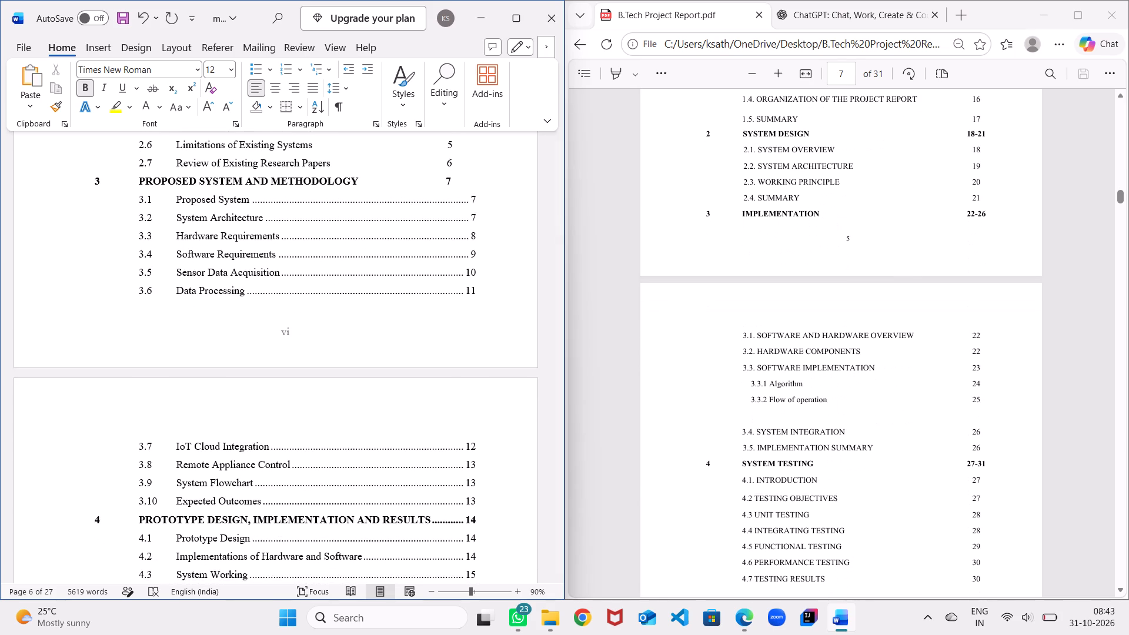
pyautogui.scroll(-1, 327, 406)
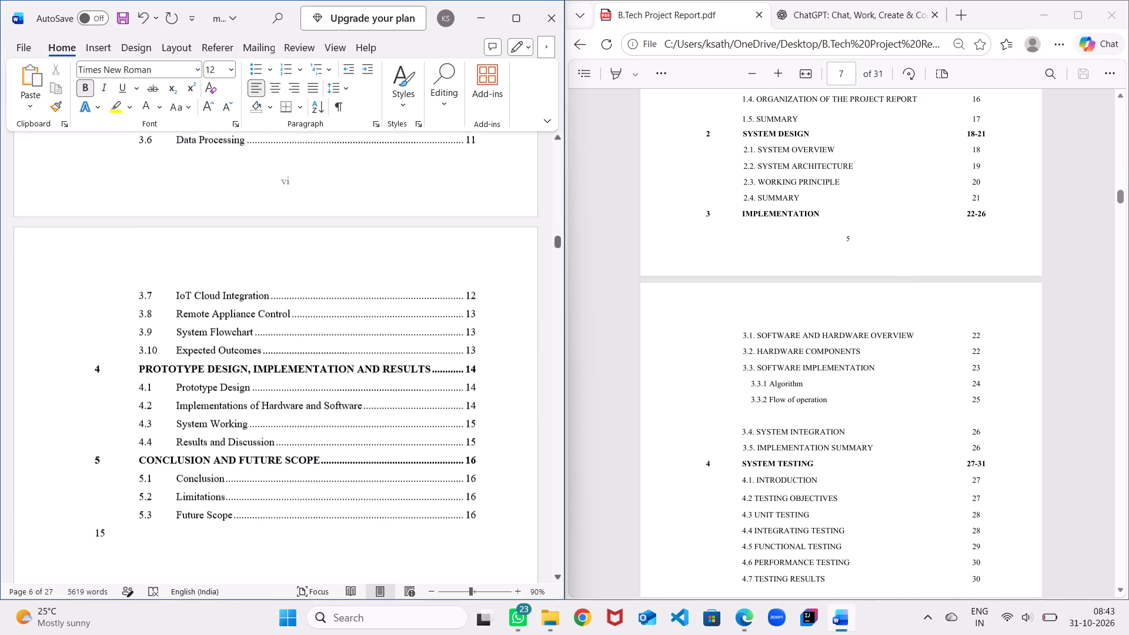
pyautogui.moveTo(465, 348); pyautogui.dragTo(398, 370)
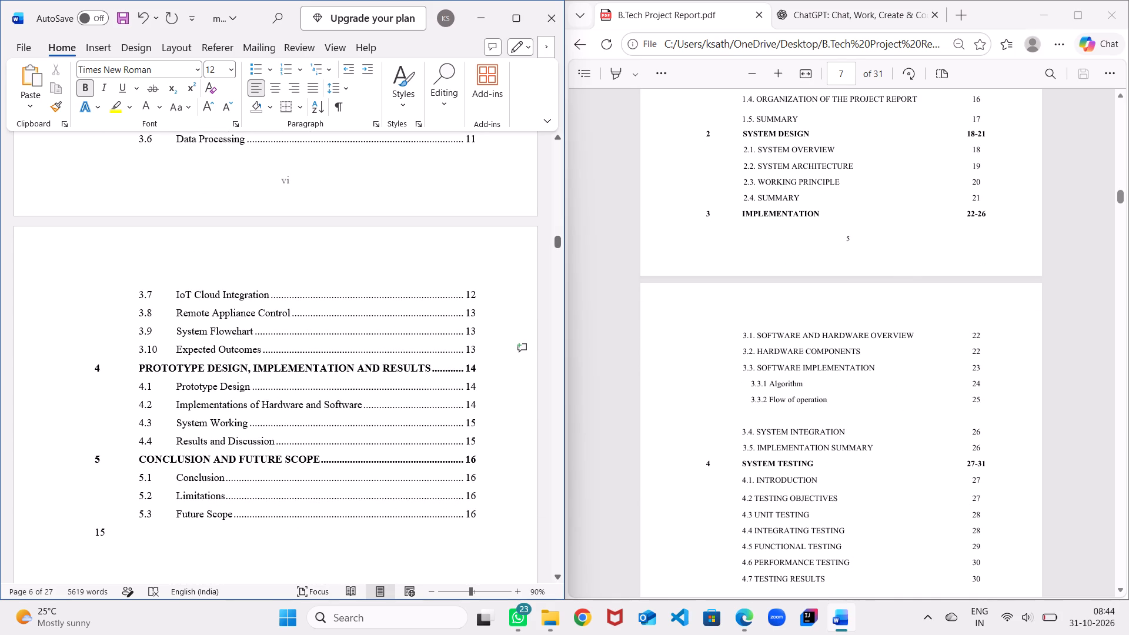
pyautogui.moveTo(398, 370); pyautogui.dragTo(301, 343)
pyautogui.press('BackSpace')
pyautogui.press('space')
pyautogui.press('space')
pyautogui.press('space')
pyautogui.press('space')
pyautogui.press('space')
pyautogui.press('space')
pyautogui.press('space')
pyautogui.press('space')
pyautogui.press('space')
pyautogui.press('space')
pyautogui.press('space')
pyautogui.press('space')
pyautogui.press('space')
pyautogui.press('space')
pyautogui.press('space')
pyautogui.press('space')
pyautogui.press('space')
pyautogui.press('space')
pyautogui.press('space')
pyautogui.press('space')
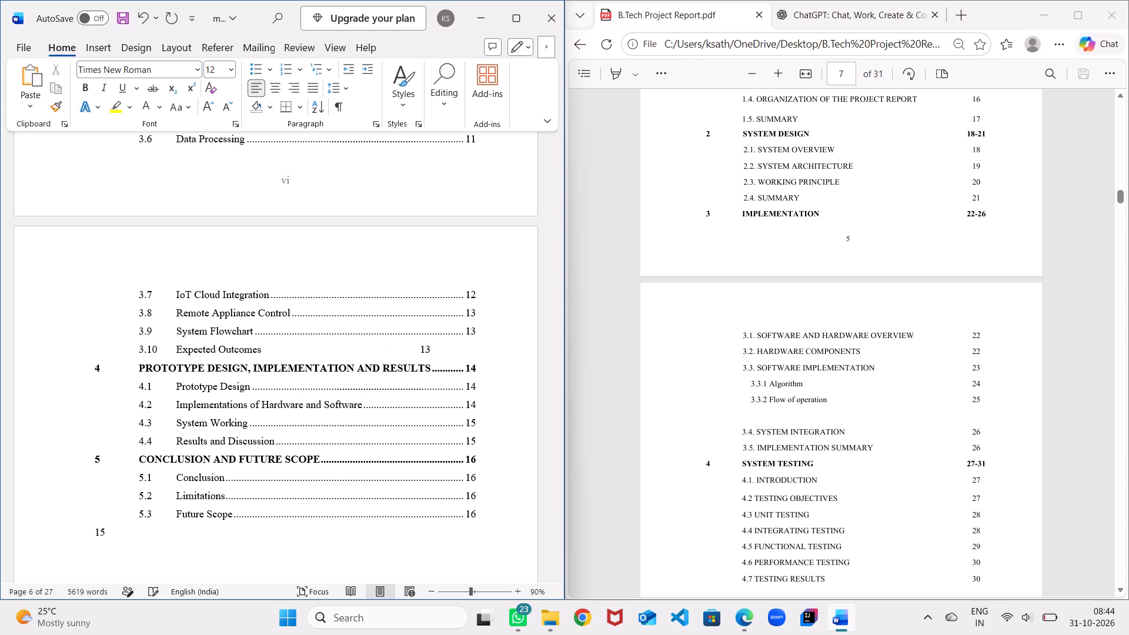
pyautogui.press('space')
pyautogui.press('space')
pyautogui.press('space')
pyautogui.press('space')
pyautogui.press('space')
pyautogui.press('space')
pyautogui.press('space')
pyautogui.press('space')
pyautogui.press('space')
# Delete the stray 15 below the 5.3 Future Scope entry at the end of the table of contents.
pyautogui.scroll(-1, 252, 432)
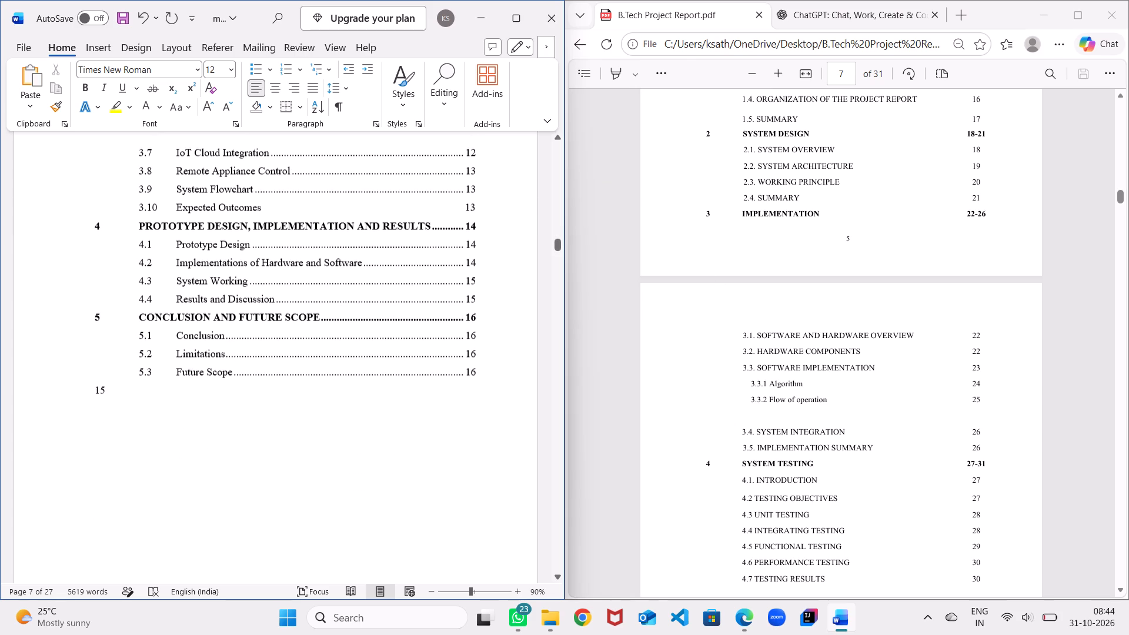
pyautogui.scroll(-1, 785, 472)
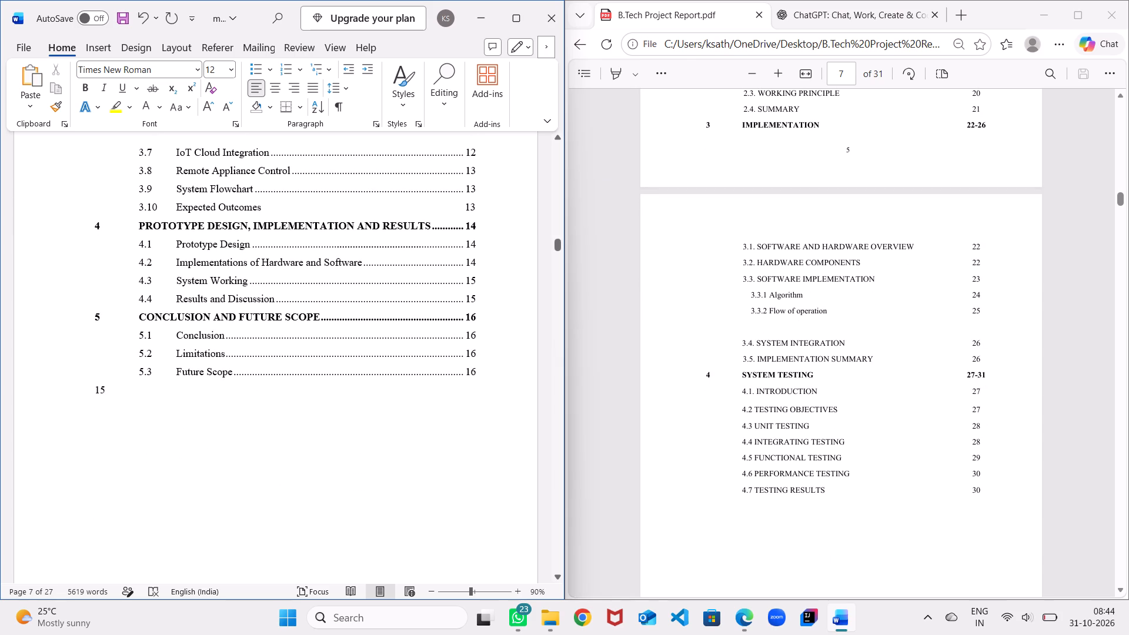
pyautogui.click(113, 386)
pyautogui.press('BackSpace')
pyautogui.press('BackSpace')
# Compare the report's contents, list of figures and chapter 1 pages with the reference report's contents and list of tables.
pyautogui.scroll(-1, 692, 466)
pyautogui.scroll(-2, 289, 419)
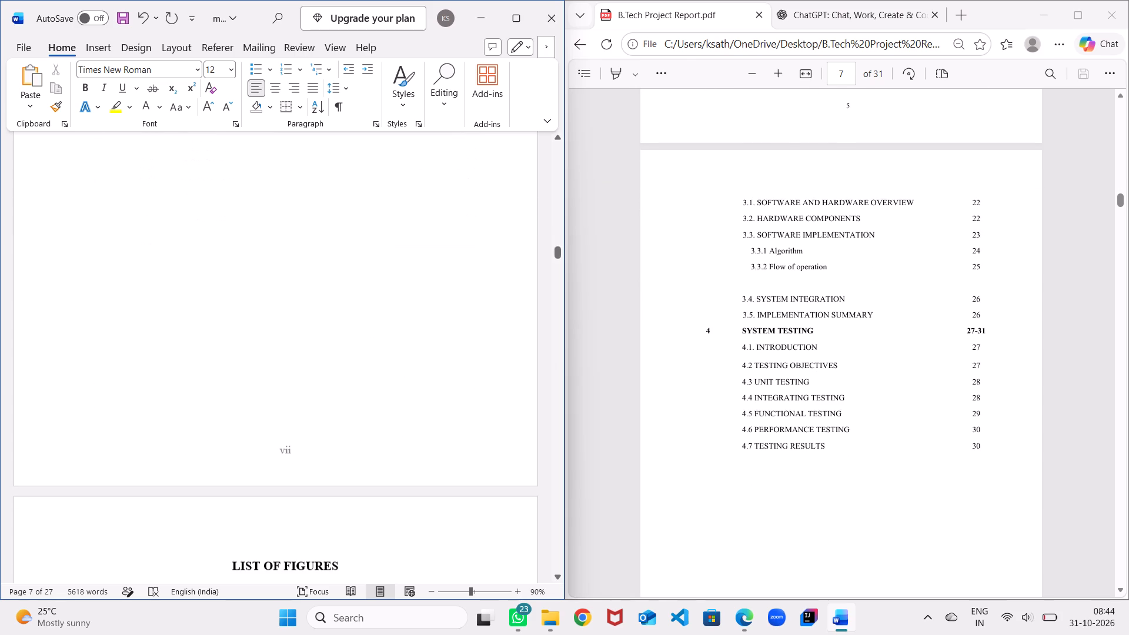
pyautogui.scroll(-3, 705, 480)
pyautogui.scroll(-1, 378, 485)
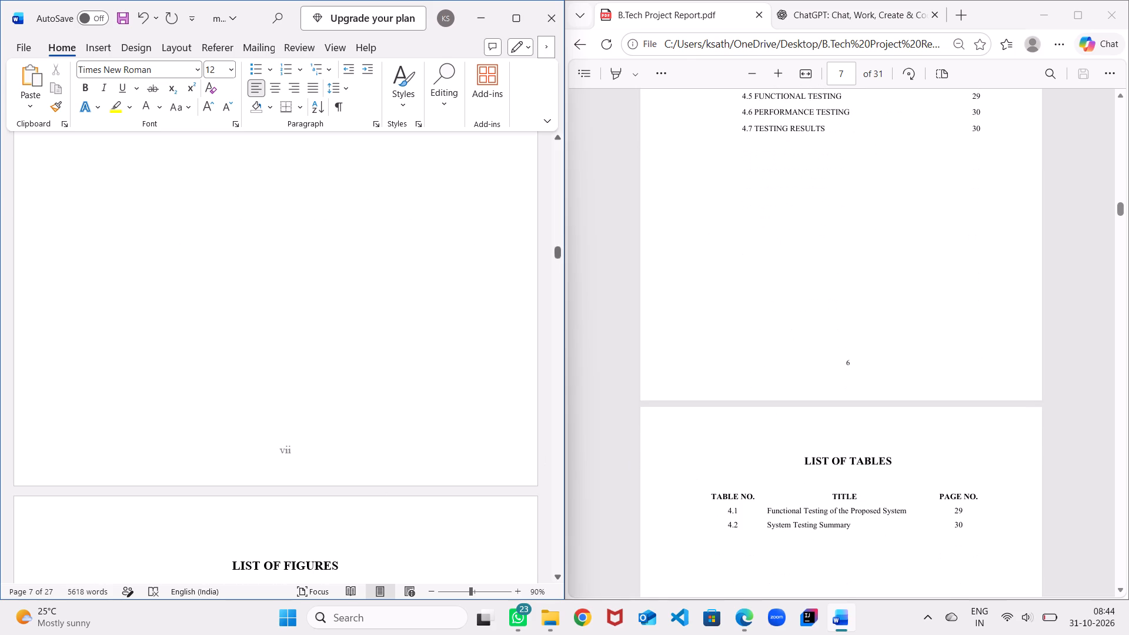
pyautogui.scroll(-2, 378, 485)
pyautogui.scroll(4, 378, 485)
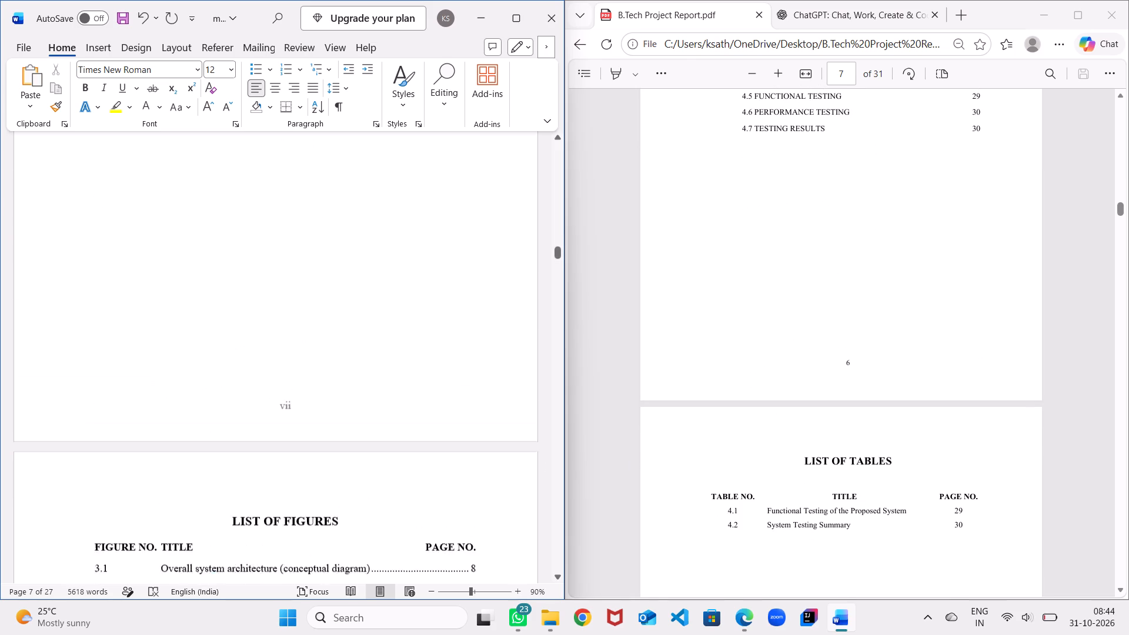
pyautogui.scroll(2, 378, 485)
pyautogui.scroll(-6, 378, 485)
pyautogui.scroll(1, 378, 485)
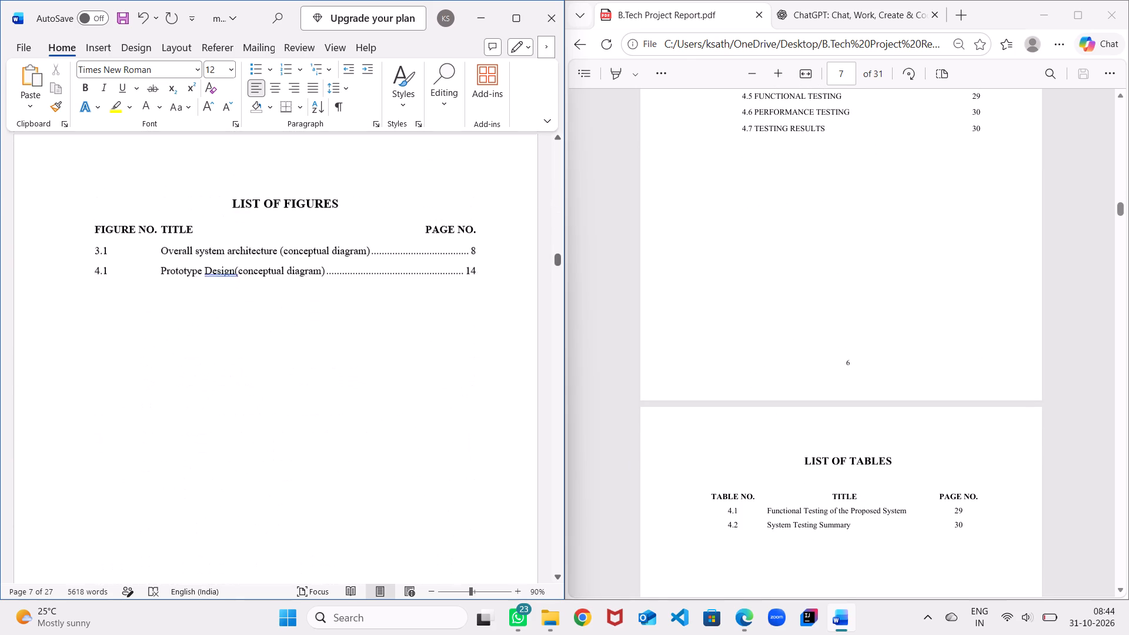
pyautogui.scroll(3, 378, 485)
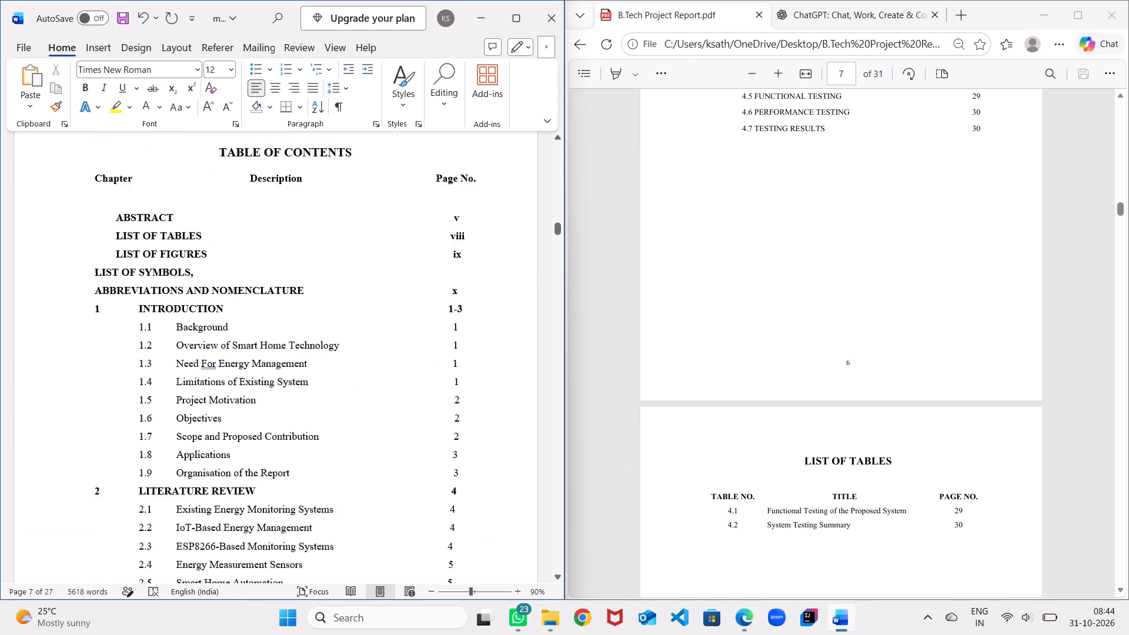
pyautogui.scroll(2, 378, 485)
pyautogui.scroll(-3, 436, 443)
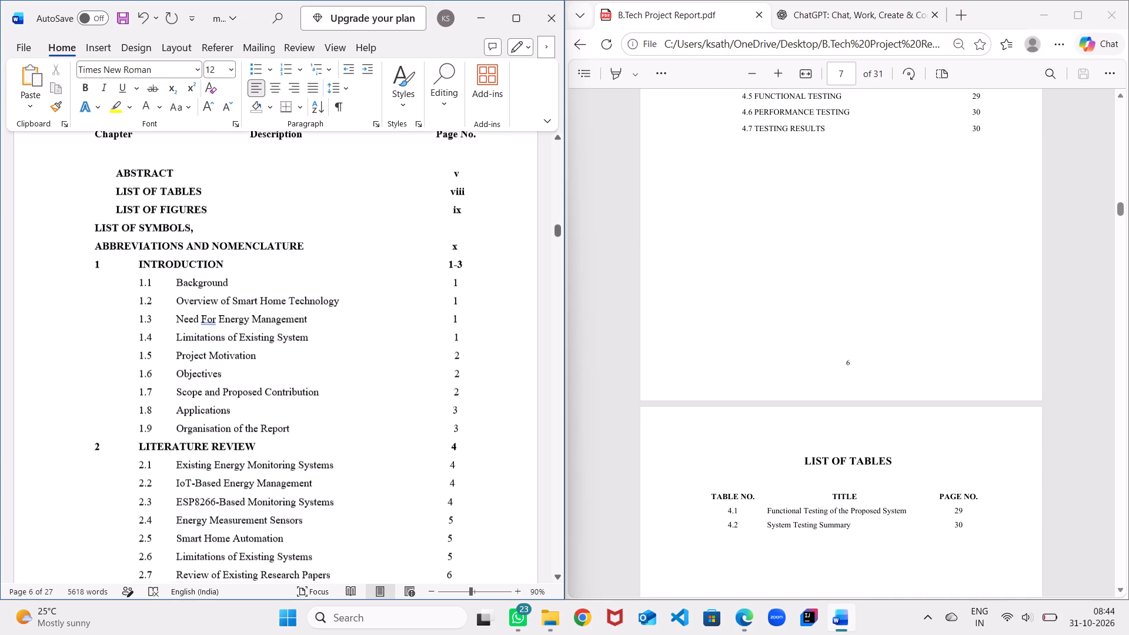
pyautogui.scroll(-1, 436, 443)
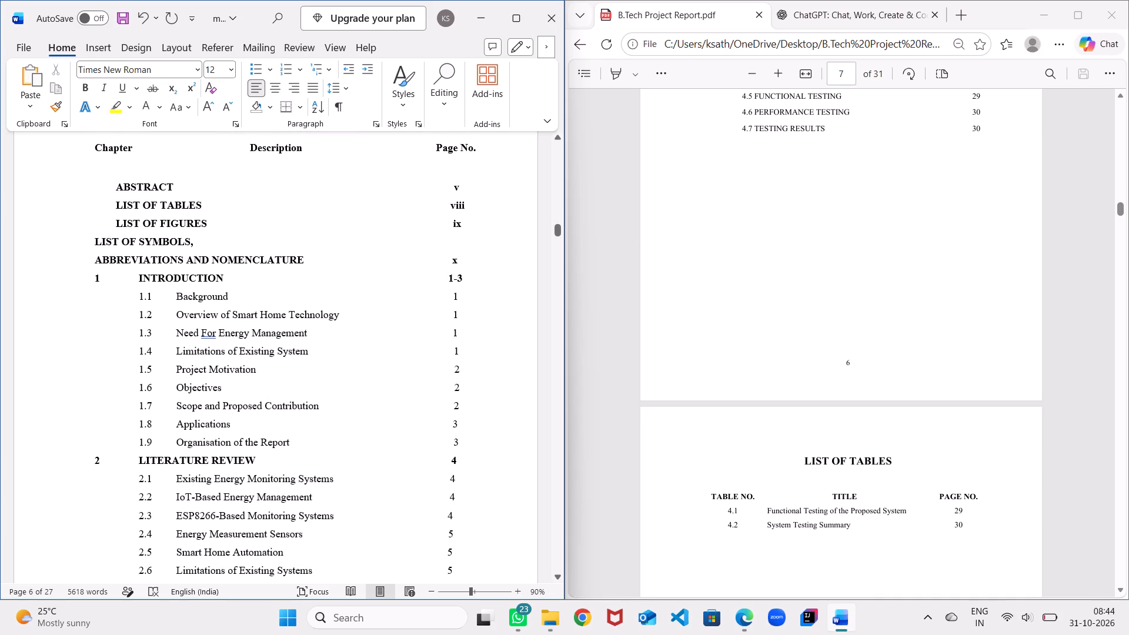
pyautogui.scroll(-1, 436, 443)
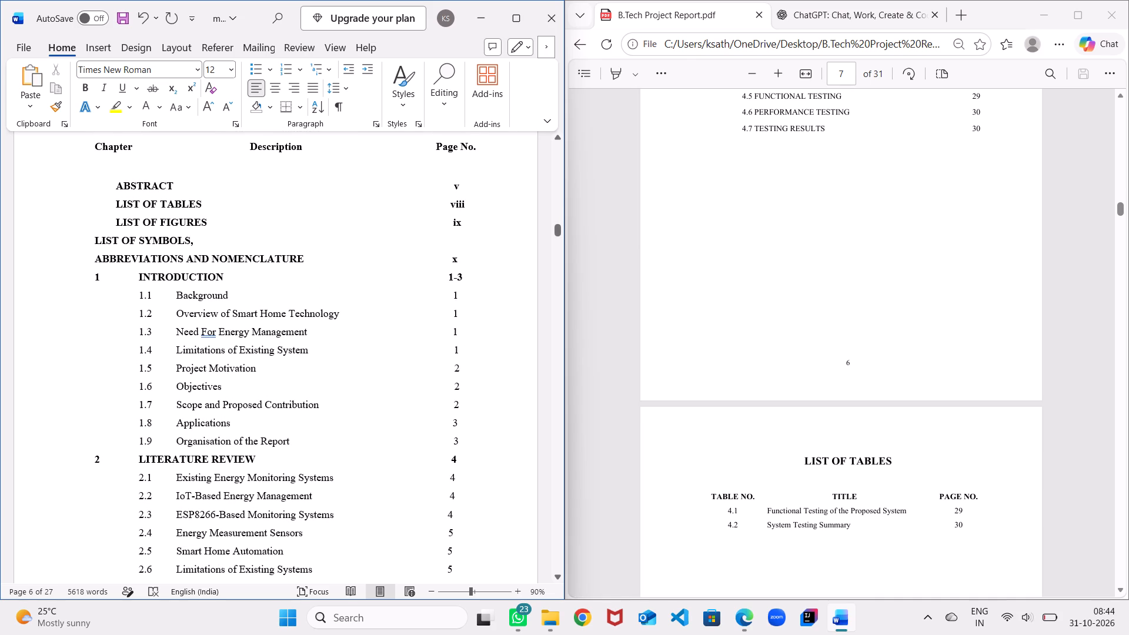
pyautogui.scroll(-2, 436, 443)
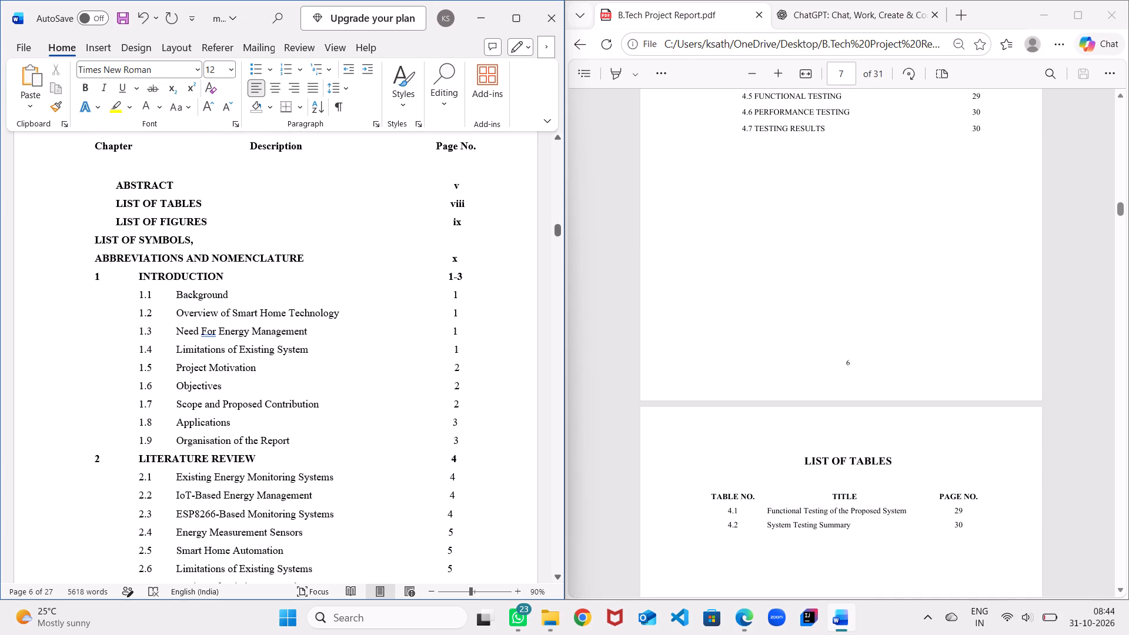
pyautogui.scroll(-4, 436, 443)
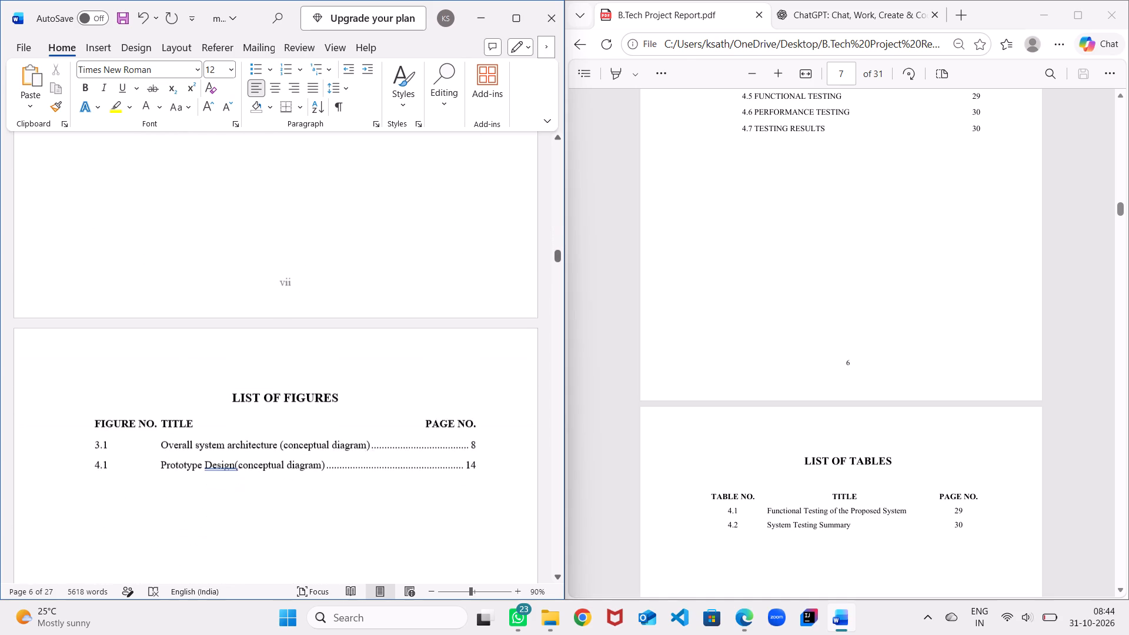
pyautogui.scroll(-1, 436, 443)
pyautogui.scroll(-3, 781, 447)
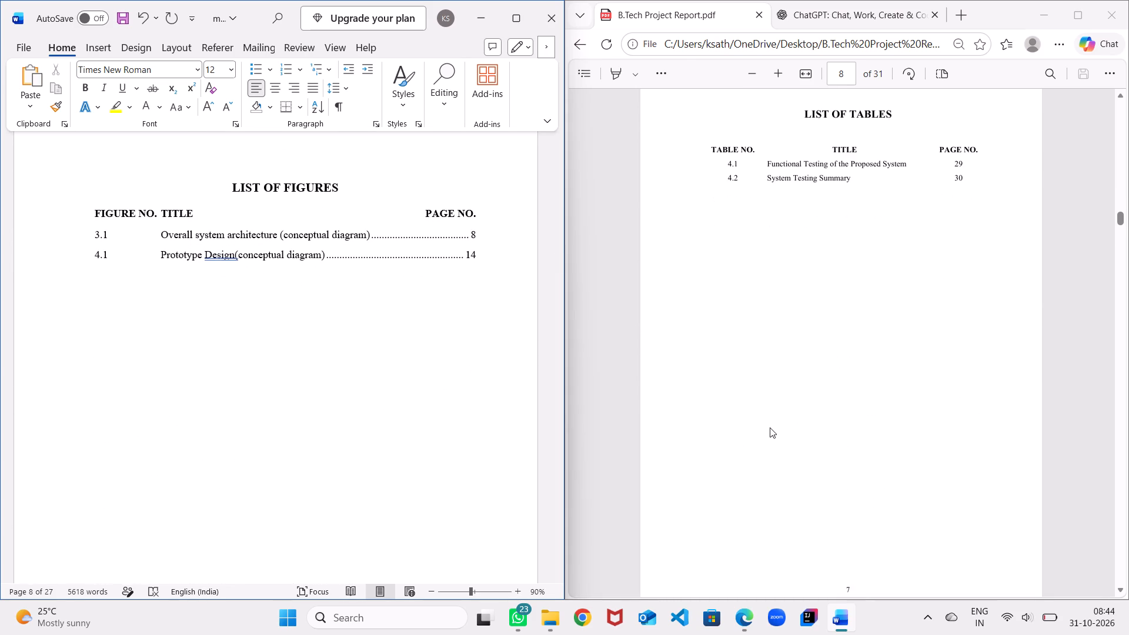
pyautogui.scroll(-1, 770, 427)
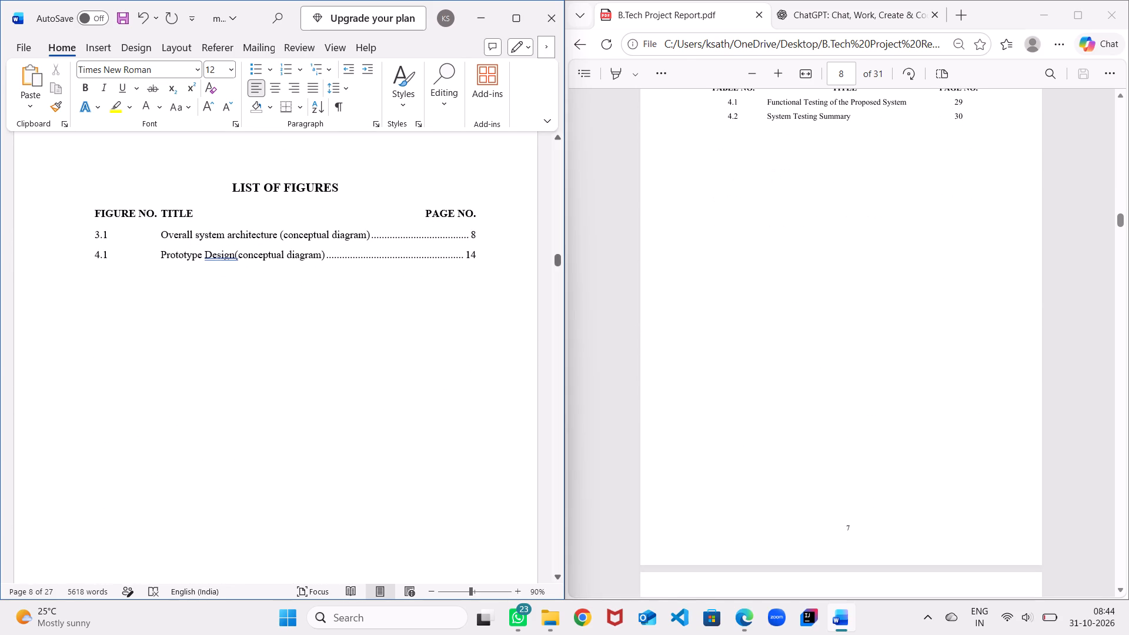
pyautogui.scroll(-6, 433, 423)
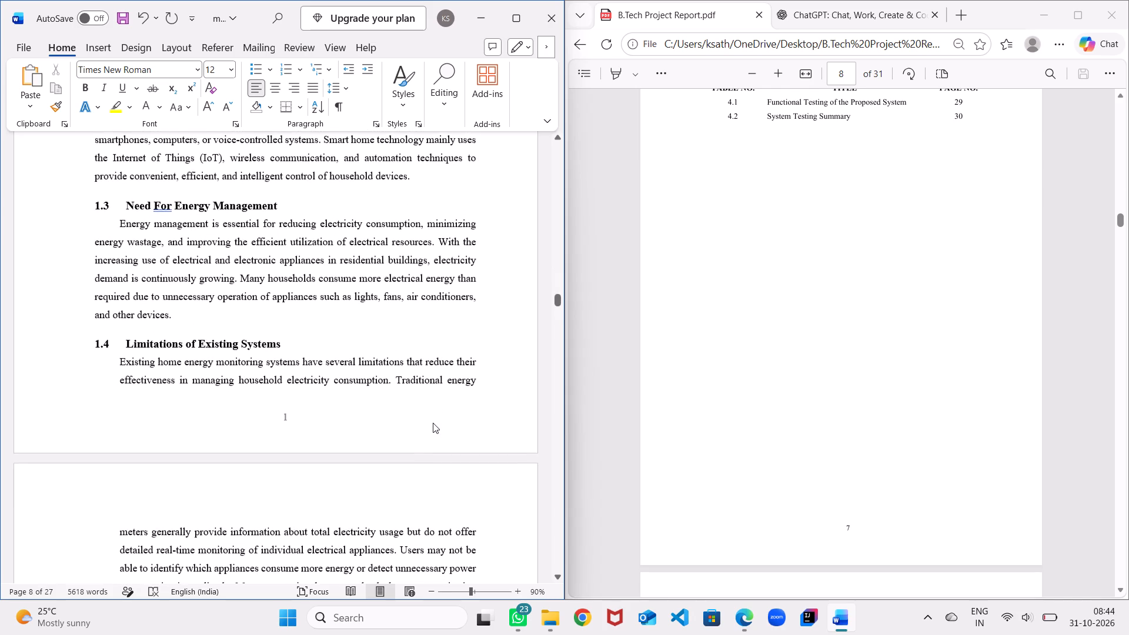
pyautogui.scroll(-4, 433, 423)
pyautogui.keyDown('ctrl'); pyautogui.scroll(-1, 433, 423); pyautogui.keyUp('ctrl')
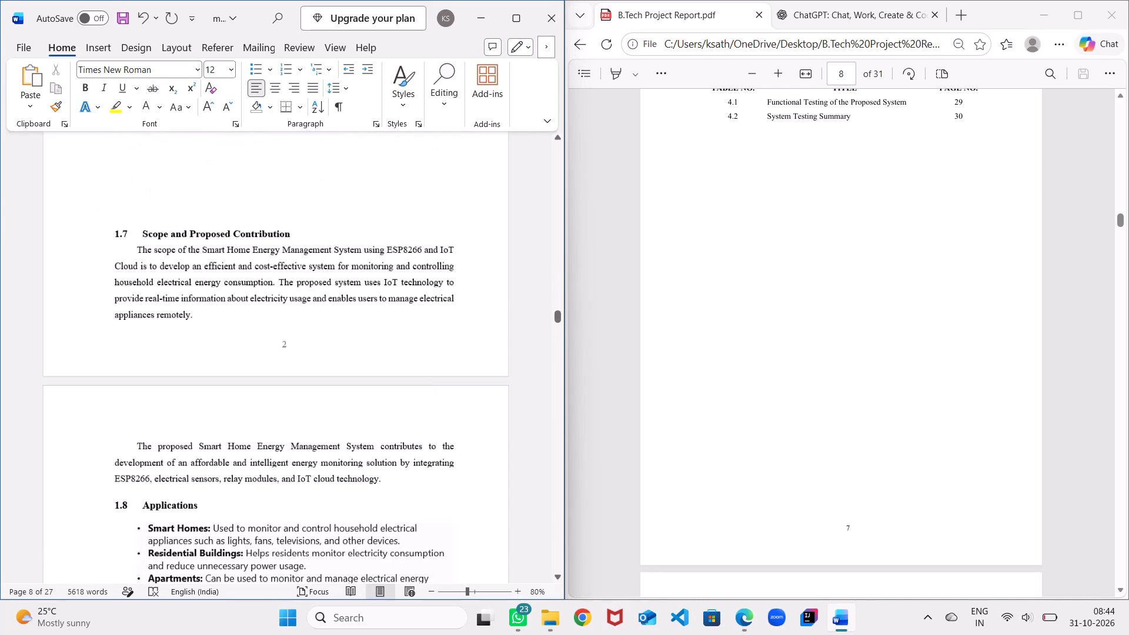
# Maximize the smart home report's window.
pyautogui.click(518, 22)
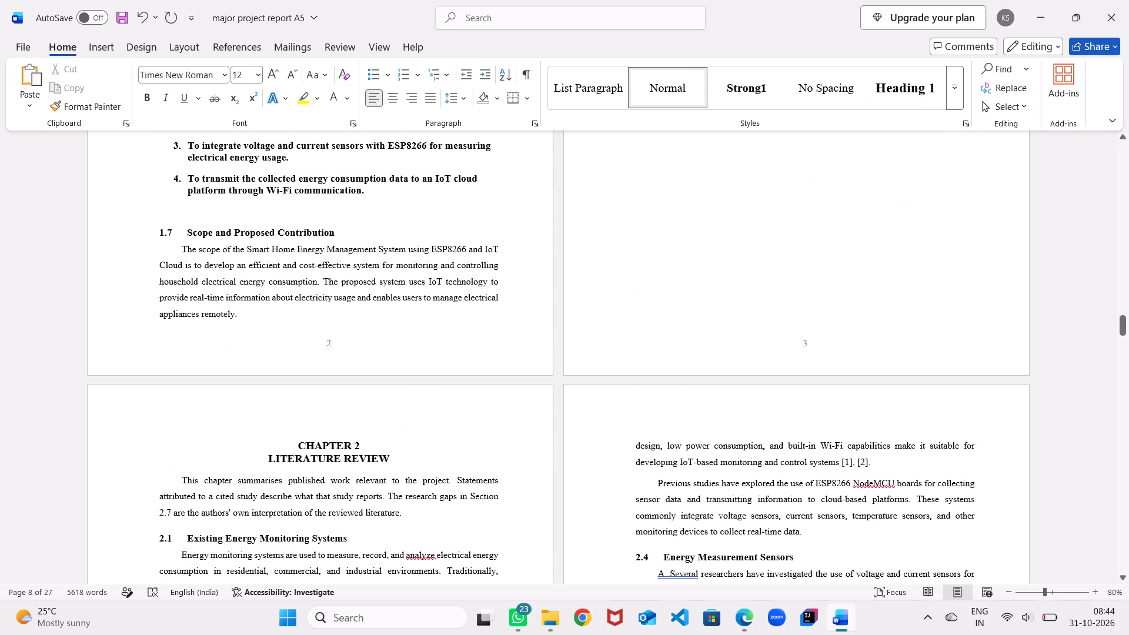
# Review the report's pages from section 1.7 through chapter 2 to the start of section 3.3.
pyautogui.keyDown('ctrl'); pyautogui.scroll(2, 787, 293); pyautogui.keyUp('ctrl')
pyautogui.scroll(-1, 483, 300)
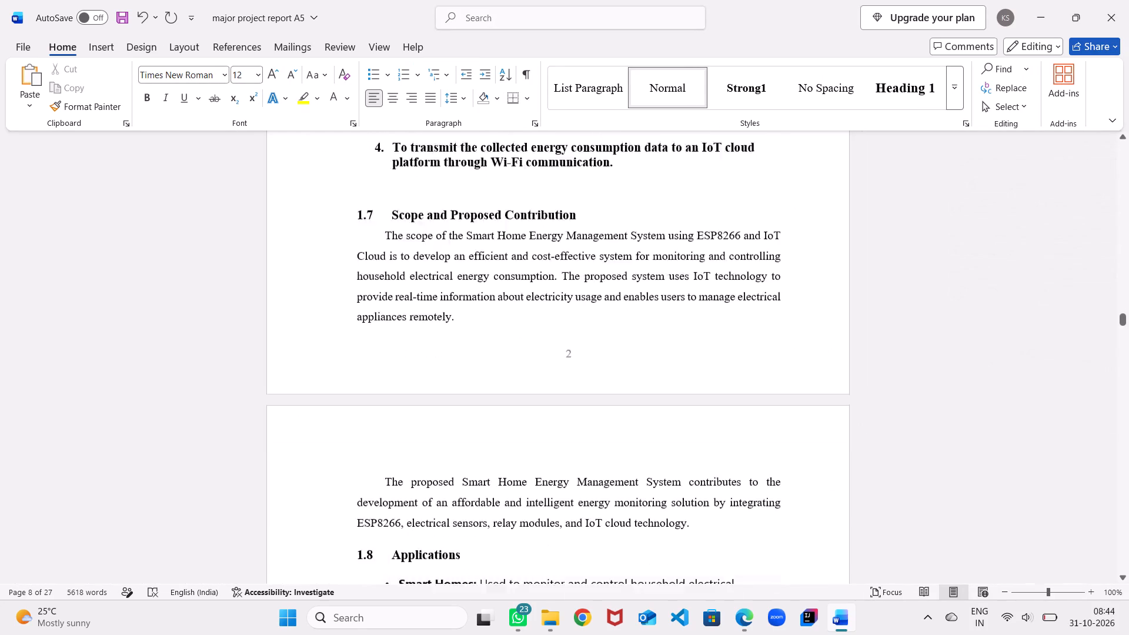
pyautogui.scroll(-4, 483, 300)
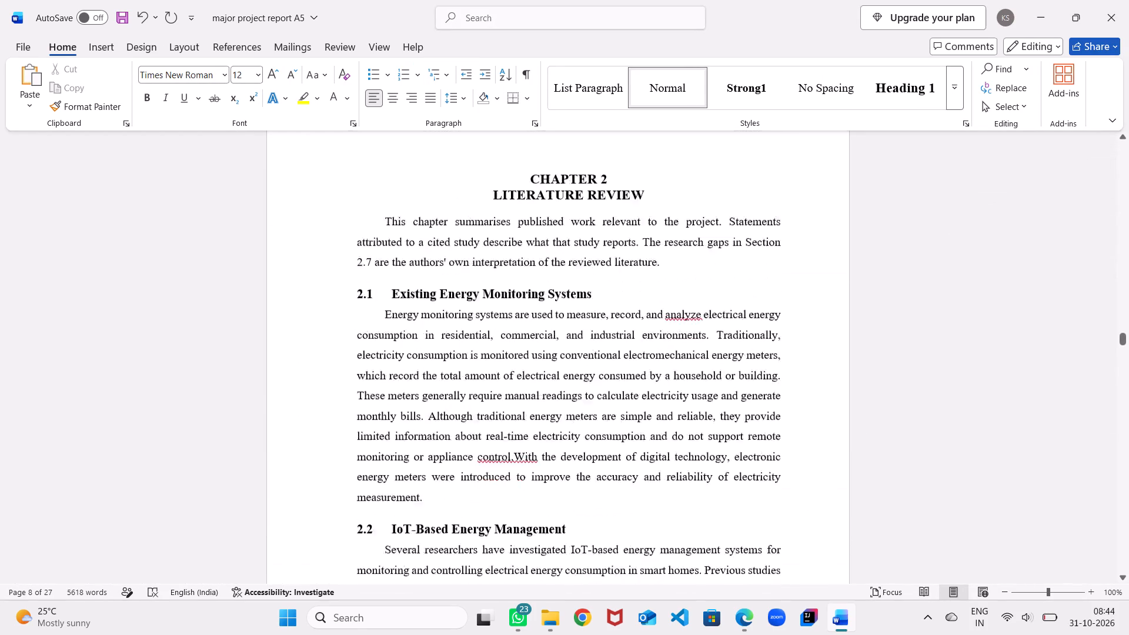
pyautogui.scroll(-1, 483, 300)
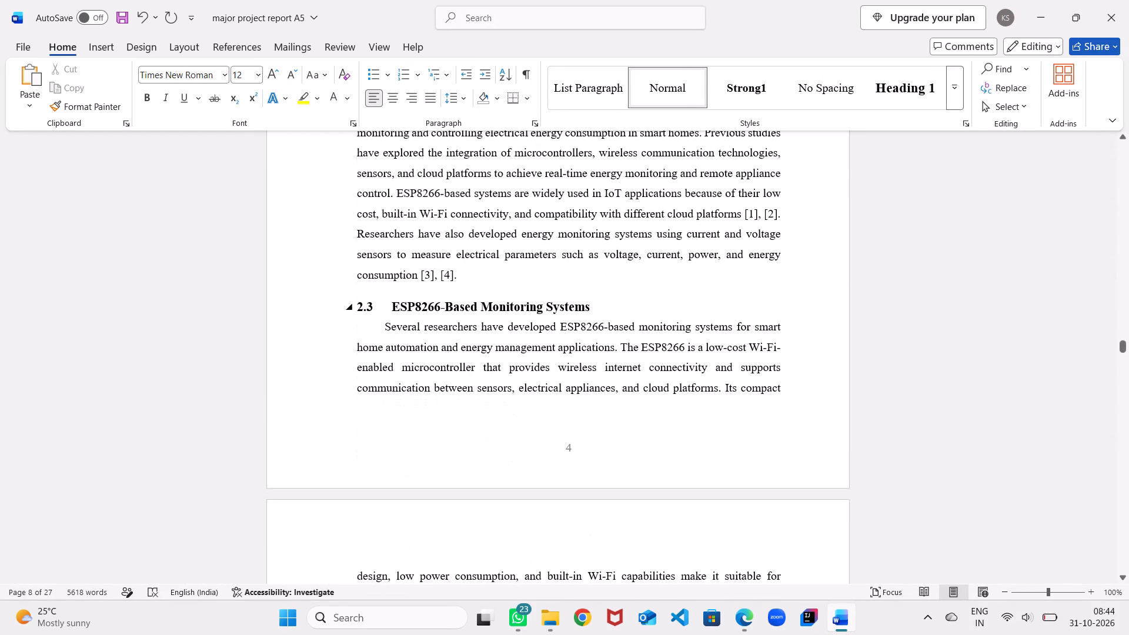
pyautogui.scroll(-3, 483, 300)
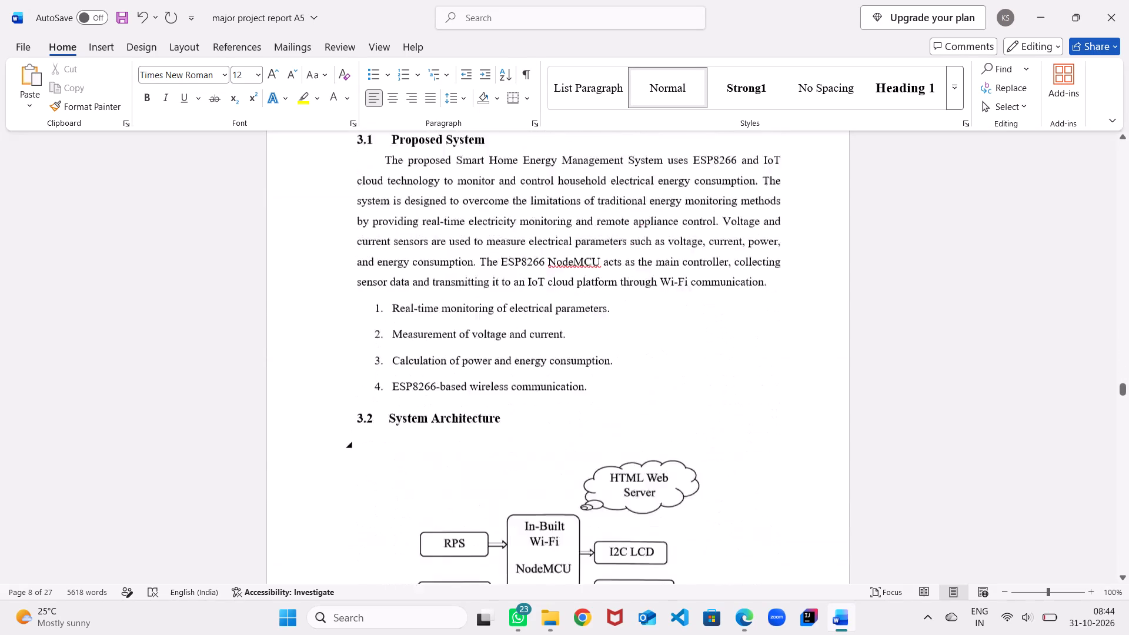
pyautogui.scroll(-2, 483, 300)
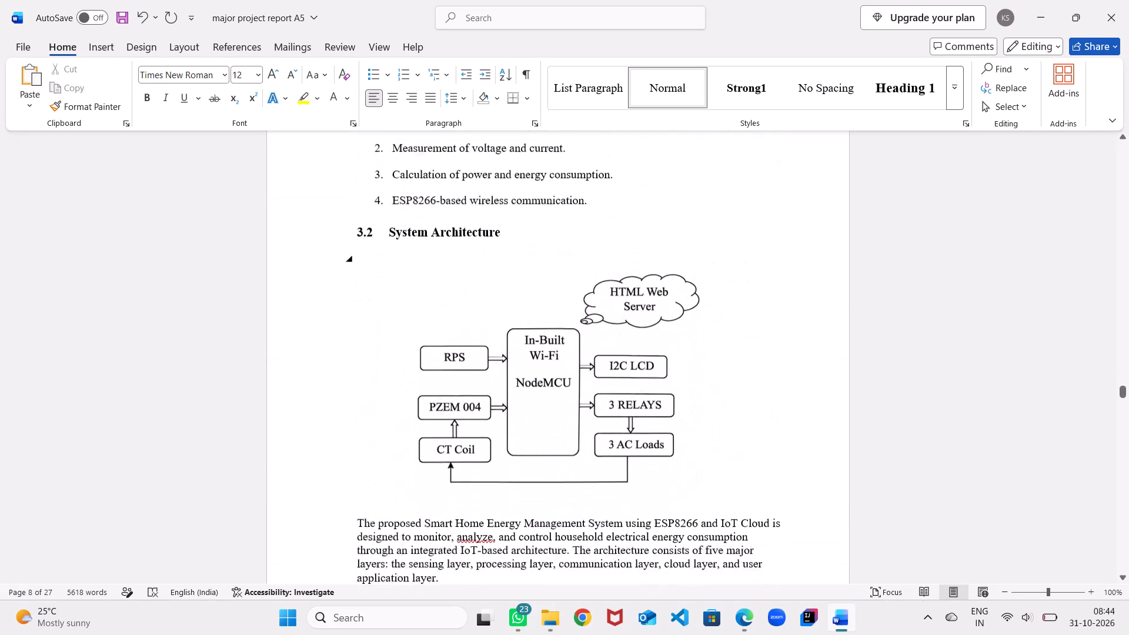
pyautogui.scroll(-1, 483, 300)
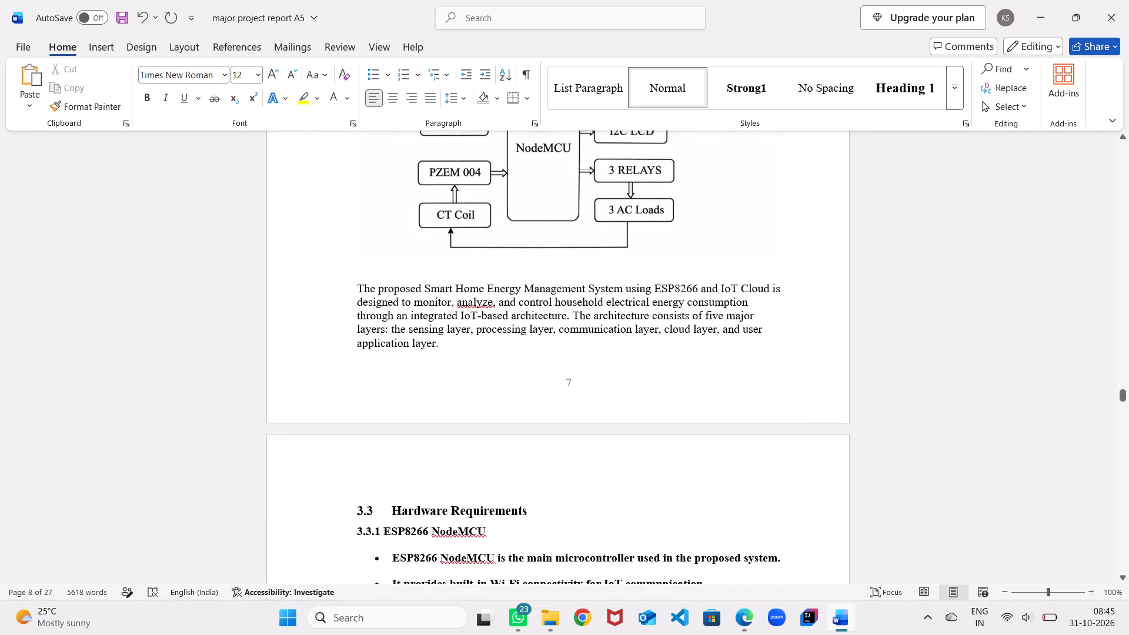
# Search the commands for pg no to find the page number options.
pyautogui.click(517, 15)
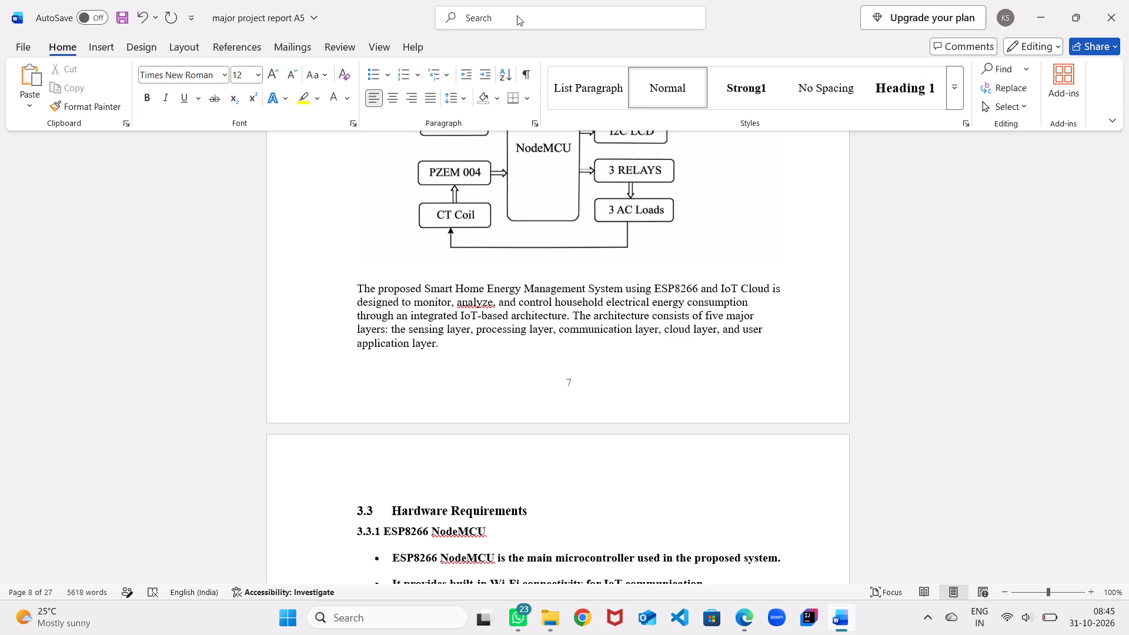
pyautogui.write('ph')
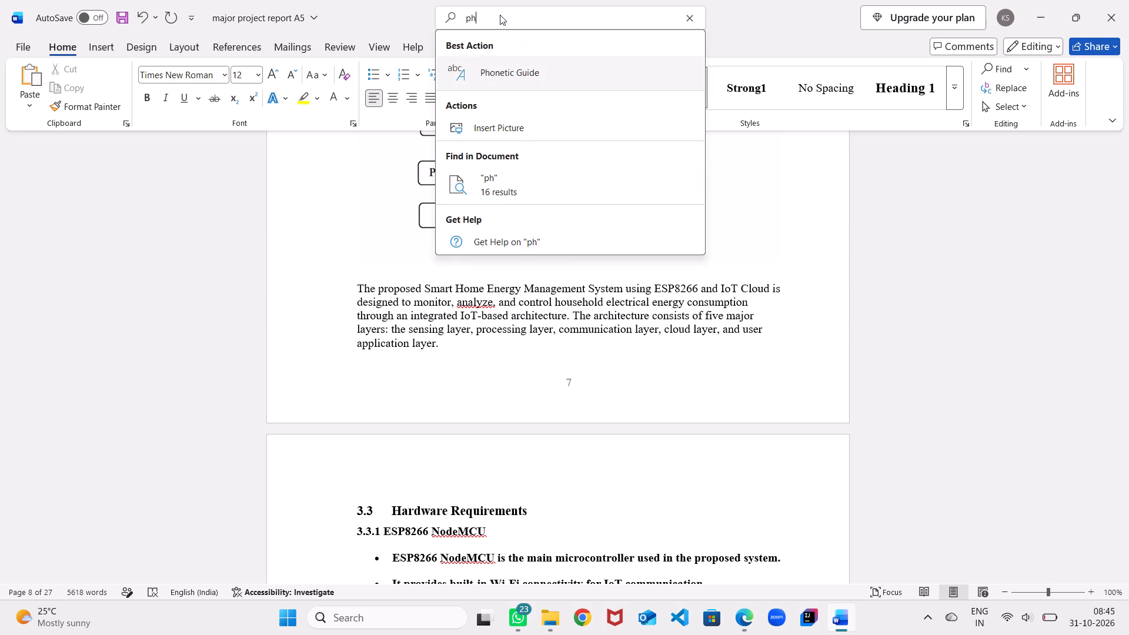
pyautogui.press('BackSpace')
pyautogui.press('g')
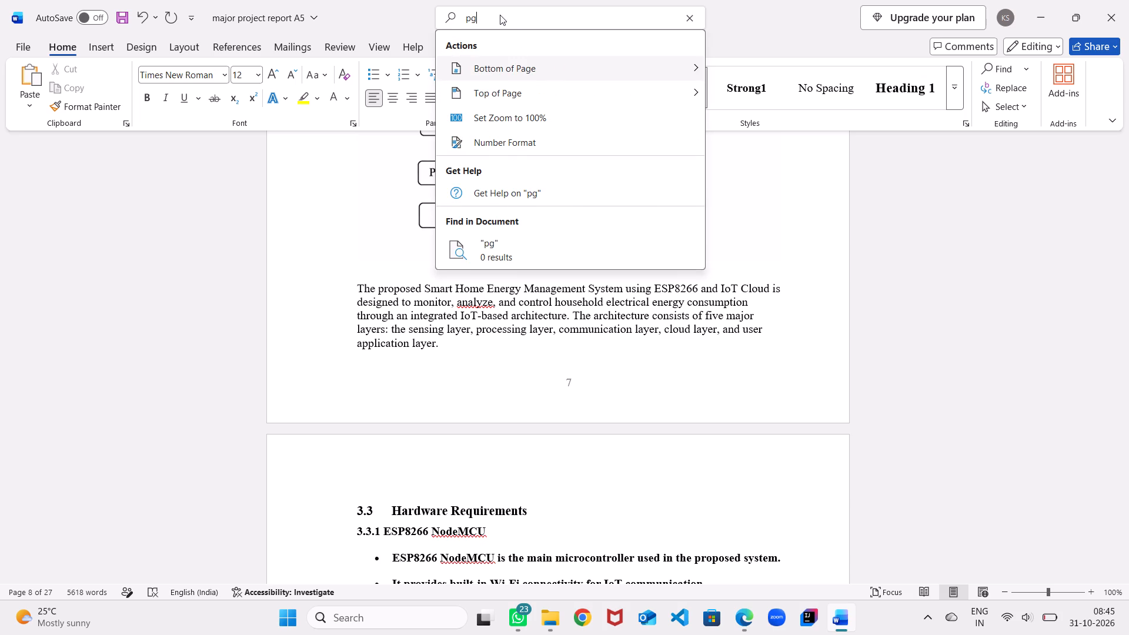
pyautogui.press('space')
pyautogui.write('no')
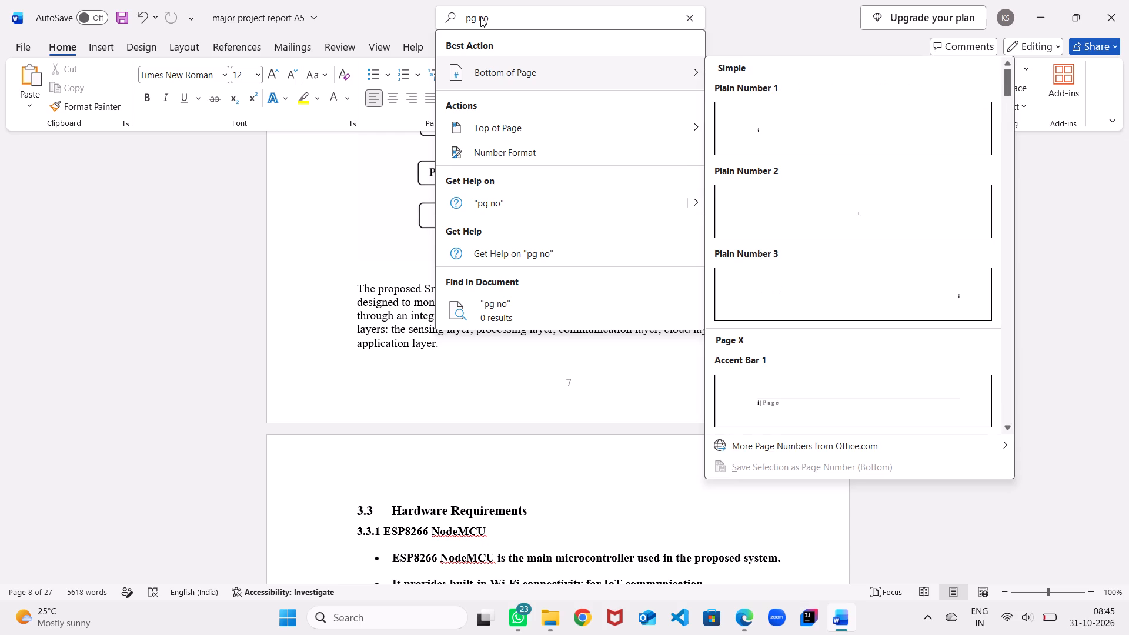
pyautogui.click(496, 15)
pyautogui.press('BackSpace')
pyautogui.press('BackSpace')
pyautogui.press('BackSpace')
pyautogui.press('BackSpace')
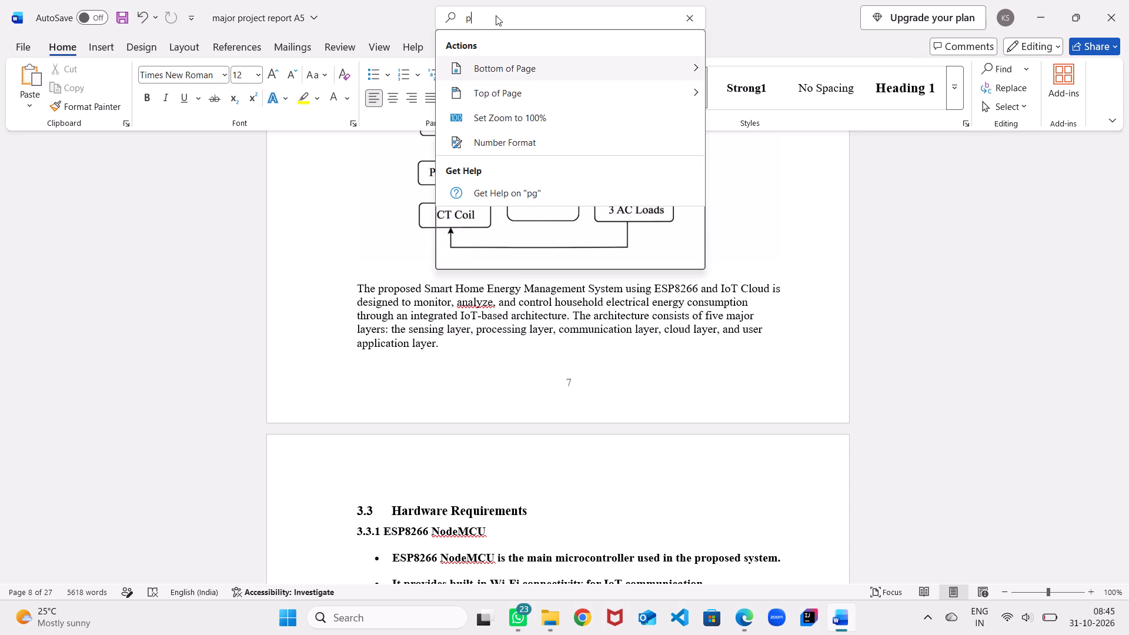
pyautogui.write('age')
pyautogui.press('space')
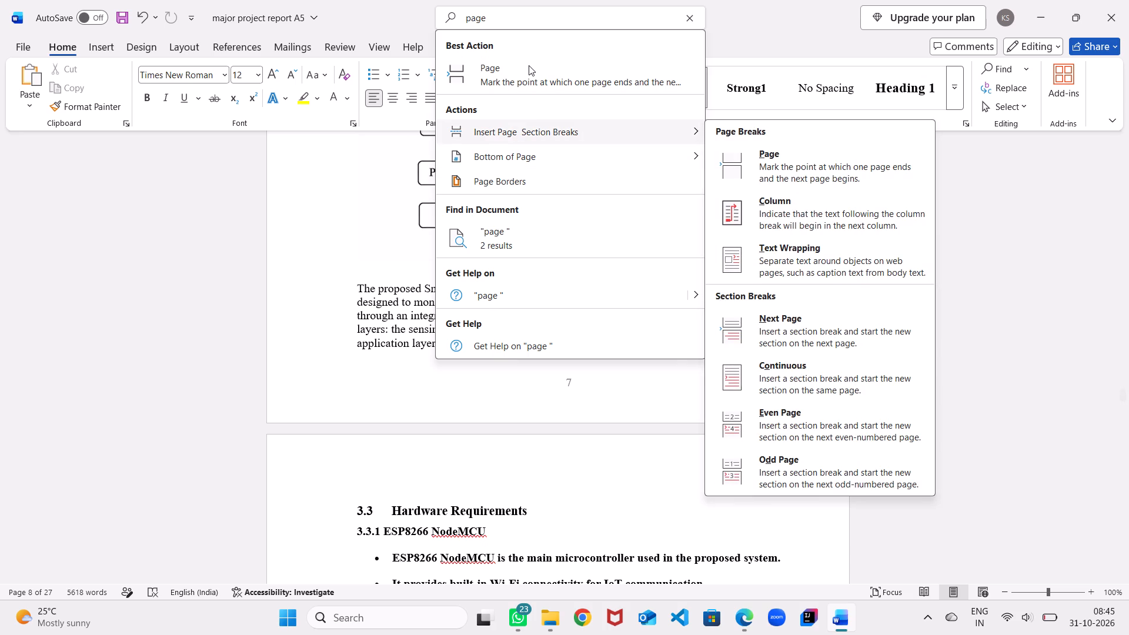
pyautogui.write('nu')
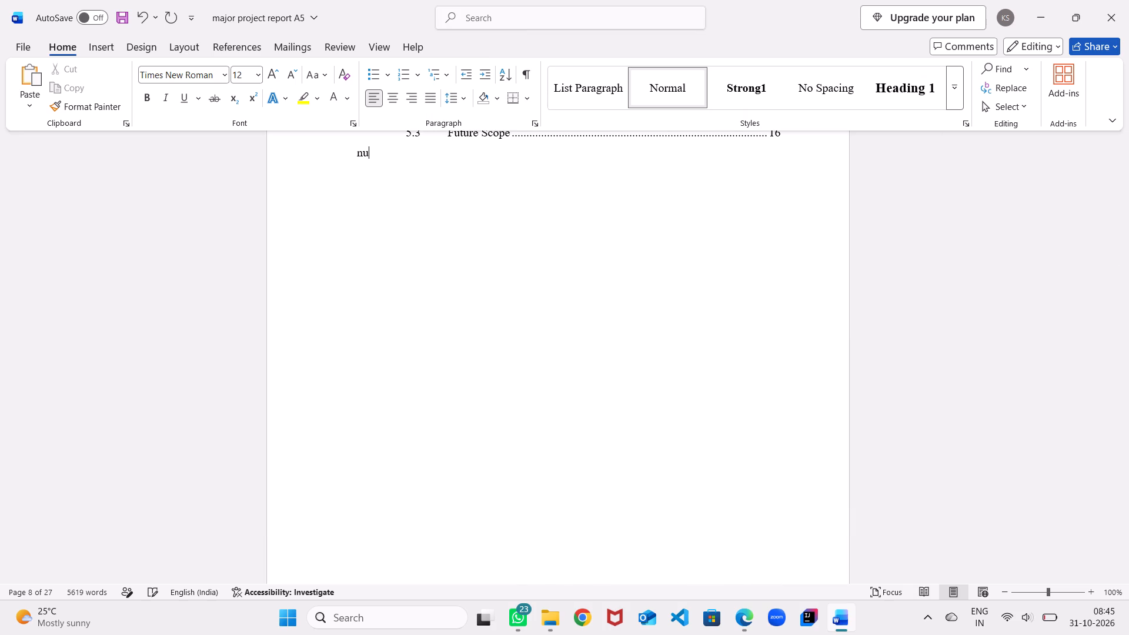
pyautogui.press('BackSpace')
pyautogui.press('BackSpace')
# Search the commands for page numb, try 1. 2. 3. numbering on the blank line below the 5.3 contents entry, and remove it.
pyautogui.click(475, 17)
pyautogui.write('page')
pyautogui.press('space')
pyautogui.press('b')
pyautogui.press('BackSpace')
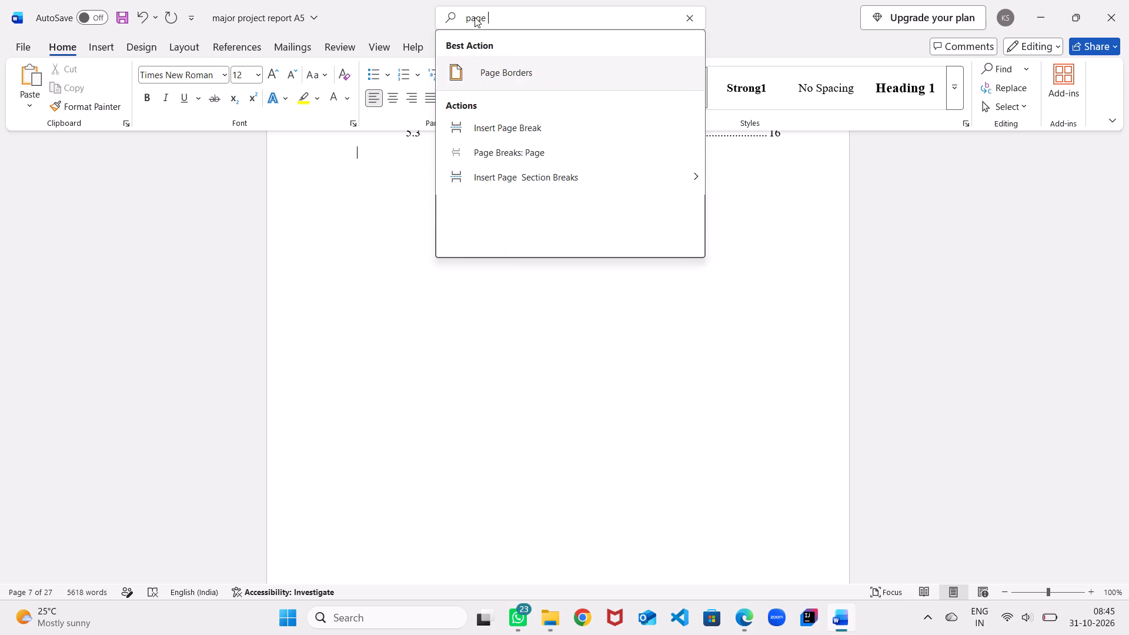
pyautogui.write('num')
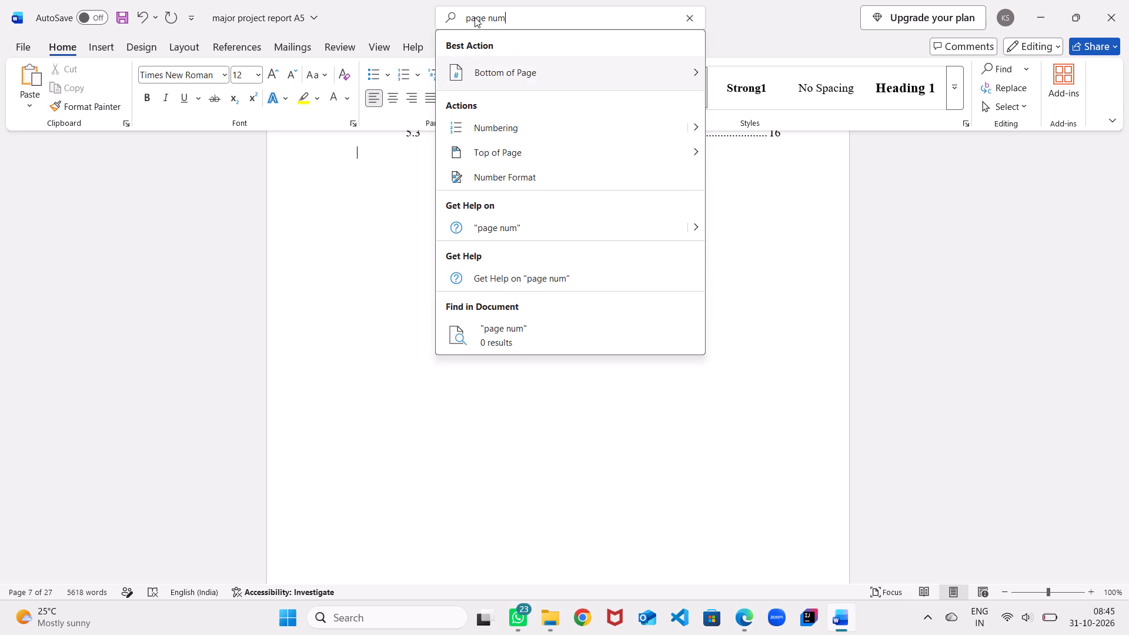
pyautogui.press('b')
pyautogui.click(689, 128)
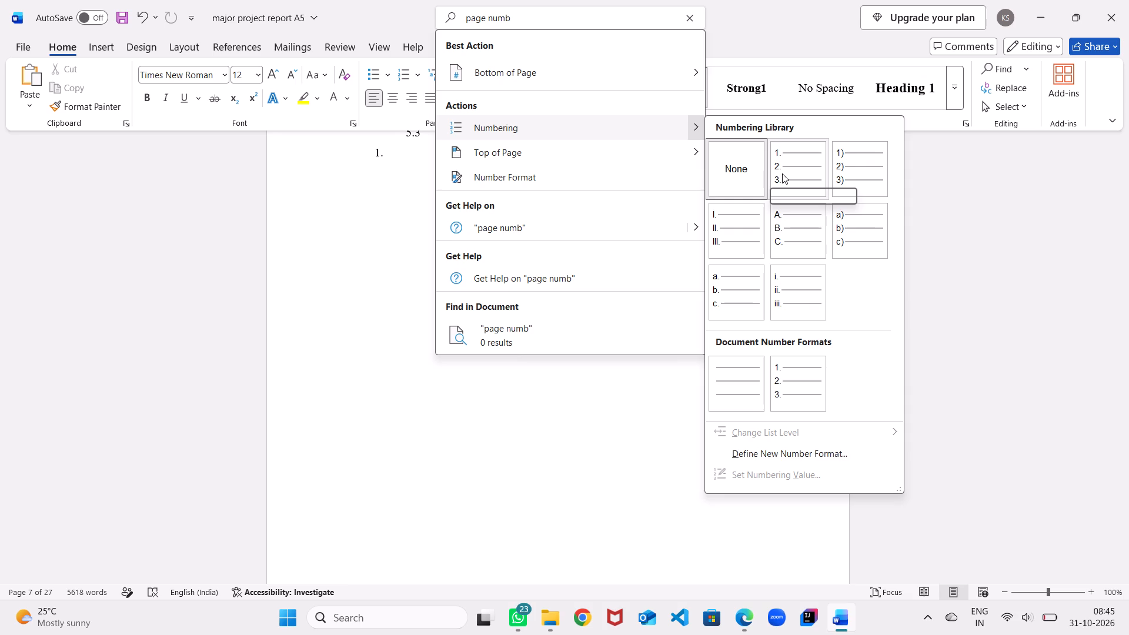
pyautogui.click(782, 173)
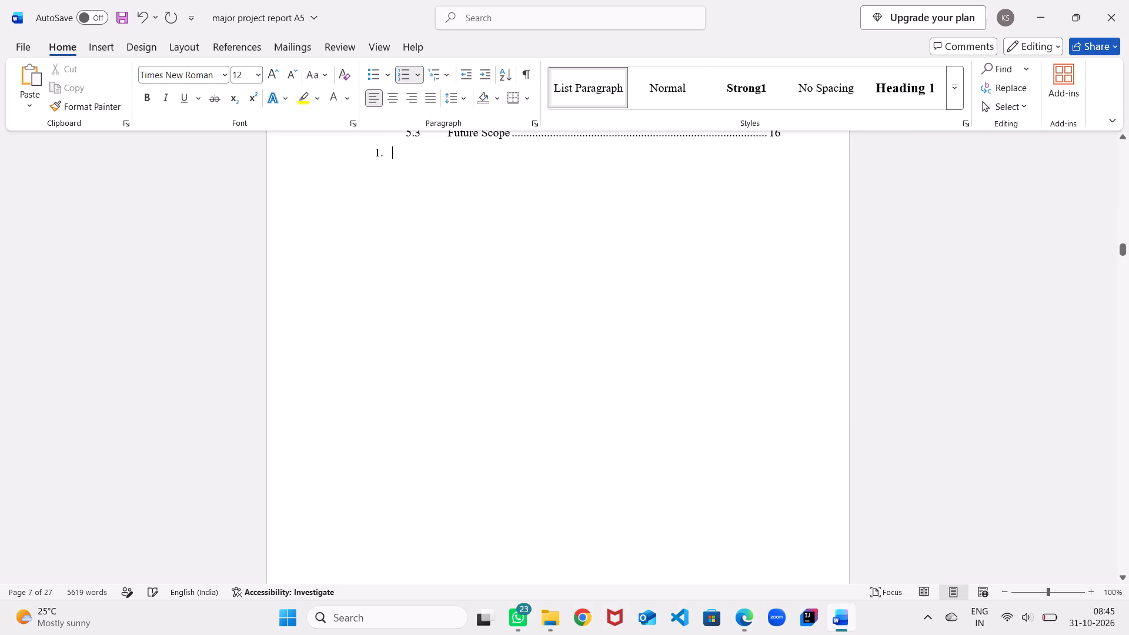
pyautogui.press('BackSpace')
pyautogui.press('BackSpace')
# Go back to the report's title page and restore its window beside the reference report.
pyautogui.keyDown('ctrl'); pyautogui.scroll(-1, 590, 203); pyautogui.keyUp('ctrl')
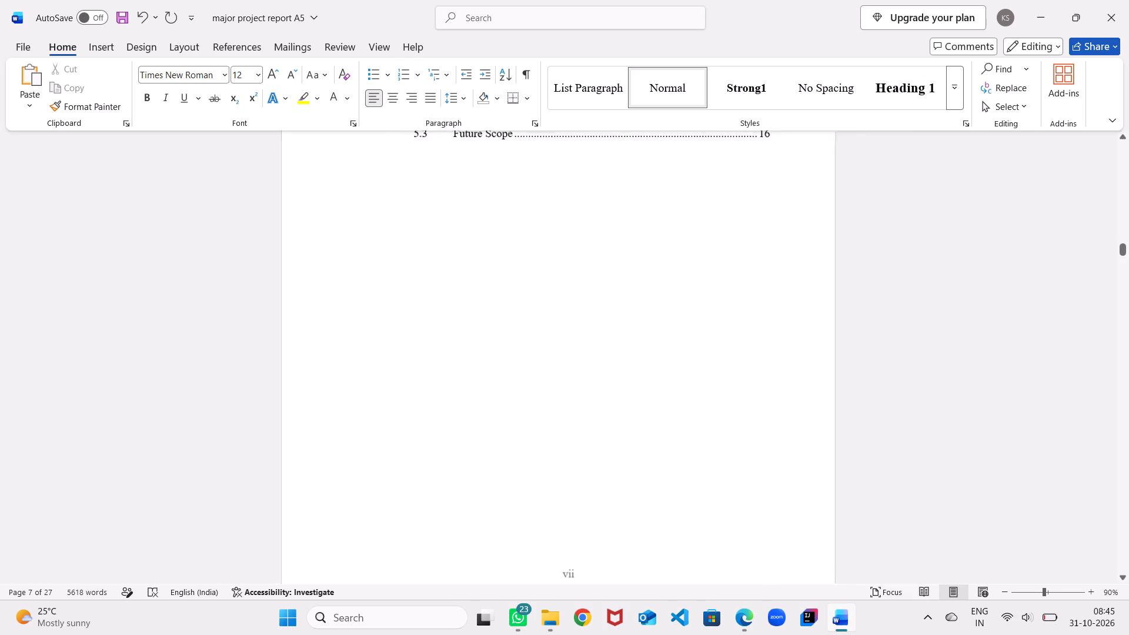
pyautogui.keyDown('ctrl'); pyautogui.scroll(-1, 590, 203); pyautogui.keyUp('ctrl')
pyautogui.scroll(20, 590, 203)
pyautogui.scroll(20, 590, 203)
pyautogui.scroll(20, 590, 203)
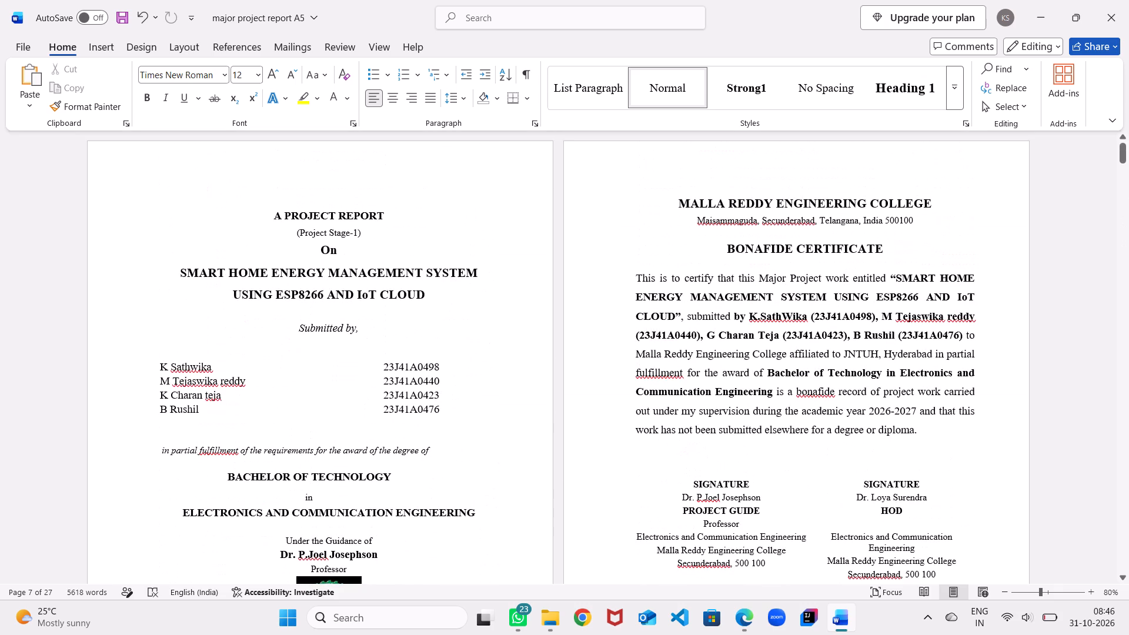
pyautogui.keyDown('ctrl'); pyautogui.scroll(2, 258, 171); pyautogui.keyUp('ctrl')
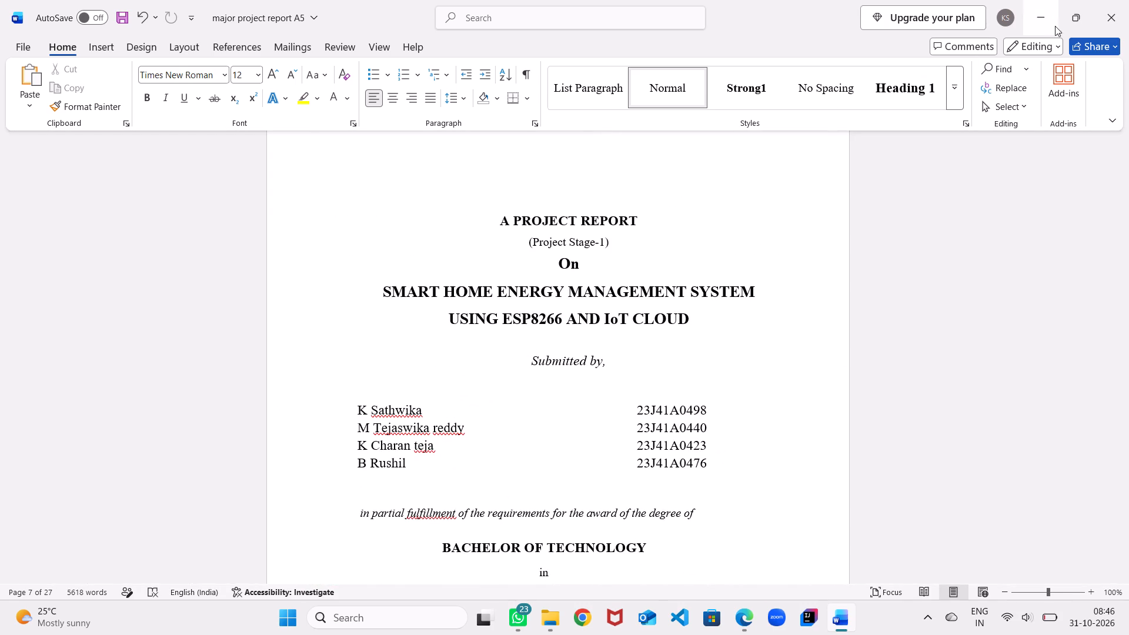
pyautogui.click(991, 57)
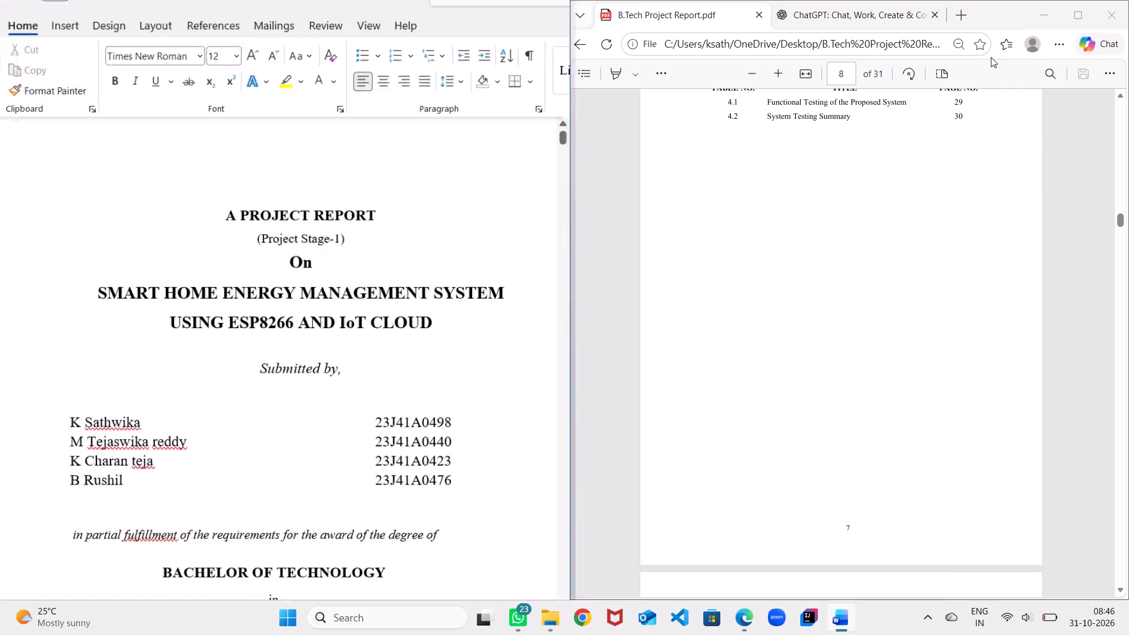
# Compare the title page and bonafide certificate of the smart home report with those of the reference report.
pyautogui.scroll(20, 930, 162)
pyautogui.scroll(7, 930, 162)
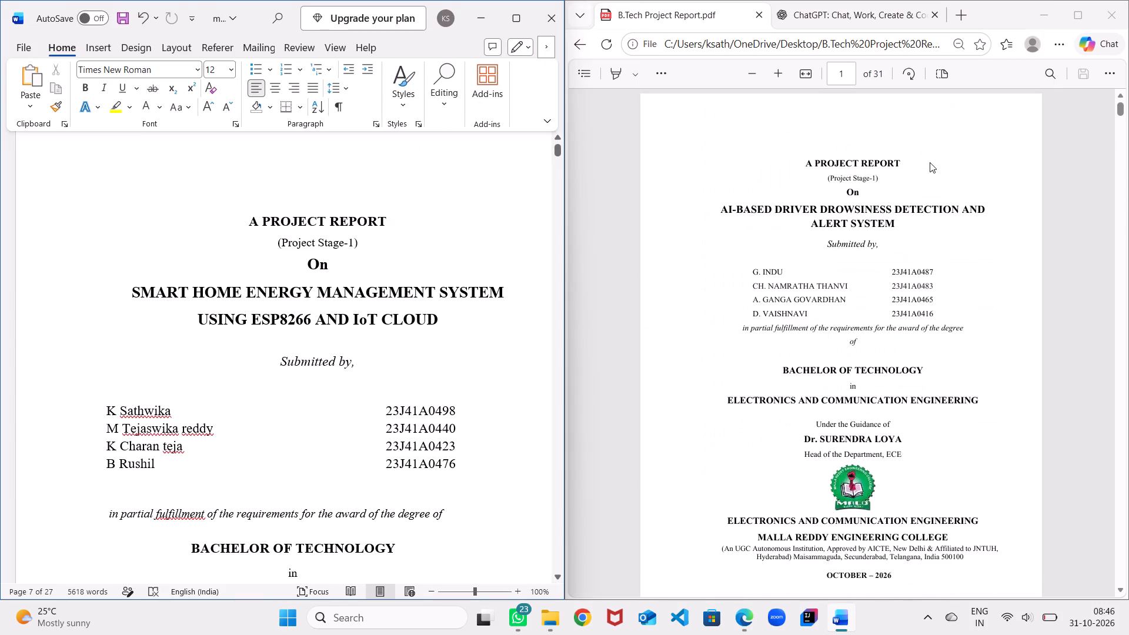
pyautogui.scroll(-5, 930, 162)
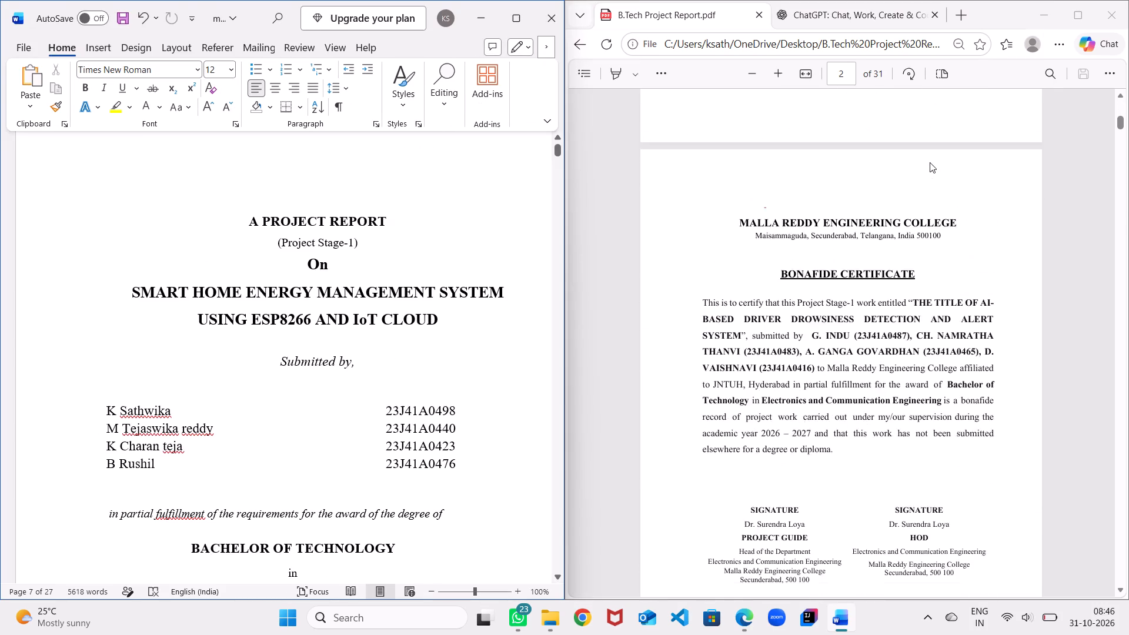
pyautogui.scroll(-2, 930, 162)
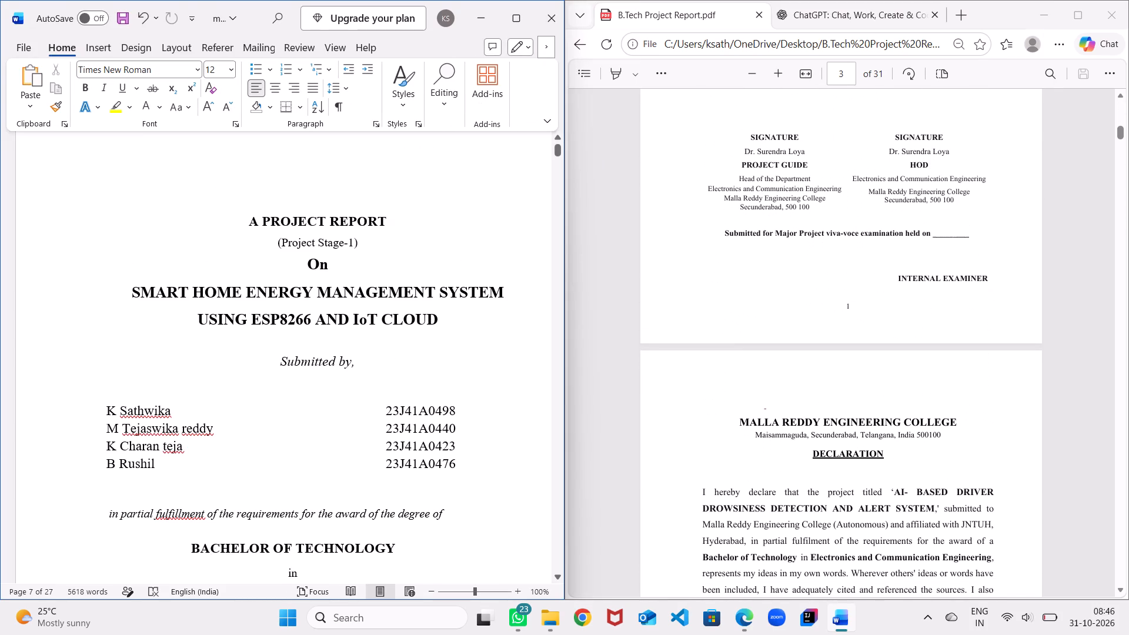
pyautogui.keyDown('ctrl'); pyautogui.scroll(-3, 248, 209); pyautogui.keyUp('ctrl')
pyautogui.scroll(4, 248, 209)
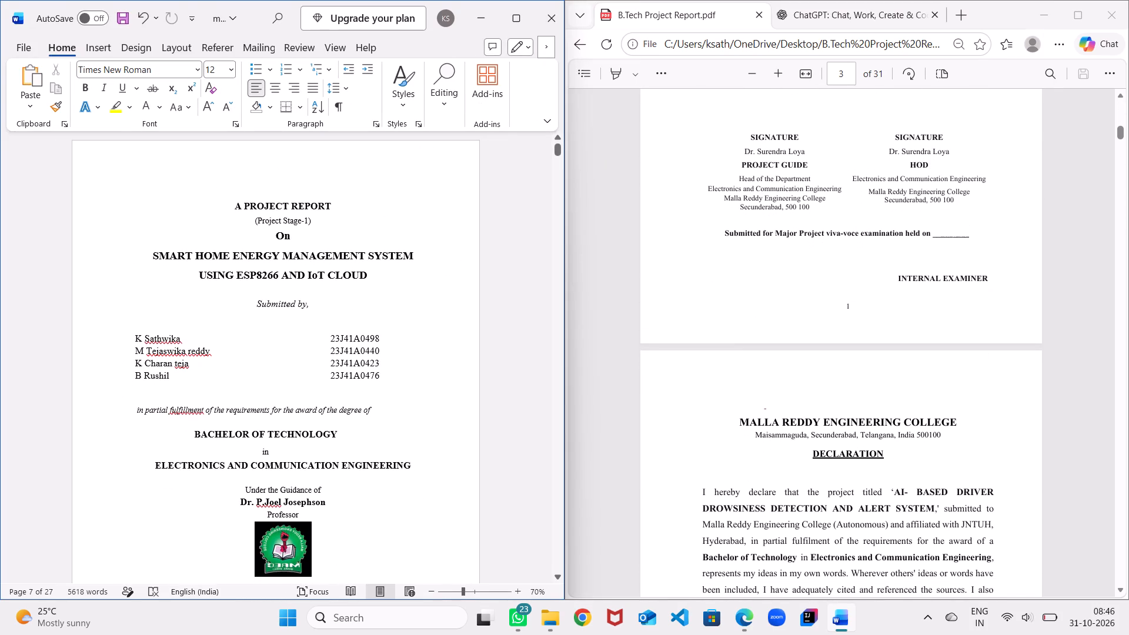
pyautogui.scroll(6, 248, 209)
pyautogui.scroll(-1, 248, 209)
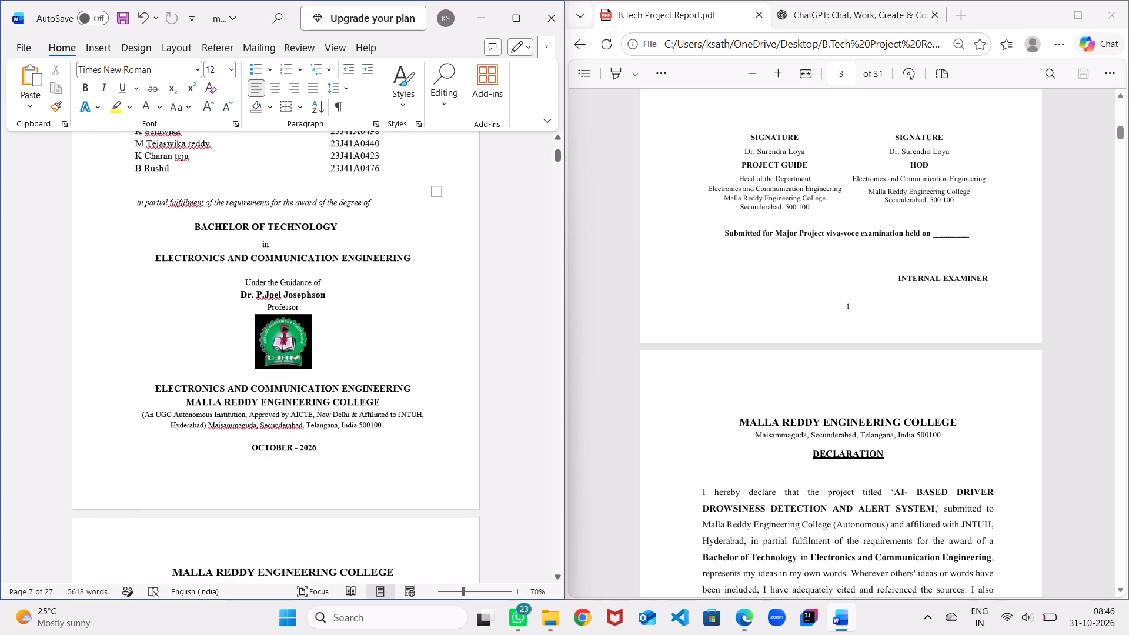
pyautogui.scroll(-2, 248, 209)
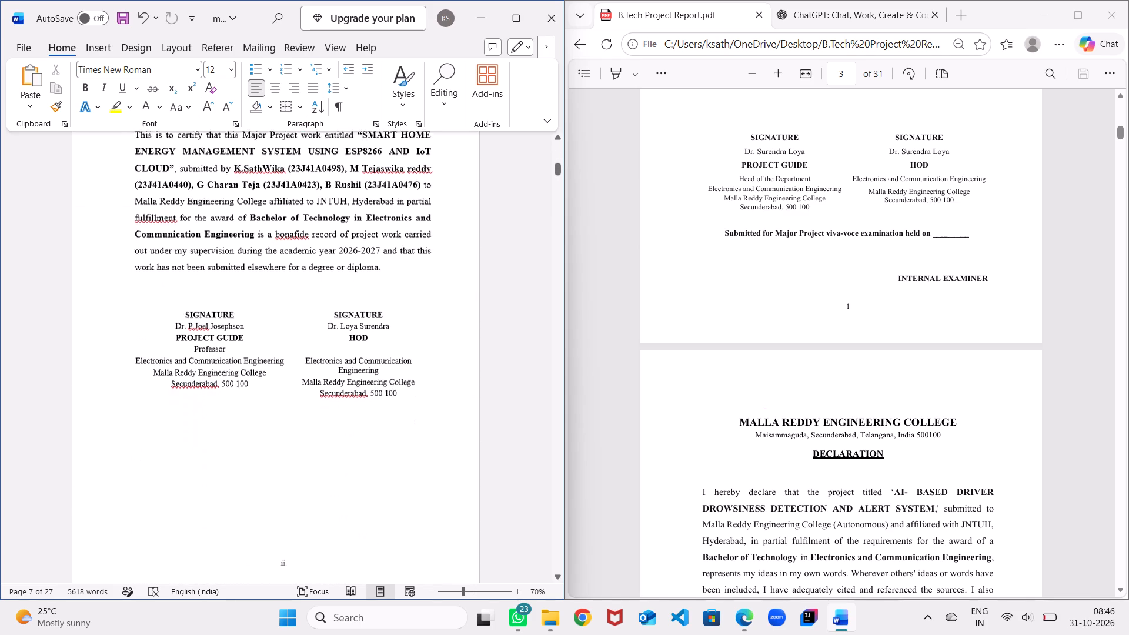
pyautogui.scroll(-1, 248, 209)
pyautogui.scroll(1, 248, 209)
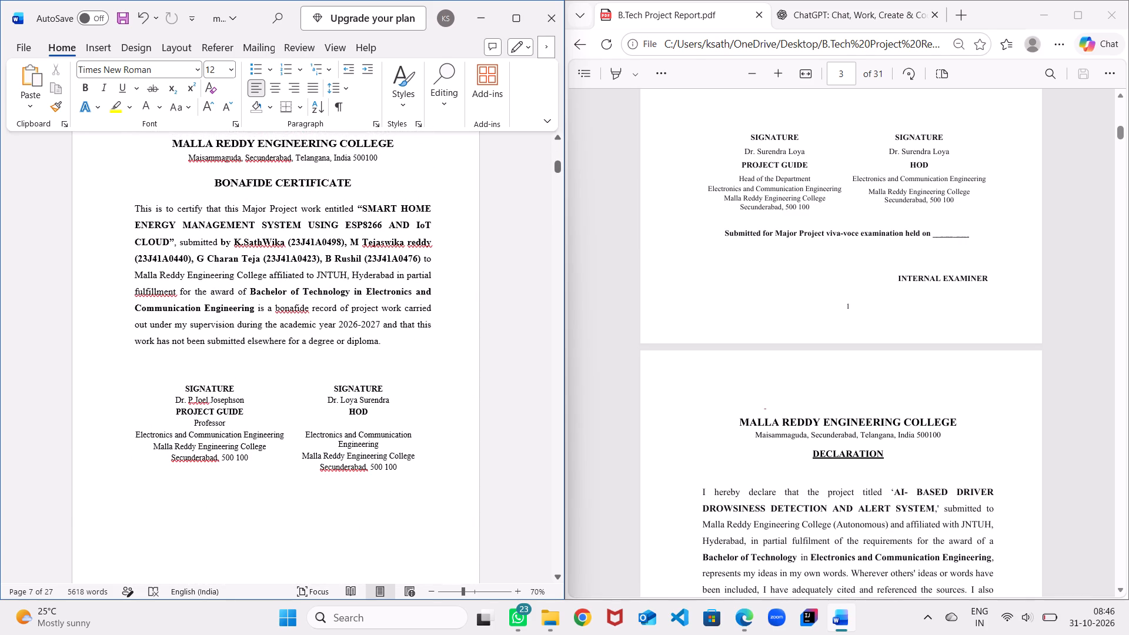
pyautogui.scroll(2, 803, 162)
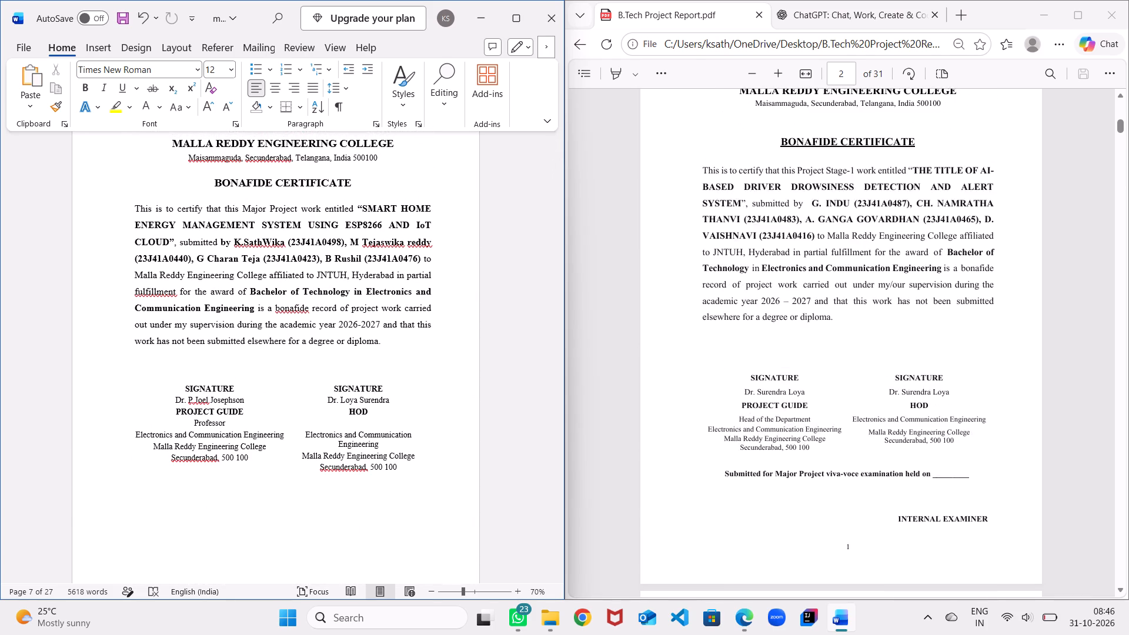
pyautogui.scroll(1, 803, 162)
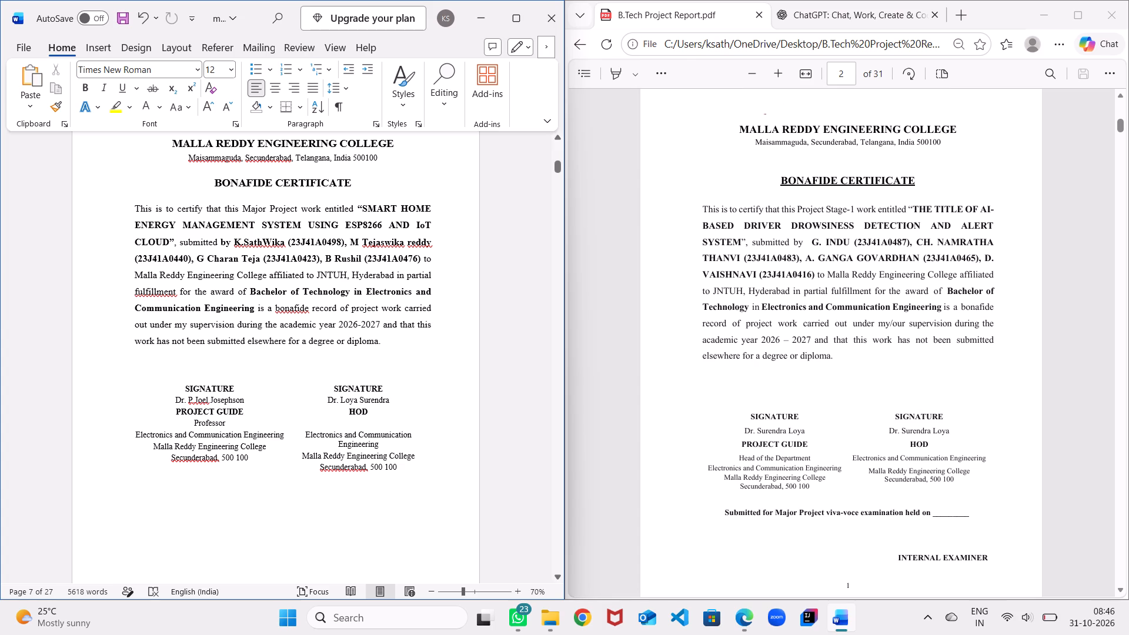
# Underline the BONAFIDE CERTIFICATE heading in the smart home report.
pyautogui.moveTo(357, 183); pyautogui.dragTo(212, 185)
pyautogui.click(258, 162)
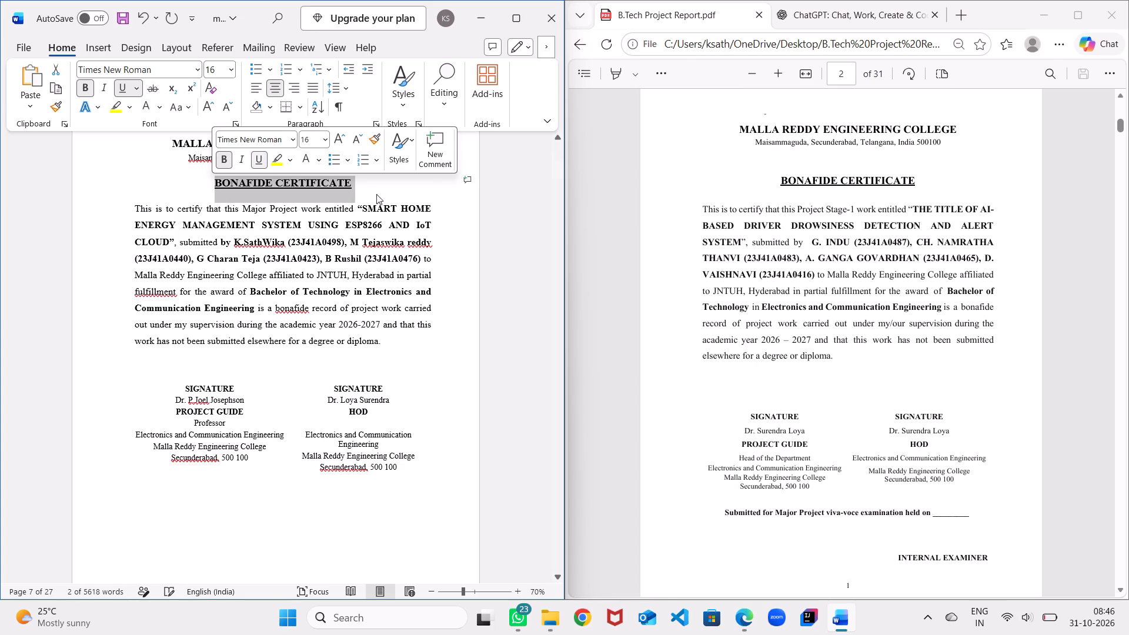
# Copy the line "Submitted for Major Project viva-voce examination held on" with its blank from the reference report's certificate.
pyautogui.click(490, 364)
pyautogui.scroll(-1, 772, 453)
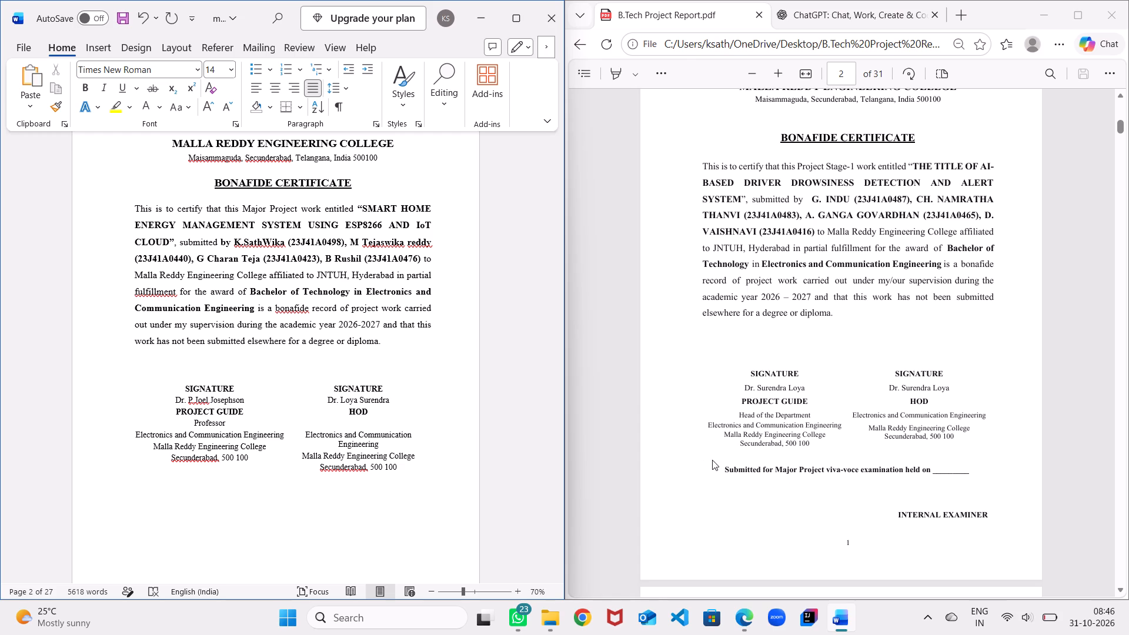
pyautogui.moveTo(726, 467); pyautogui.dragTo(958, 462)
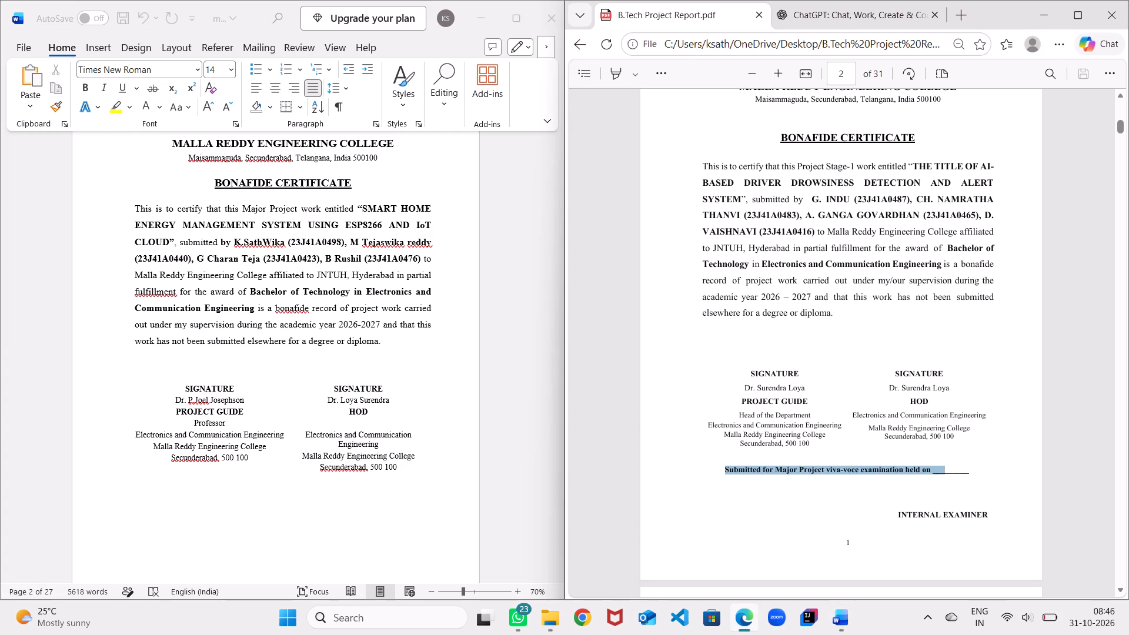
pyautogui.moveTo(958, 462); pyautogui.dragTo(978, 478)
pyautogui.rightClick(978, 478)
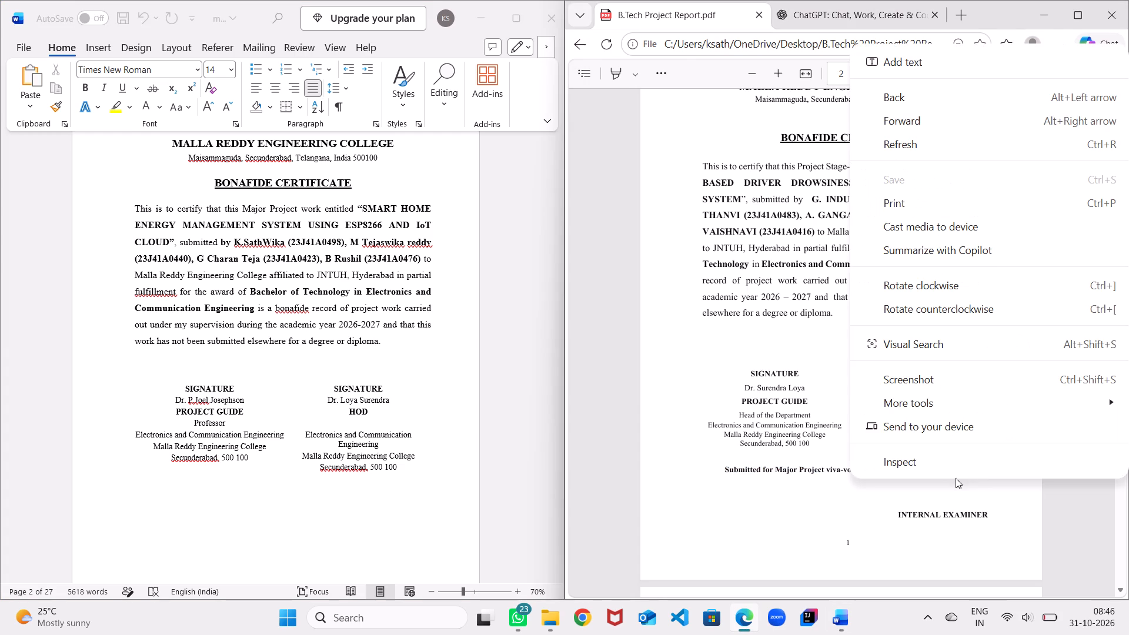
pyautogui.click(815, 472)
pyautogui.doubleClick(990, 509)
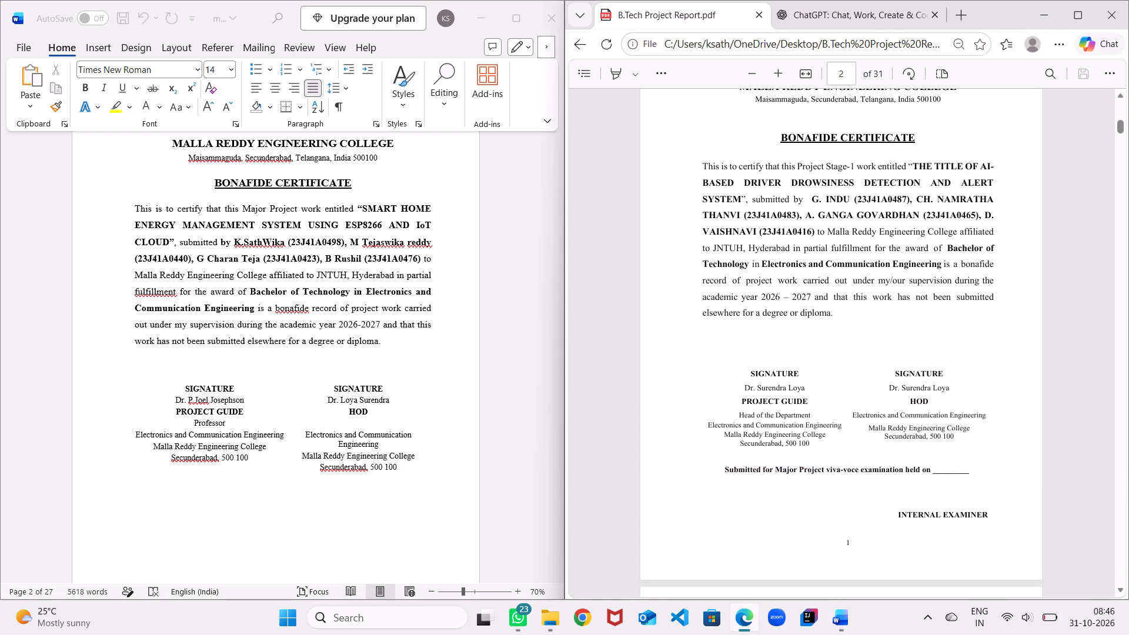
pyautogui.moveTo(990, 509); pyautogui.dragTo(733, 471)
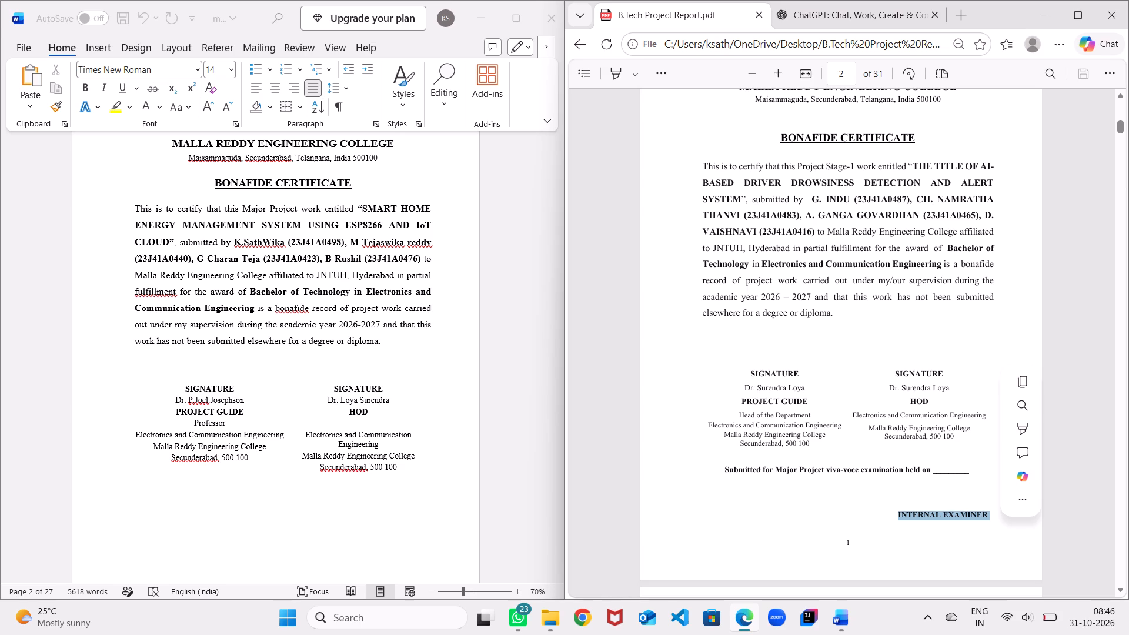
pyautogui.moveTo(733, 471); pyautogui.dragTo(722, 472)
pyautogui.click(722, 472)
pyautogui.moveTo(722, 472); pyautogui.dragTo(732, 472)
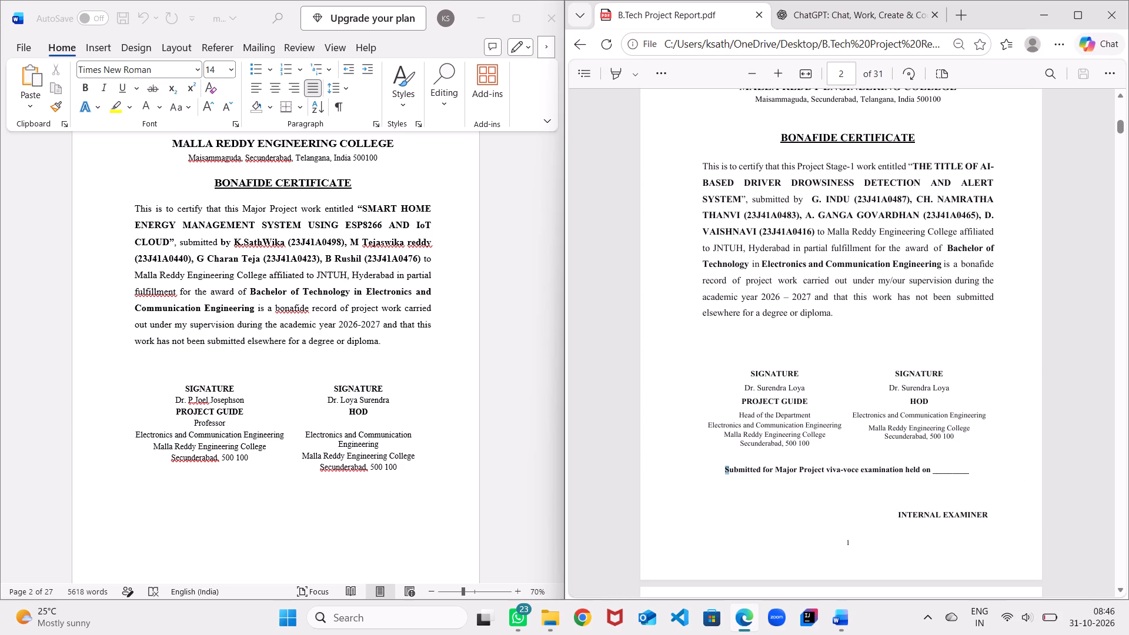
pyautogui.moveTo(732, 472); pyautogui.dragTo(971, 470)
pyautogui.click(996, 470)
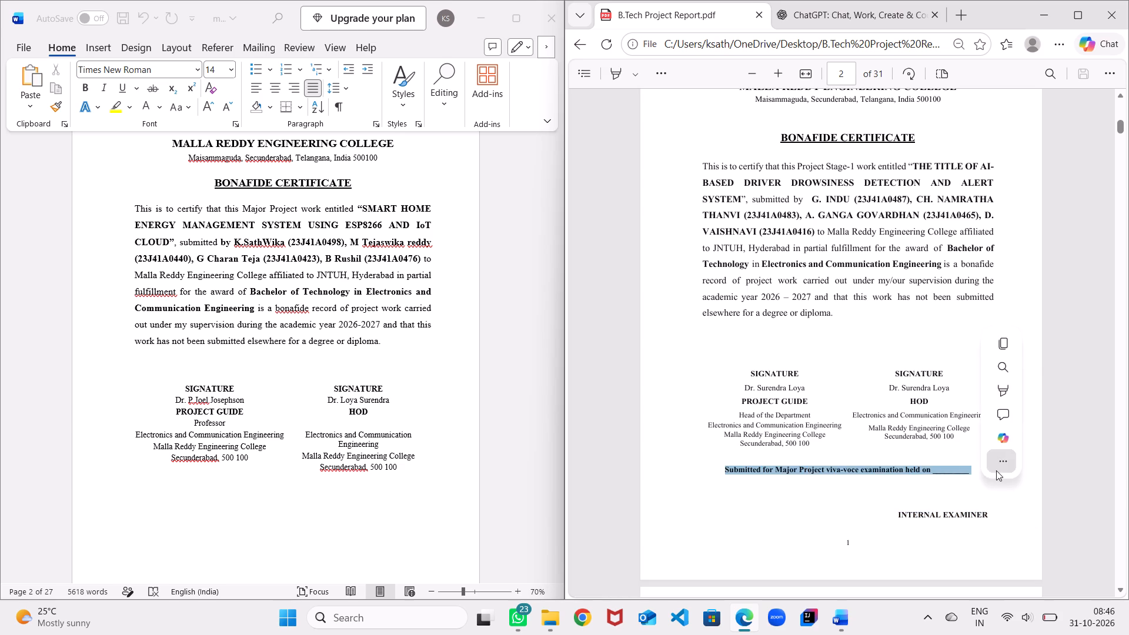
pyautogui.click(869, 213)
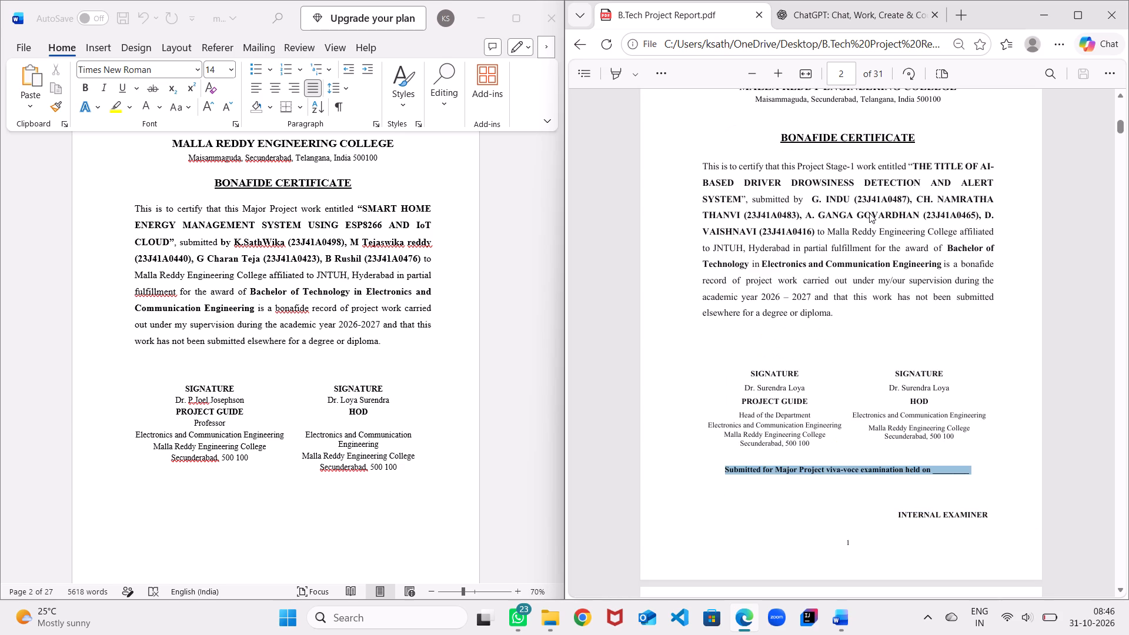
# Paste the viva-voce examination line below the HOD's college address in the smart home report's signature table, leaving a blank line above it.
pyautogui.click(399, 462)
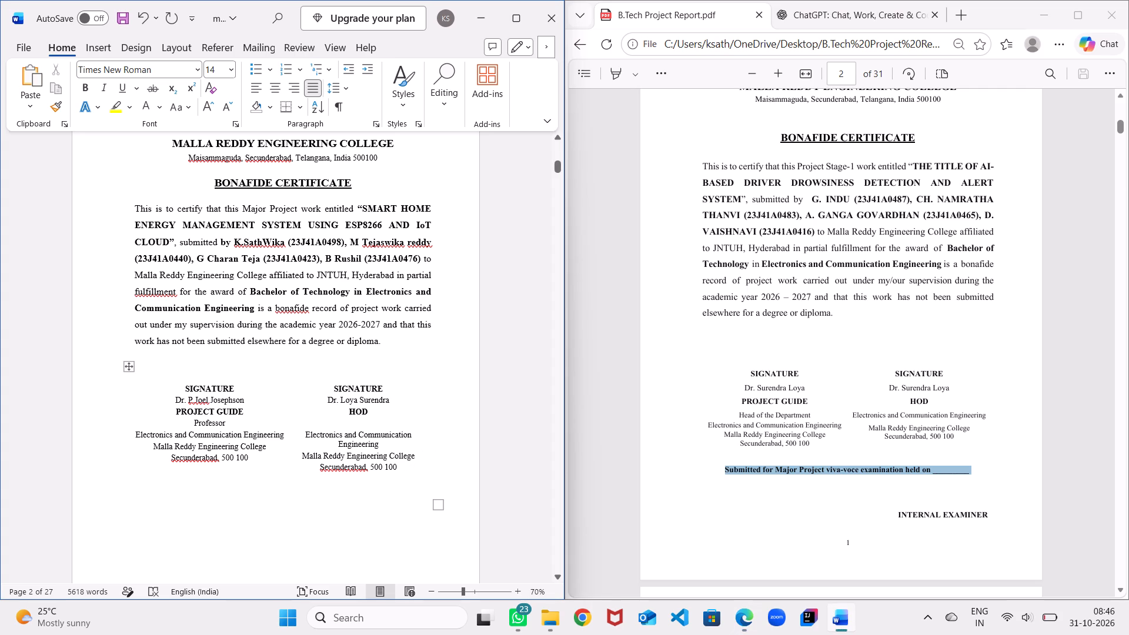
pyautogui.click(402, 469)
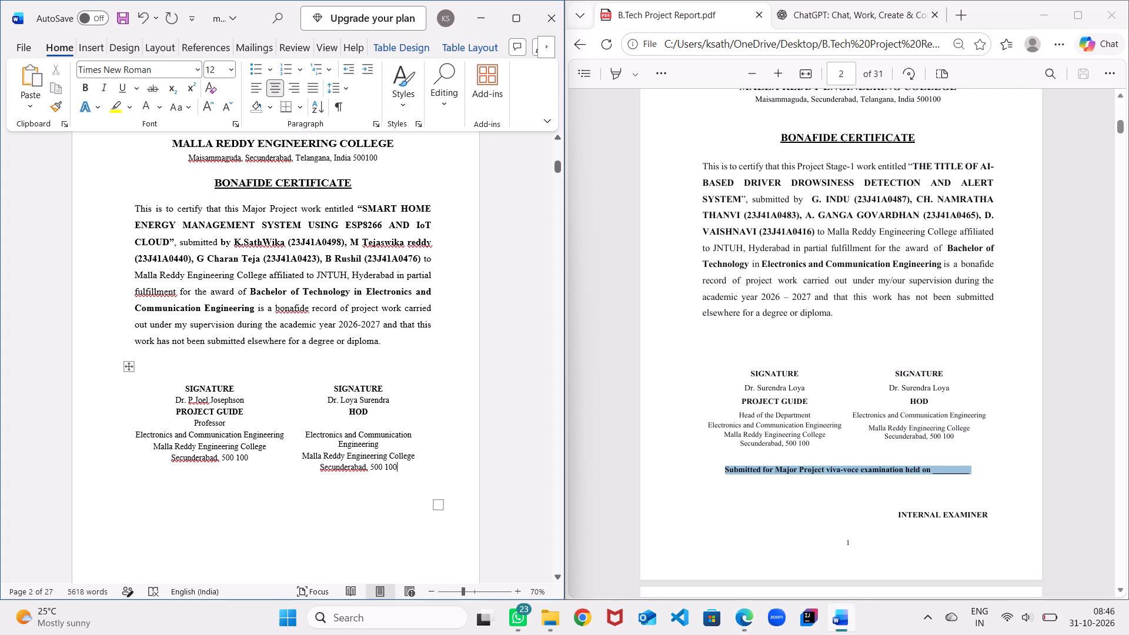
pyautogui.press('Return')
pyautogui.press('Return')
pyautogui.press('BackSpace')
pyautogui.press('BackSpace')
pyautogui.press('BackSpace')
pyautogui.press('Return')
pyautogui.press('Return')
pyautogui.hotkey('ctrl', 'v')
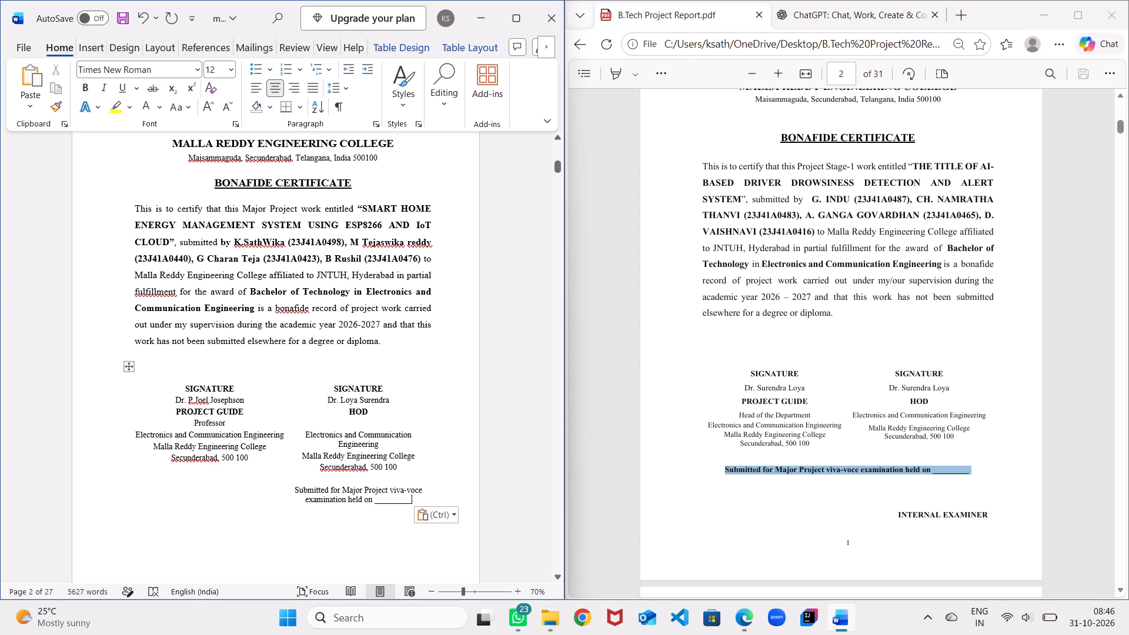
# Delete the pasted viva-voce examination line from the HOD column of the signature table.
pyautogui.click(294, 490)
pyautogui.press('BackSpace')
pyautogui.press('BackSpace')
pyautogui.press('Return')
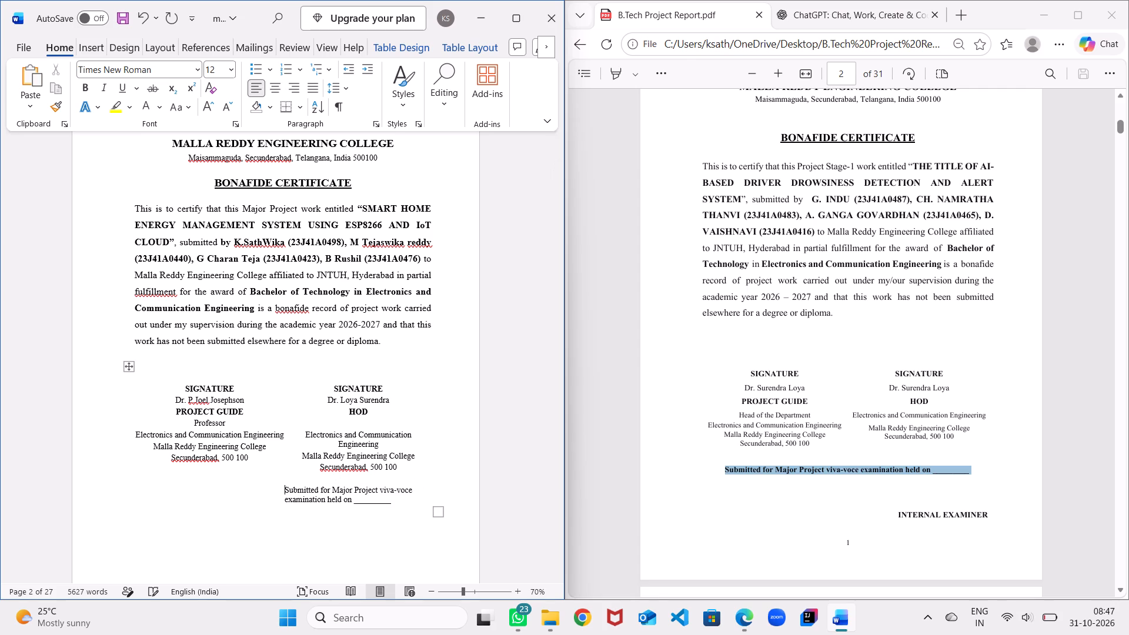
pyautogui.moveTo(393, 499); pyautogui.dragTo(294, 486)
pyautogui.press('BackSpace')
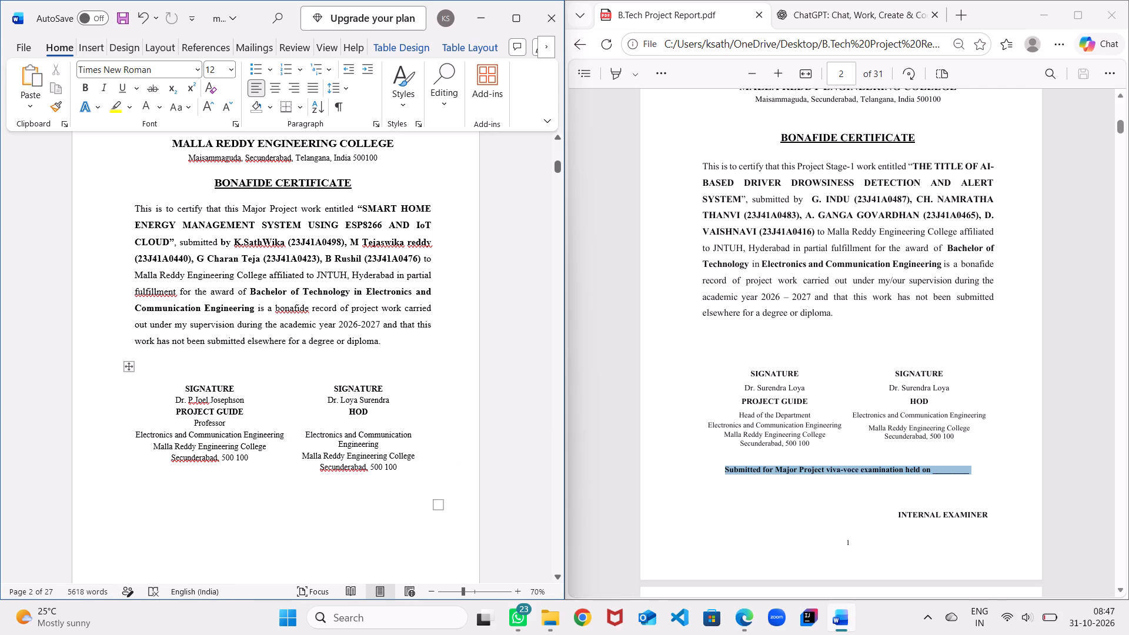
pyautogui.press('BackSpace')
# Paste the viva-voce examination line into the signature table cell below the project guide's details.
pyautogui.click(196, 501)
pyautogui.press('BackSpace')
pyautogui.hotkey('ctrl', 'v')
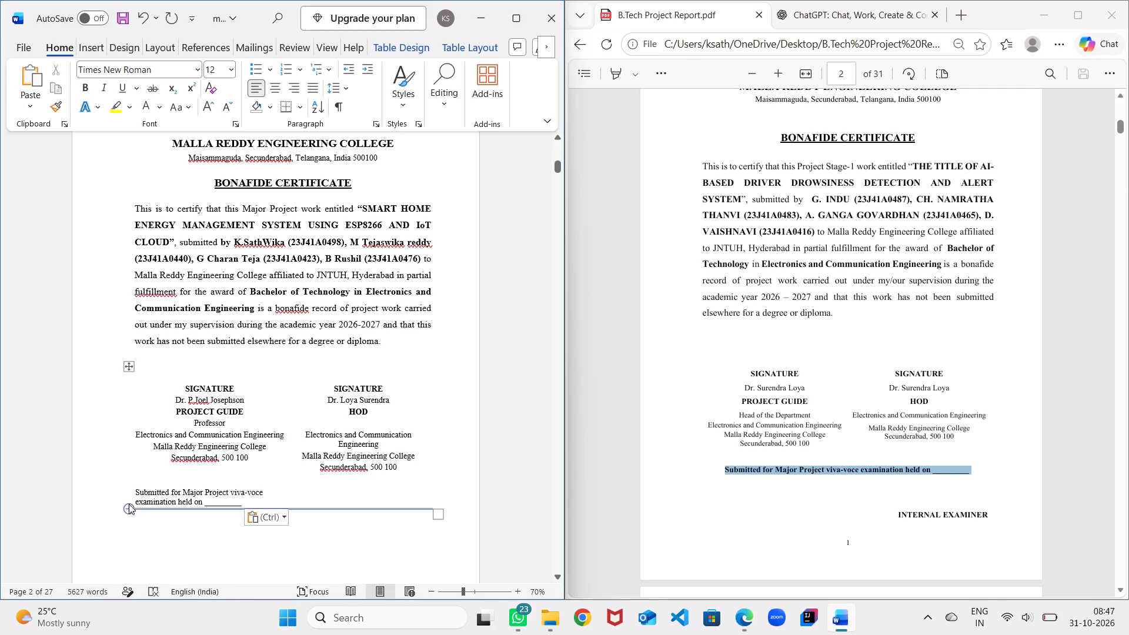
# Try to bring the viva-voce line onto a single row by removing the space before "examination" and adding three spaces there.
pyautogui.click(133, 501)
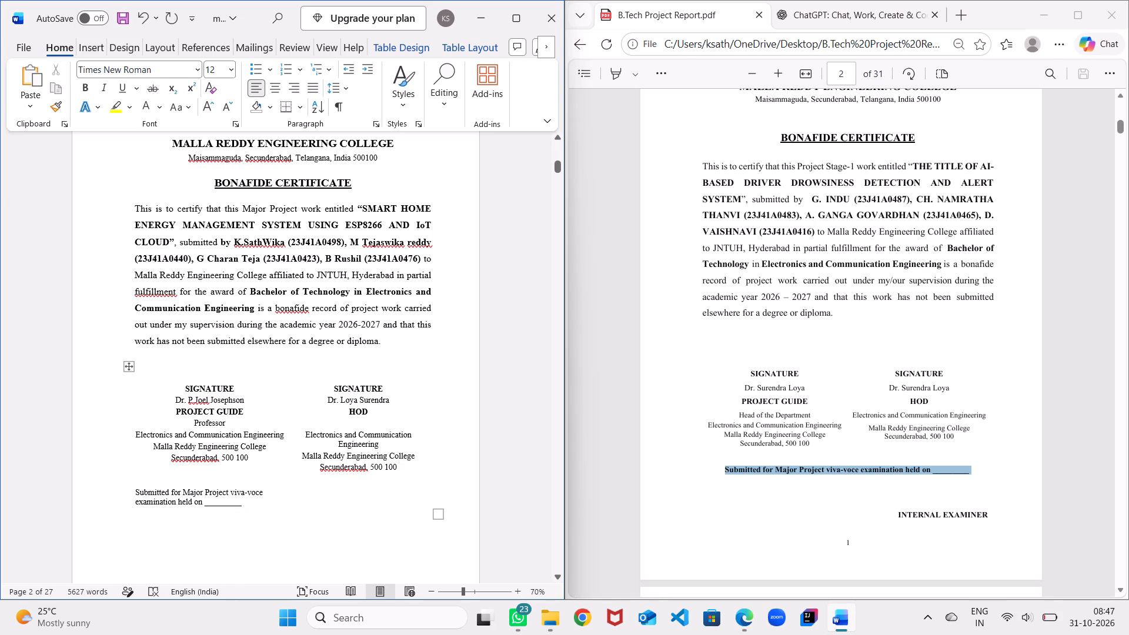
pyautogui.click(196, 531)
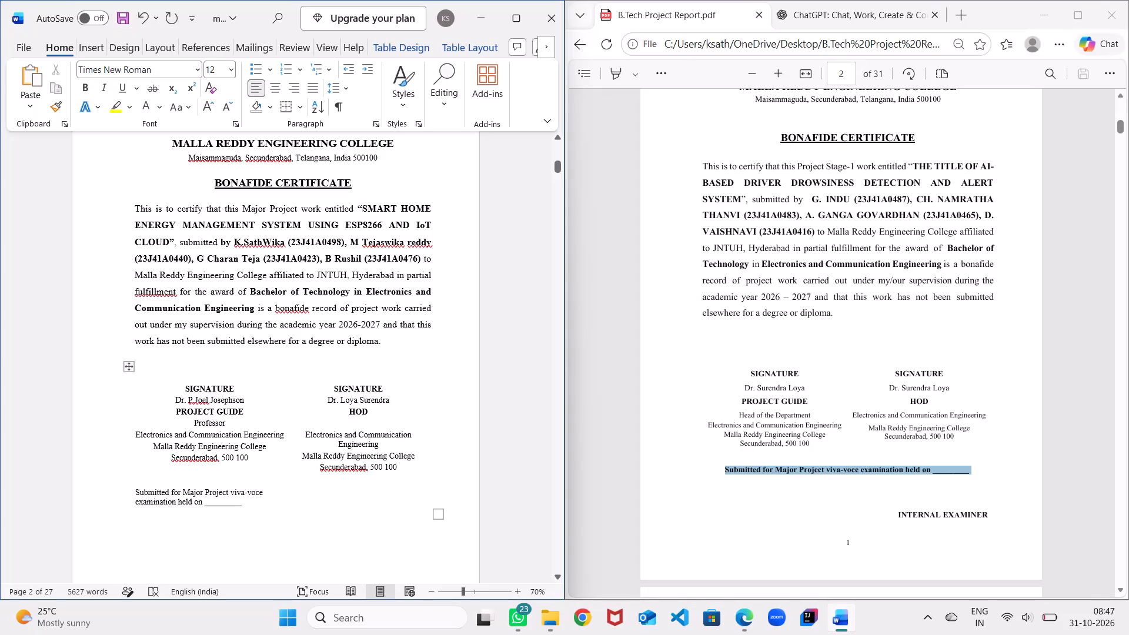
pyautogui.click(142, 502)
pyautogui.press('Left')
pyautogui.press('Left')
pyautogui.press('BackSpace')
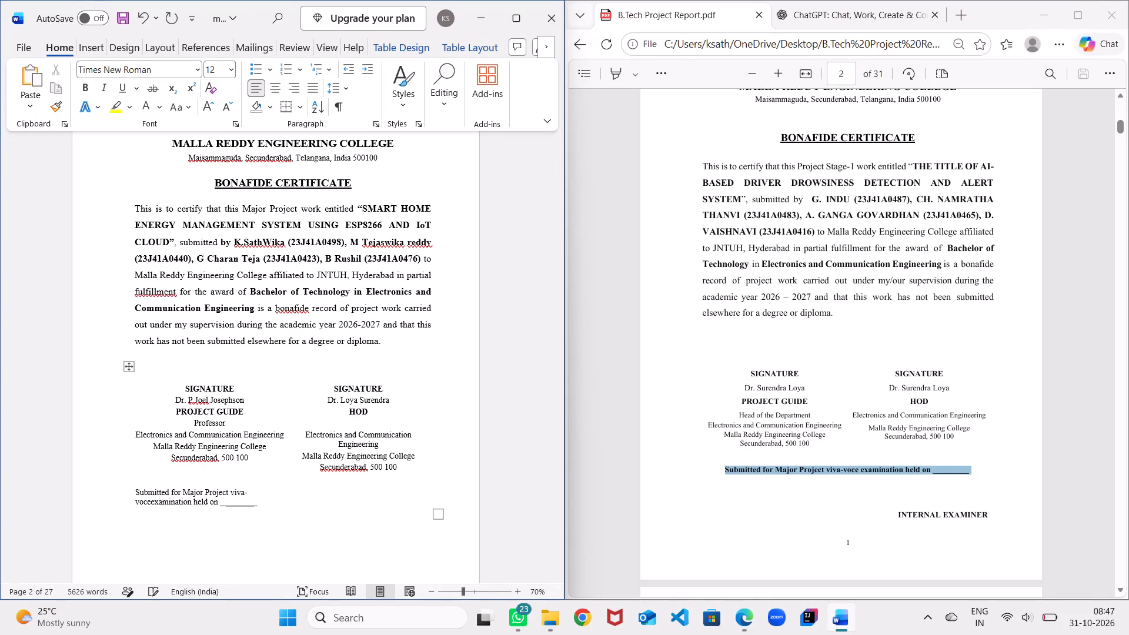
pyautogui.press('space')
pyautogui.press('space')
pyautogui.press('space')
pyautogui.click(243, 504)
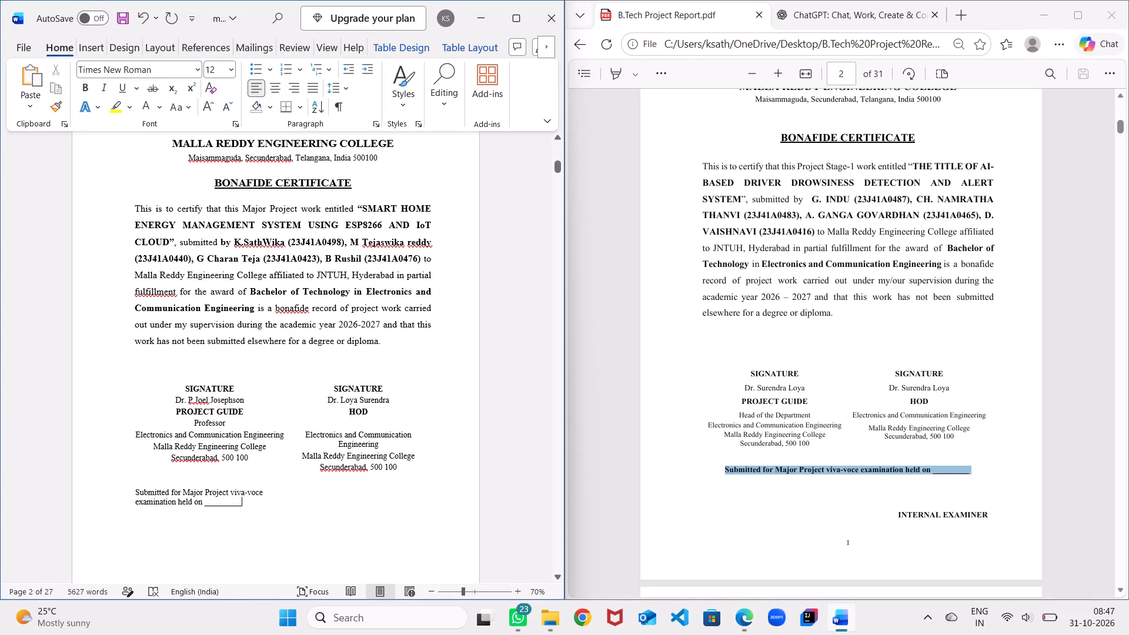